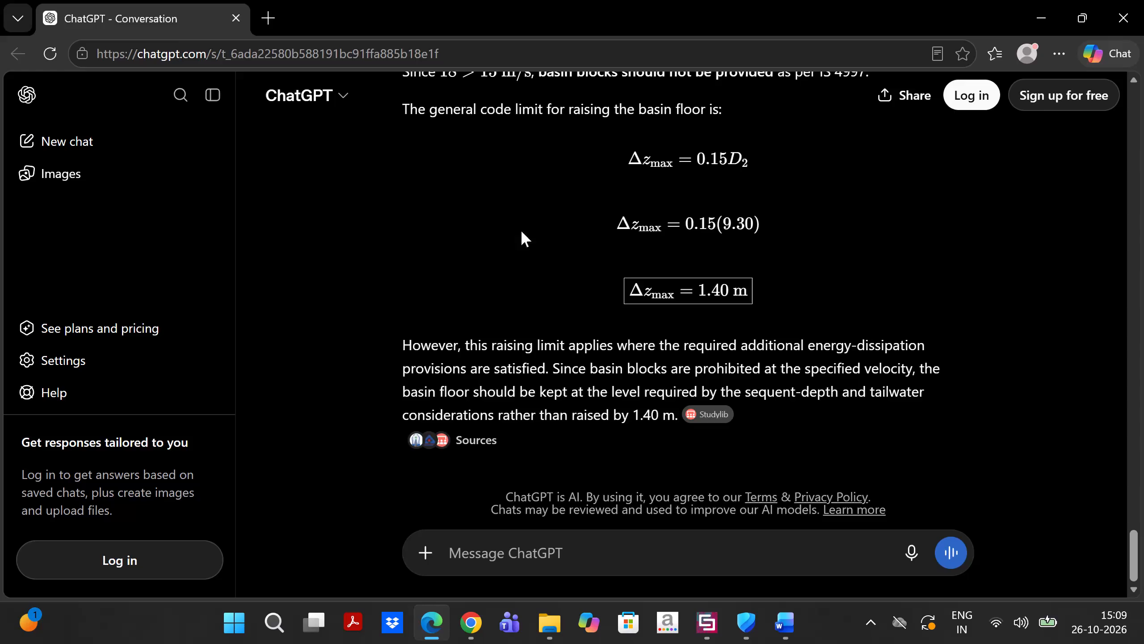
Switch from the ChatGPT conversation in the browser to the Major_Project_Revised document in Word.
key("alt+Tab")
key("alt+Tab")
key("alt+Tab")
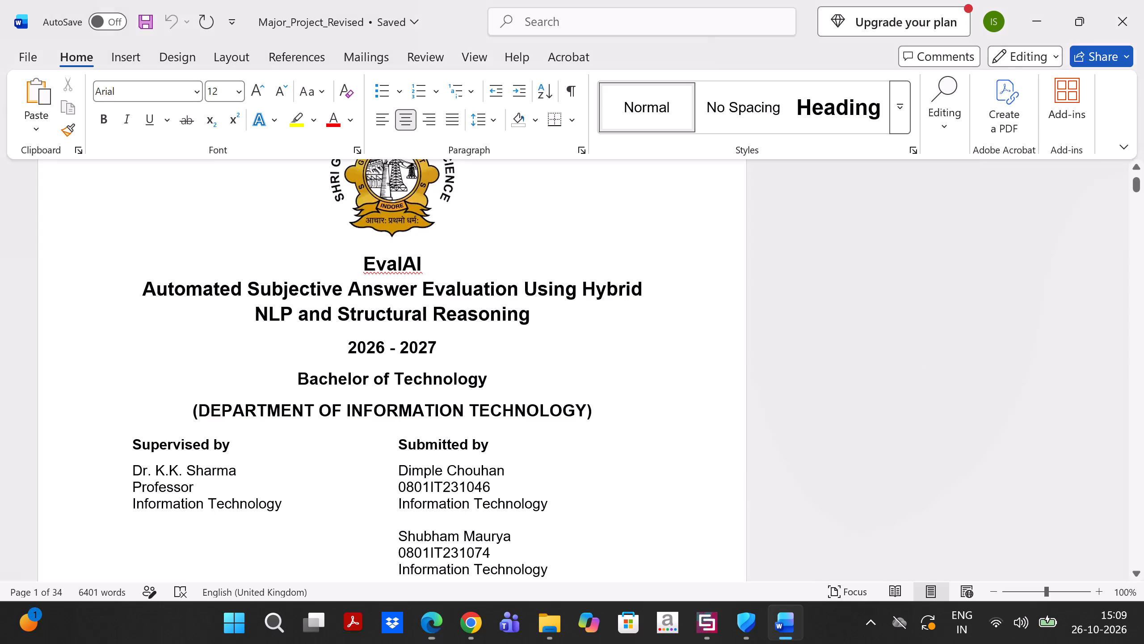
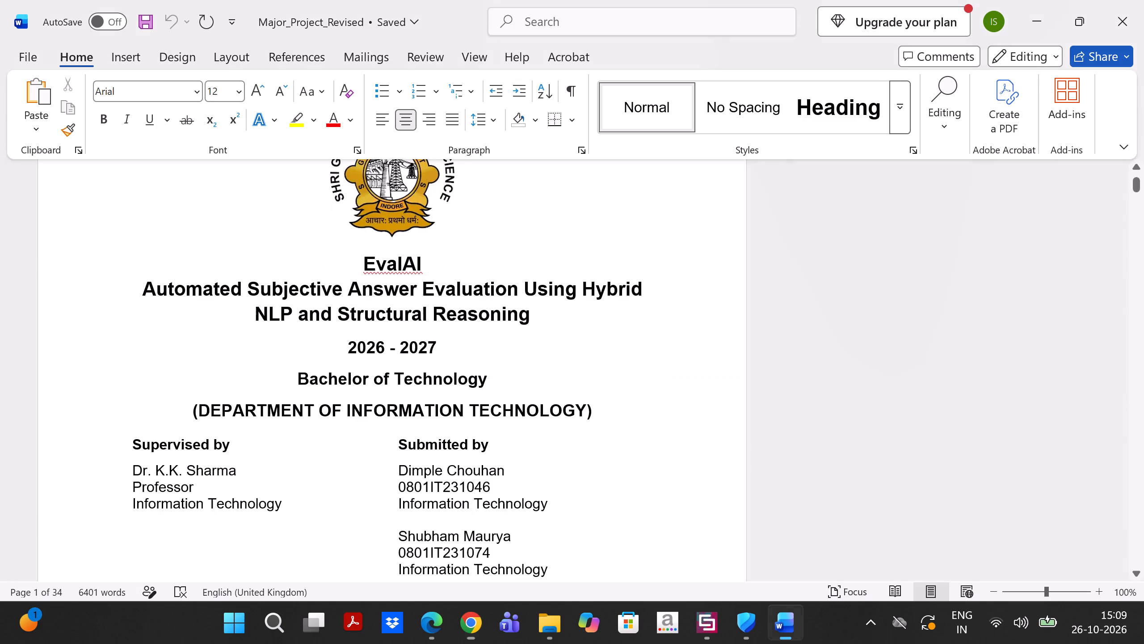
Switch from Word to the Major_Project document in Google Docs and go to its cover page.
scroll(635, 335, "up", 4)
scroll(635, 335, "down", 1)
key("alt+Tab")
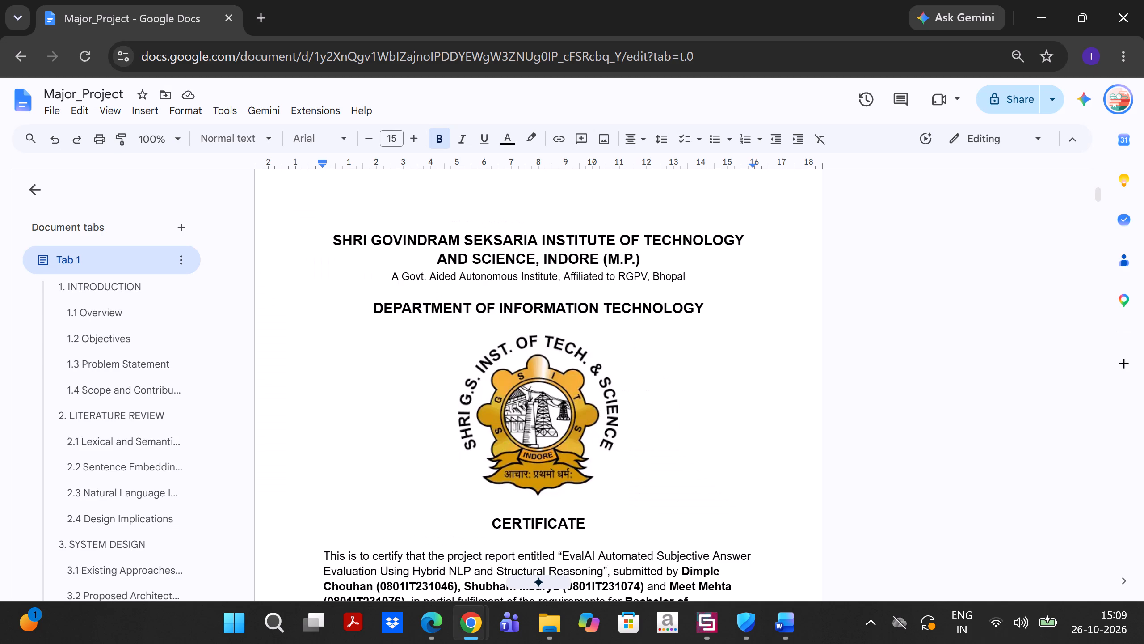
scroll(631, 381, "down", 2)
scroll(631, 381, "up", 2)
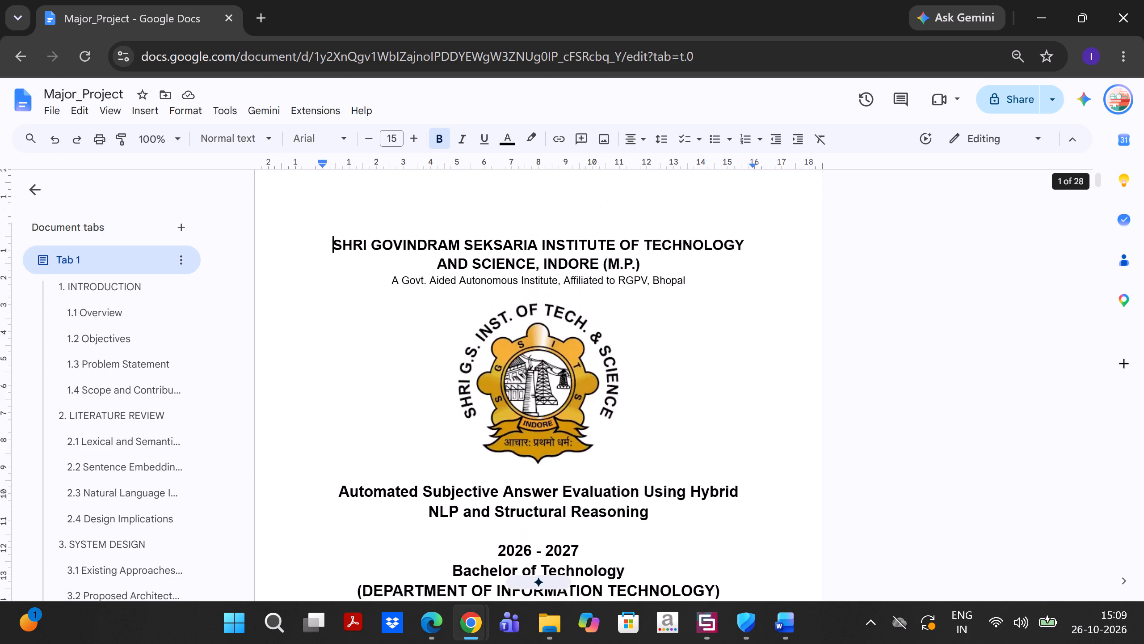
Insert "EvalAI" before "Automated Subjective Answer Evaluation" in the cover page title of the Google Docs report.
left_click(556, 487)
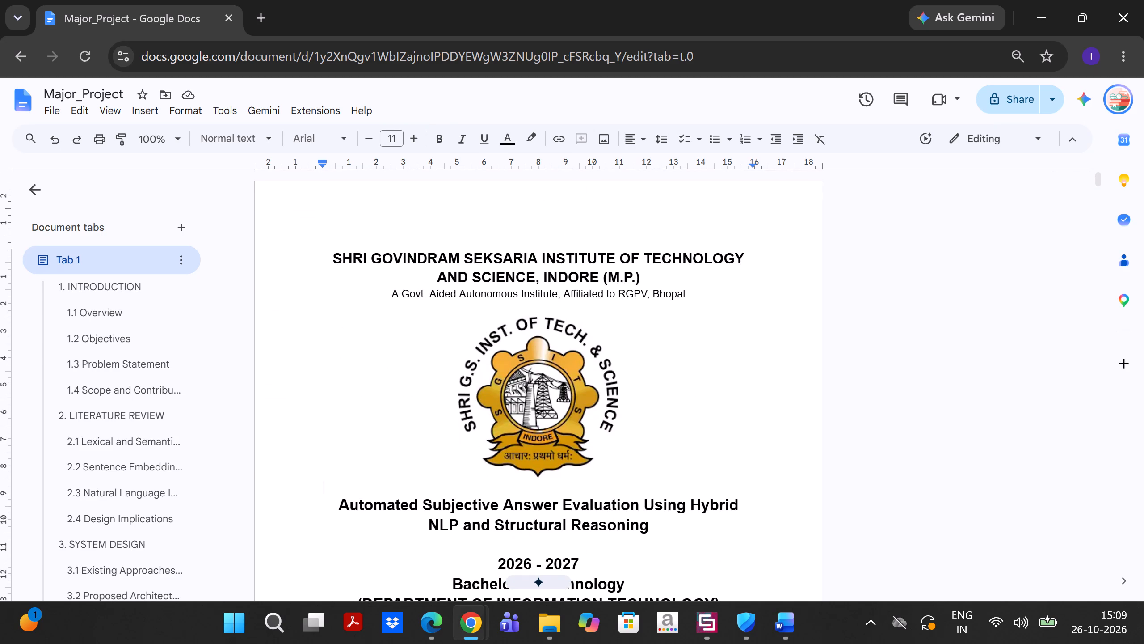
left_click(344, 500)
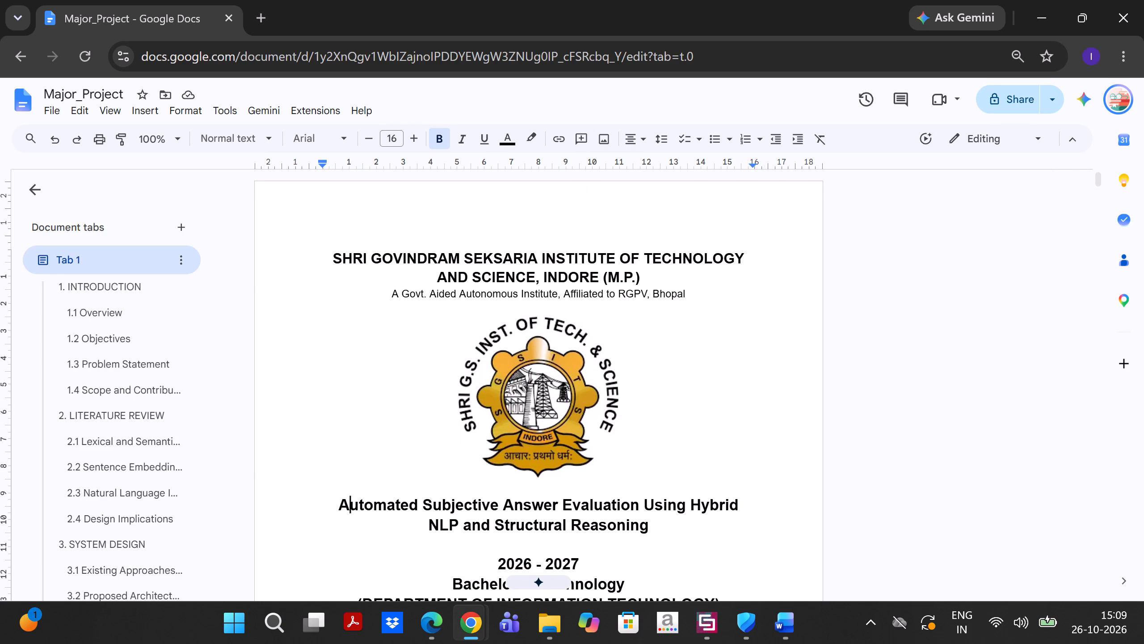
key("Left")
type("Eva")
key("BackSpace")
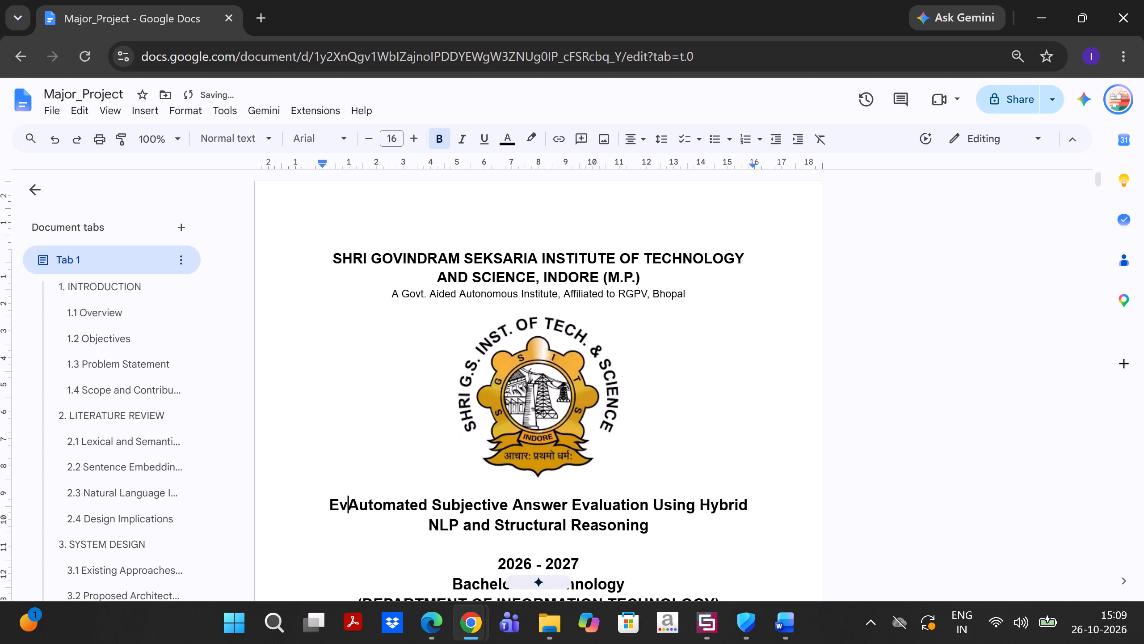
key("BackSpace")
key("super+Tab")
key("alt+Tab")
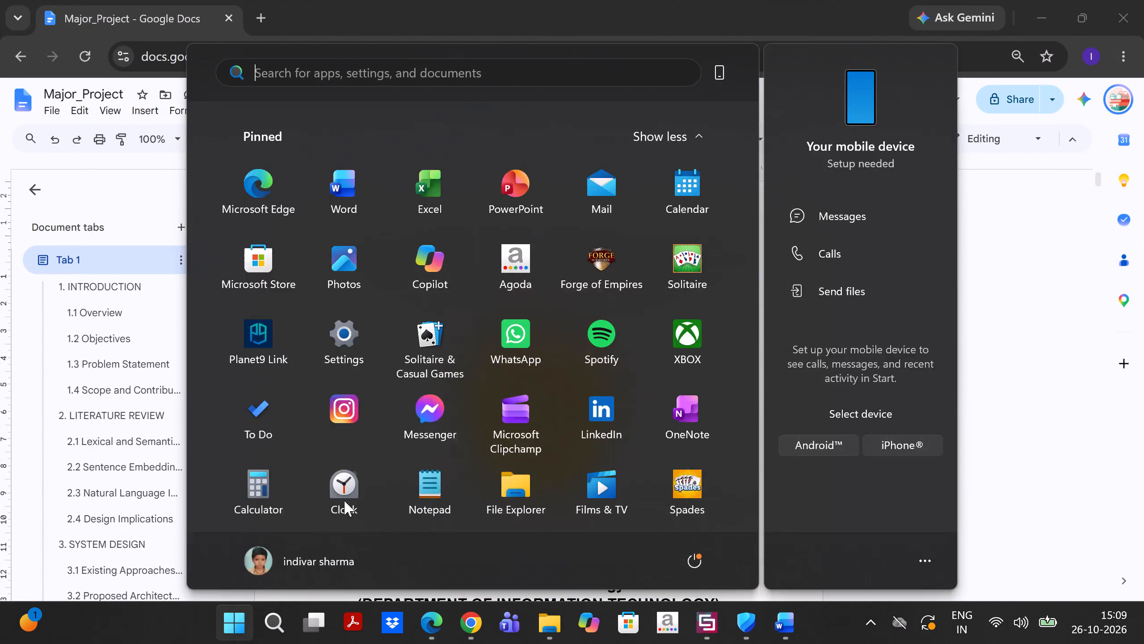
key("alt+Tab")
key("alt+Tab")
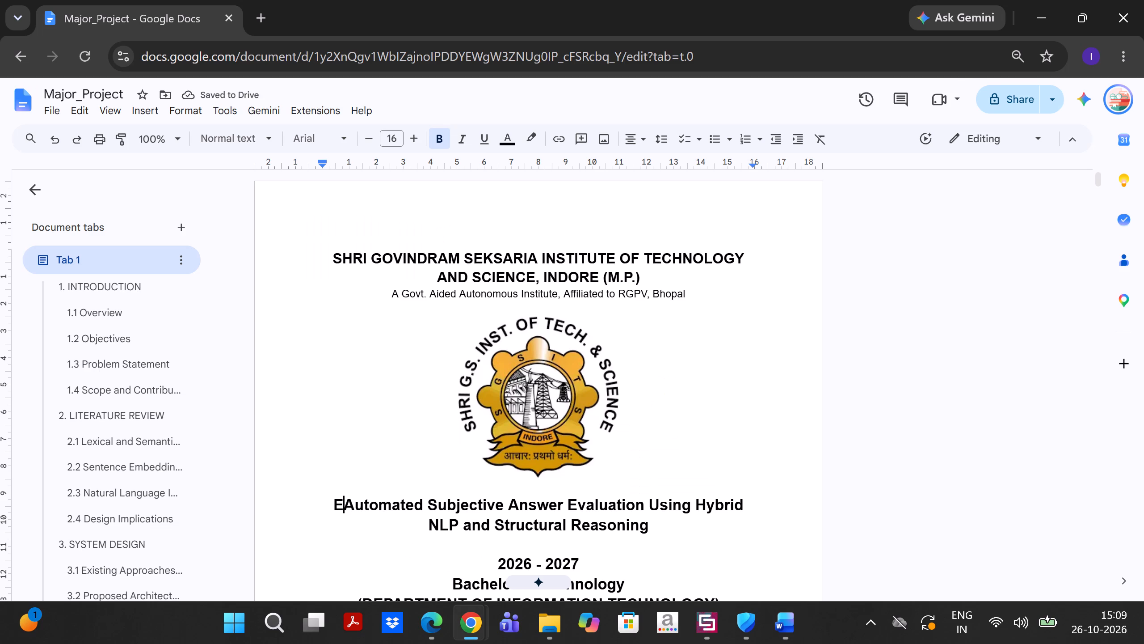
type("val")
type("AI")
key("space")
left_click(470, 525)
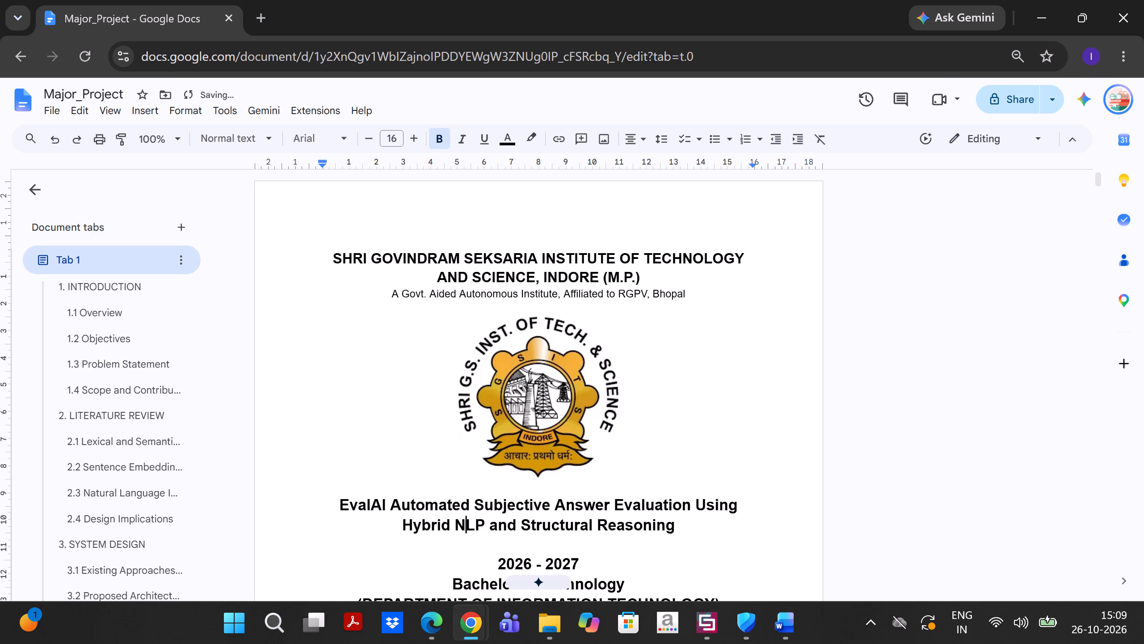
Check the Word version's title layout, then put "EvalAI" on its own line above the title in Google Docs.
key("alt+Tab")
scroll(546, 473, "down", 1)
key("alt+Tab")
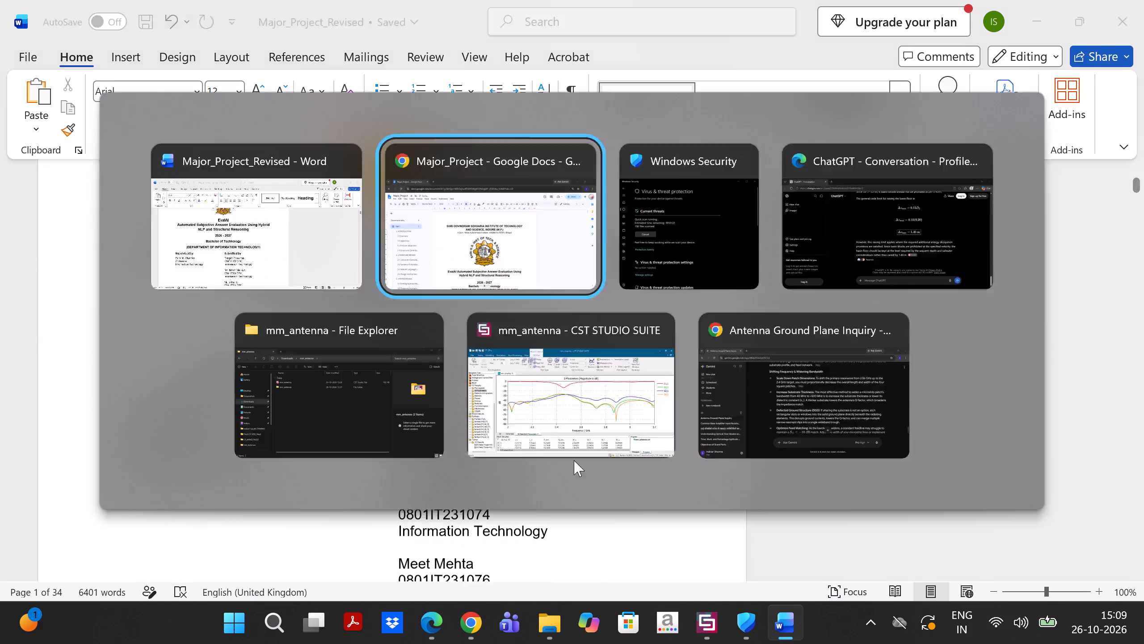
key("alt+Tab")
scroll(598, 462, "down", 3)
key("alt+Tab")
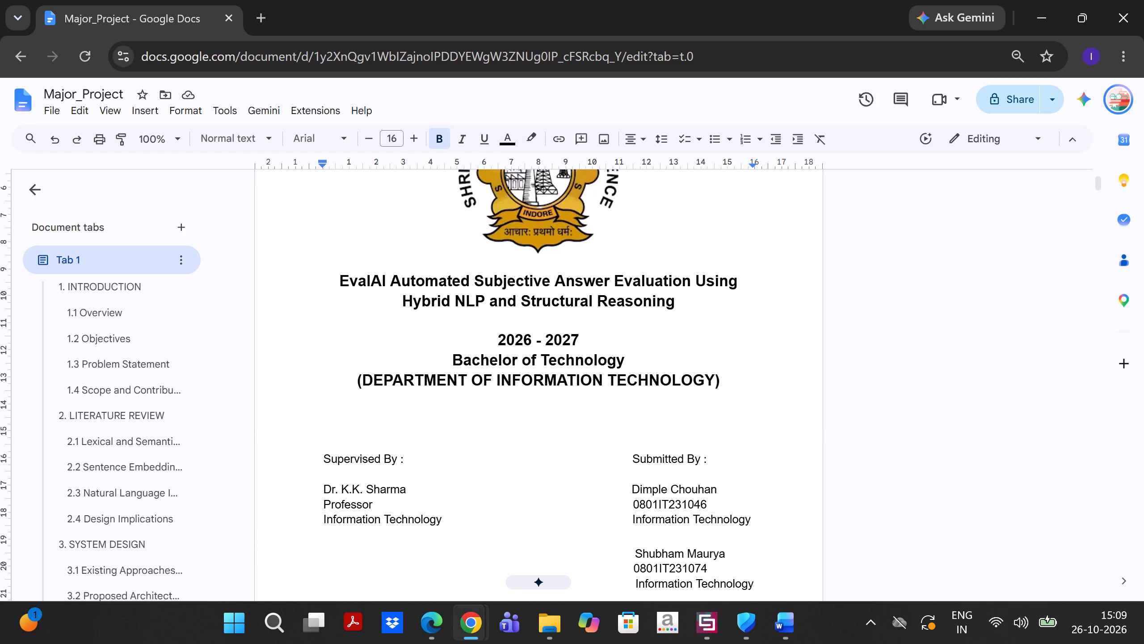
left_click(398, 277)
key("Left")
key("Return")
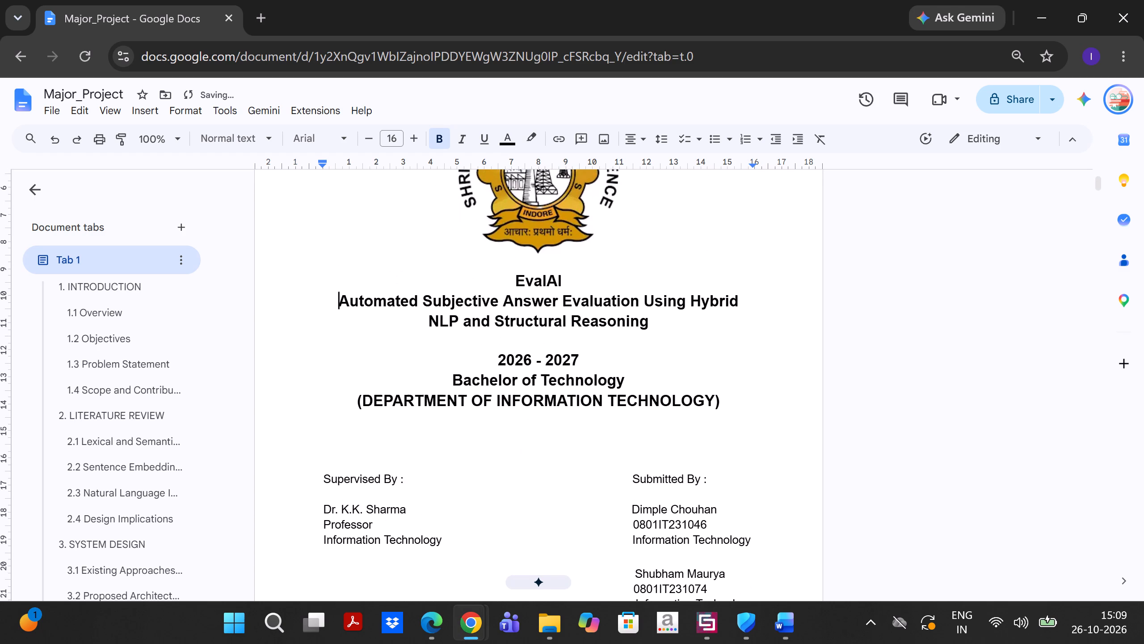
left_click(492, 296)
Compare the remaining cover page details in Google Docs with those in the Word version.
scroll(601, 324, "down", 1)
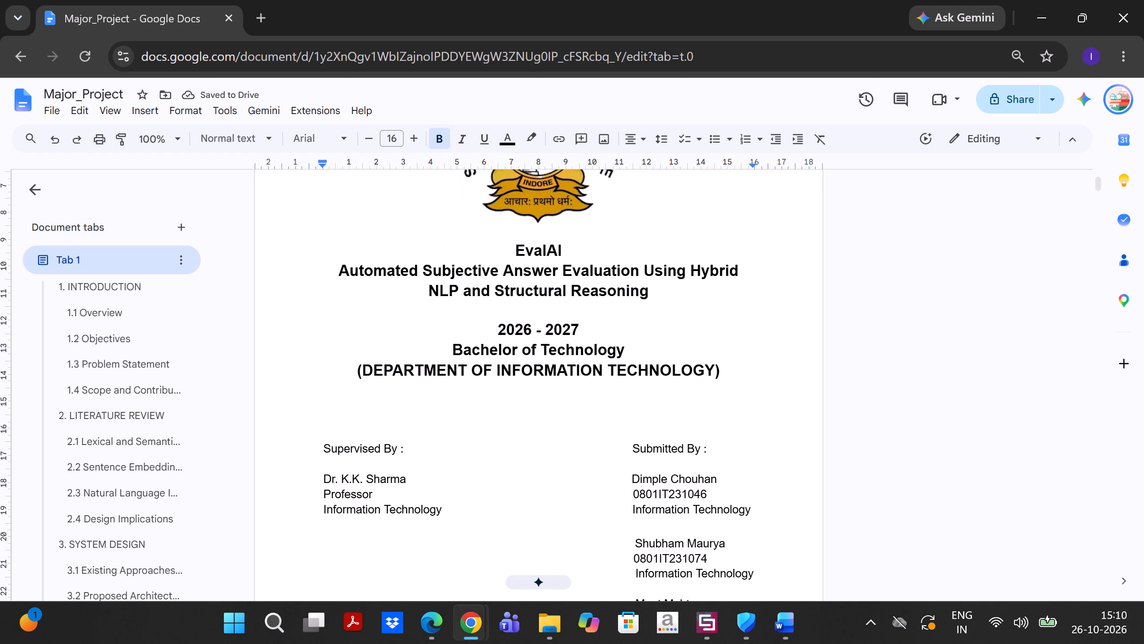
scroll(601, 324, "down", 1)
key("super+Tab")
key("alt+Tab")
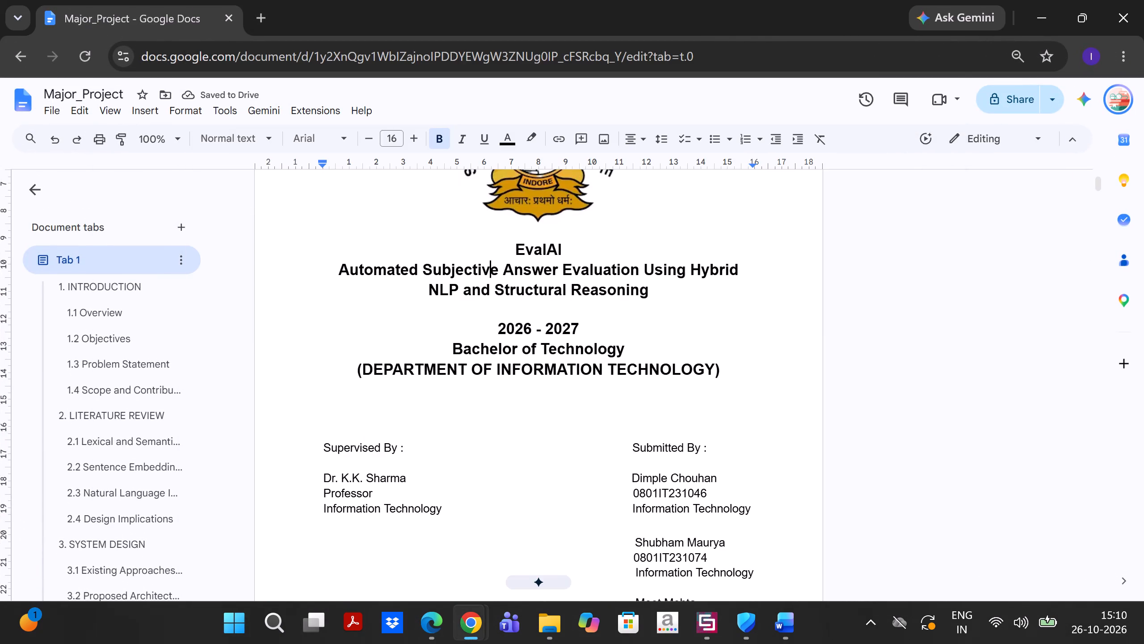
key("alt+Tab")
key("alt+Tab")
key("alt+Tab")
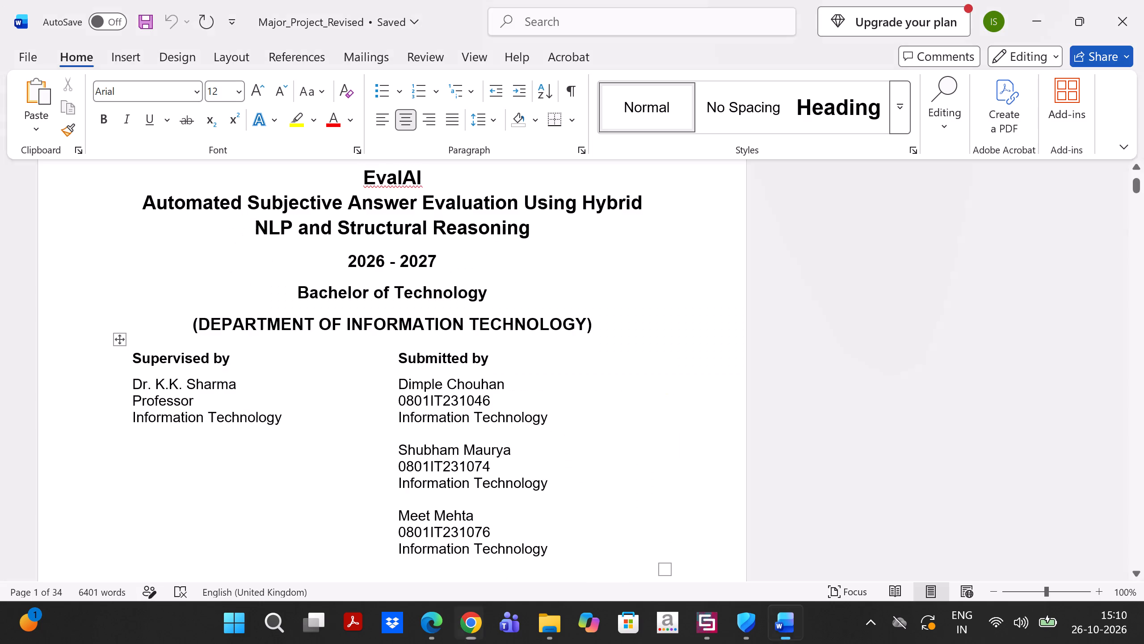
Compare the Certificate page text and examiner date lines between the Word and Google Docs versions.
scroll(593, 396, "down", 5)
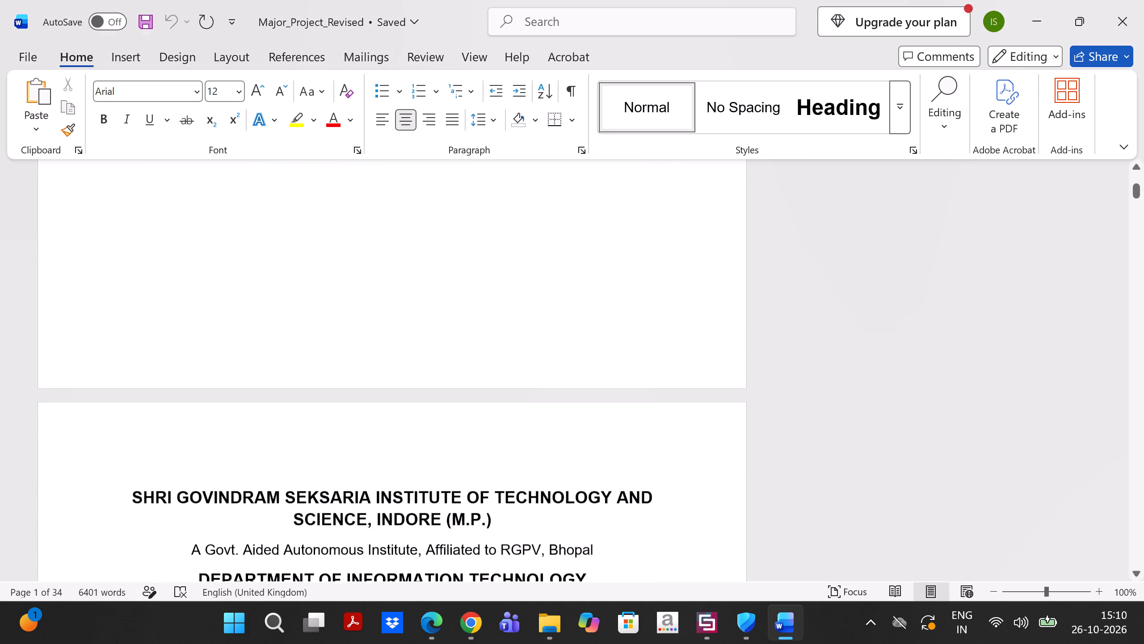
scroll(593, 396, "down", 1)
key("alt+Tab")
scroll(650, 414, "down", 4)
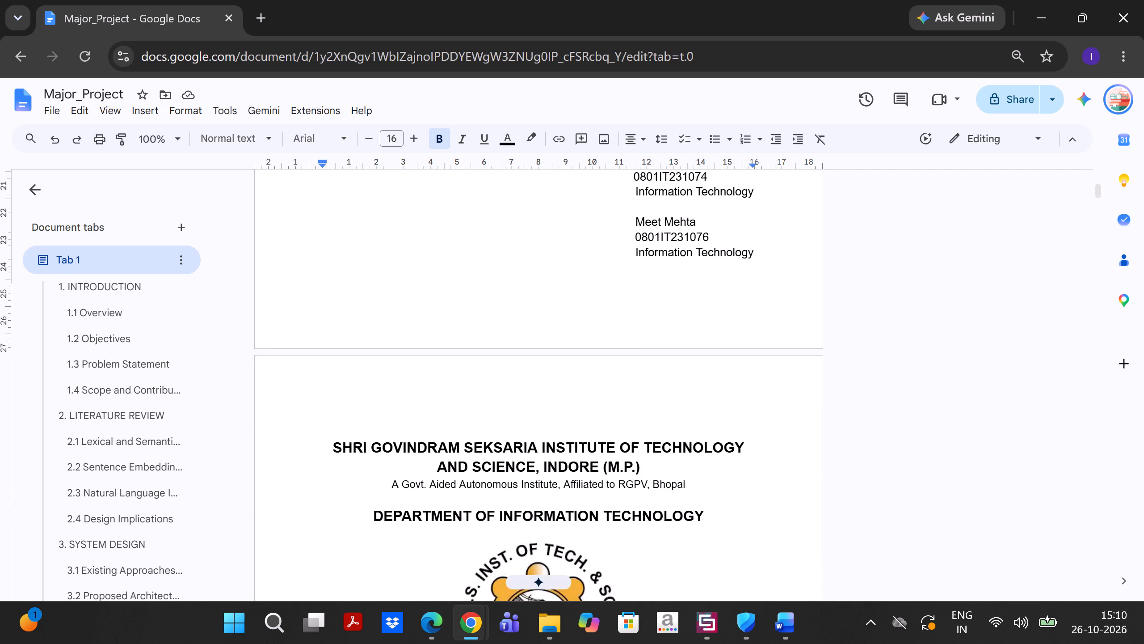
scroll(650, 414, "down", 3)
key("alt+Tab")
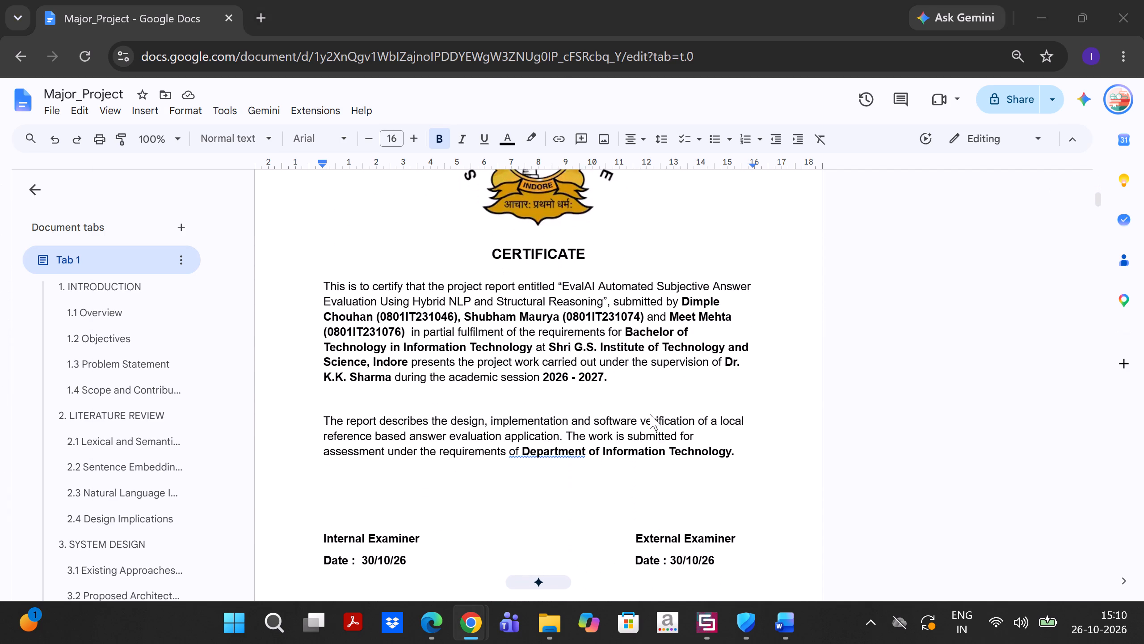
scroll(650, 414, "down", 3)
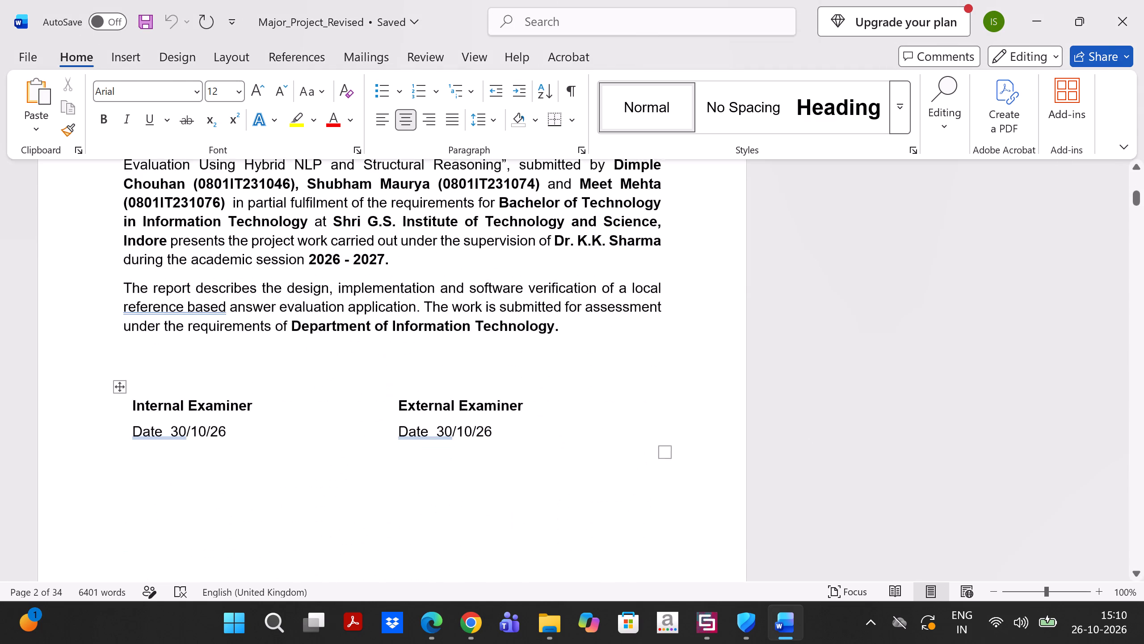
scroll(650, 414, "up", 1)
key("alt+Tab")
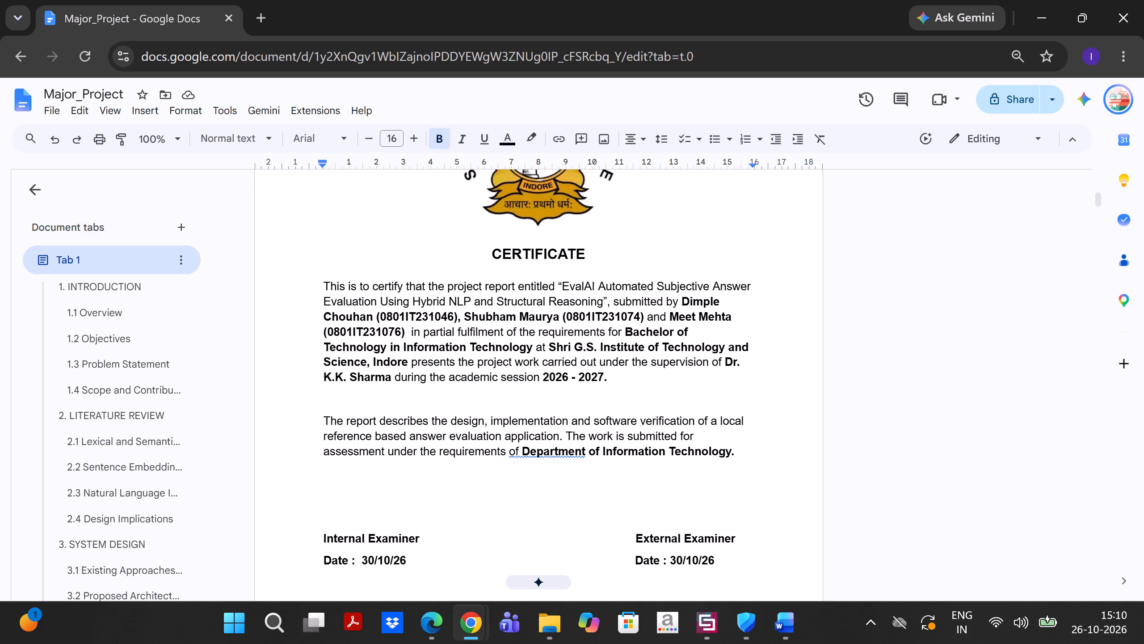
key("alt+Tab")
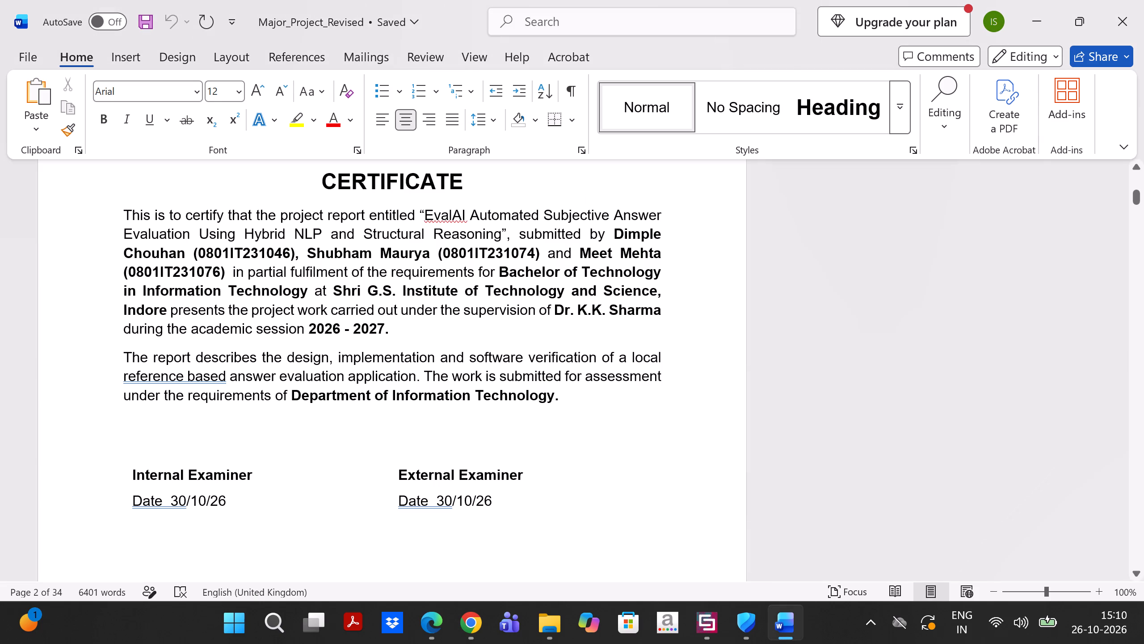
key("alt+Tab")
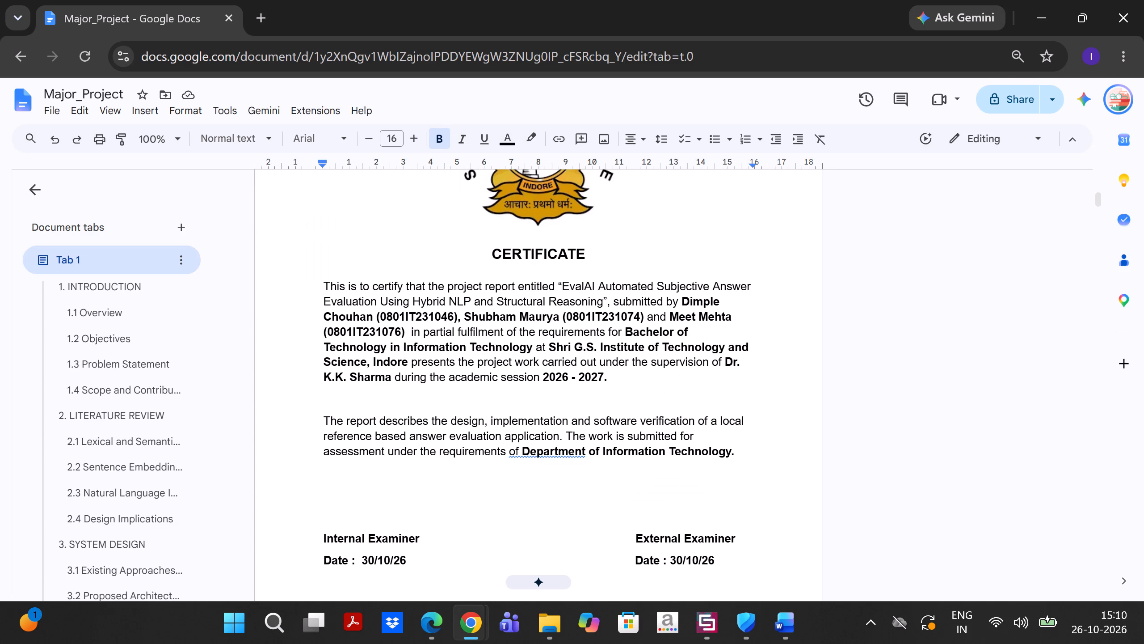
key("alt+Tab")
key("alt+Tab")
key("alt+Tab")
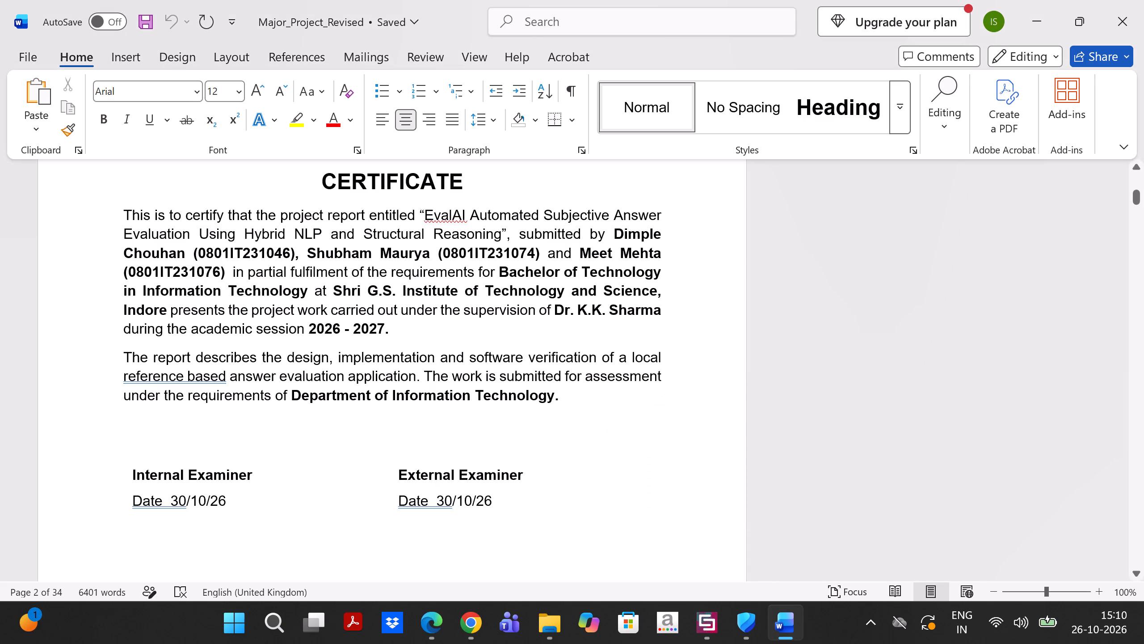
scroll(564, 426, "down", 1)
key("alt+Tab")
Examine the Abstract page in Google Docs and in the Word version, down to the keywords.
scroll(564, 426, "down", 3)
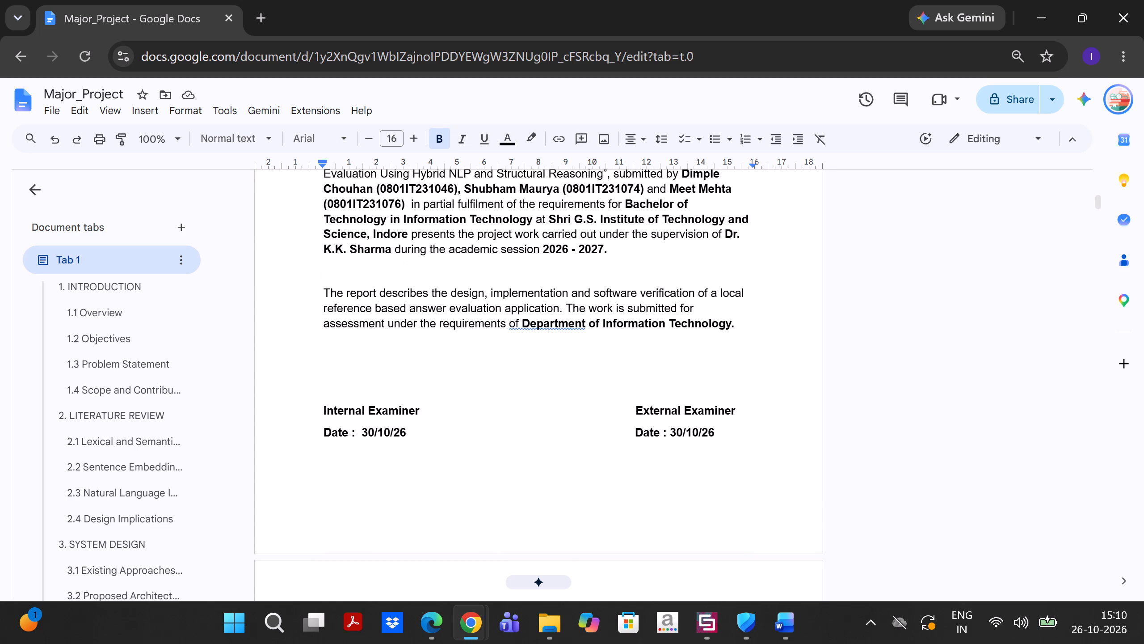
scroll(564, 426, "down", 4)
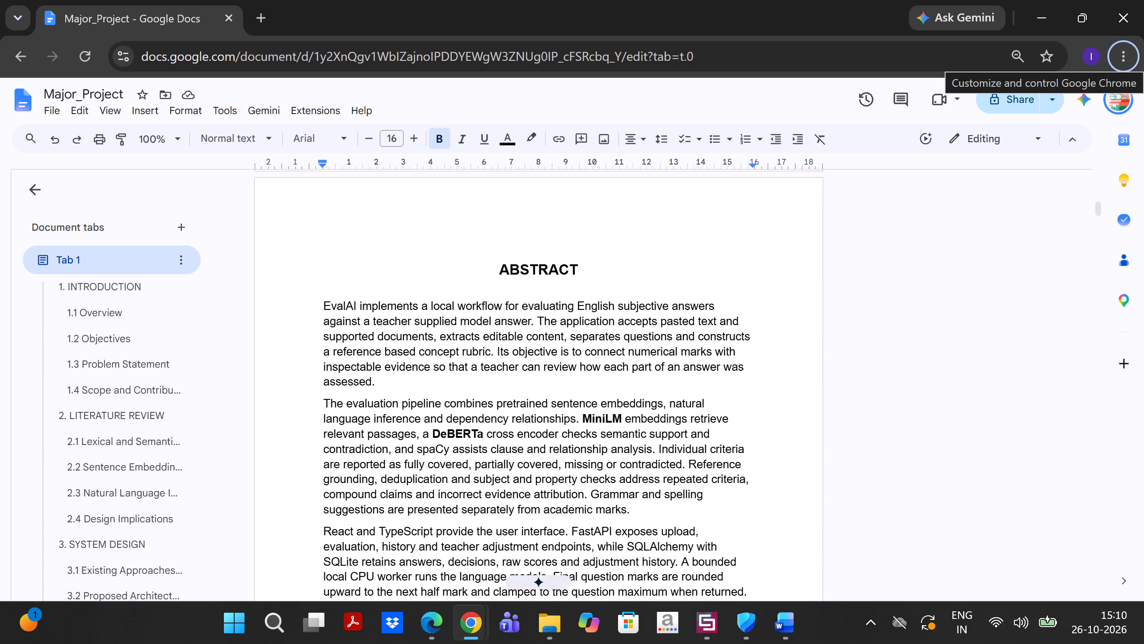
key("alt+Tab")
scroll(564, 426, "down", 4)
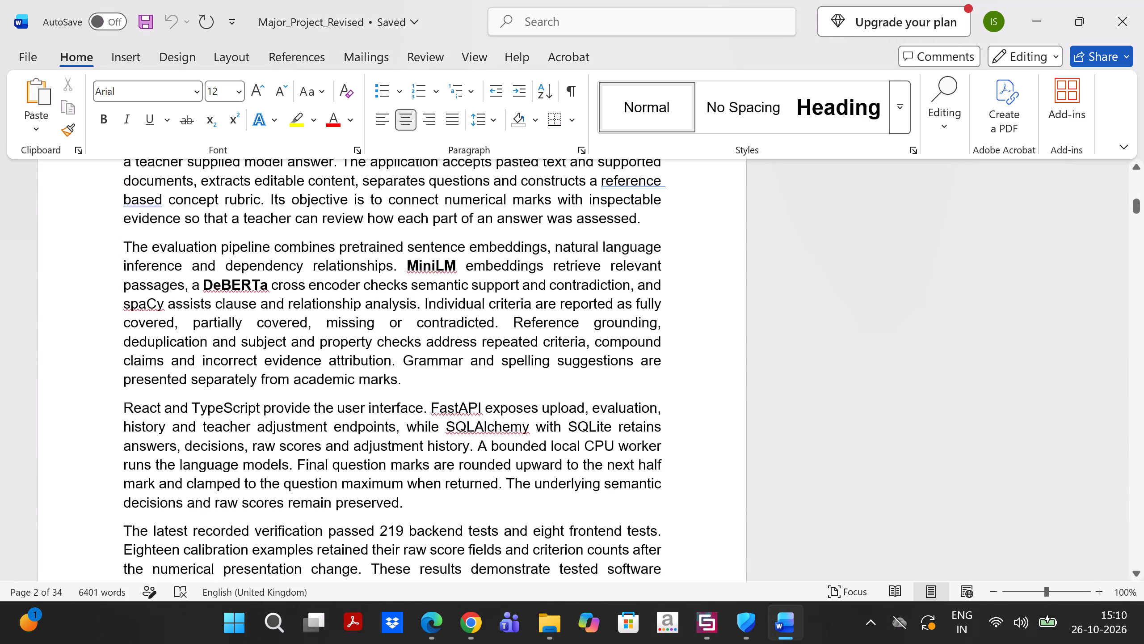
scroll(564, 426, "down", 4)
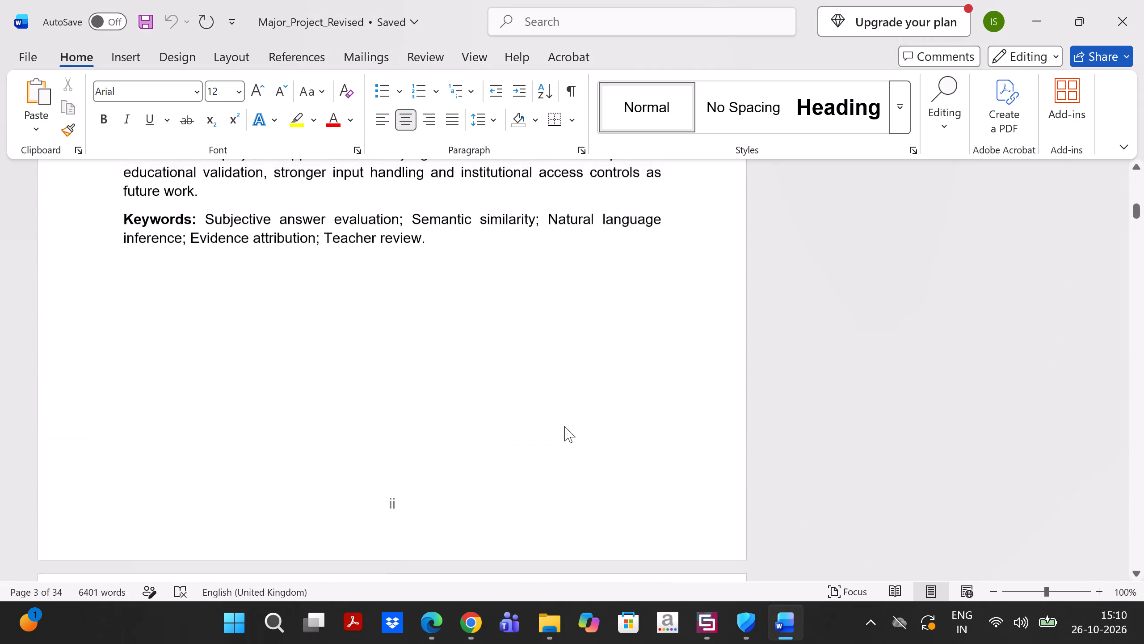
Compare the table of contents in Word with the one in the Google Docs report.
scroll(564, 426, "down", 1)
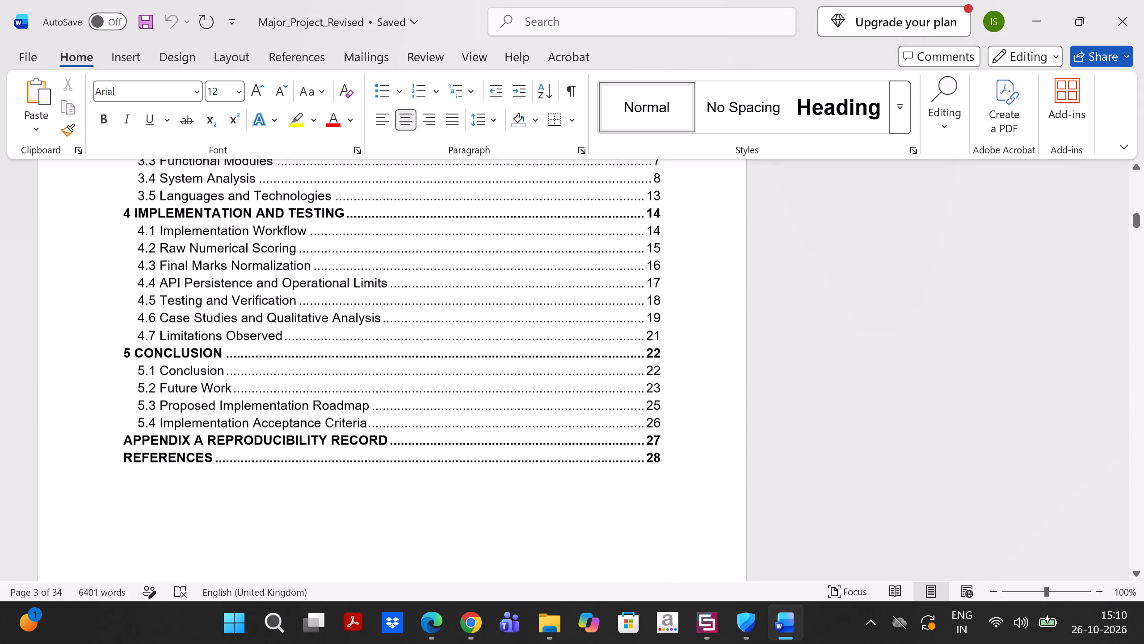
scroll(564, 426, "down", 3, "ctrl")
scroll(564, 426, "up", 2)
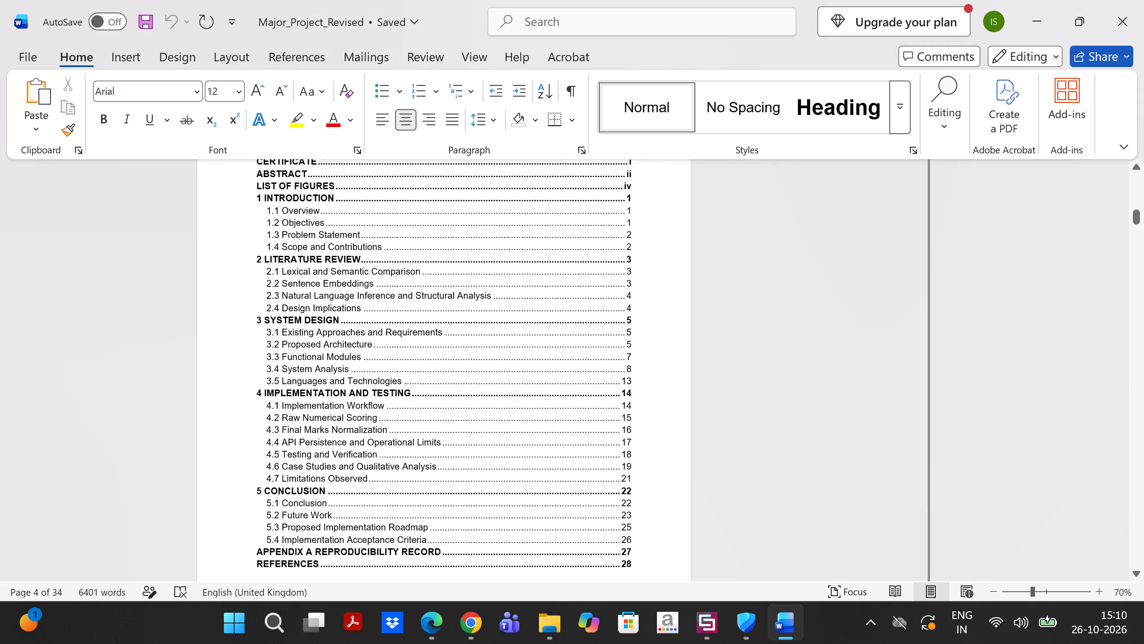
scroll(564, 426, "up", 1)
key("alt+Tab")
scroll(572, 452, "down", 5)
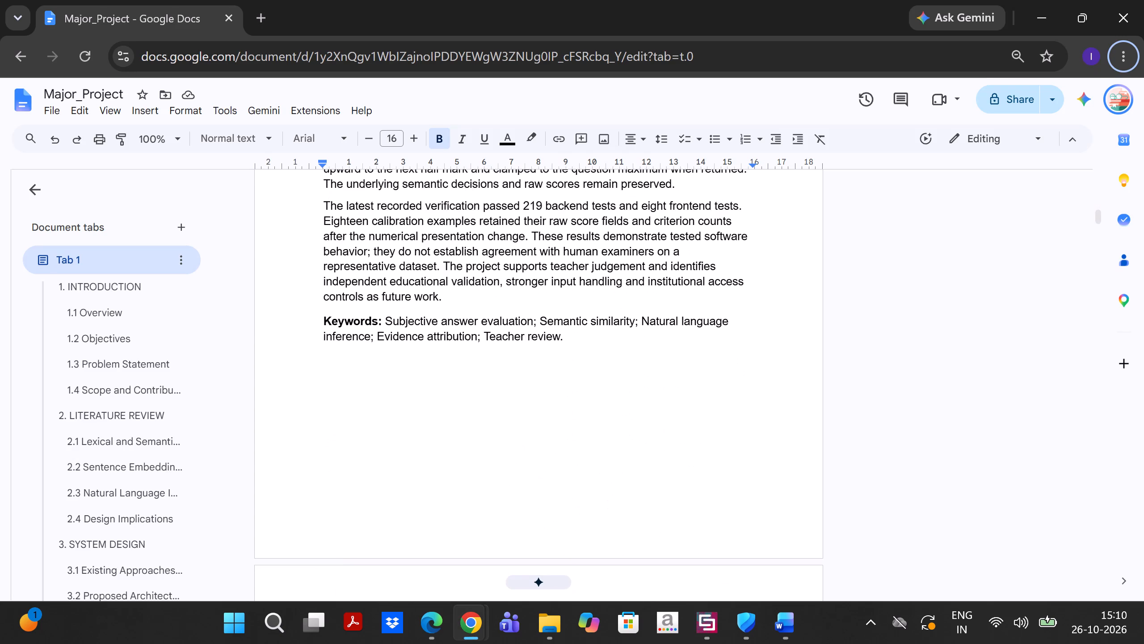
scroll(572, 452, "down", 2)
scroll(528, 428, "down", 1)
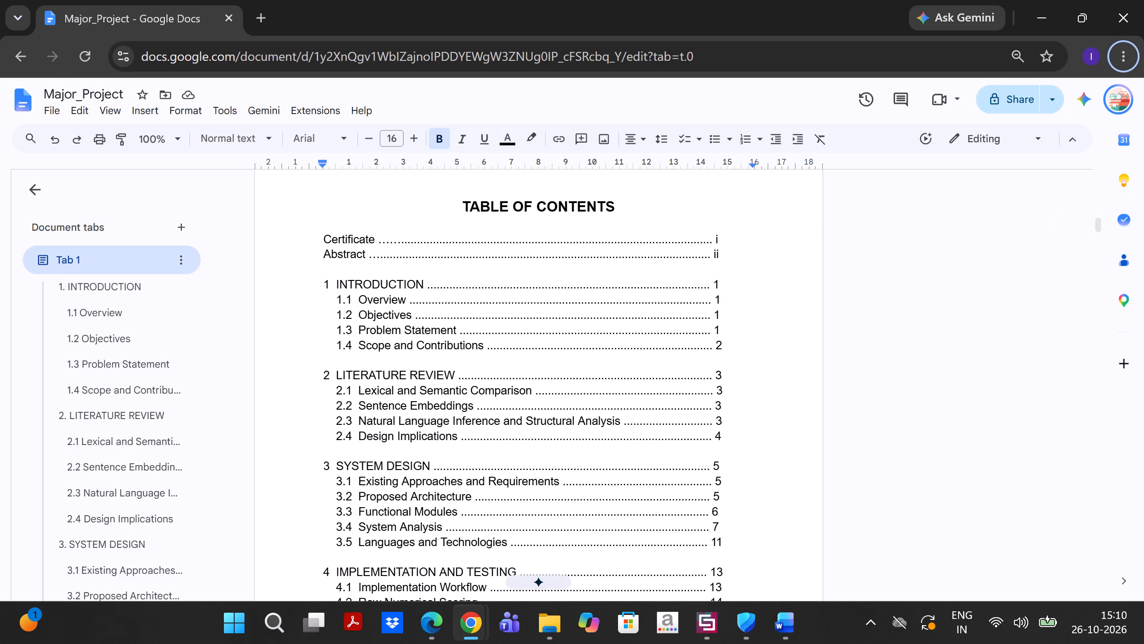
scroll(506, 428, "down", 5)
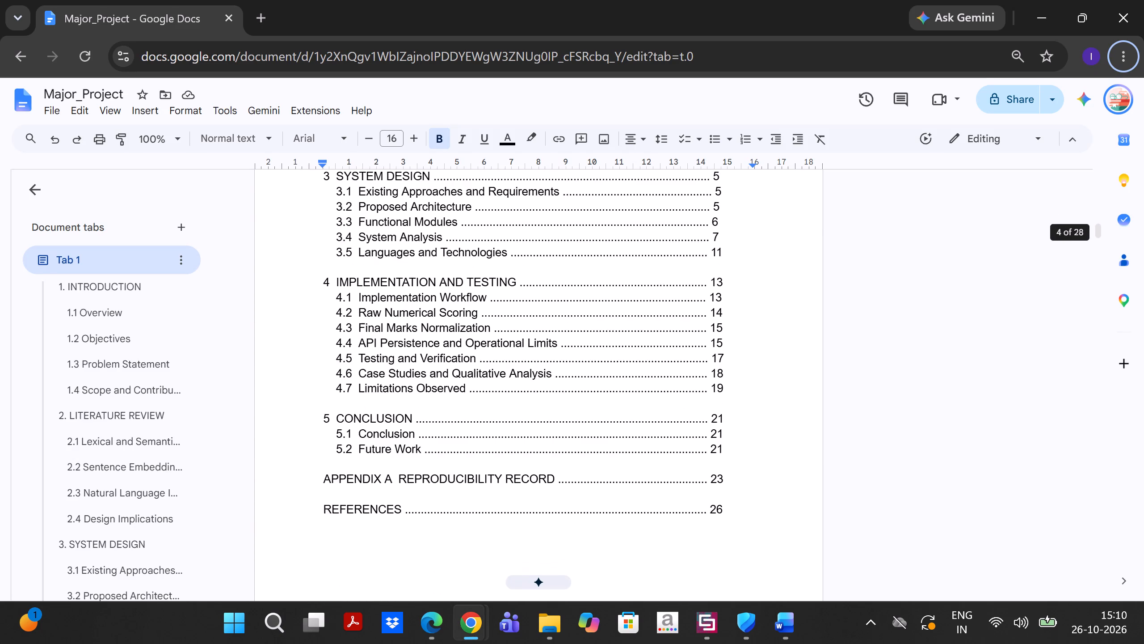
scroll(506, 428, "down", 1)
scroll(506, 428, "up", 3)
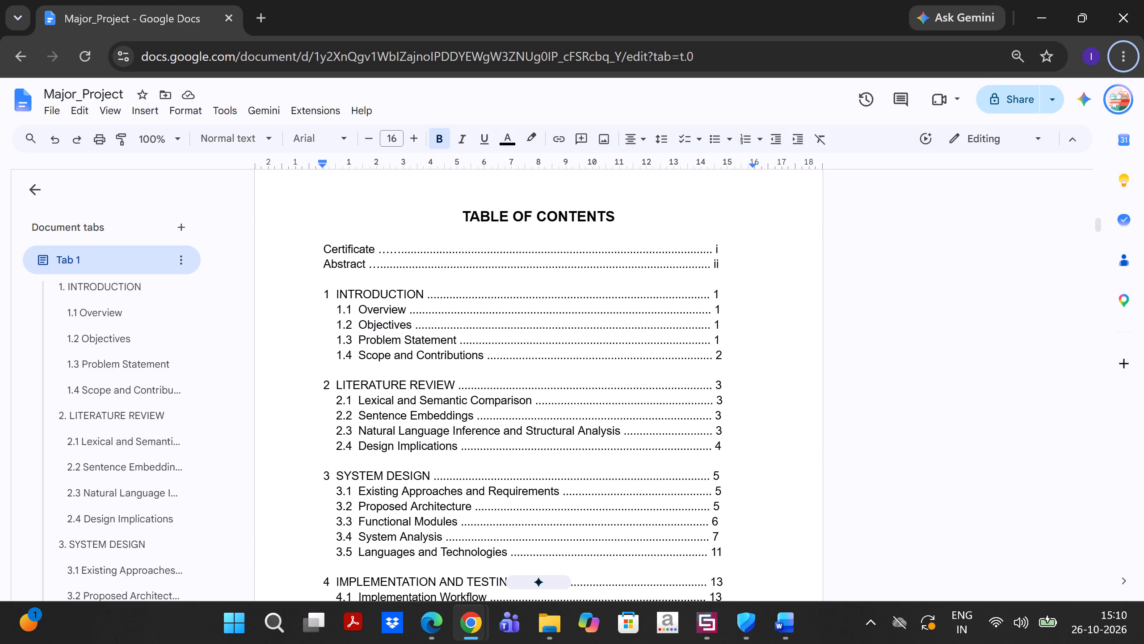
Replace the "Certificate" entry in the Google Docs table of contents with "CERTIFICATE".
double_click(355, 251)
type("Ce")
key("BackSpace")
type("ERTIFICATE")
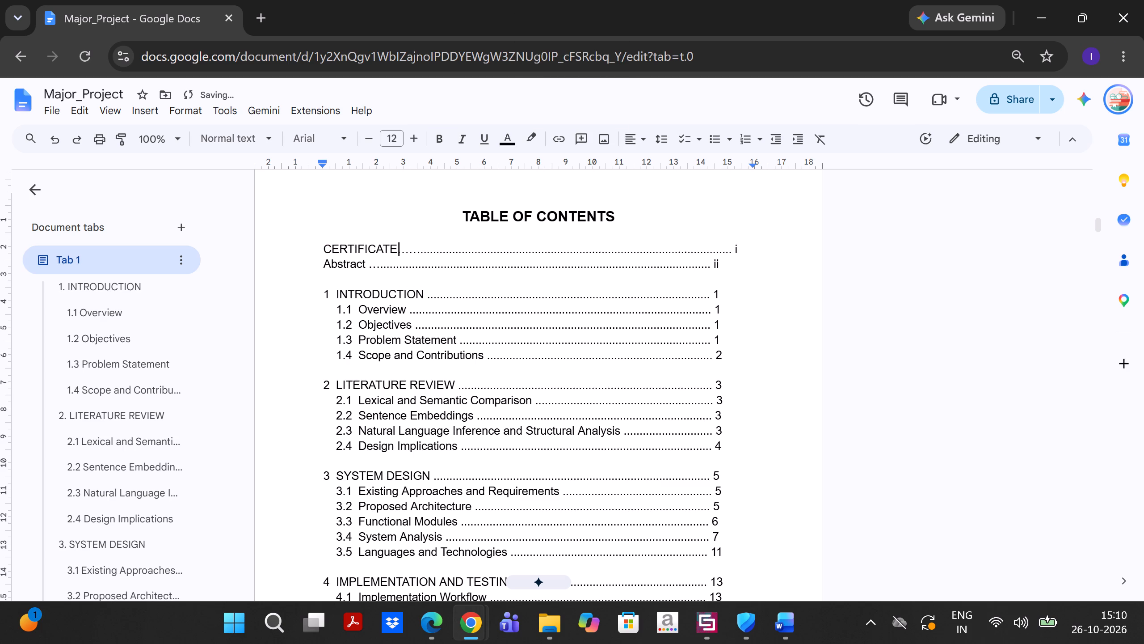
Trim the leader dots after "CERTIFICATE" in the table of contents to bring its page number back into line.
key("Right")
key("BackSpace")
key("BackSpace")
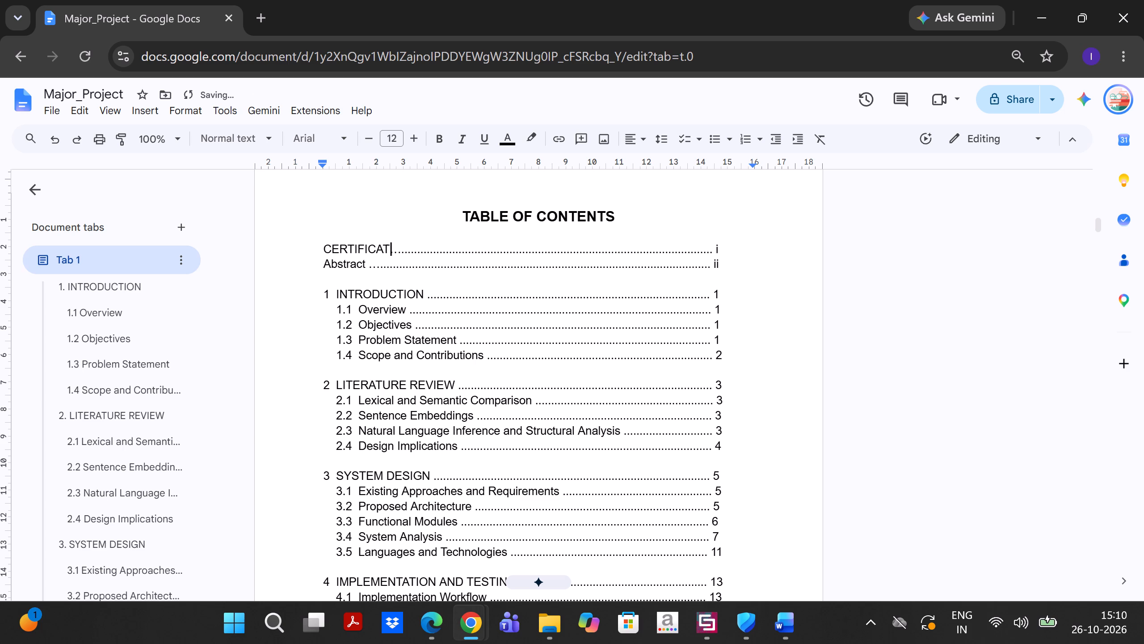
key("e")
key("Right")
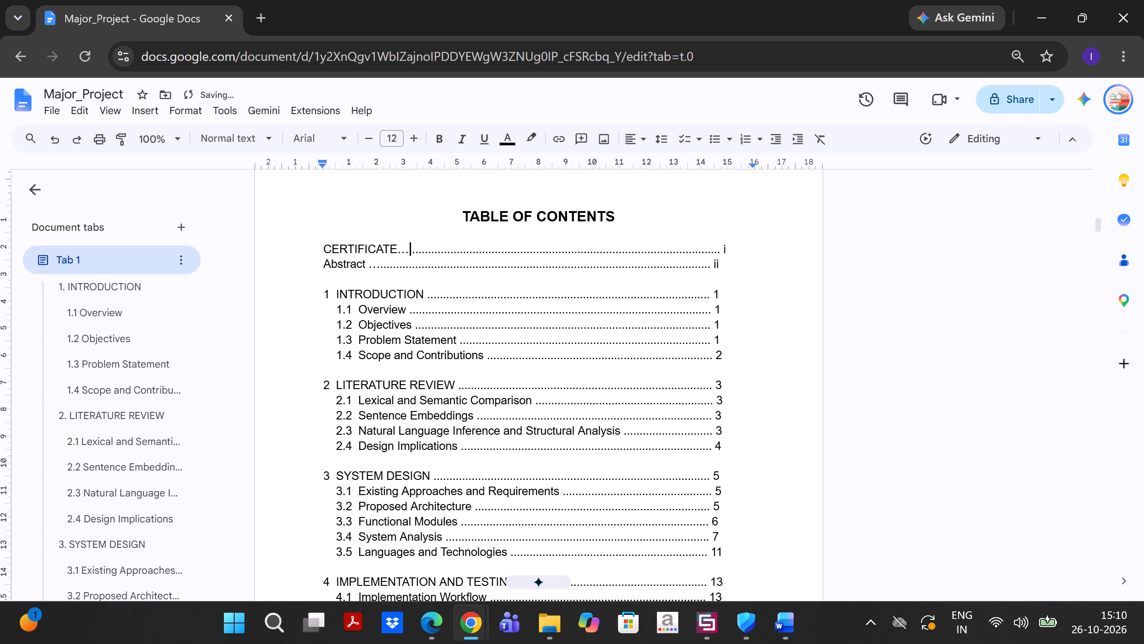
key("BackSpace")
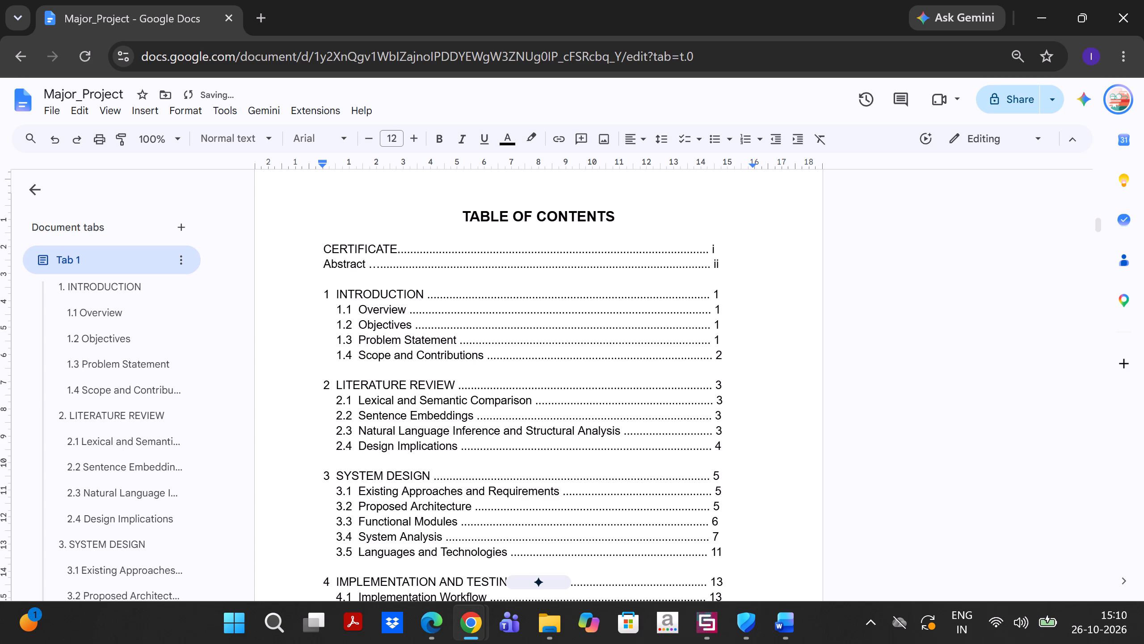
Replace the "Abstract" entry in the table of contents with "ABSTRACT".
left_click(363, 260)
key("Right")
key("ctrl+BackSpace")
type("ABSTRACT")
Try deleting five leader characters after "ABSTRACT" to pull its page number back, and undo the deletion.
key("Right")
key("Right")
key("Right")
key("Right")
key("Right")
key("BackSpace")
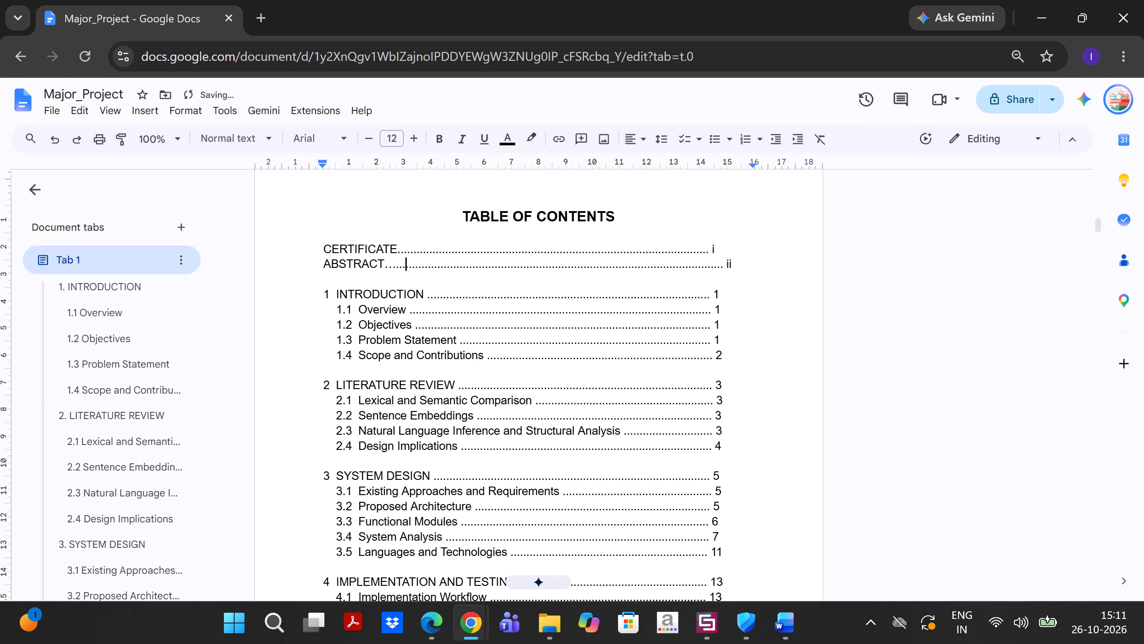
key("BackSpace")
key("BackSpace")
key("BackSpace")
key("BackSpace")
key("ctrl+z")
Trim the leader dots after "ABSTRACT" to align its page number "ii" with the Certificate entry's number above.
key("Right")
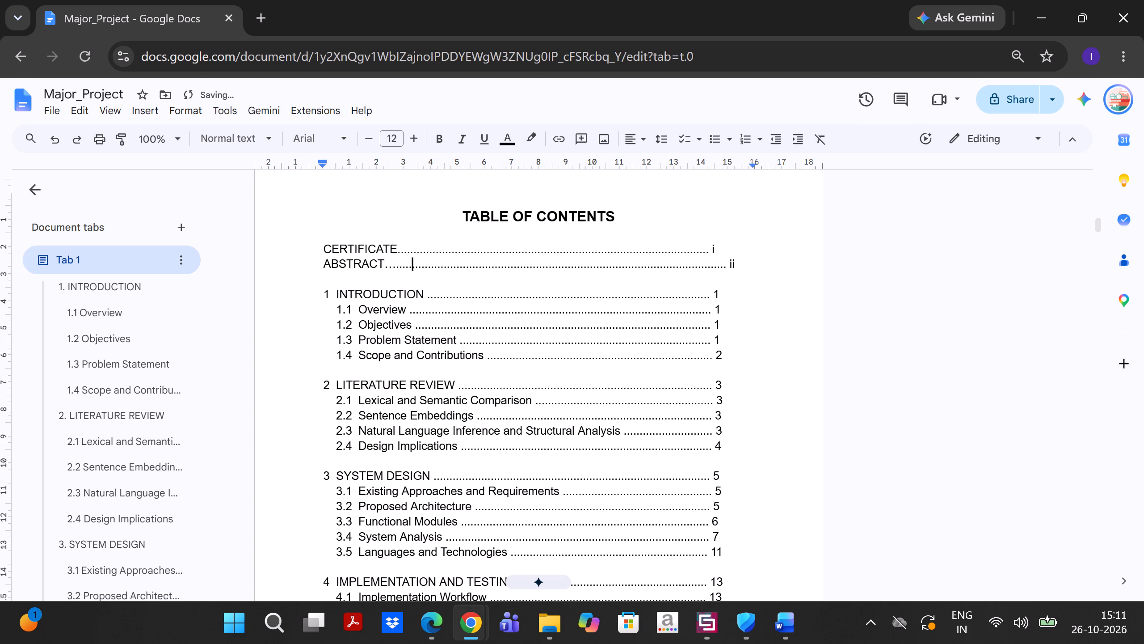
key("Right")
key("BackSpace")
key("BackSpace")
key("BackSpace")
key("BackSpace")
key("BackSpace")
key("BackSpace")
left_click(396, 311)
Compare the List of Figures page in Google Docs with the one in the Word version.
scroll(396, 311, "down", 6)
key("alt+Tab")
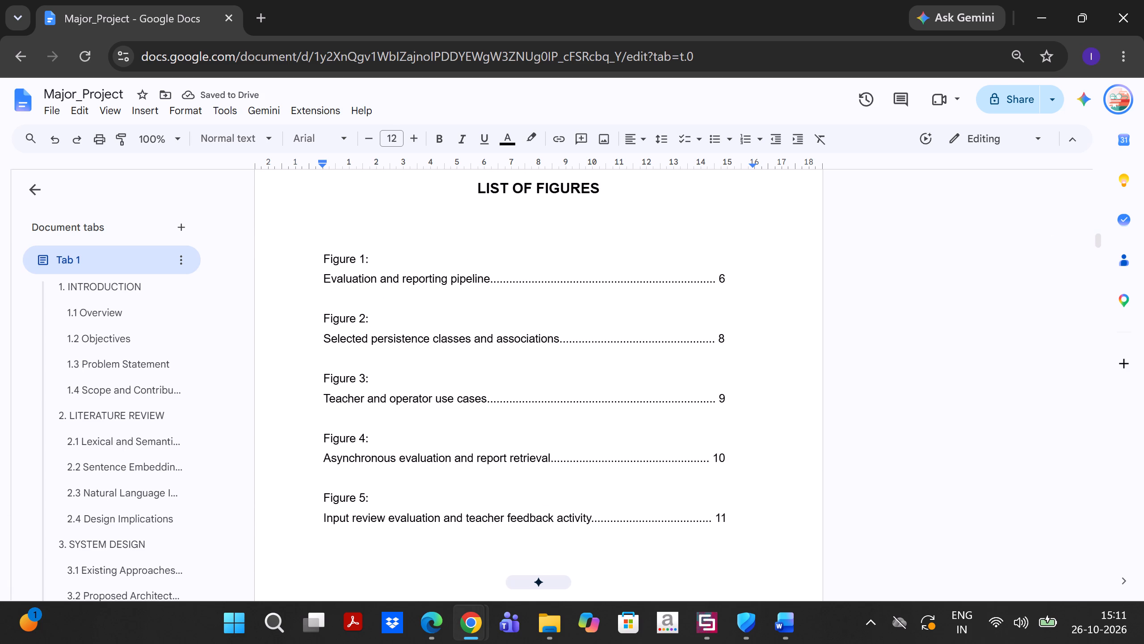
scroll(463, 347, "down", 4)
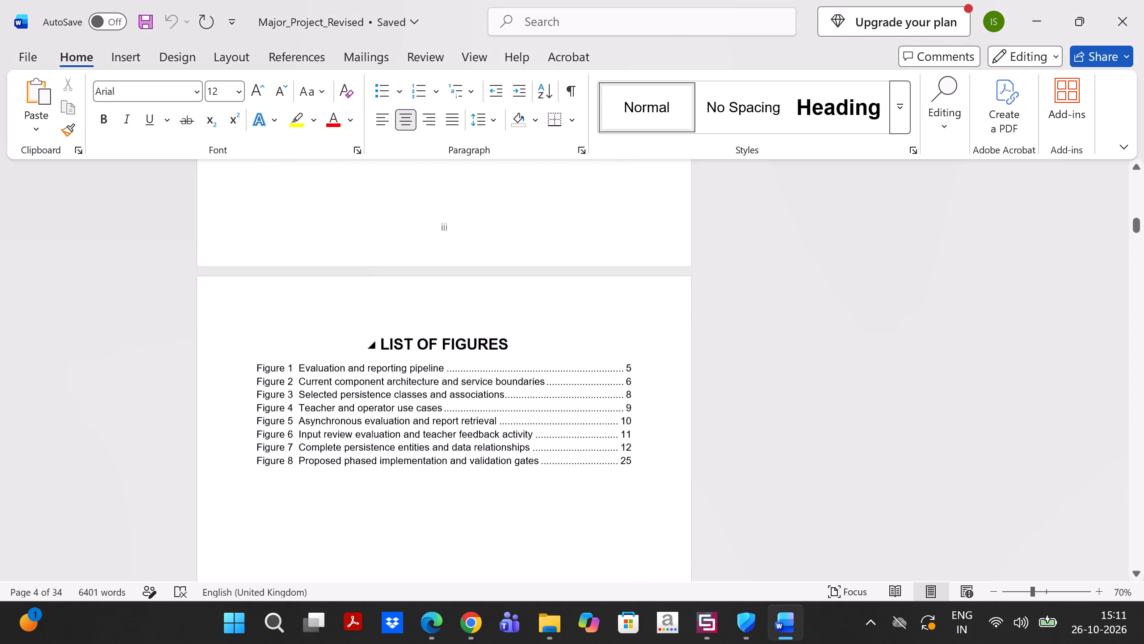
key("alt+Tab")
scroll(525, 371, "down", 1)
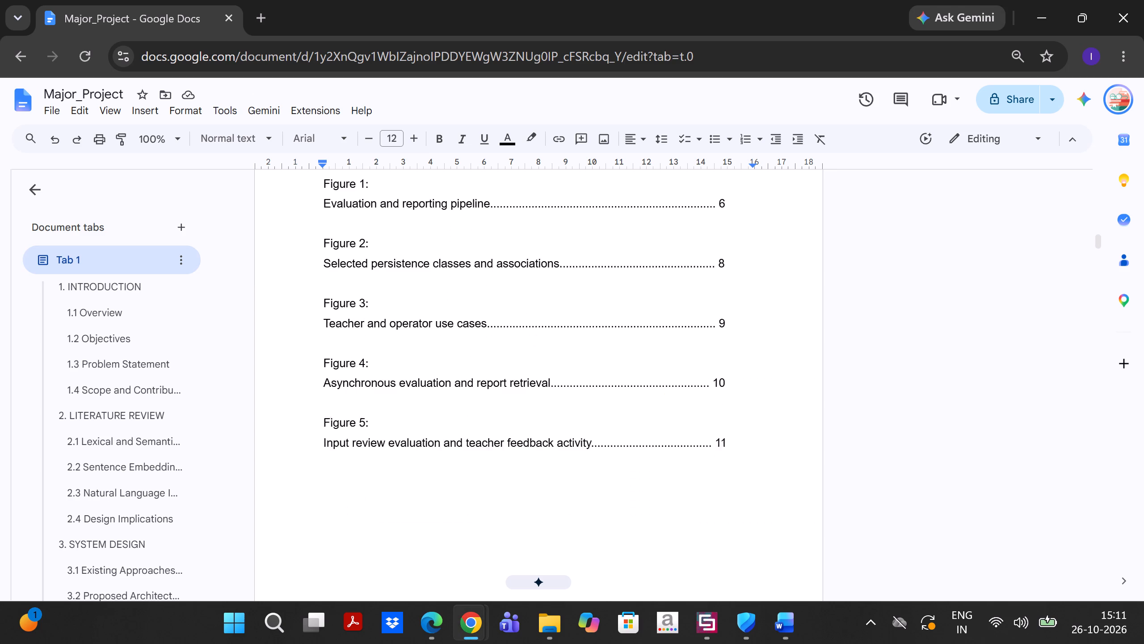
scroll(525, 371, "down", 1)
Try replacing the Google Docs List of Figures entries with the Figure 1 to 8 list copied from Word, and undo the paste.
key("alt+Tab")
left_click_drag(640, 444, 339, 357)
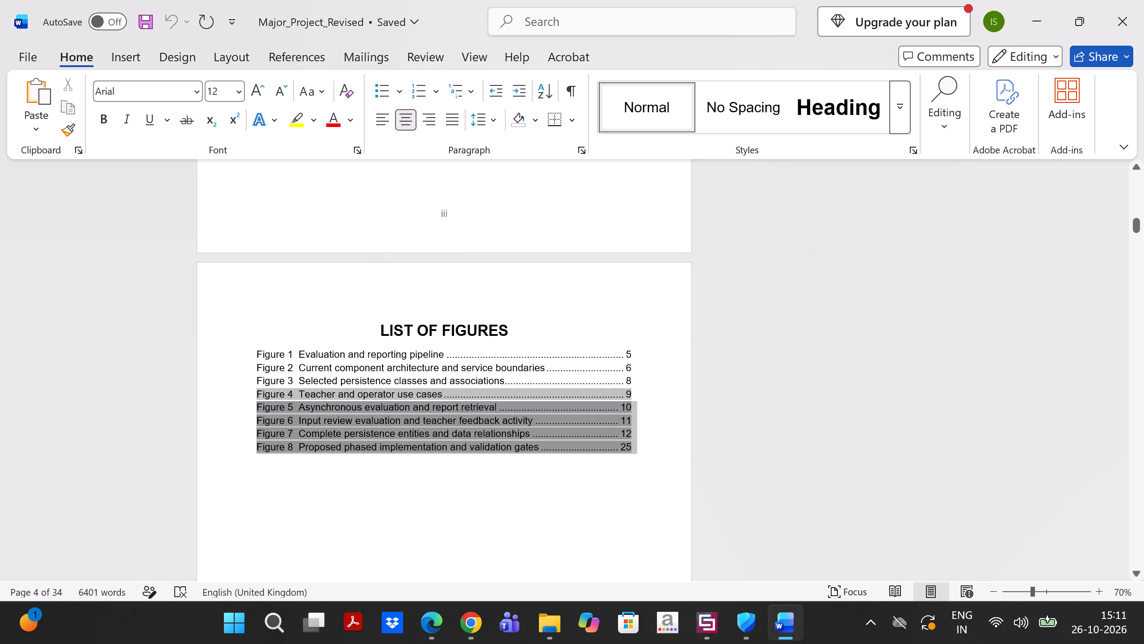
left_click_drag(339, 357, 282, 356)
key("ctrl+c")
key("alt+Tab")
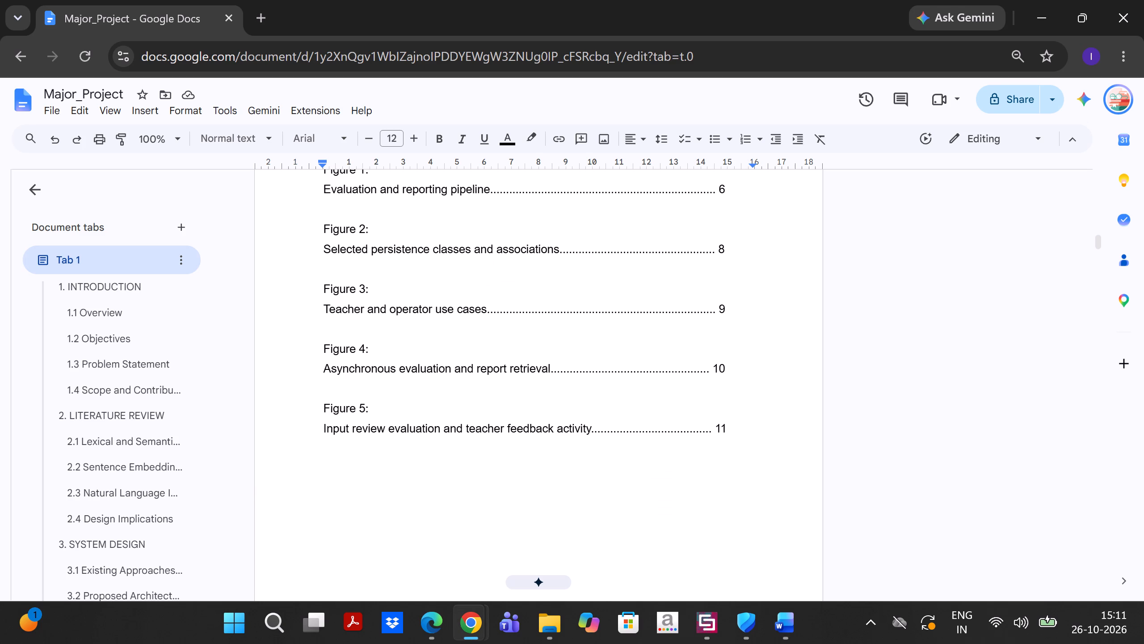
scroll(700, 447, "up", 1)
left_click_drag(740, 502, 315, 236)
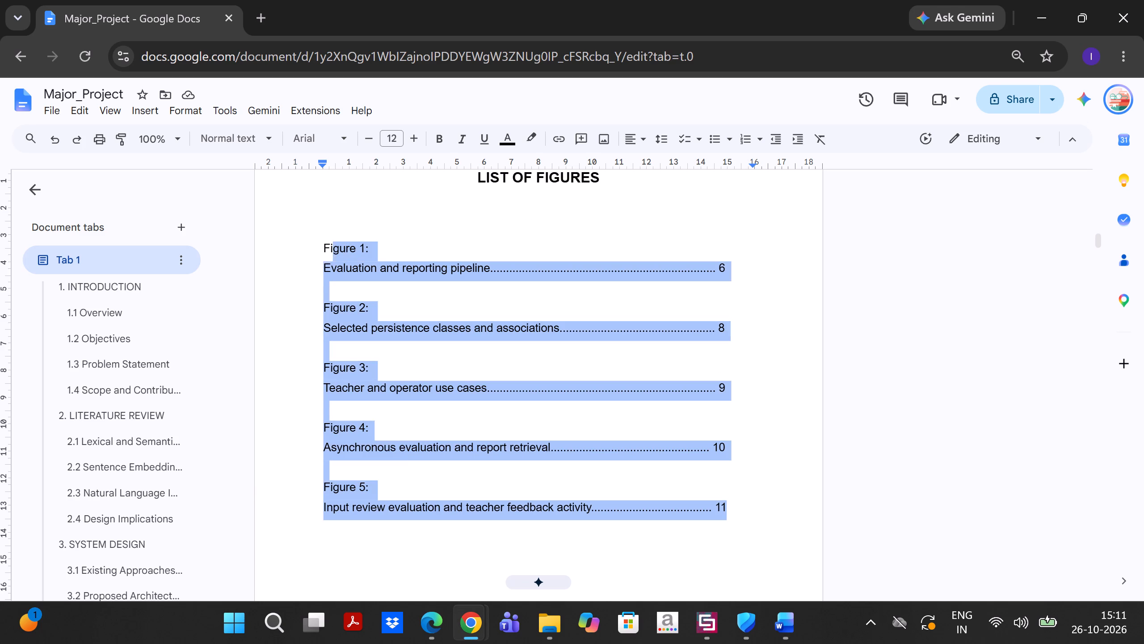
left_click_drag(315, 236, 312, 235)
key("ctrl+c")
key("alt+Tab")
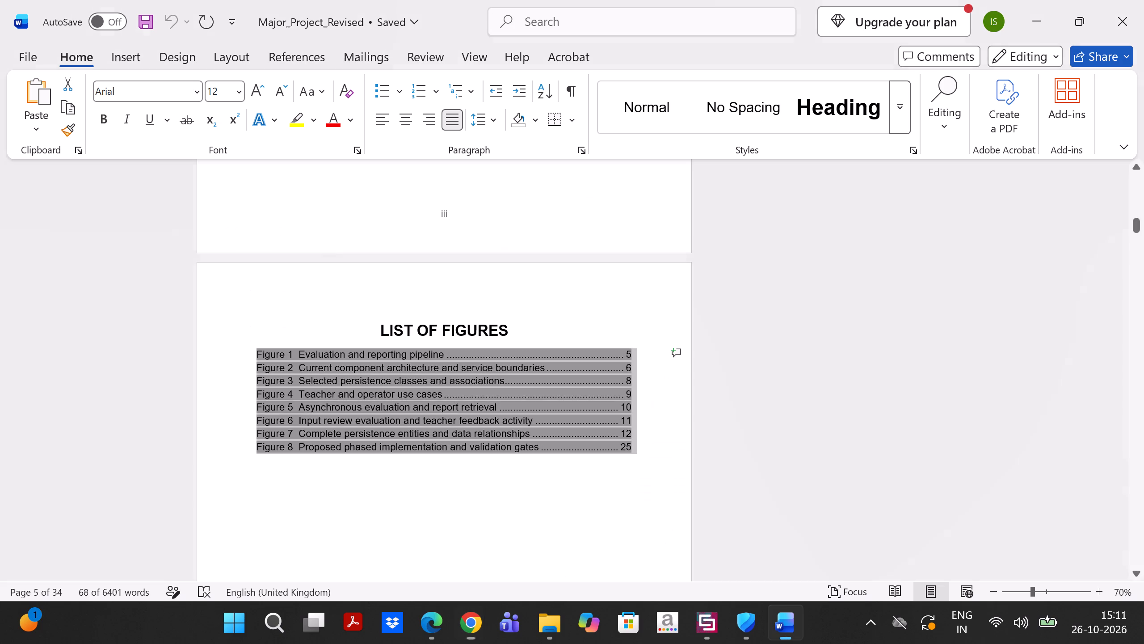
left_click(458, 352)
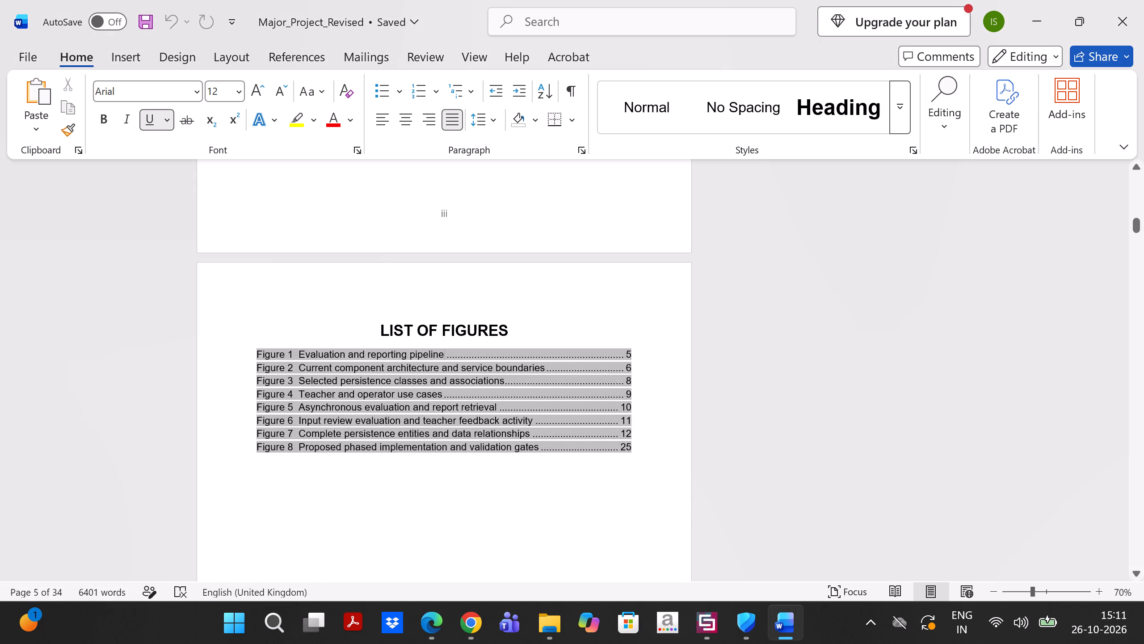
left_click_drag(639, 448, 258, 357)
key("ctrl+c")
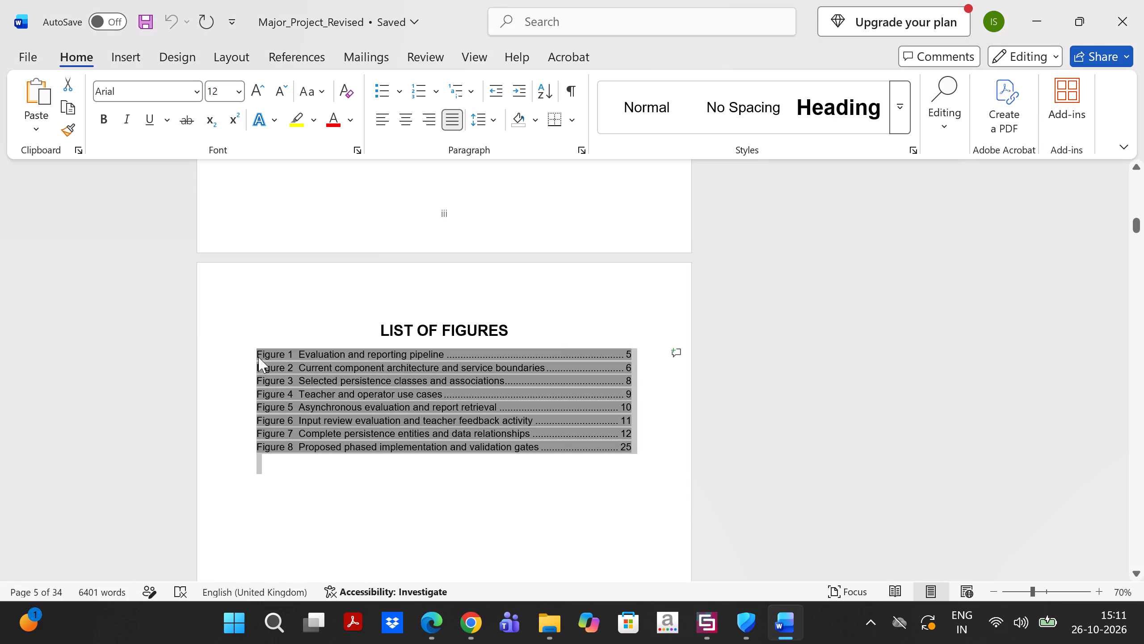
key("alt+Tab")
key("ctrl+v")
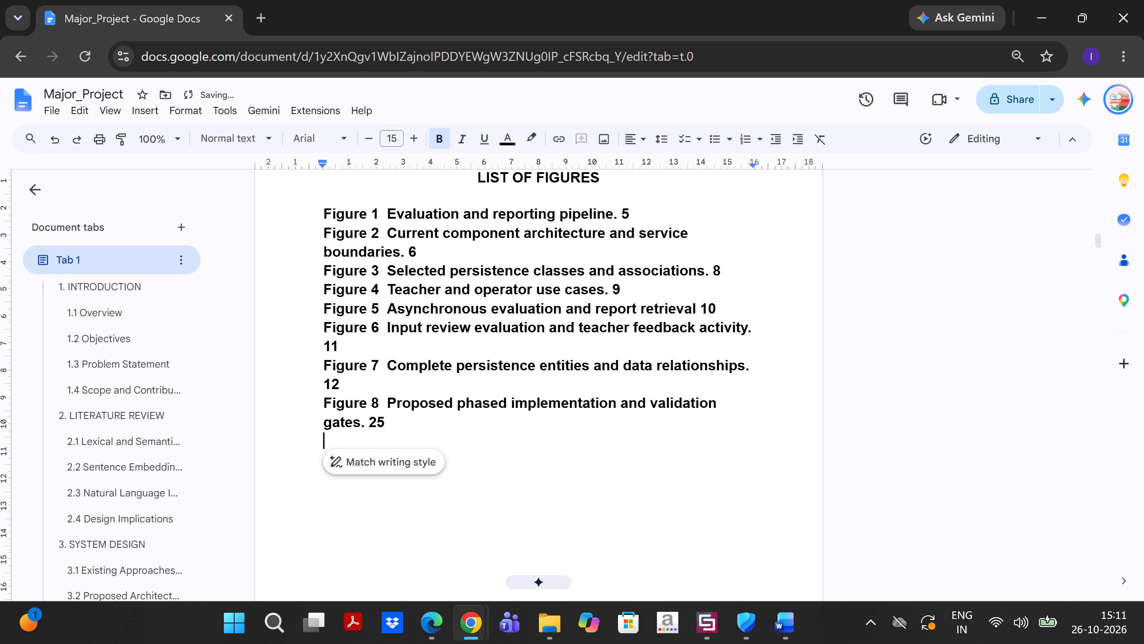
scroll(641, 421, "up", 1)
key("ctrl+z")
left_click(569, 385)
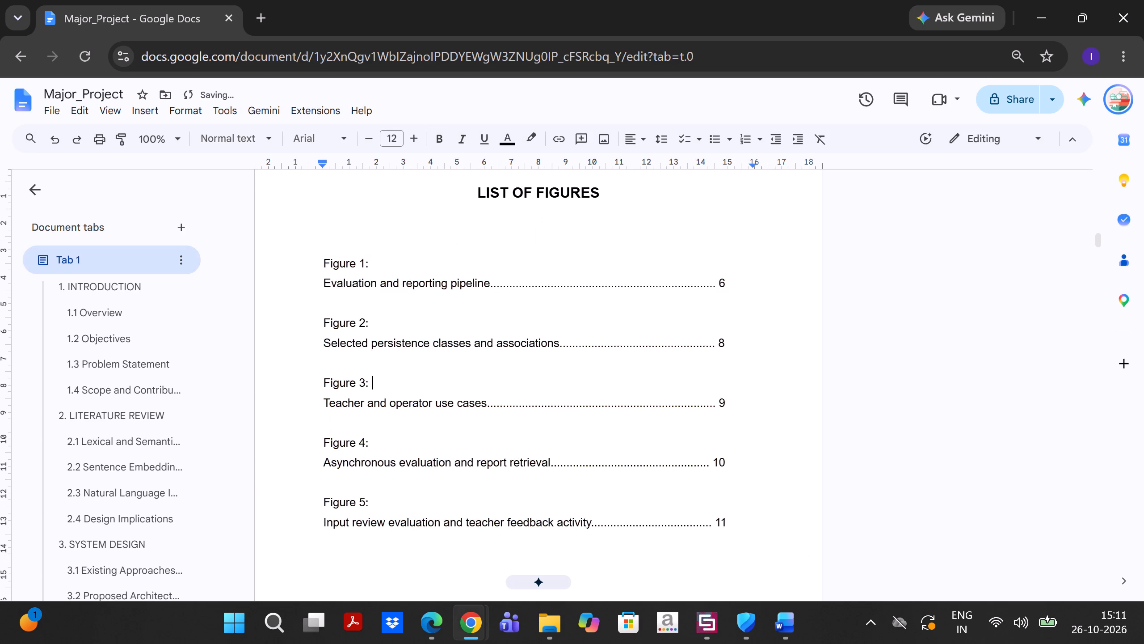
Compare the List of Figures entries again, with the Word version enlarged to 100%, against the Google Docs list.
key("alt+Tab")
left_click(500, 385)
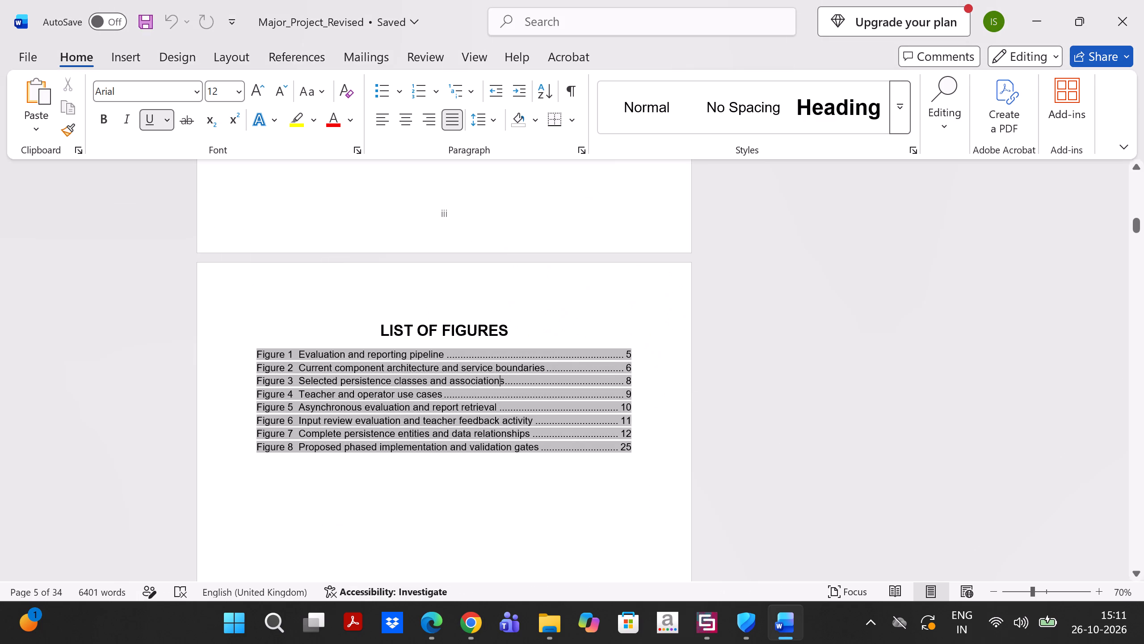
left_click(454, 403)
left_click(537, 477)
scroll(381, 457, "up", 3, "ctrl")
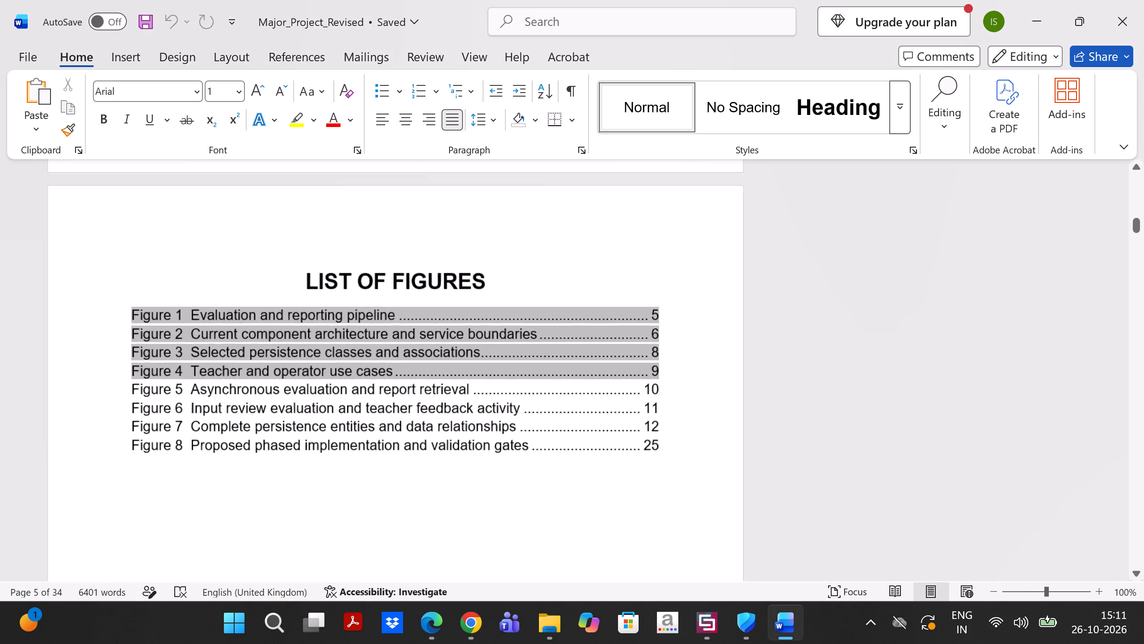
left_click(381, 457)
key("alt+Tab")
left_click(440, 450)
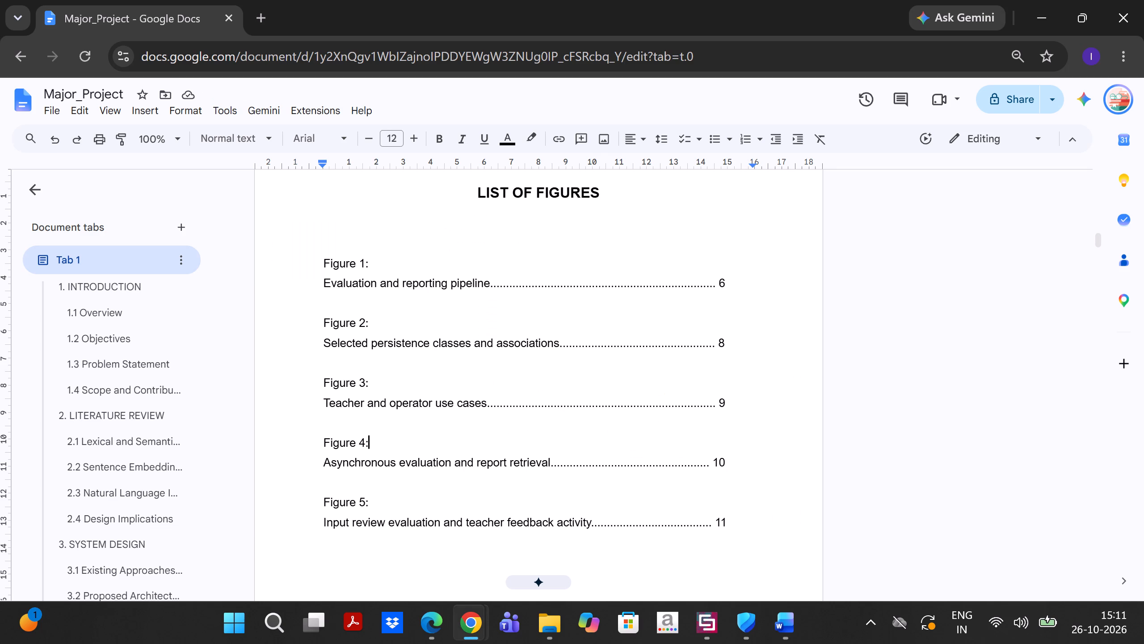
key("alt+Tab")
scroll(487, 451, "down", 1)
key("alt+Tab")
key("alt+Tab")
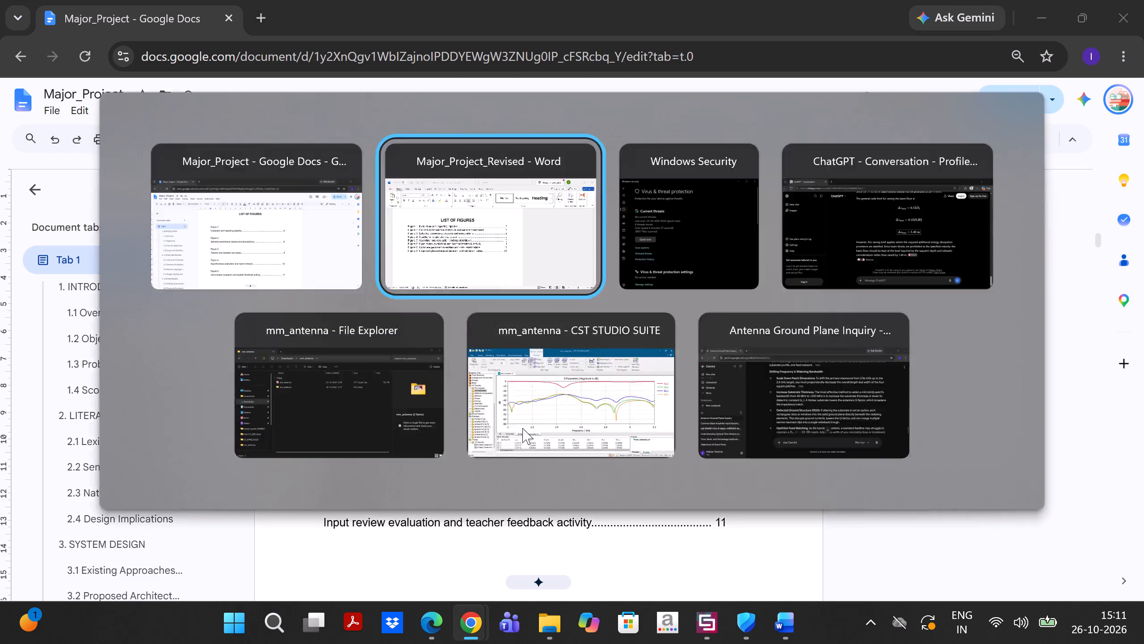
key("alt+Tab")
scroll(576, 471, "down", 4)
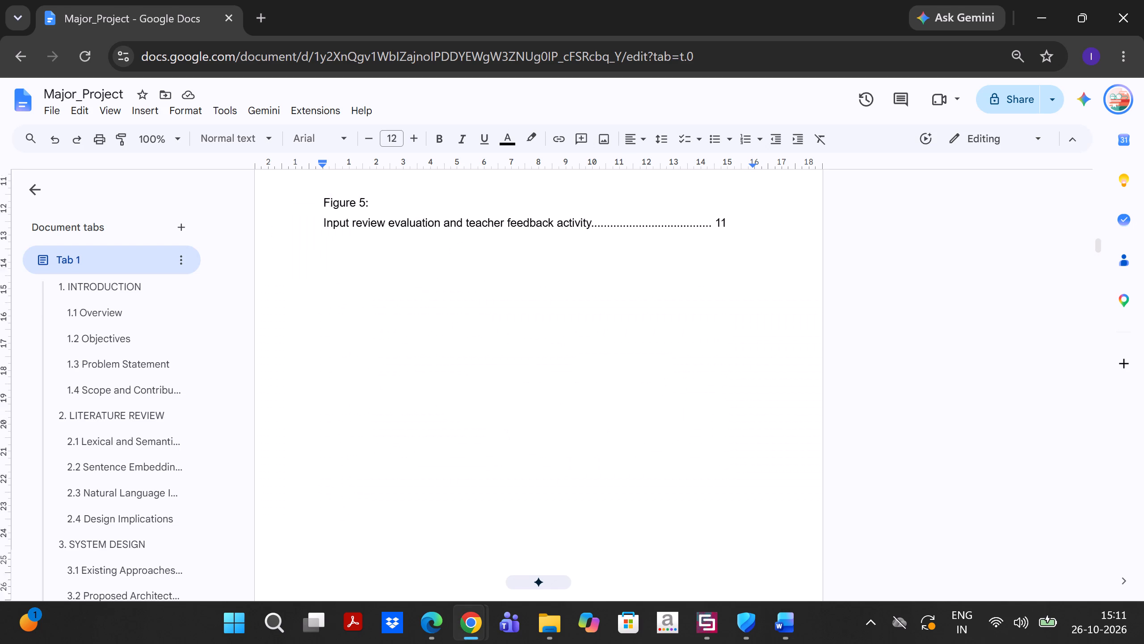
Copy the Figure 4 and Figure 5 entries and paste them twice at the end of the Google Docs List of Figures.
scroll(576, 471, "up", 3)
left_click(741, 383)
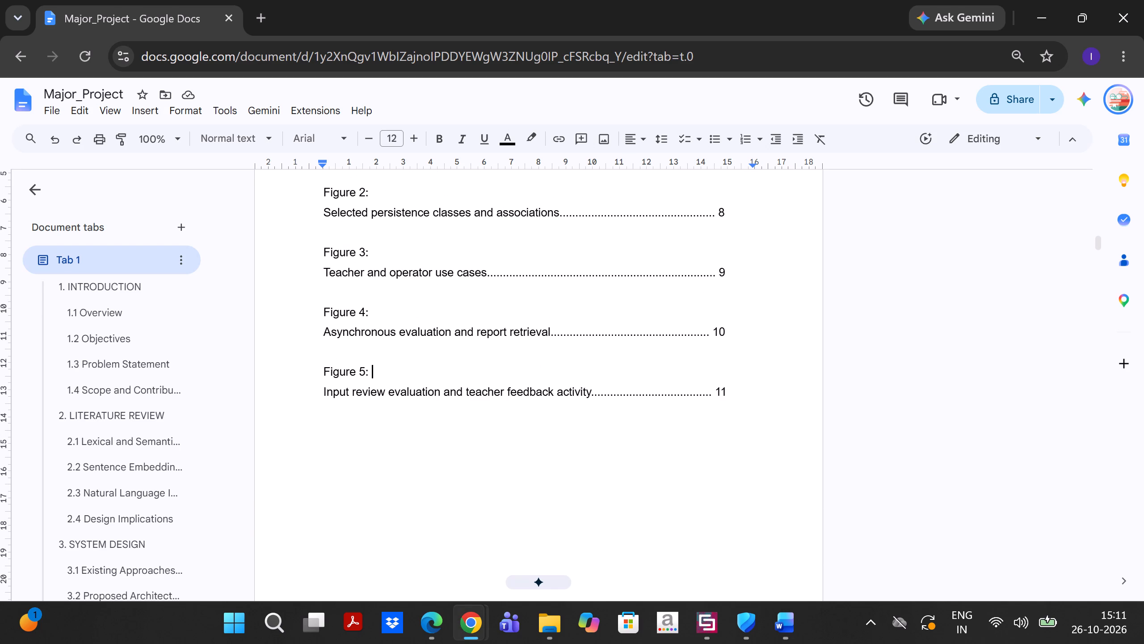
left_click_drag(741, 383, 496, 346)
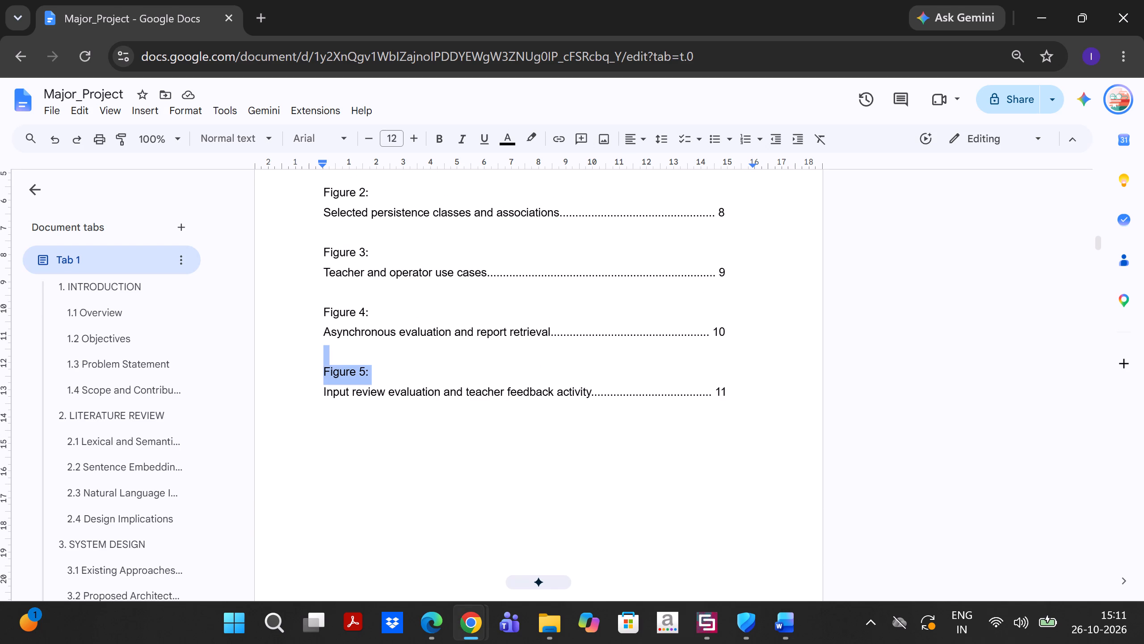
left_click_drag(496, 346, 514, 346)
left_click_drag(741, 399, 313, 312)
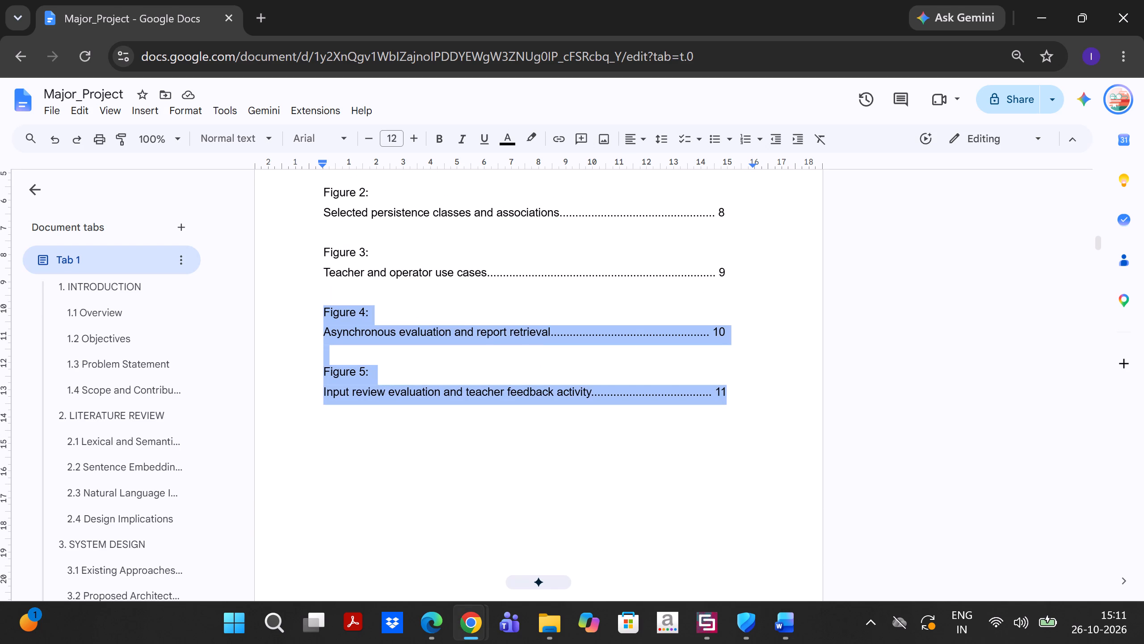
left_click_drag(313, 312, 313, 314)
key("ctrl+c")
left_click(738, 390)
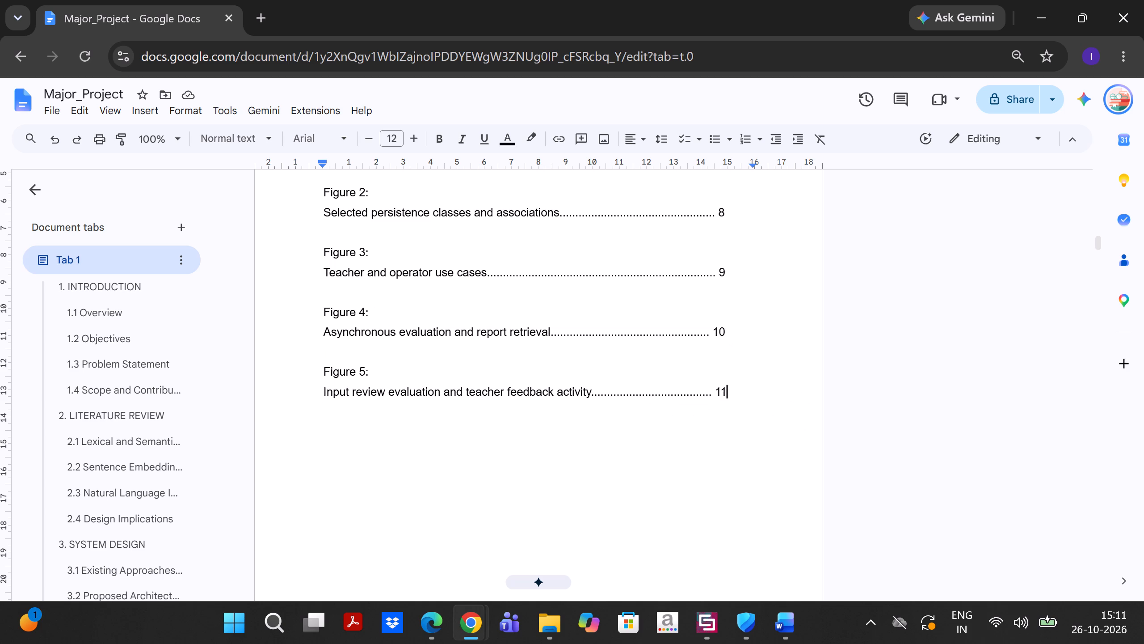
key("Return")
key("Return")
key("ctrl+v")
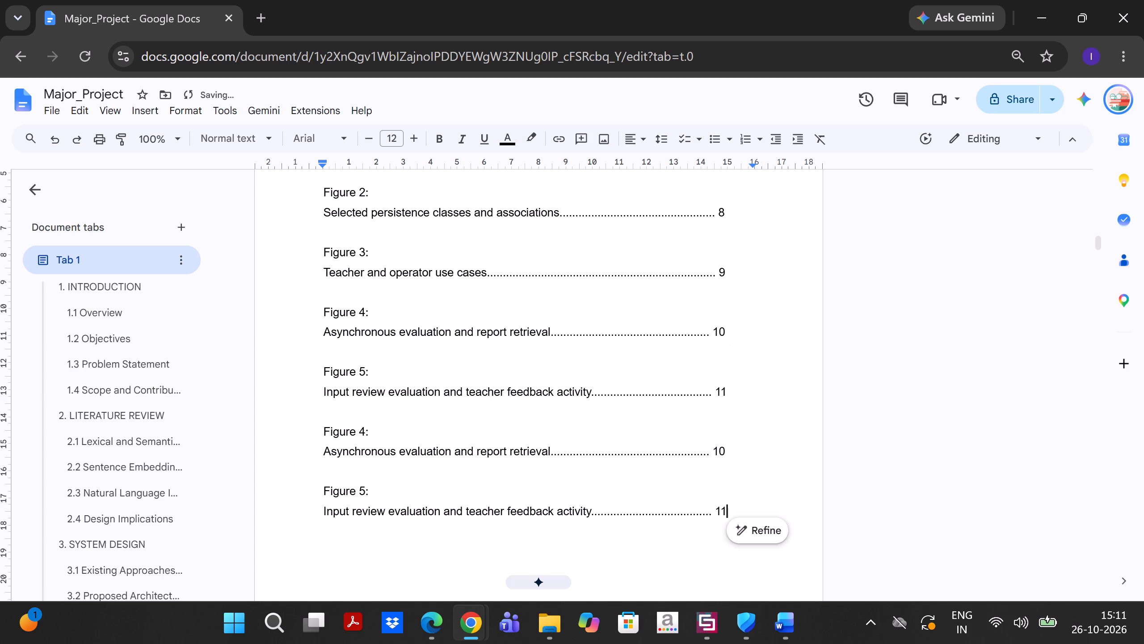
key("Return")
key("Return")
key("ctrl+v")
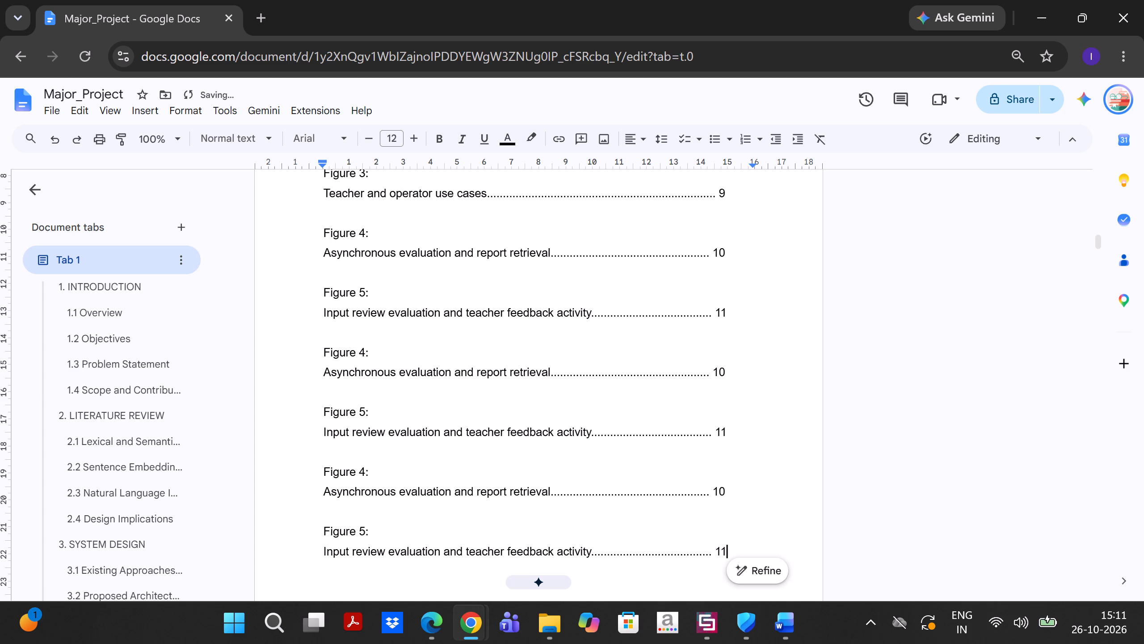
Renumber the first duplicated "Figure 4" label in the List of Figures as Figure 6.
scroll(716, 375, "down", 1)
scroll(416, 382, "up", 1)
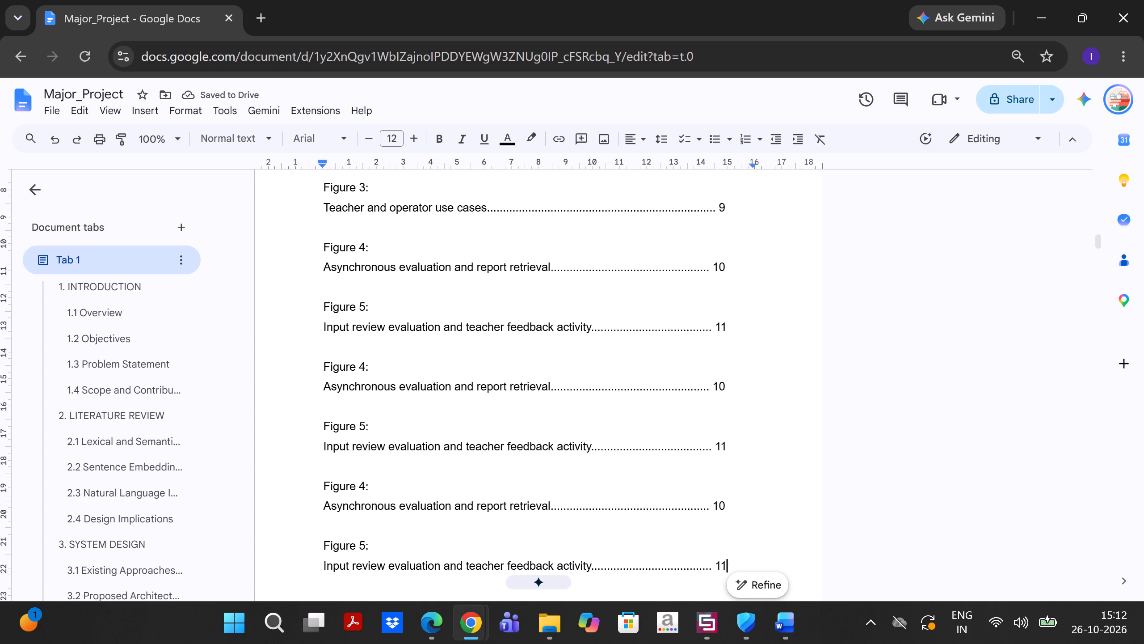
left_click(371, 364)
key("Left")
key("BackSpace")
key("6")
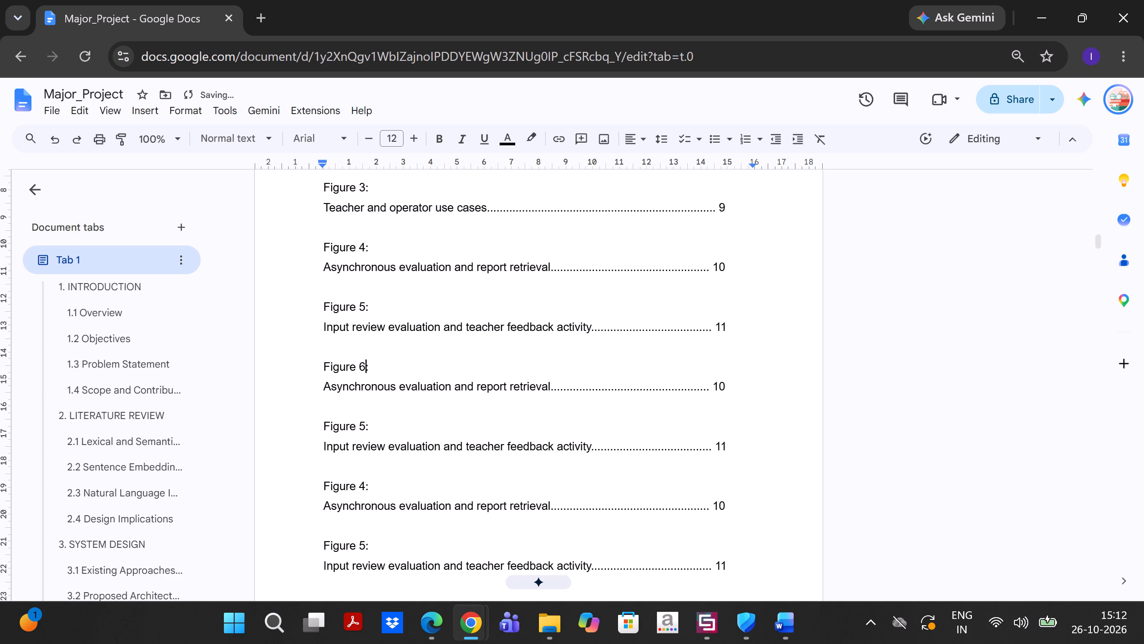
Compare the List of Figures entries in the Word report with those in the Google Docs report.
key("alt+Tab")
key("alt+Tab")
key("alt+Tab")
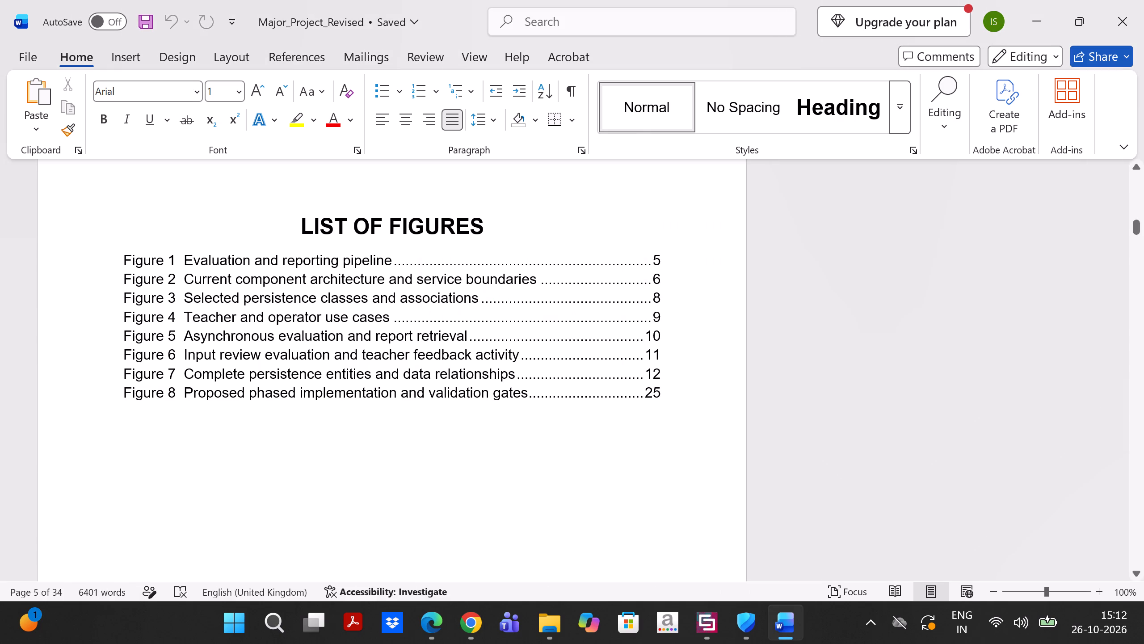
left_click(245, 317)
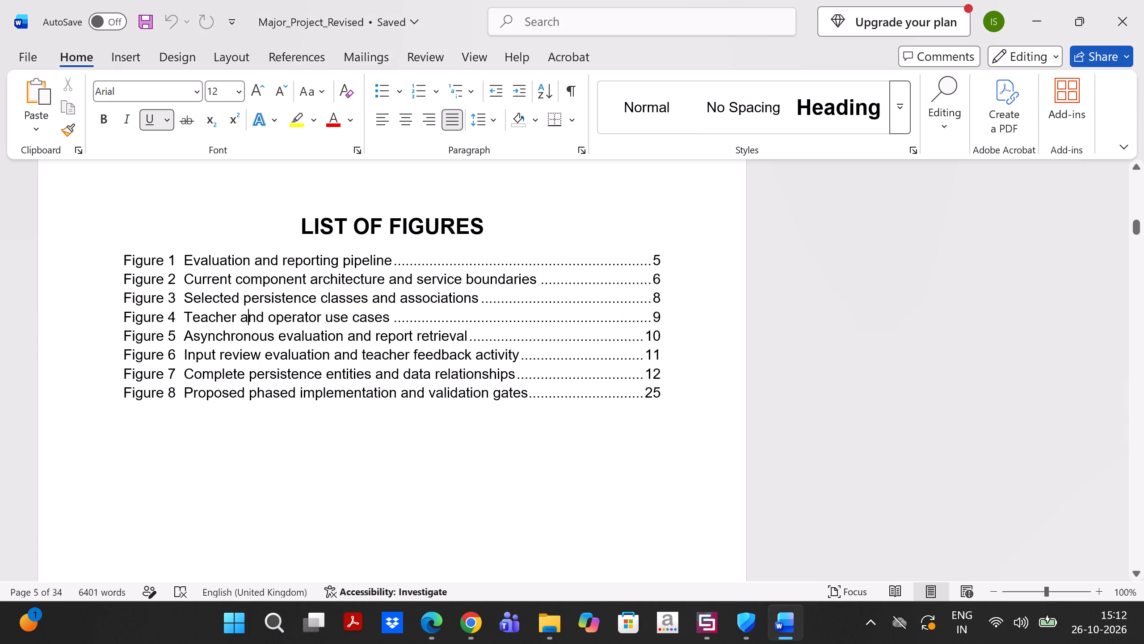
key("alt+Tab")
scroll(338, 301, "up", 1)
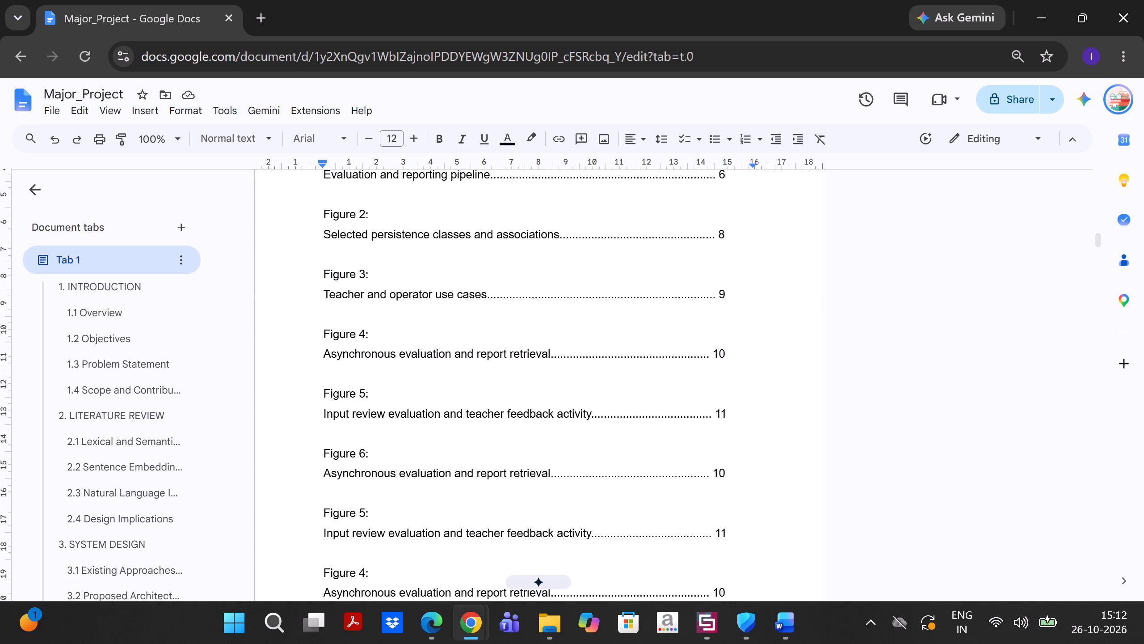
scroll(338, 301, "up", 1)
key("alt+Tab")
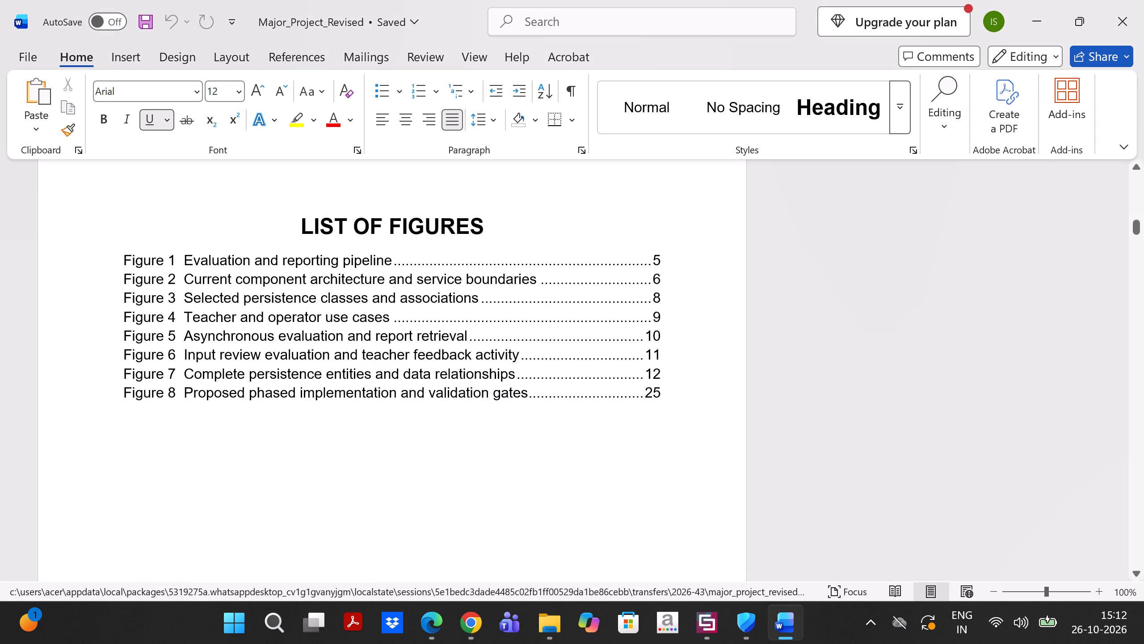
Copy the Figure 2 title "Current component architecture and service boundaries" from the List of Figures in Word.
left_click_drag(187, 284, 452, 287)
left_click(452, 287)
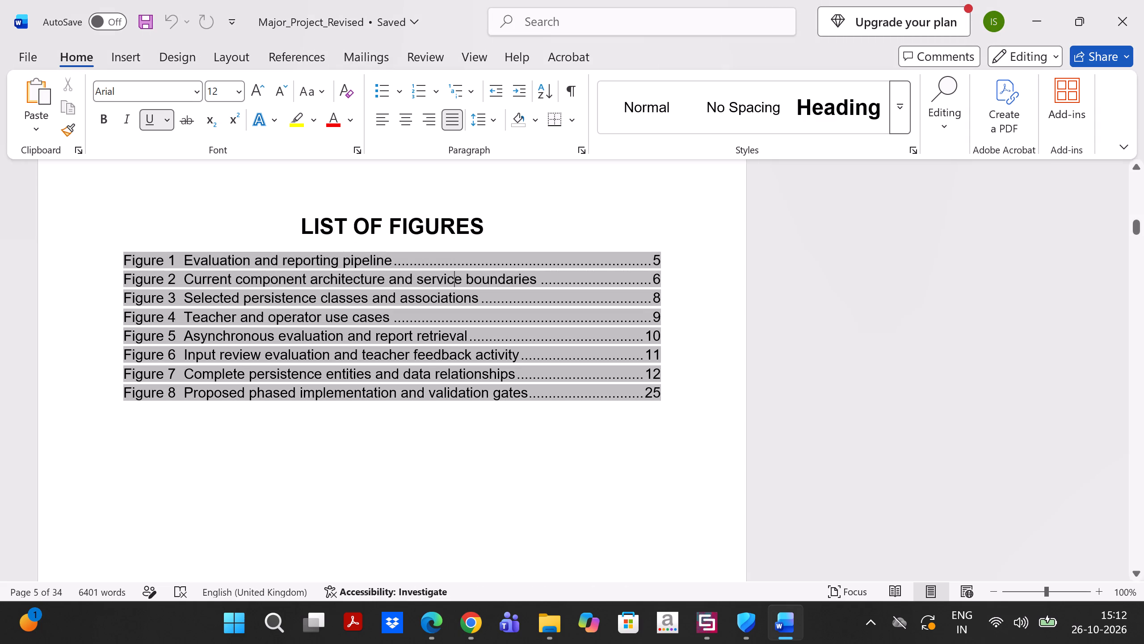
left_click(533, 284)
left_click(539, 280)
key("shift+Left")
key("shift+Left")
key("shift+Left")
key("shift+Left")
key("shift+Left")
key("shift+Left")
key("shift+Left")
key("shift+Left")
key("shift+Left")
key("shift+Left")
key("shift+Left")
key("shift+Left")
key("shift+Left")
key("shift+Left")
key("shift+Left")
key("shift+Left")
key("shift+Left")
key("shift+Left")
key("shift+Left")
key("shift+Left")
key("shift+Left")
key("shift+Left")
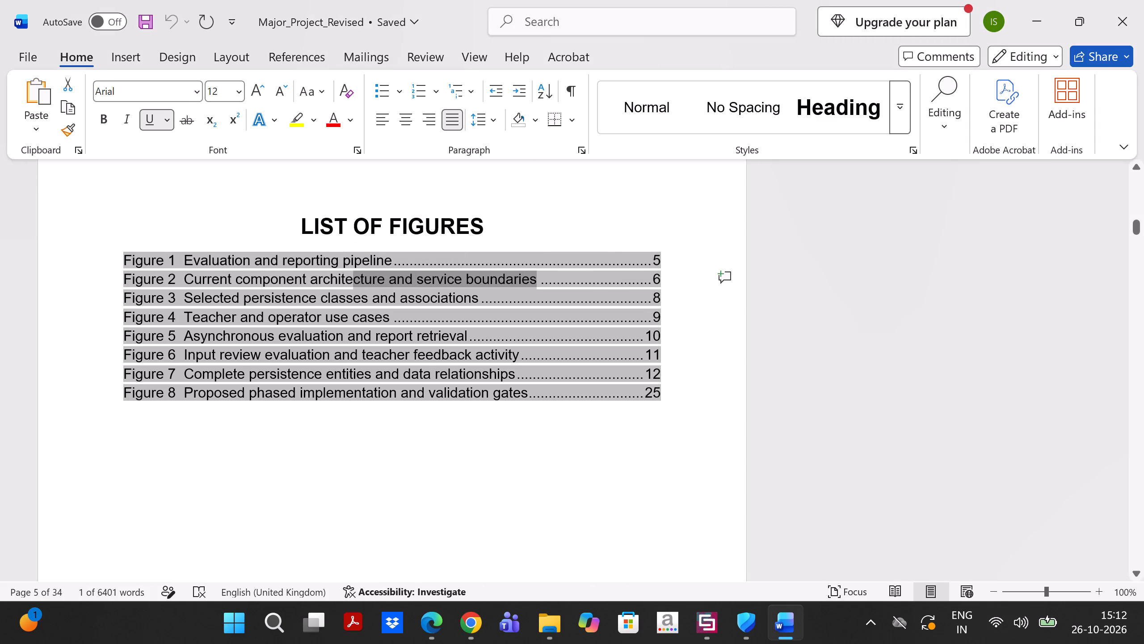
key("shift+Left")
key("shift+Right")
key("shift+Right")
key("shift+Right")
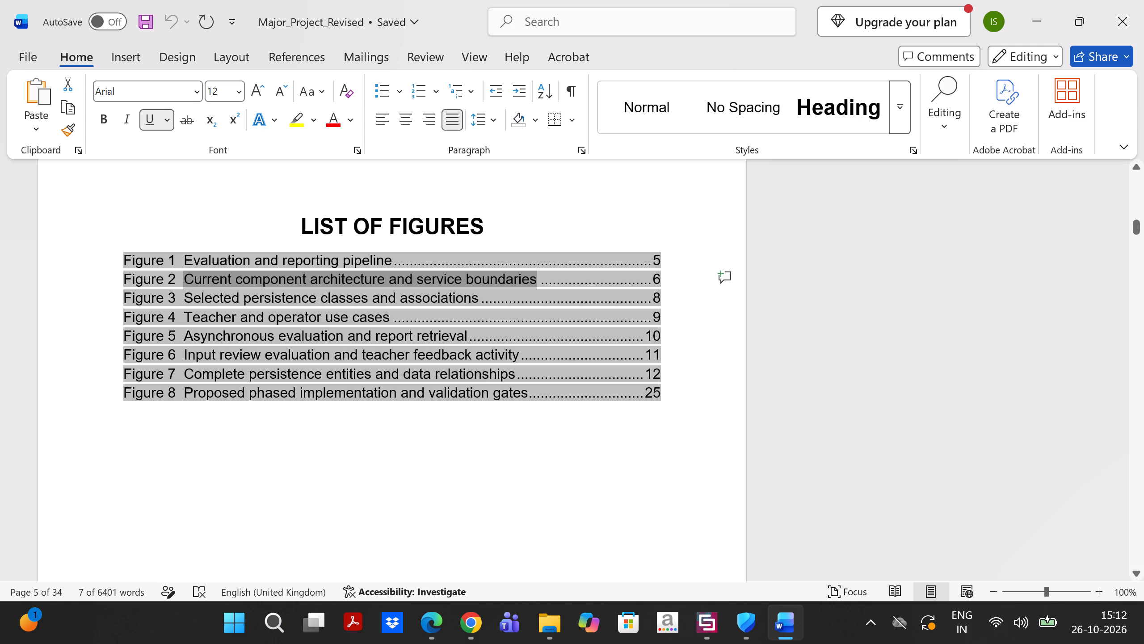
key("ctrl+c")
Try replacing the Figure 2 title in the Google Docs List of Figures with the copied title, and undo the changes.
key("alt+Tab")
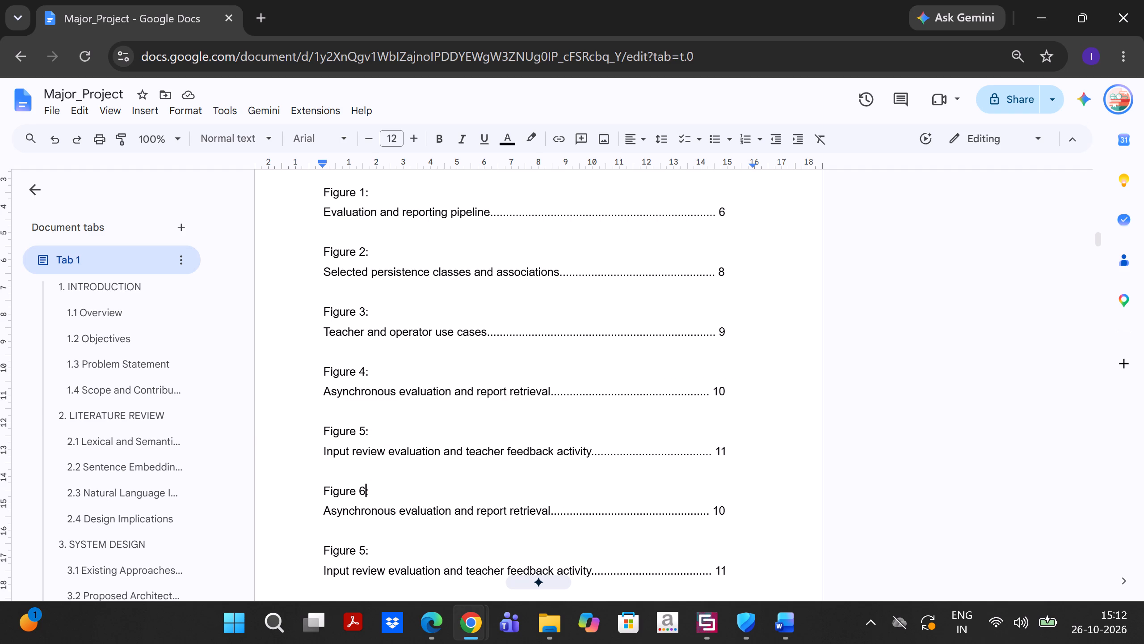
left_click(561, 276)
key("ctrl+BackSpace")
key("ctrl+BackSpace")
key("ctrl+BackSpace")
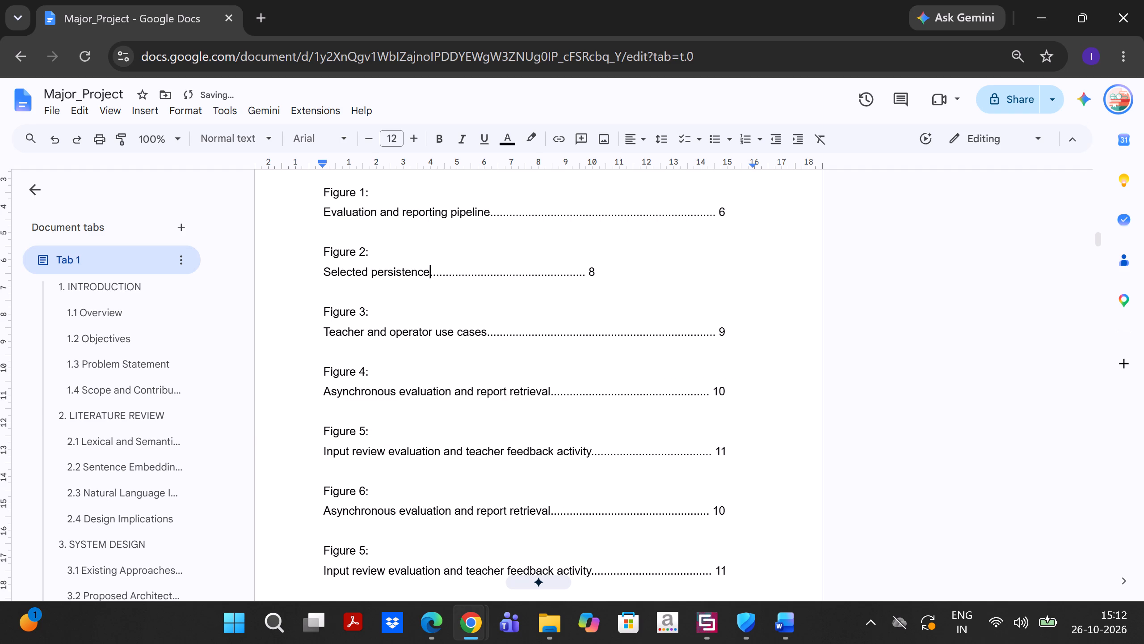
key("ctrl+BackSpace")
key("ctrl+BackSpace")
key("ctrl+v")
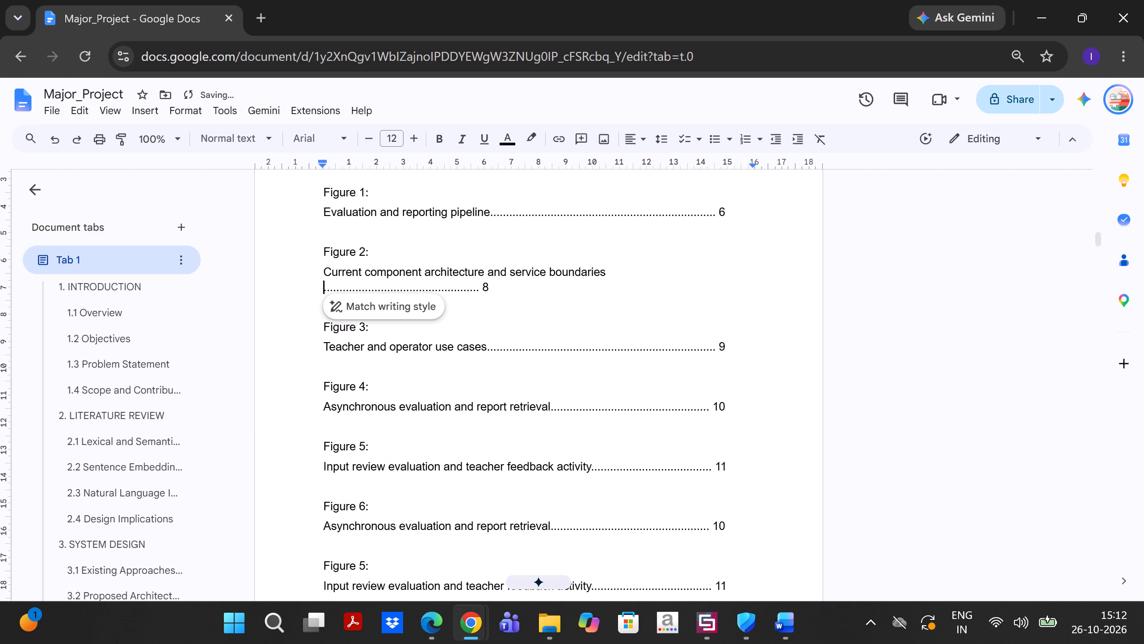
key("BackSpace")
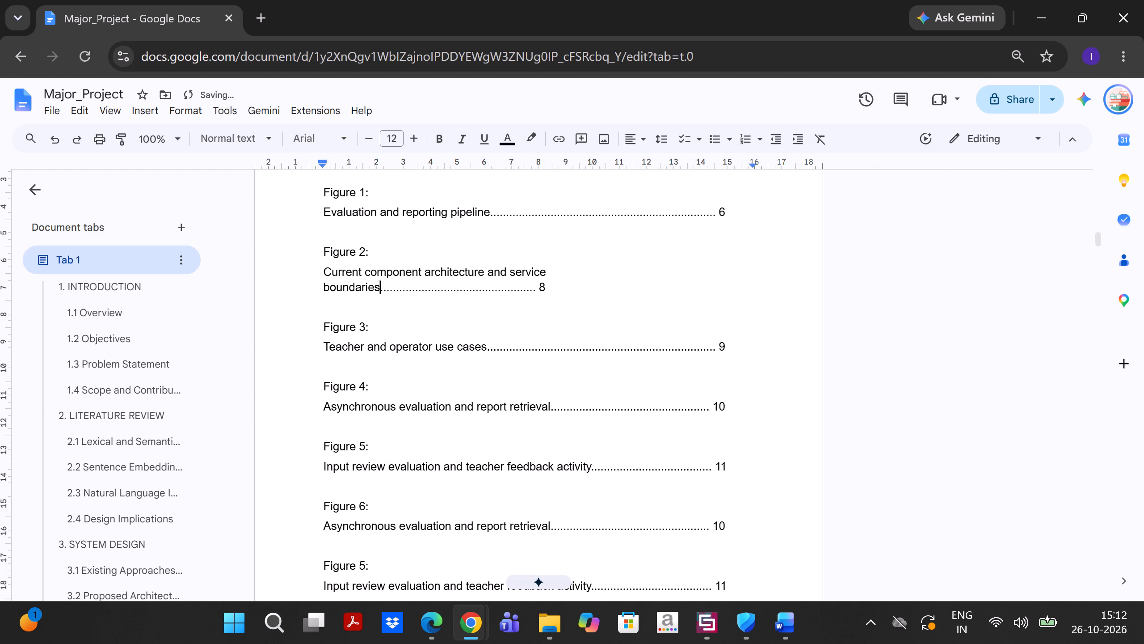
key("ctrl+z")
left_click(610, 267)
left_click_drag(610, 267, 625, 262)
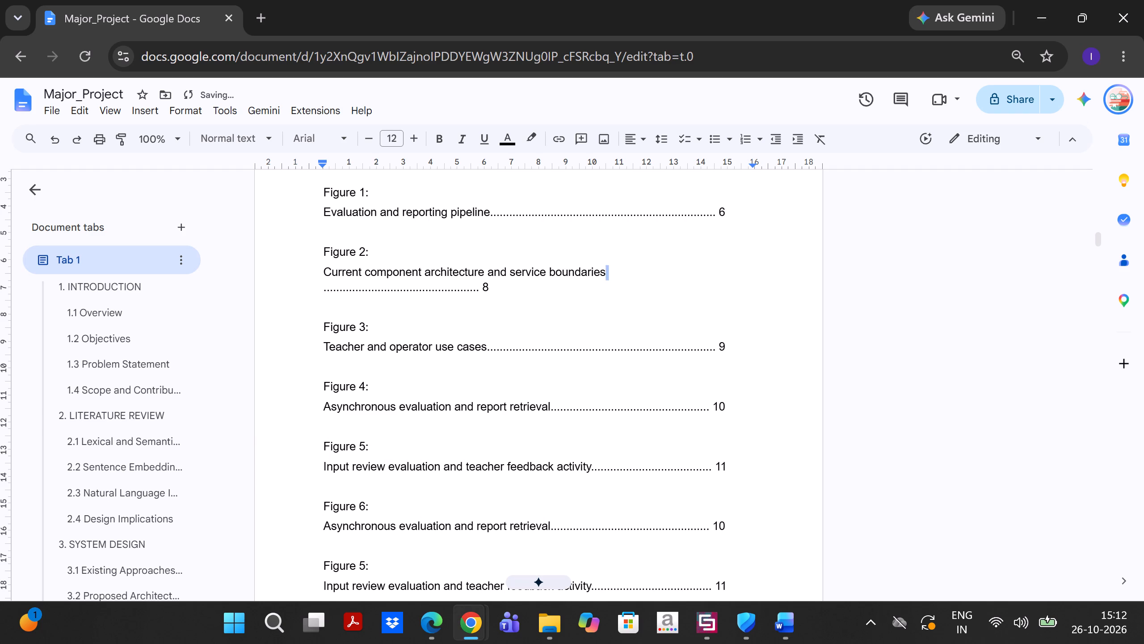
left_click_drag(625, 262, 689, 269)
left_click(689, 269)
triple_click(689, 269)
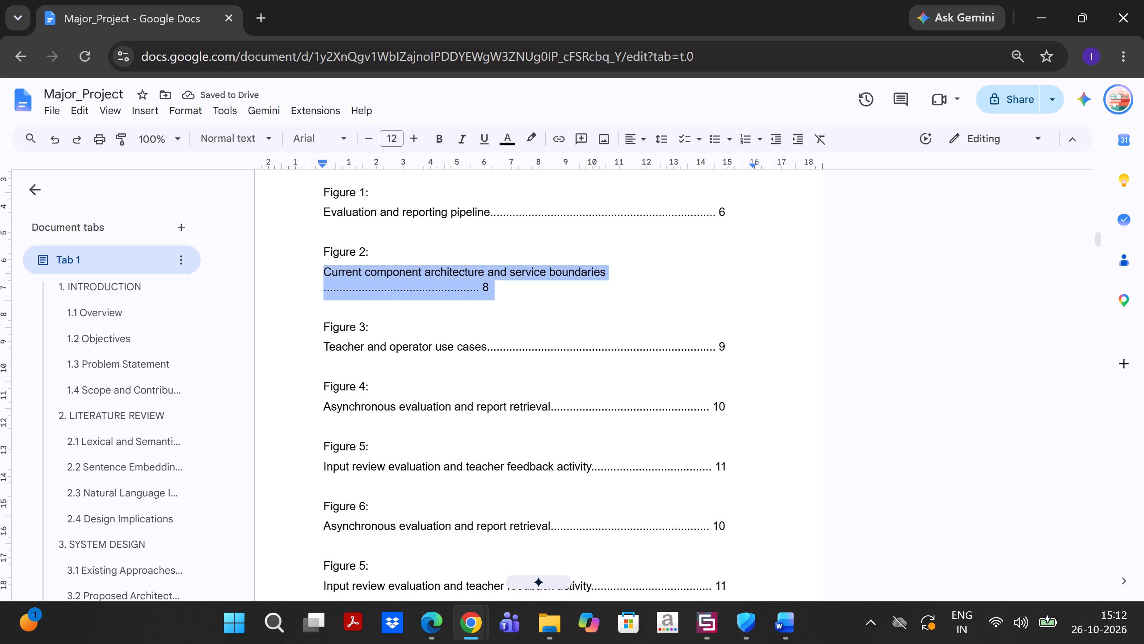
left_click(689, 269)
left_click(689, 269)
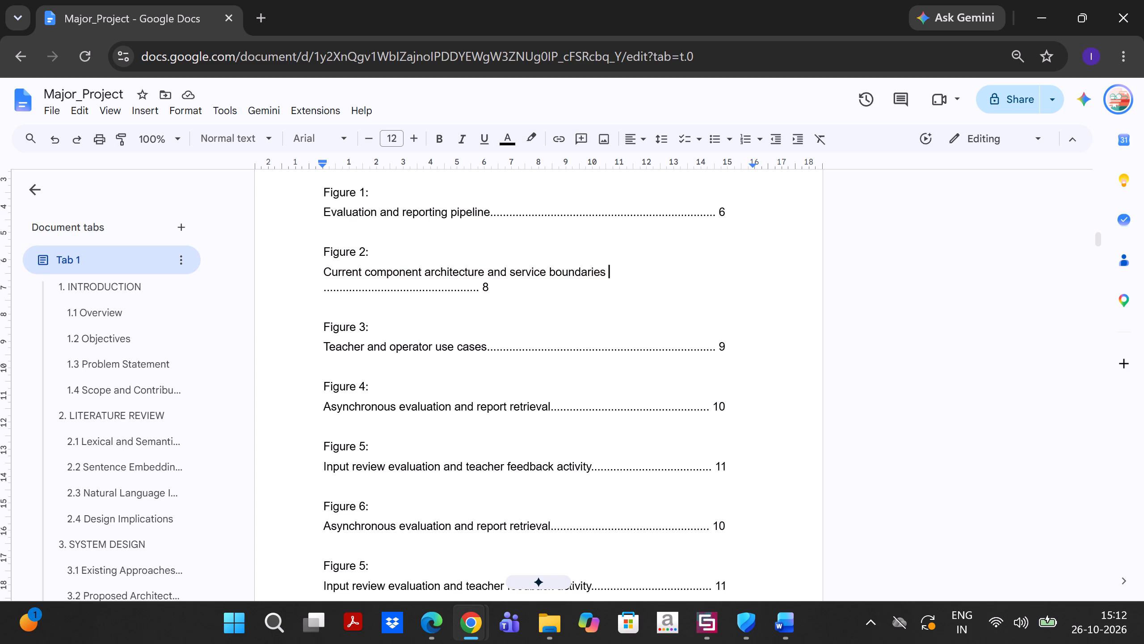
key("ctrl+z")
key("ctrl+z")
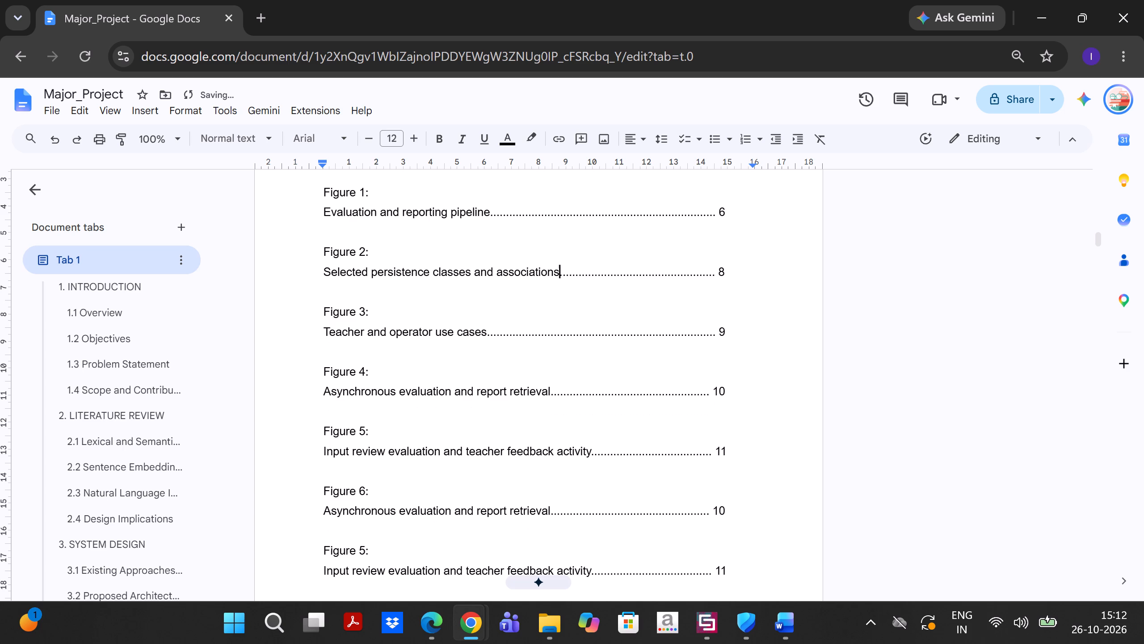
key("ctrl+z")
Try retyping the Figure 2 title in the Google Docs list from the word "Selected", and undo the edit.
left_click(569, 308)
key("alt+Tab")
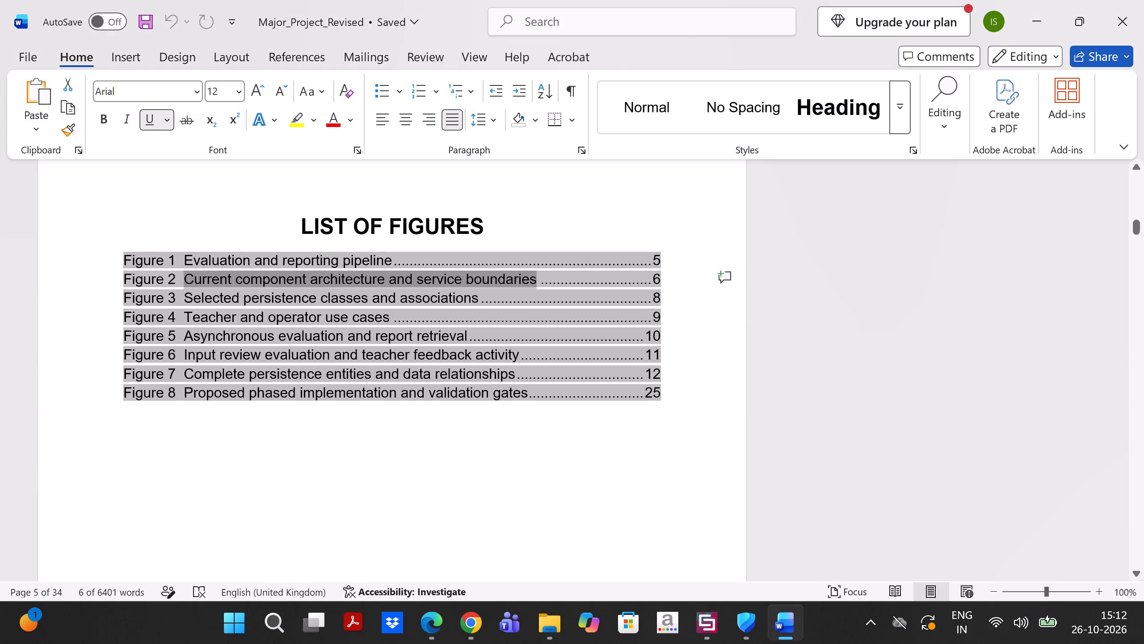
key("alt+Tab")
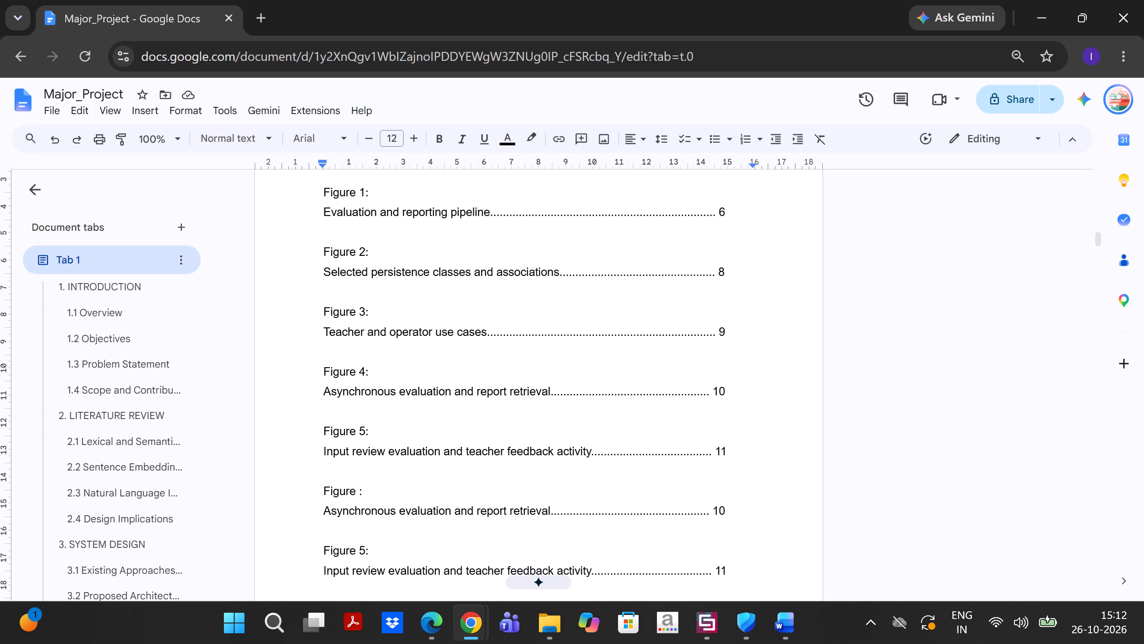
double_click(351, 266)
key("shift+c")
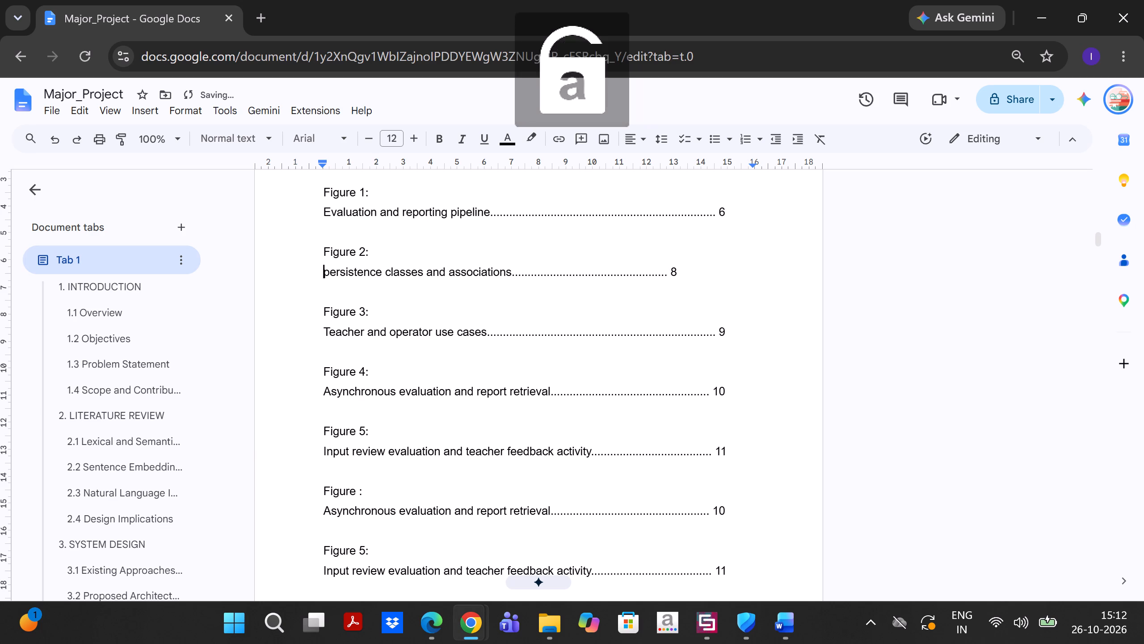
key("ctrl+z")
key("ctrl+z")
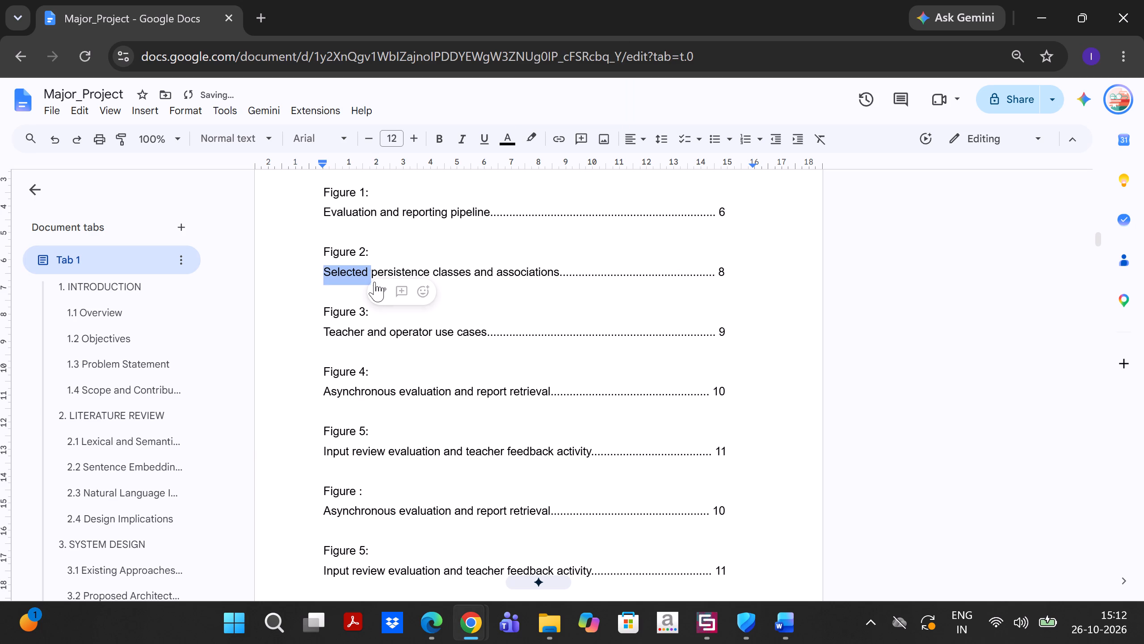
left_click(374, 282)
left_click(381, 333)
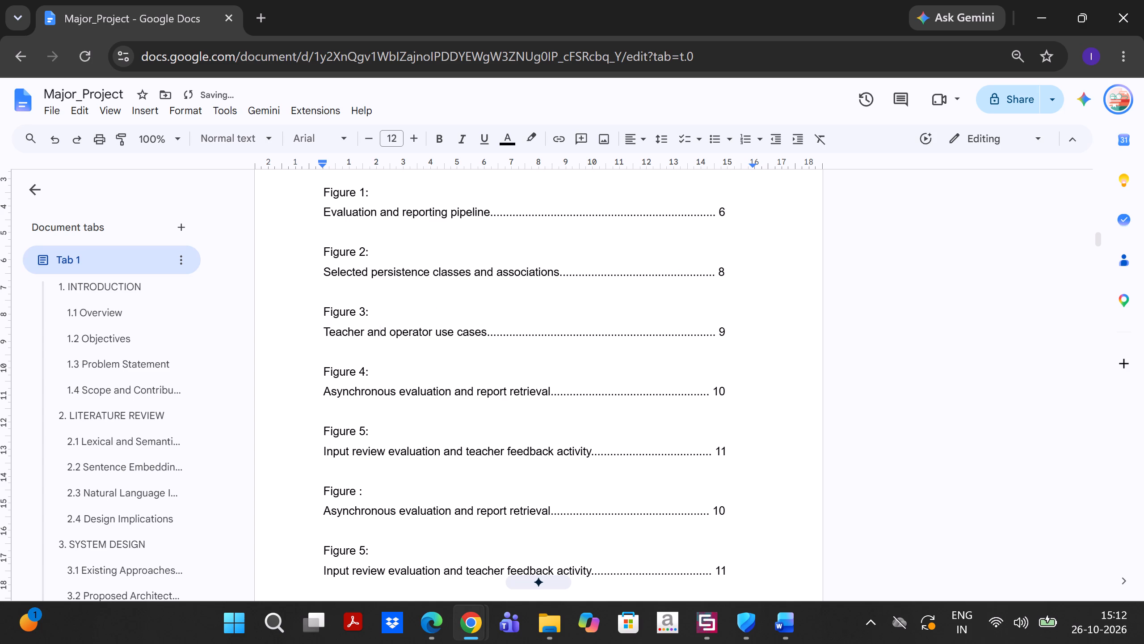
Duplicate the Figure 1 entry directly below itself in the Google Docs List of Figures, separated by a blank line.
key("alt+Tab")
left_click(416, 360)
key("alt+Tab")
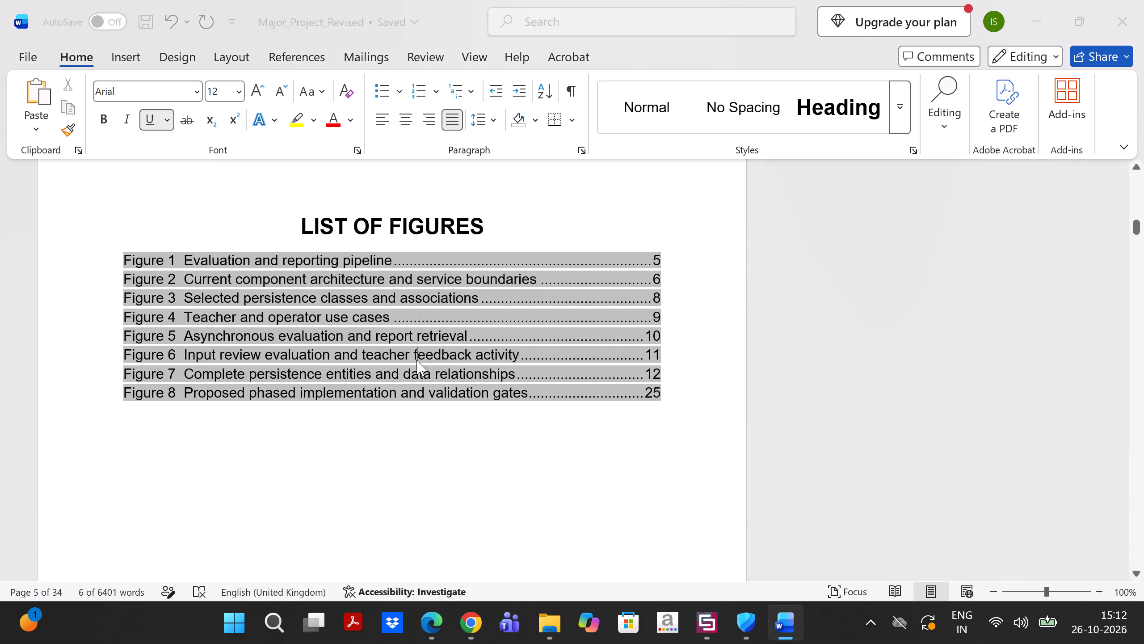
key("alt+Tab")
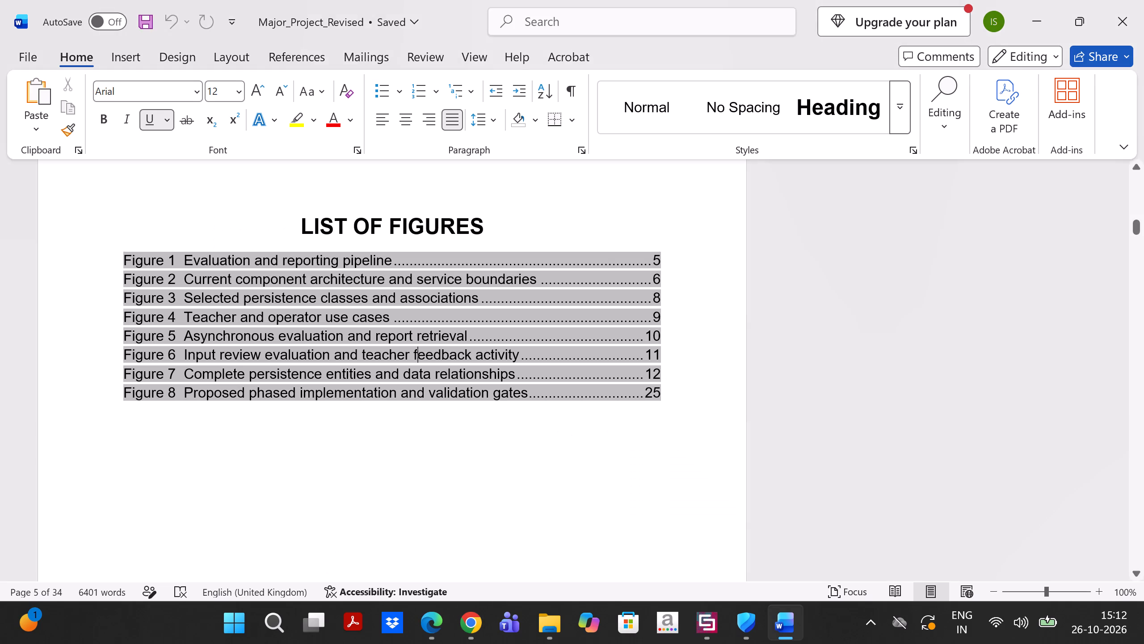
key("alt+Tab")
left_click_drag(729, 214, 324, 205)
key("ctrl+c")
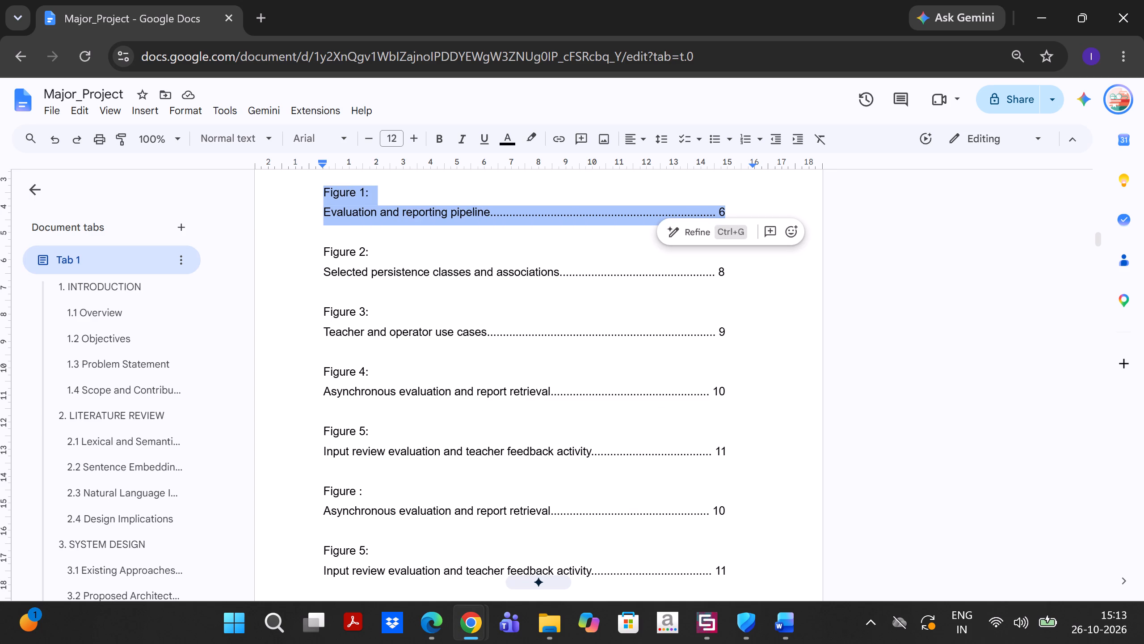
left_click(738, 208)
key("Return")
key("Return")
key("ctrl+v")
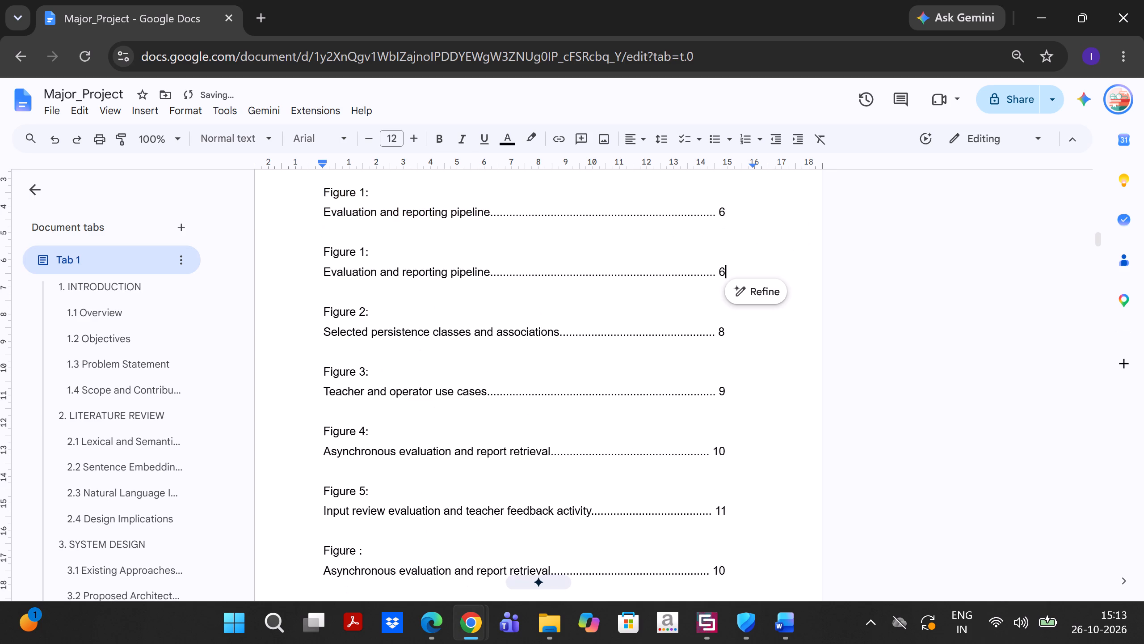
Delete the title "Evaluation and reporting pipeline" from the duplicated Figure 1 entry, keeping its dotted leader and page number.
left_click(490, 271)
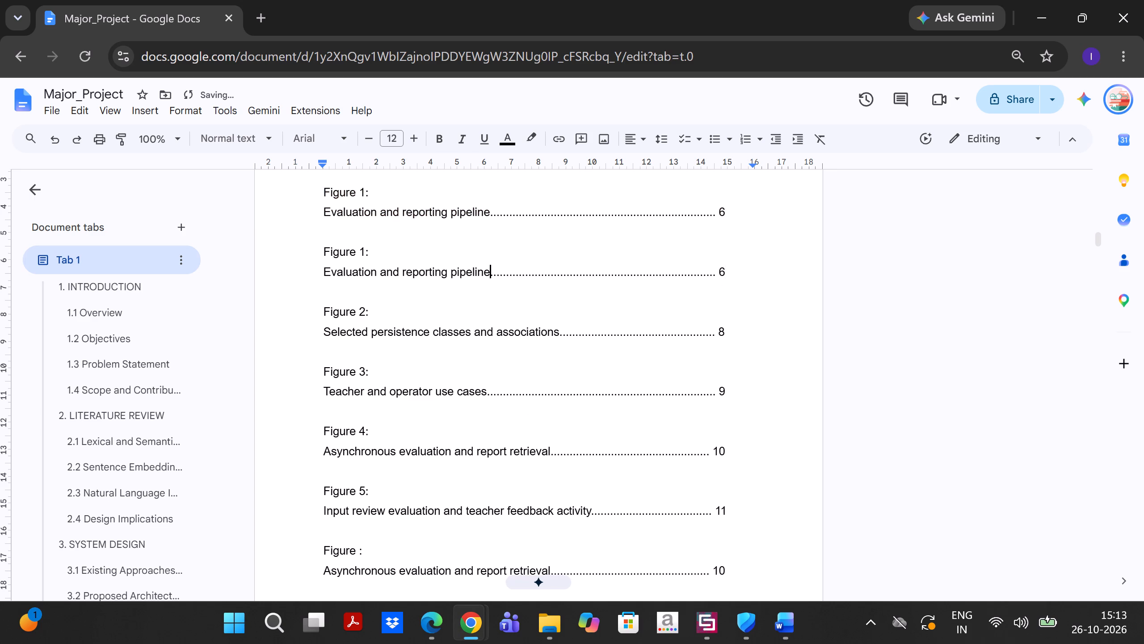
key("ctrl+BackSpace")
key("ctrl+BackSpace")
key("ctrl+BackSpace")
key("ctrl+BackSpace")
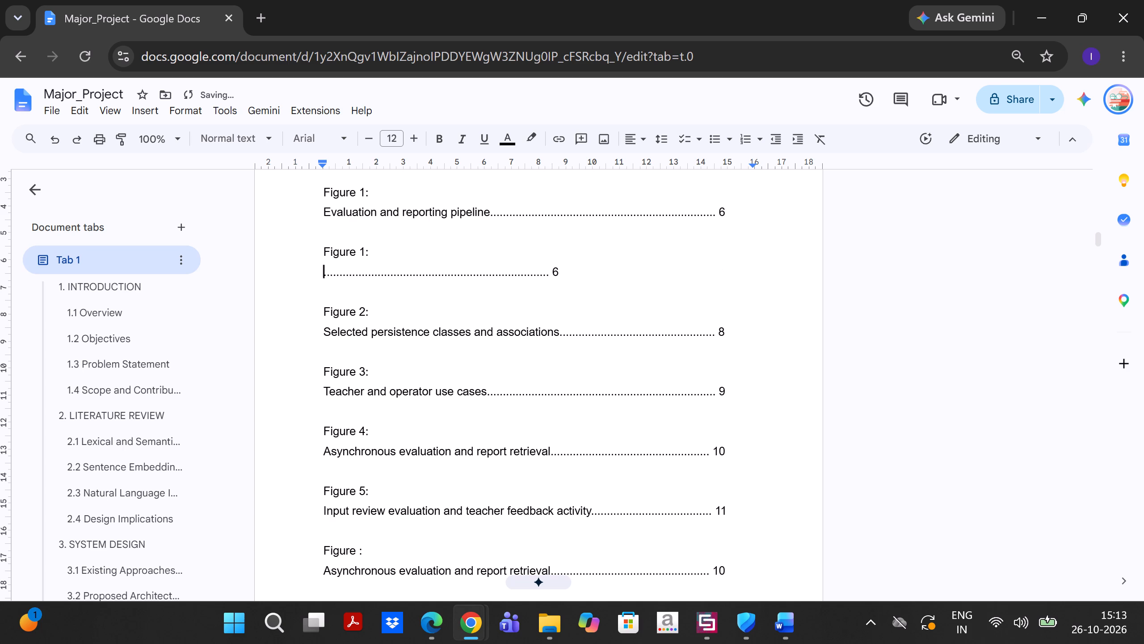
Renumber the duplicated "Figure 1" label as Figure 2.
key("Up")
key("Right")
key("Right")
key("Right")
key("Right")
key("Right")
key("Right")
key("Right")
key("Right")
key("BackSpace")
key("2")
Enter "Current component architecture and service boundaries" as the new Figure 2 entry's title, before the dotted leader, following the Word list.
key("Down")
key("Left")
key("ctrl+Left")
key("Left")
key("Right")
key("alt+Tab")
key("alt+Tab")
type("Cure")
key("BackSpace")
type("rent")
key("space")
key("alt+Tab")
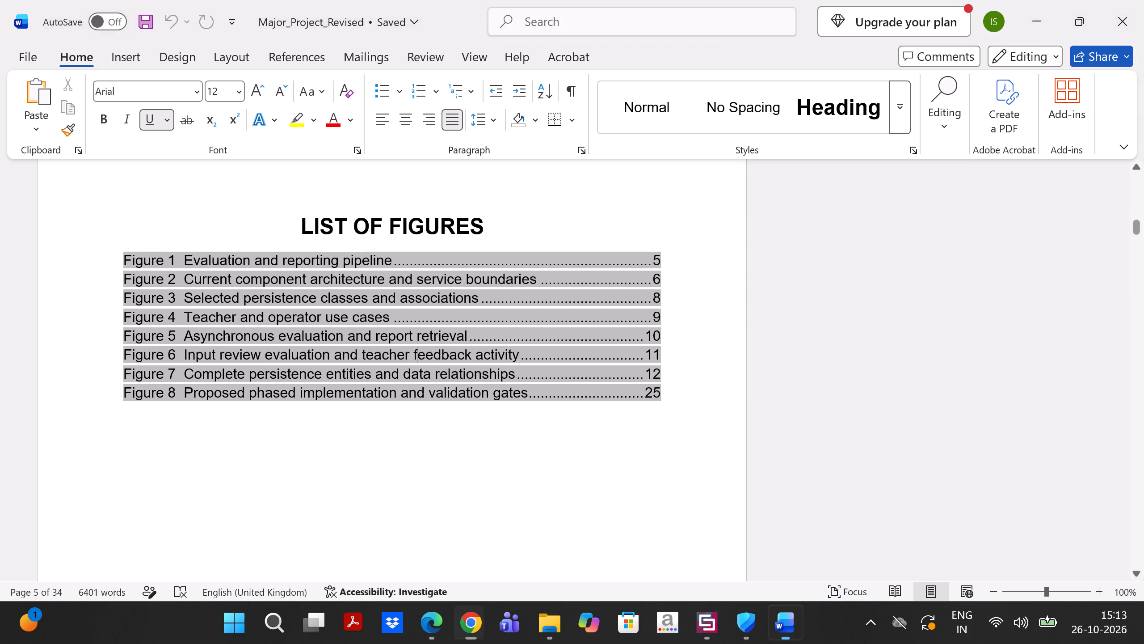
key("alt+Tab")
type("component")
key("space")
key("alt+Tab")
key("alt+Tab")
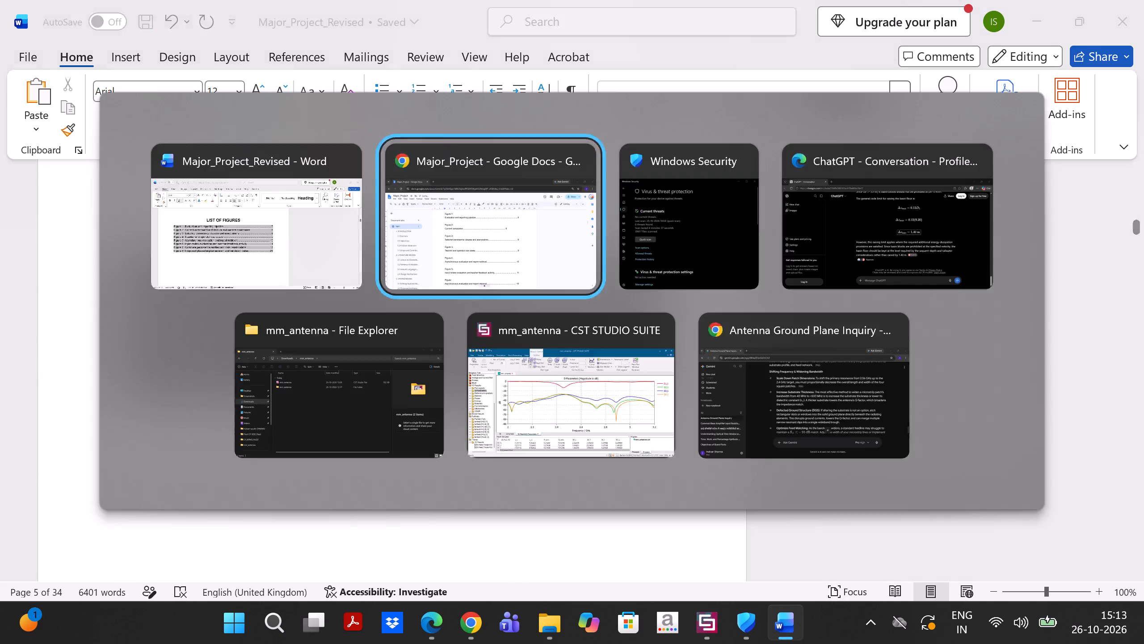
type("architecture")
key("space")
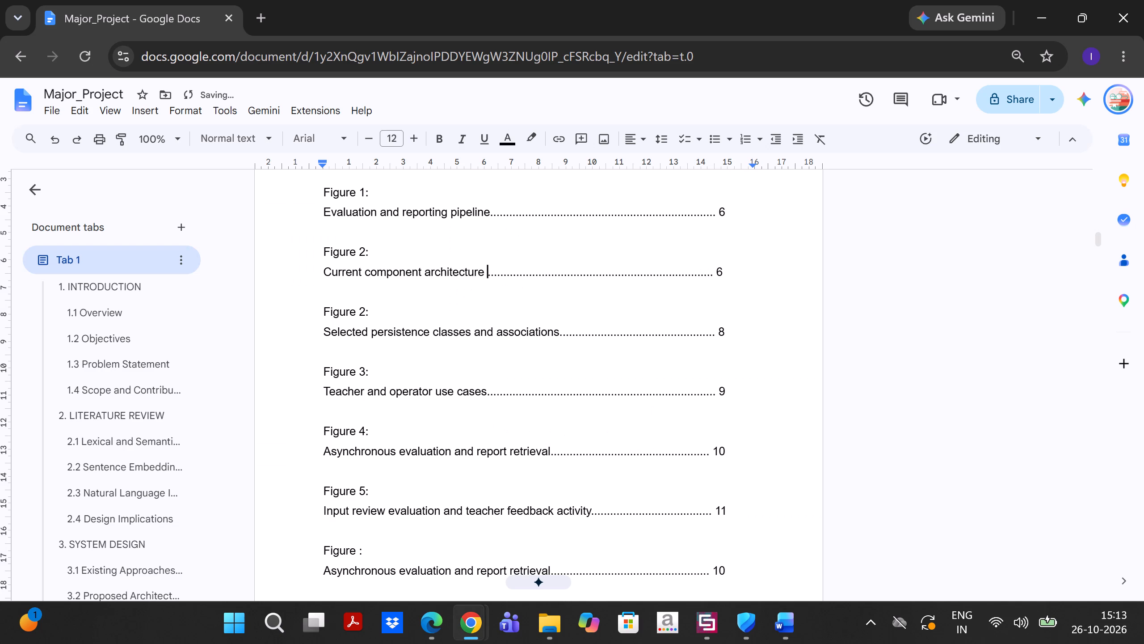
key("alt+Tab")
key("alt+Tab")
type("and service")
key("space")
type("boundaries")
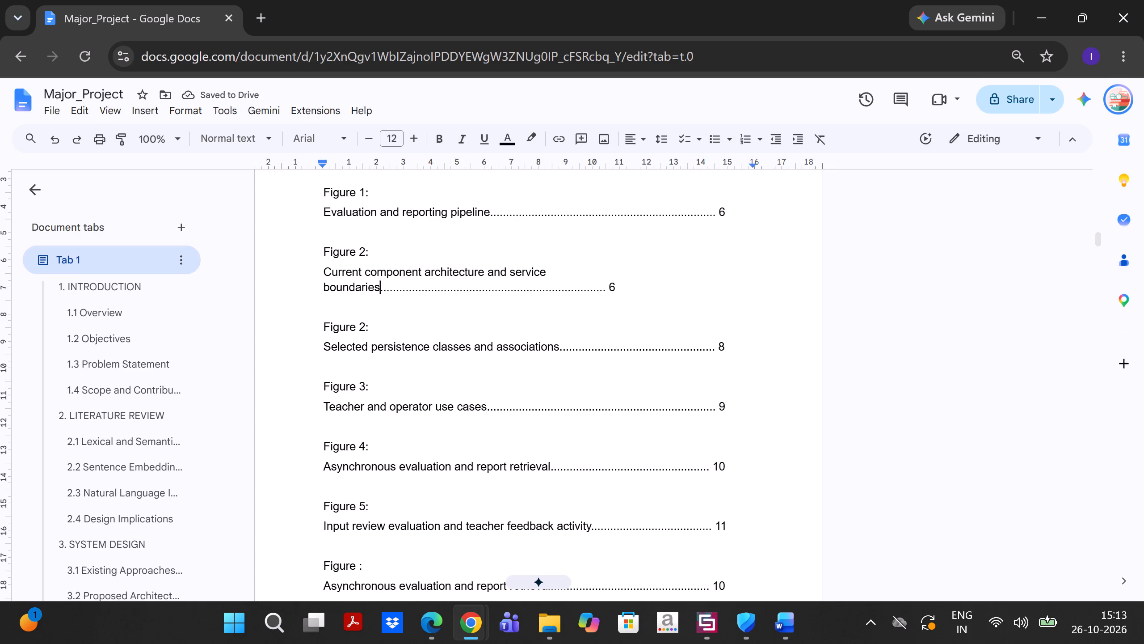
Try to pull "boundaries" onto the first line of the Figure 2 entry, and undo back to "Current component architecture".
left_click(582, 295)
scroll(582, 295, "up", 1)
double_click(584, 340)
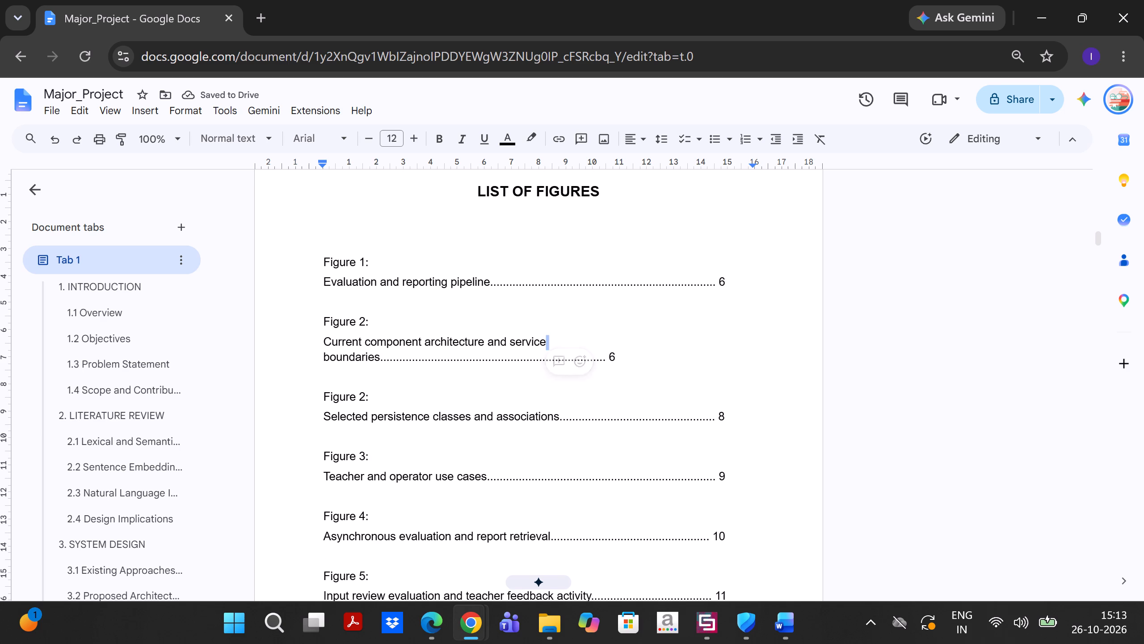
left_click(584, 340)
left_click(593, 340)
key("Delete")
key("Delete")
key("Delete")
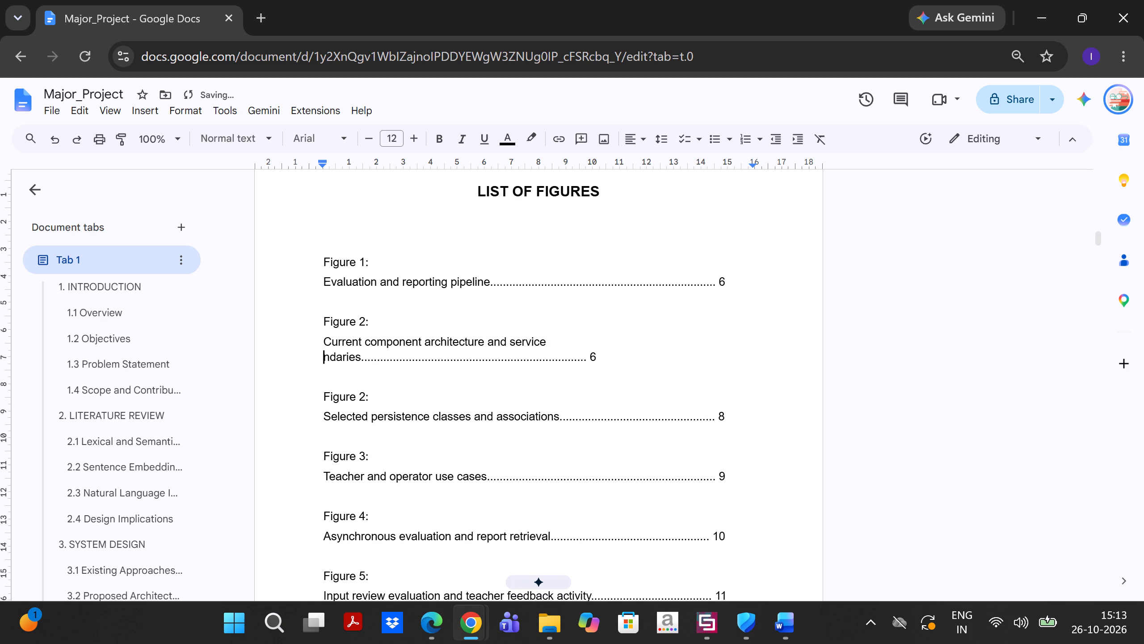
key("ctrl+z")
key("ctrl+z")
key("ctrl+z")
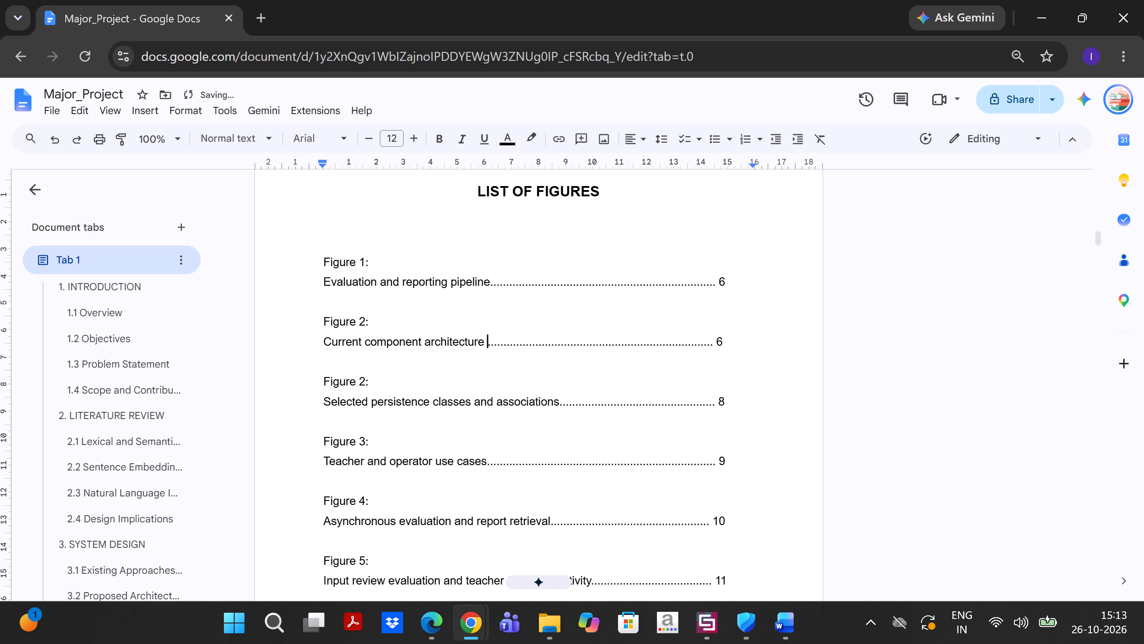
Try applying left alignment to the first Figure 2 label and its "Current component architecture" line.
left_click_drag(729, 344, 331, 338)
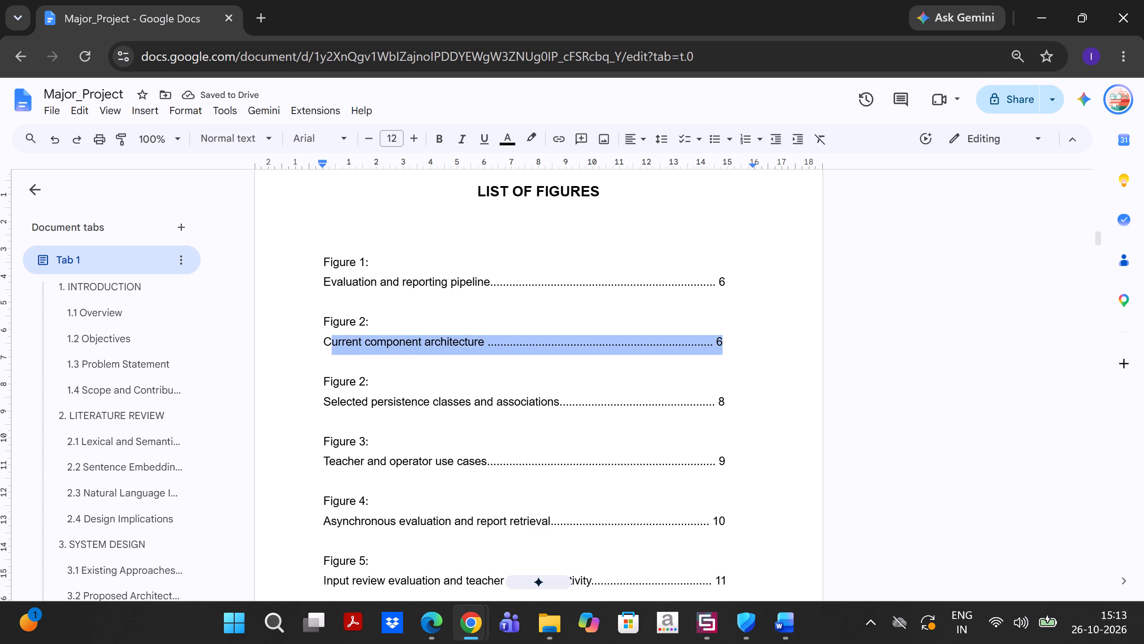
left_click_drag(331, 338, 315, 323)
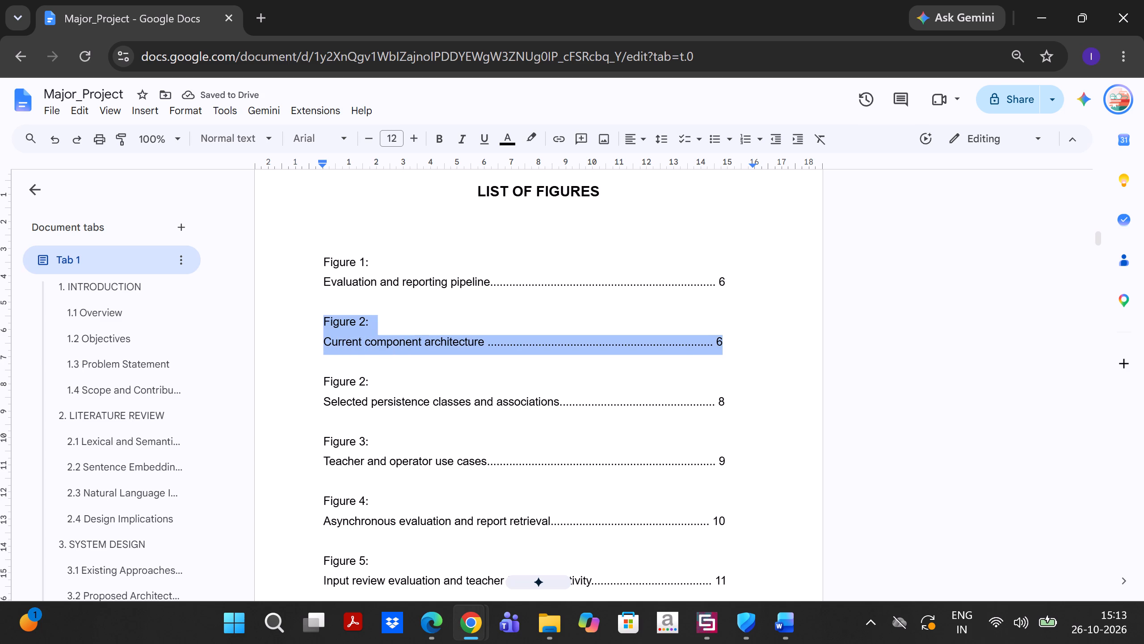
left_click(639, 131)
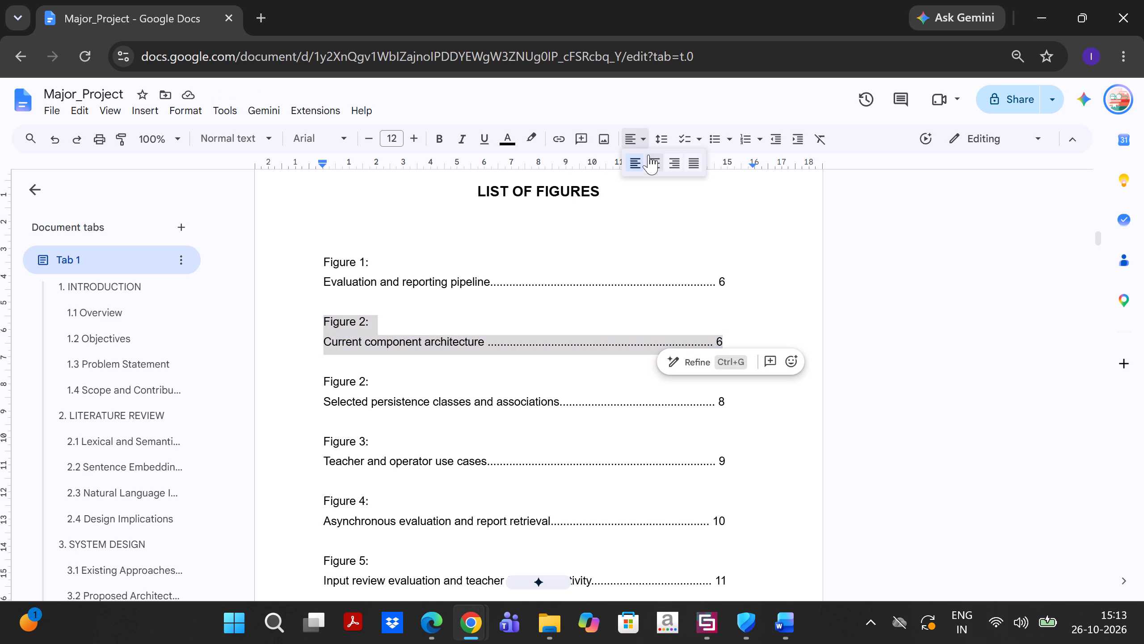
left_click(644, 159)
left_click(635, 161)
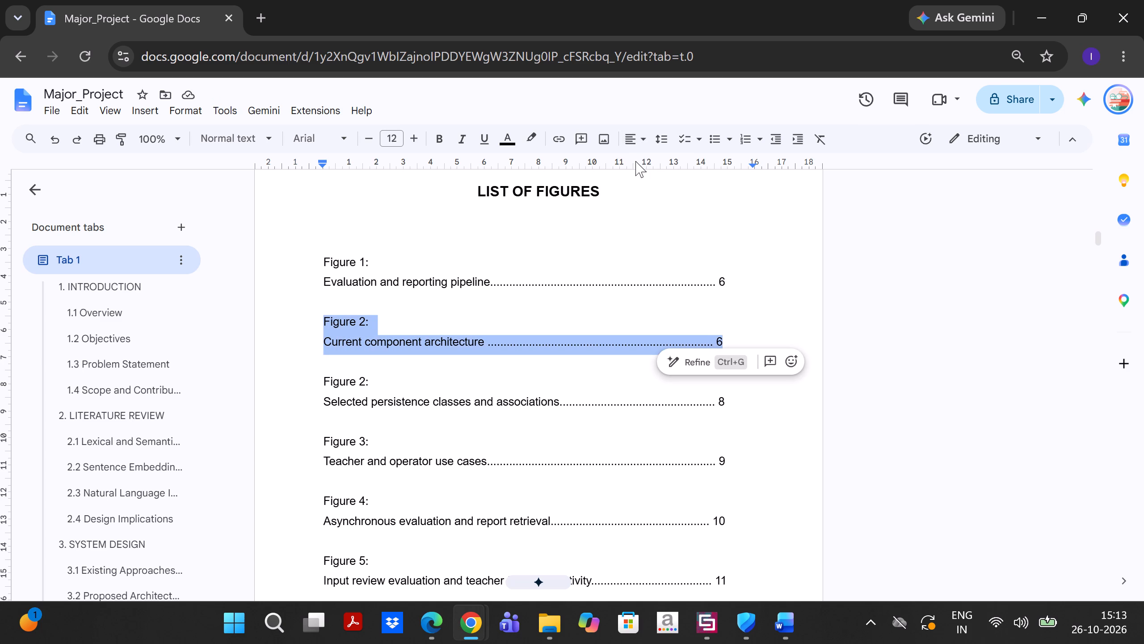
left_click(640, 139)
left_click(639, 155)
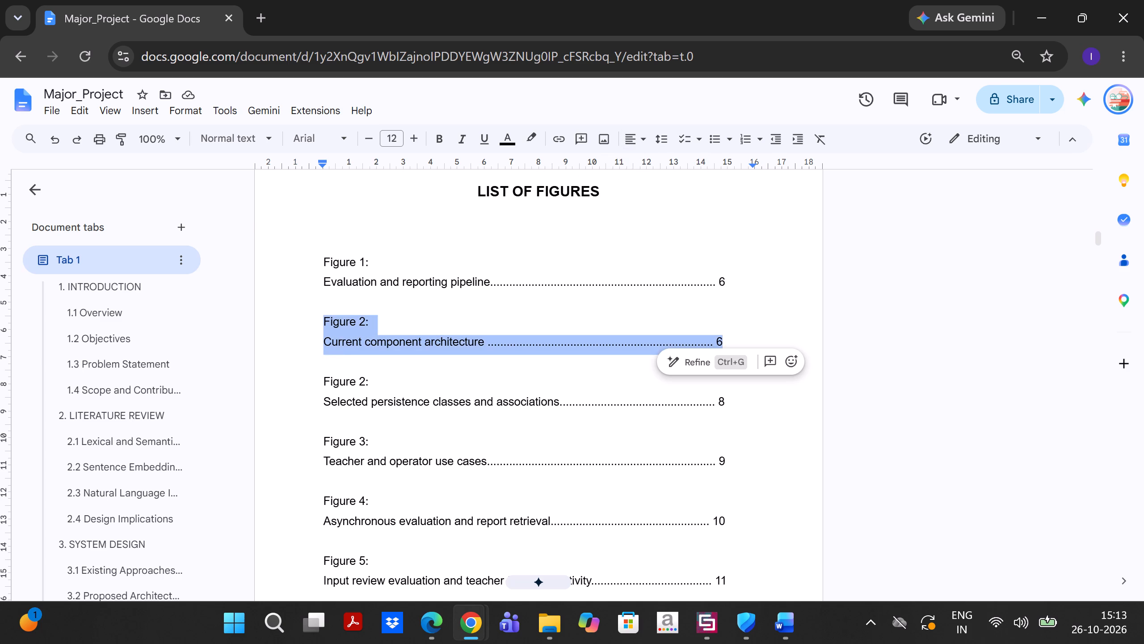
Delete every figure entry below the LIST OF FIGURES heading, keeping the heading itself.
left_click(635, 275)
scroll(517, 347, "down", 3)
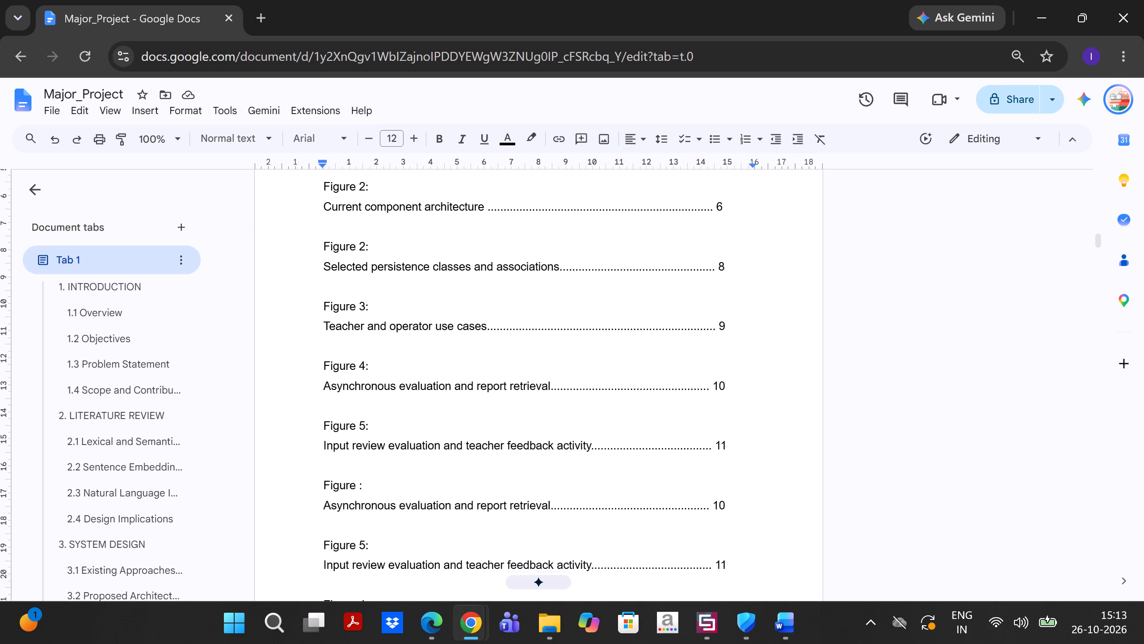
scroll(517, 347, "down", 3)
scroll(749, 414, "down", 2)
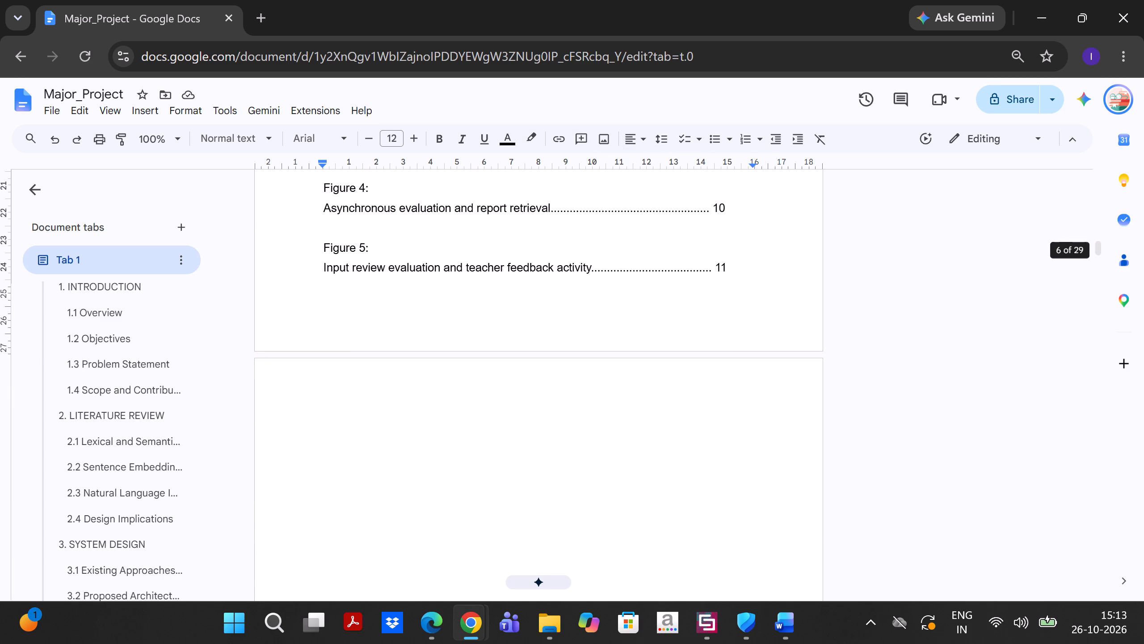
scroll(749, 414, "up", 1)
scroll(749, 414, "down", 4)
scroll(749, 414, "up", 4)
left_click_drag(736, 471, 409, 192)
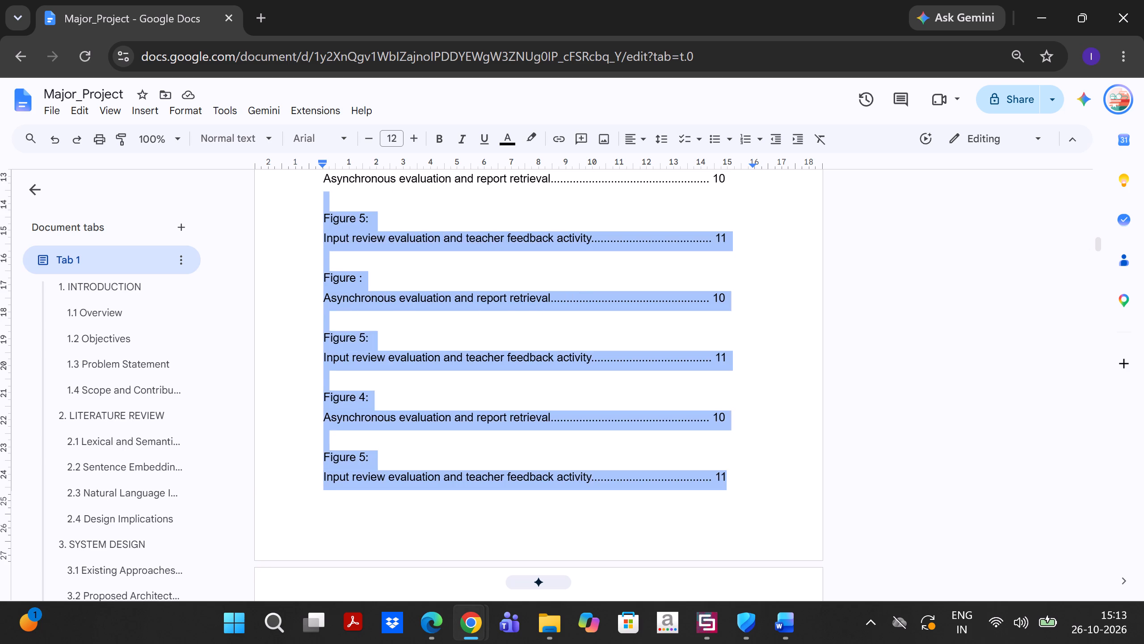
left_click_drag(409, 192, 333, 413)
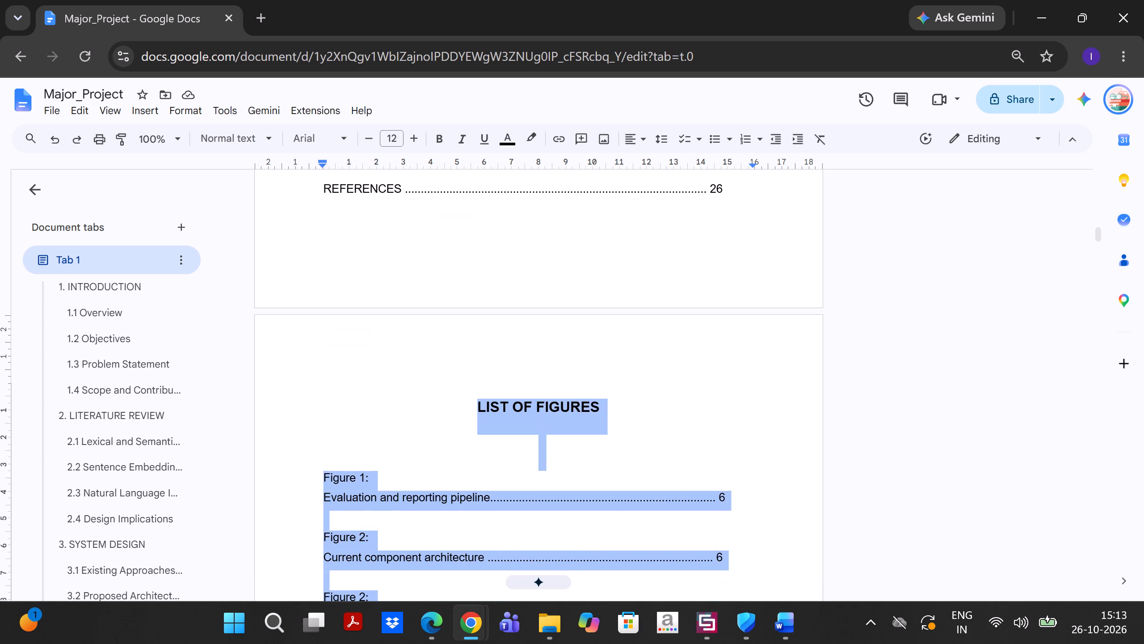
left_click_drag(333, 413, 303, 491)
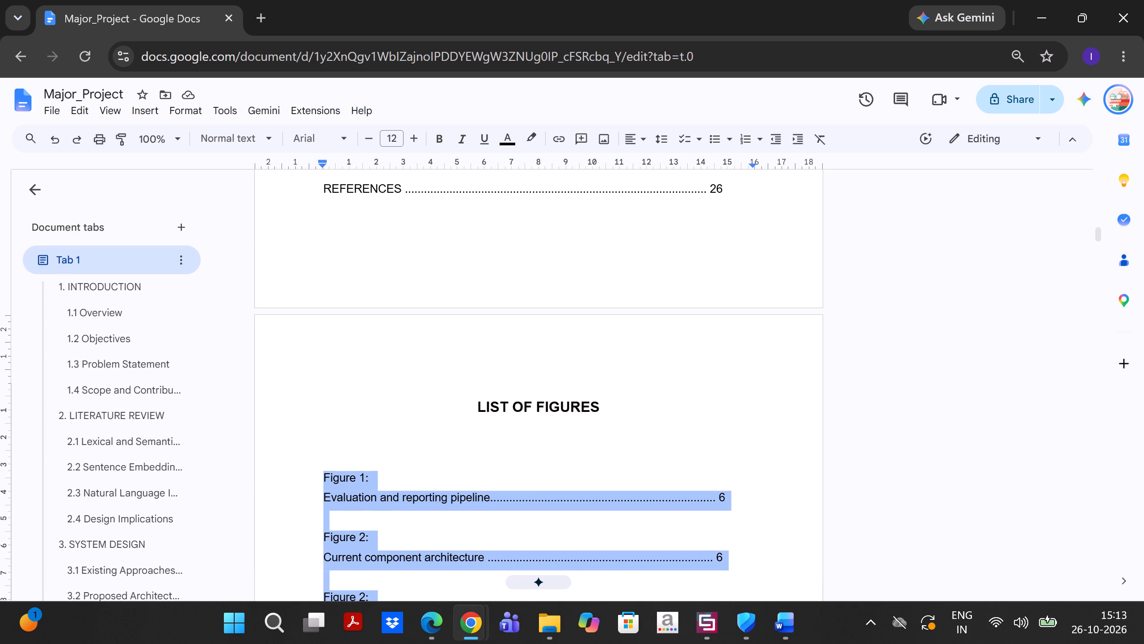
key("BackSpace")
Copy the Figure 1 to Figure 8 entries from the Word List of Figures and paste them under the Google Docs heading.
key("alt+Tab")
left_click(630, 375)
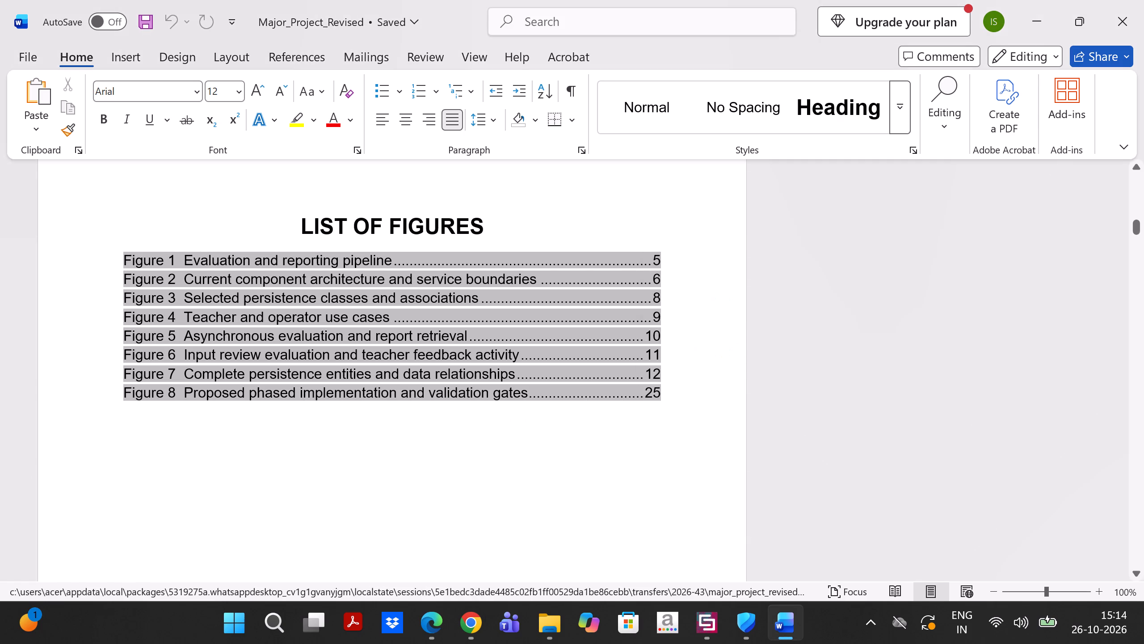
left_click(662, 395)
left_click_drag(662, 395, 613, 471)
triple_click(613, 471)
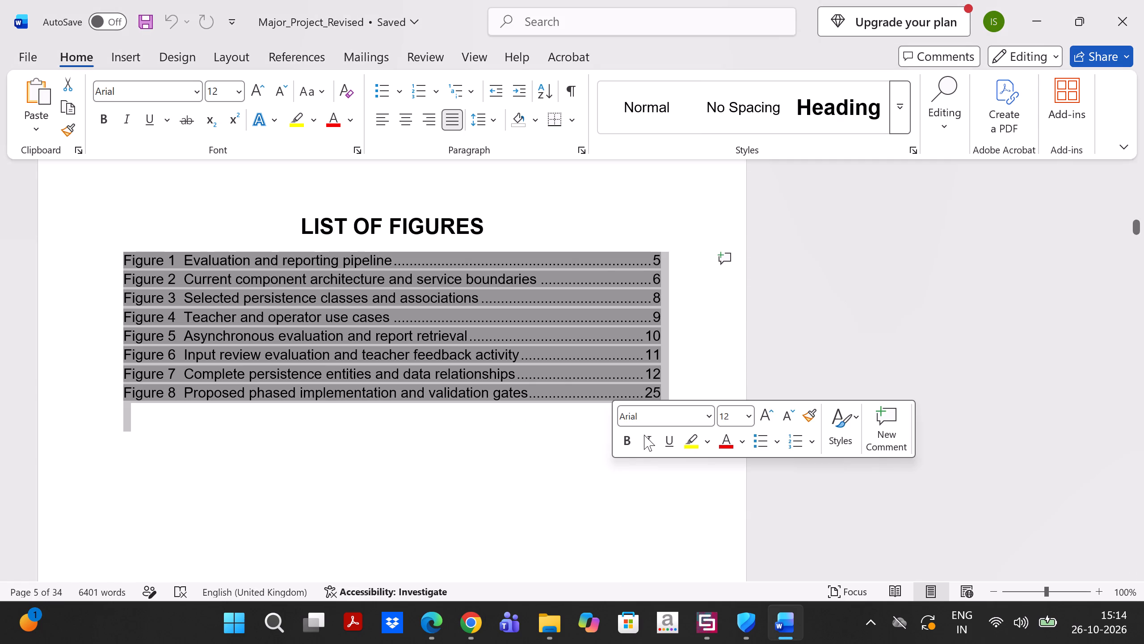
left_click(547, 497)
left_click_drag(673, 393, 122, 266)
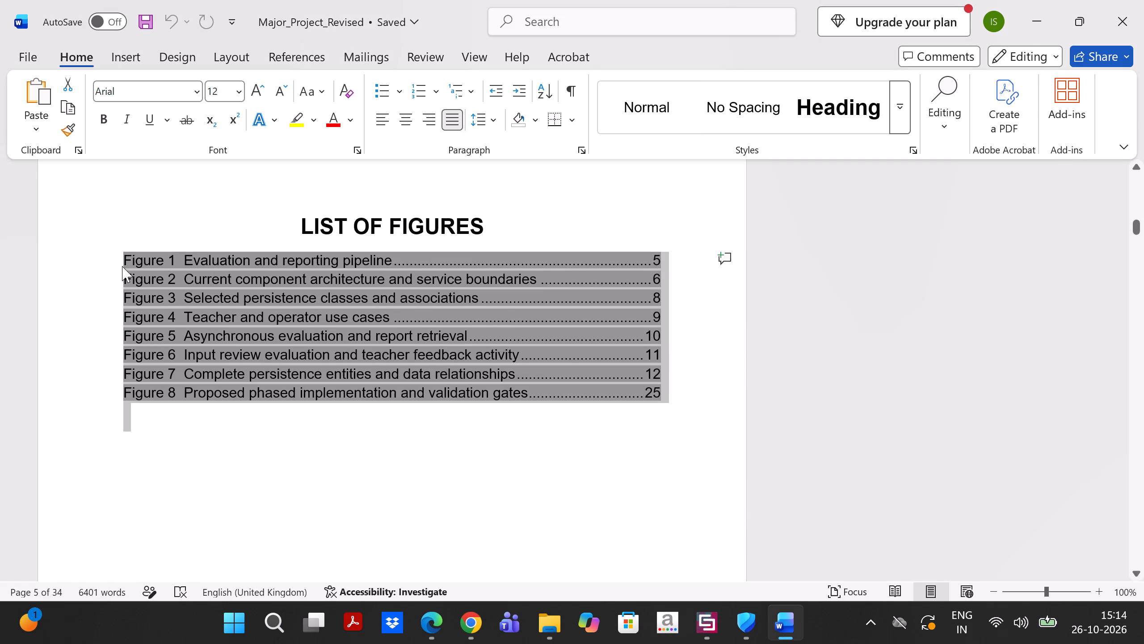
key("ctrl+c")
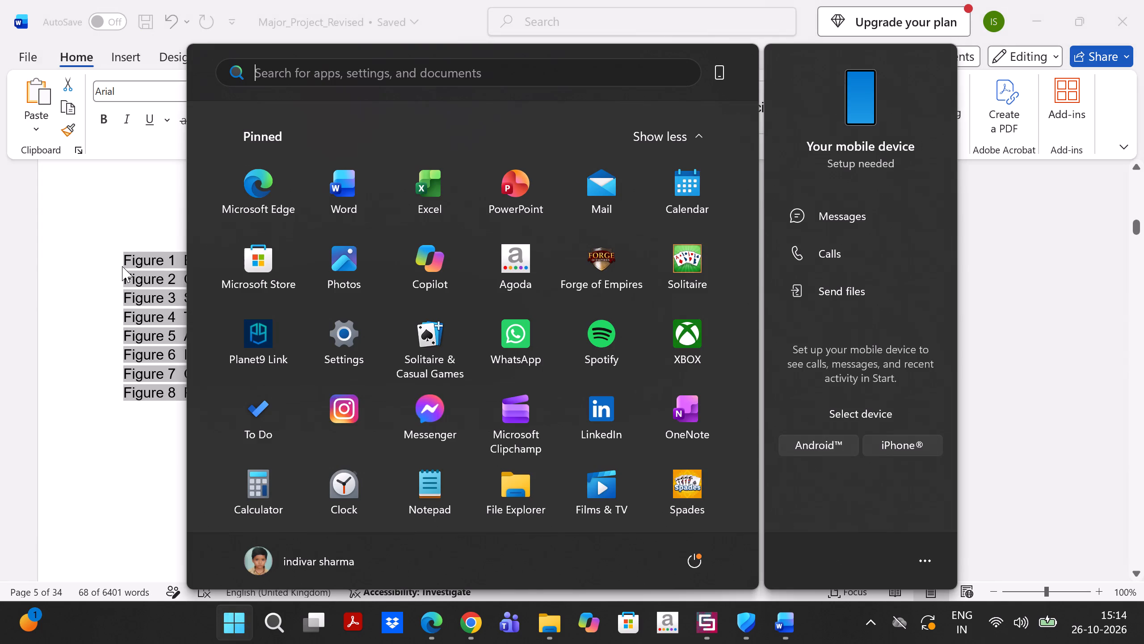
key("alt+Tab")
key("alt+Tab")
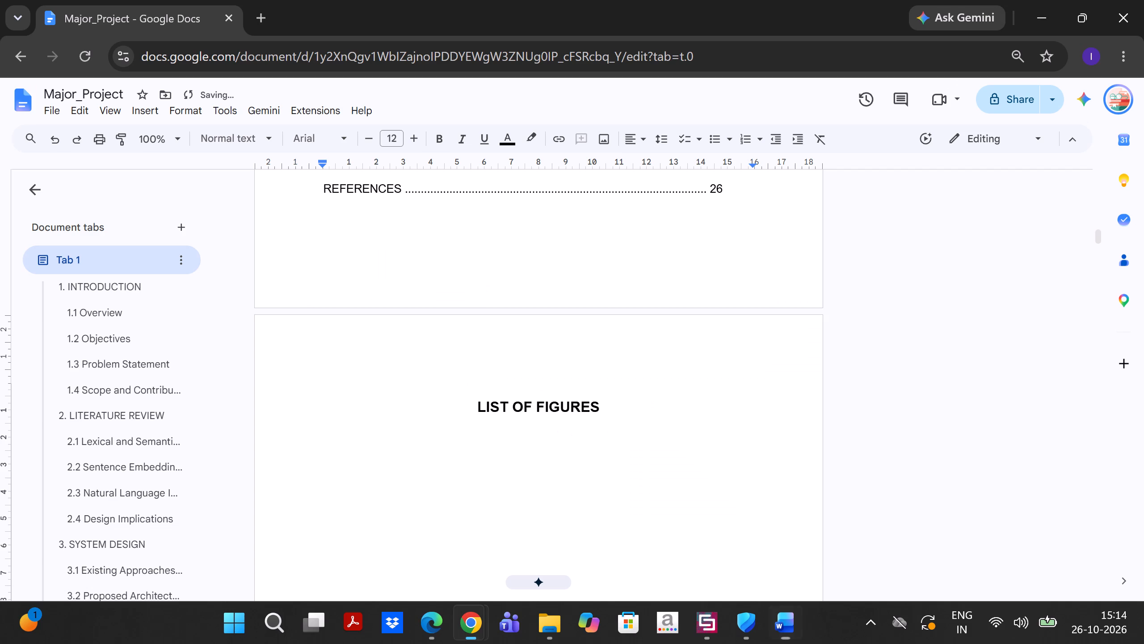
key("ctrl+v")
Check the layout of the pasted List of Figures against the Word version.
scroll(495, 375, "down", 3)
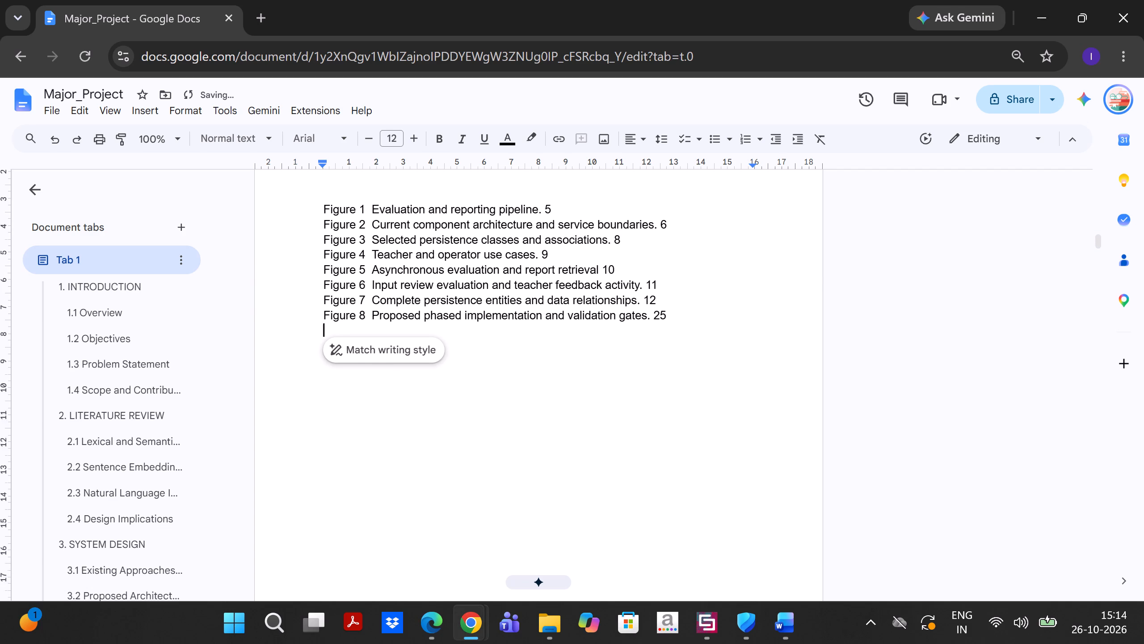
scroll(495, 375, "down", 1)
key("alt+Tab")
key("alt+Tab")
left_click(605, 413)
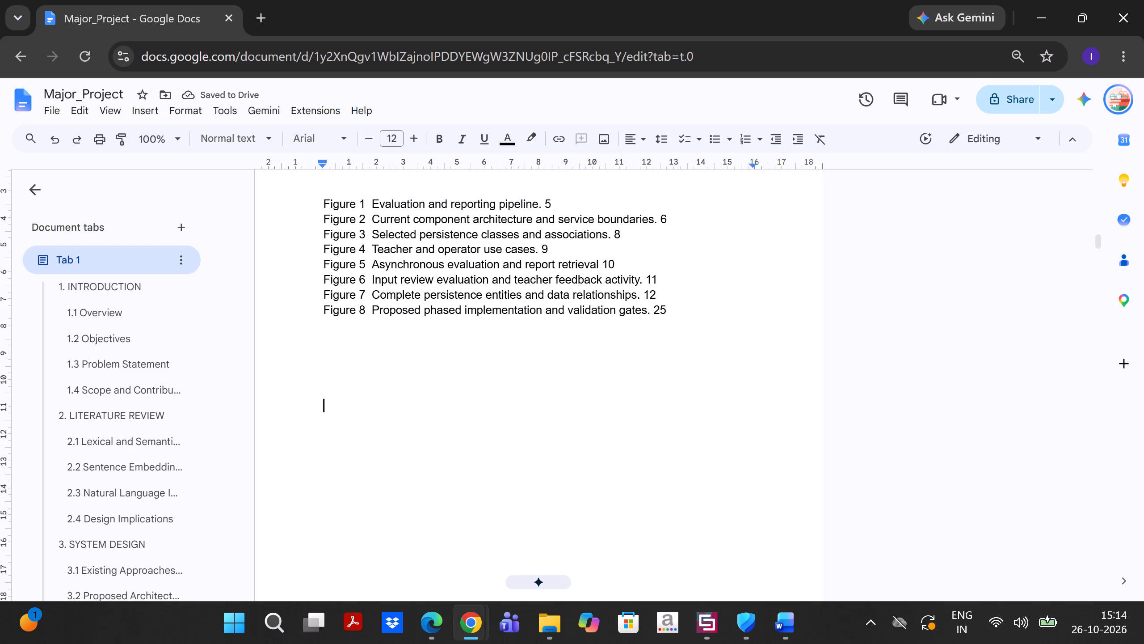
scroll(605, 413, "down", 2)
scroll(605, 413, "up", 3)
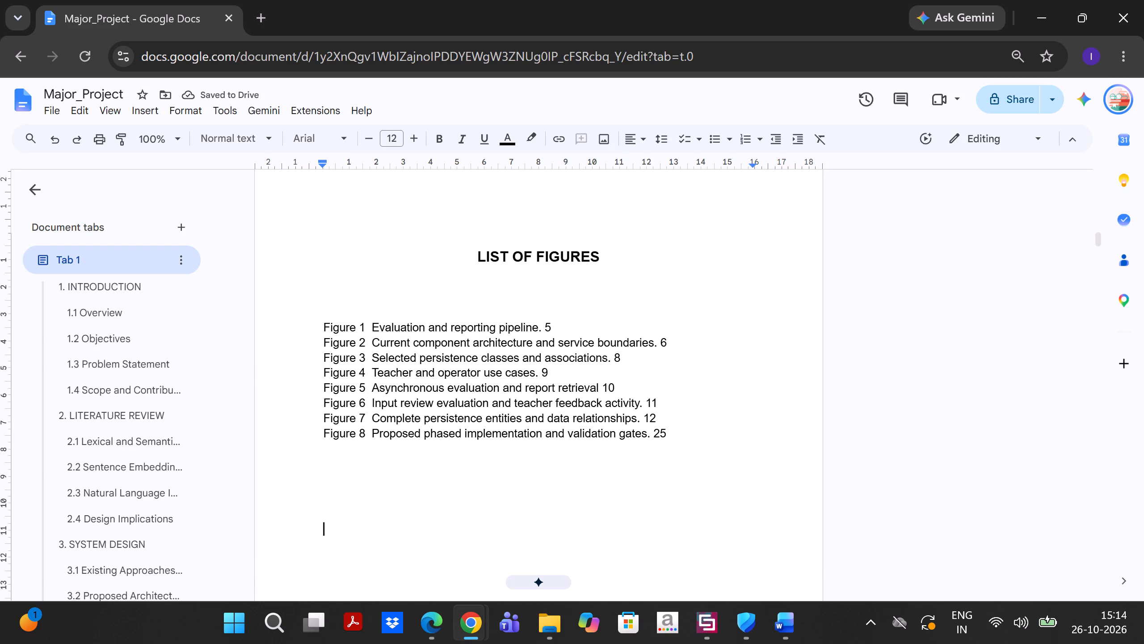
Add a dotted leader after "Evaluation and reporting pipeline" in the Figure 1 entry, pushing page number 5 out near the right margin.
left_click(538, 328)
key("alt+Tab")
key("alt+Tab")
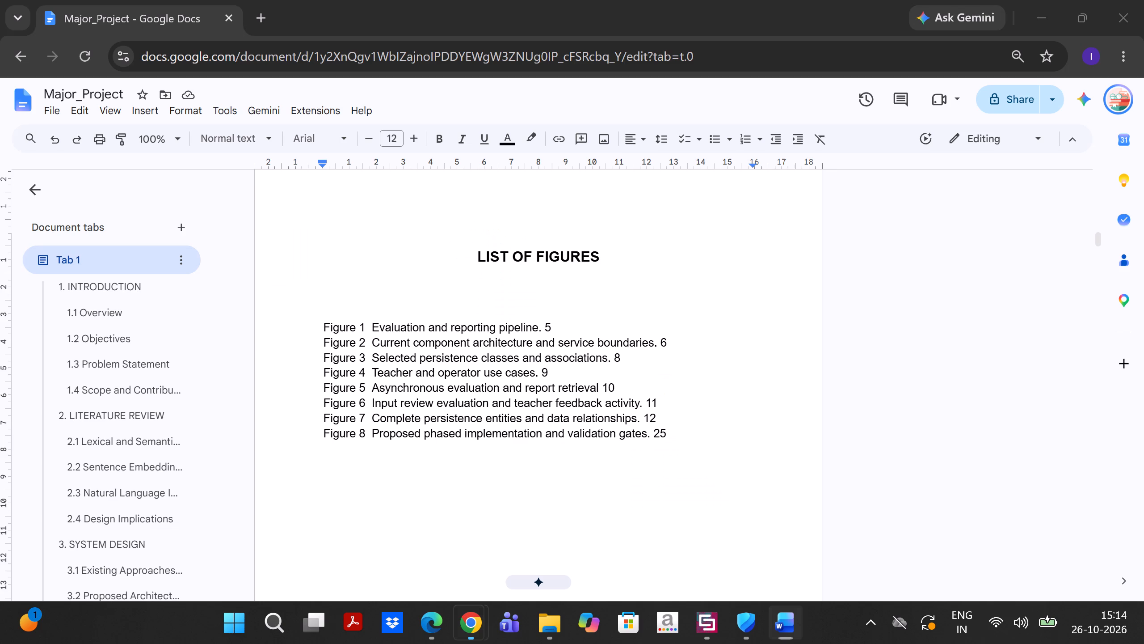
key("period")
key("period")
key("period")
key("period")
key("period")
key("period")
key("period")
key("period")
key("period")
key("period")
key("period")
key("period")
key("period")
key("period")
key("period")
key("period")
key("period")
key("period")
key("period")
key("period")
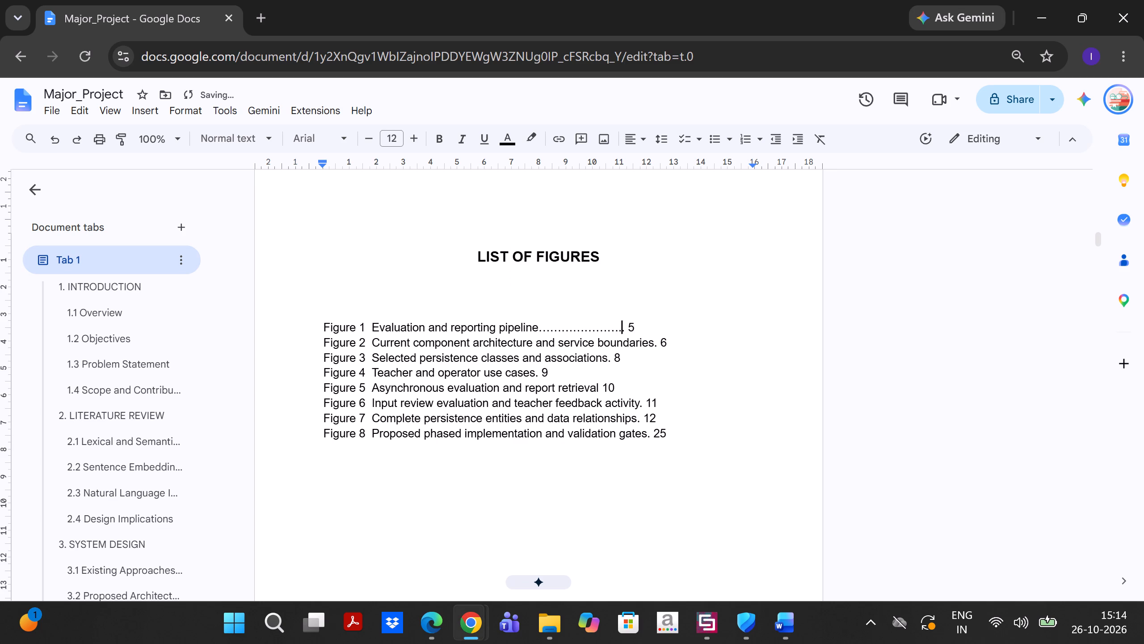
type(".....")
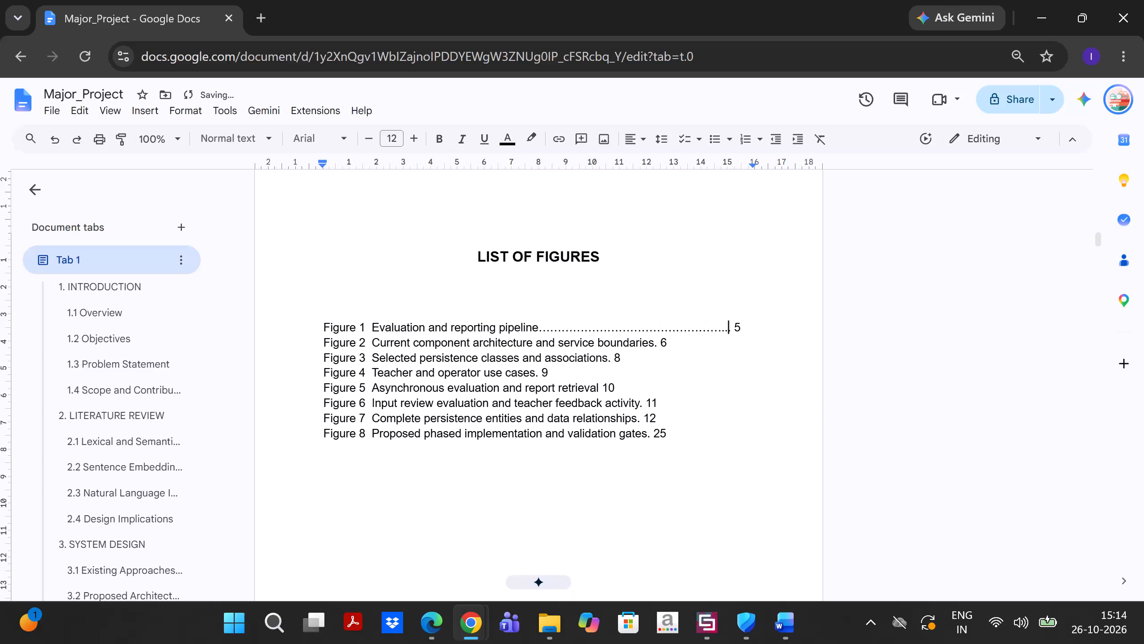
Add a dotted leader after "Current component architecture and service boundaries" in the Figure 2 entry, carrying page number 6 to the page-number column.
left_click(658, 348)
key("period")
key("period")
key("period")
key("period")
key("period")
key("period")
key("period")
key("period")
key("period")
key("period")
key("period")
key("period")
key("period")
type("......")
key("period")
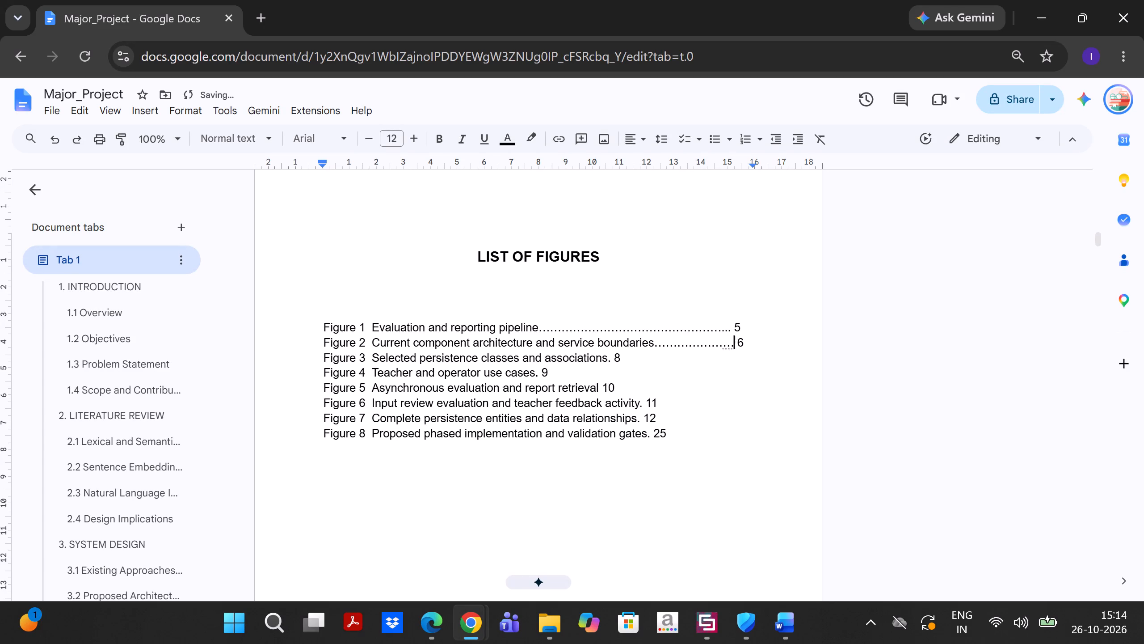
Extend the Figure 1 entry's leader by one dot to line its page number up with Figure 2's.
left_click(720, 333)
key("period")
Add a dotted leader after "Selected persistence classes and associations" in the Figure 3 entry, trimming its dots to align page number 8.
left_click(611, 362)
key("period")
key("period")
key("period")
key("period")
key("period")
key("period")
key("period")
key("period")
key("period")
key("period")
key("period")
key("period")
key("period")
key("period")
key("period")
key("period")
key("period")
key("period")
key("period")
key("period")
key("period")
key("BackSpace")
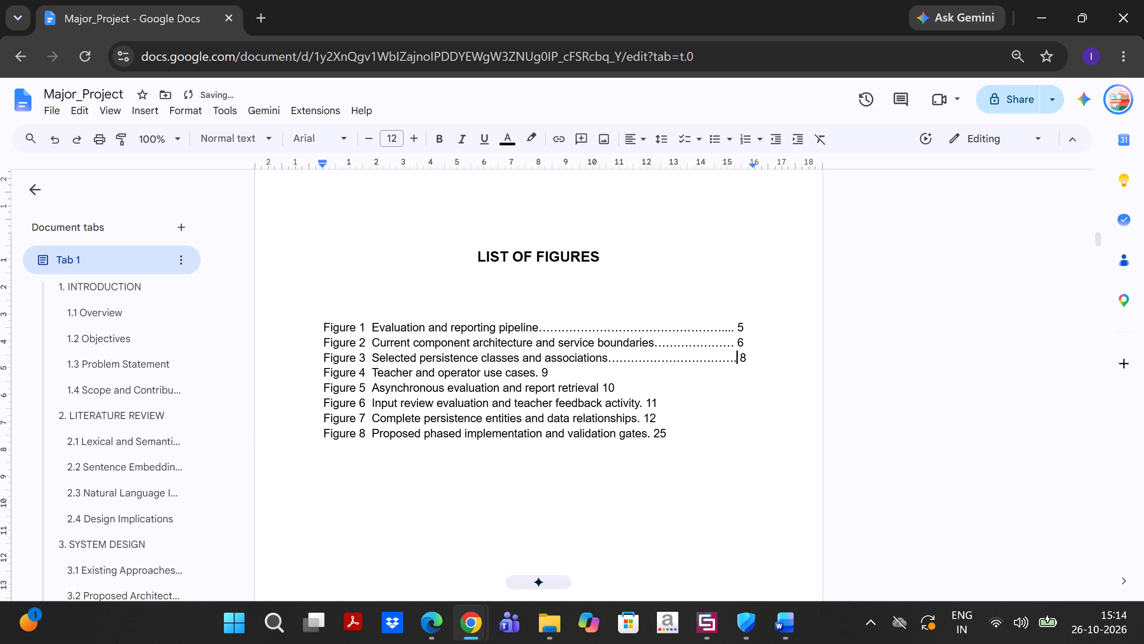
key("BackSpace")
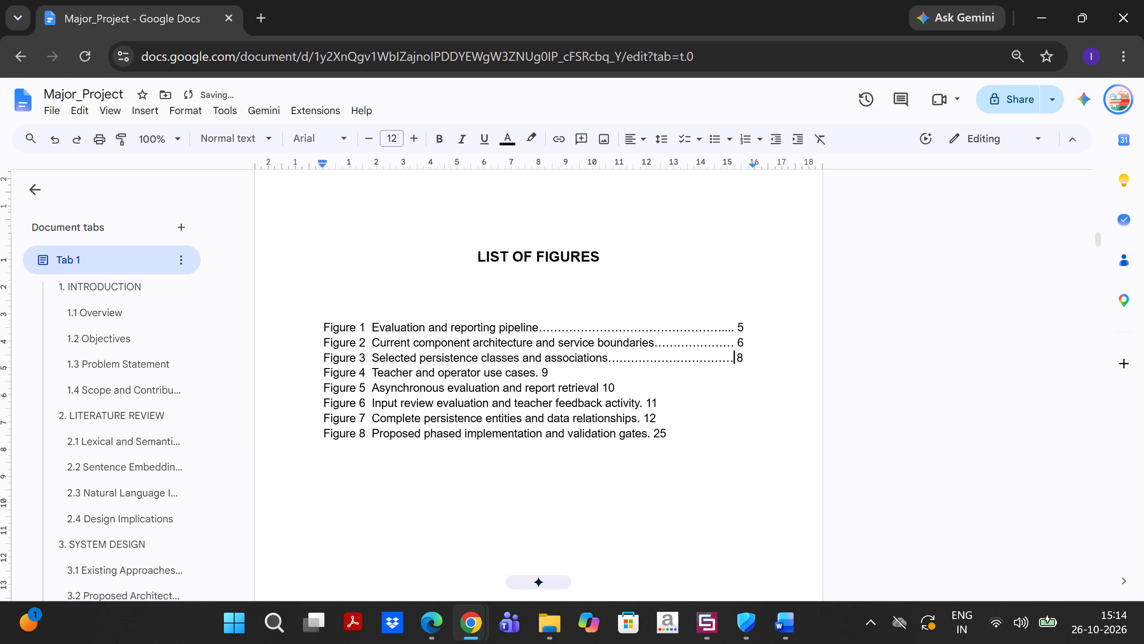
Add a dotted leader after "Teacher and operator use cases" in the Figure 4 entry, trimming its dots to align page number 9.
left_click(540, 372)
key("BackSpace")
key("period")
key("period")
key("period")
key("period")
key("period")
key("period")
key("period")
key("period")
key("period")
key("period")
key("period")
key("period")
key("period")
key("period")
key("period")
key("period")
key("period")
key("period")
key("period")
key("period")
type("..")
key("BackSpace")
key("BackSpace")
Add a dotted leader after "Asynchronous evaluation and report retrieval" in the Figure 5 entry, carrying page number 10 to the page-number column.
left_click(602, 390)
key("BackSpace")
type("..")
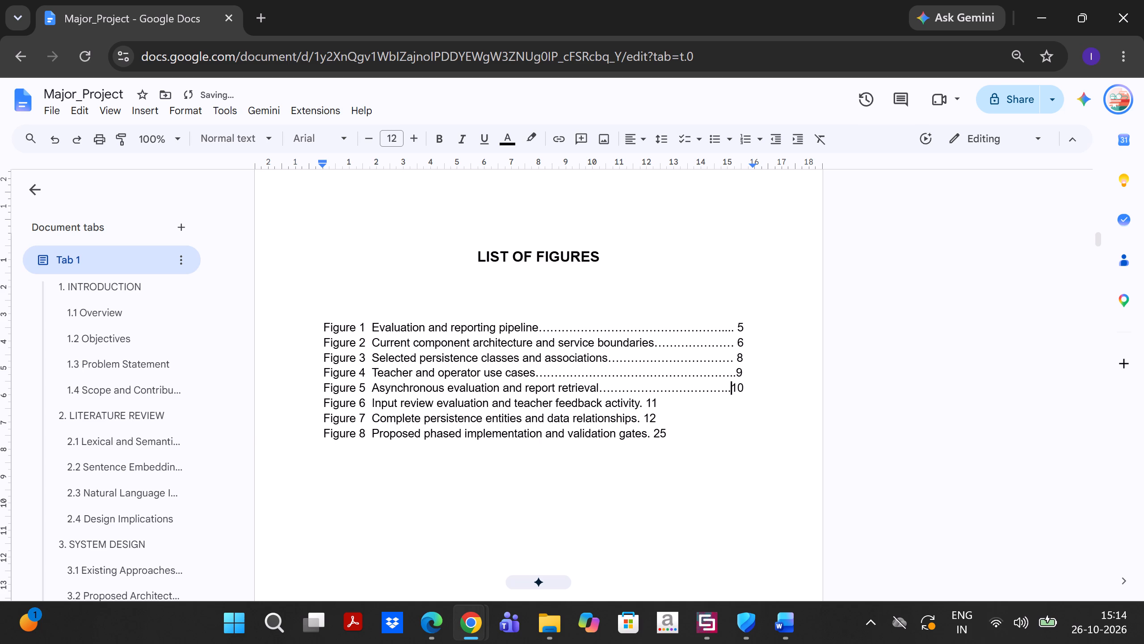
Add a dotted leader after "Input review evaluation and teacher feedback activity" in the Figure 6 entry, trimming dots and the space to align page number 11.
left_click(639, 403)
key("period")
key("period")
key("period")
key("period")
key("period")
key("period")
key("period")
key("period")
key("period")
key("period")
key("period")
key("period")
key("period")
key("period")
key("period")
key("period")
key("period")
key("period")
key("period")
key("period")
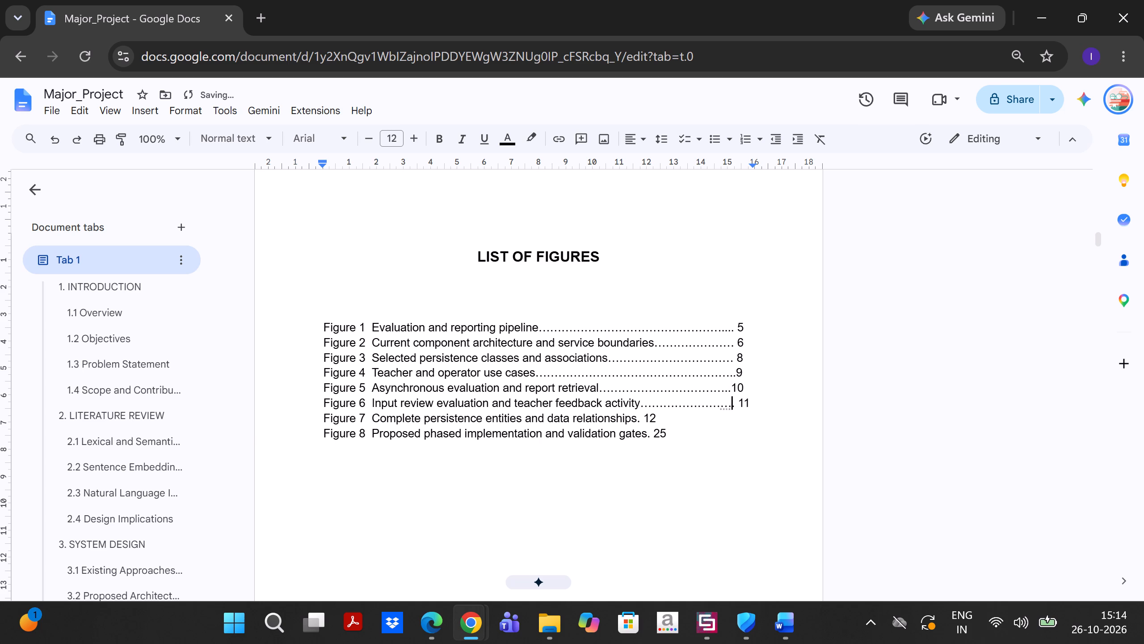
key("BackSpace")
key("BackSpace")
key("Right")
key("period")
key("Delete")
key("BackSpace")
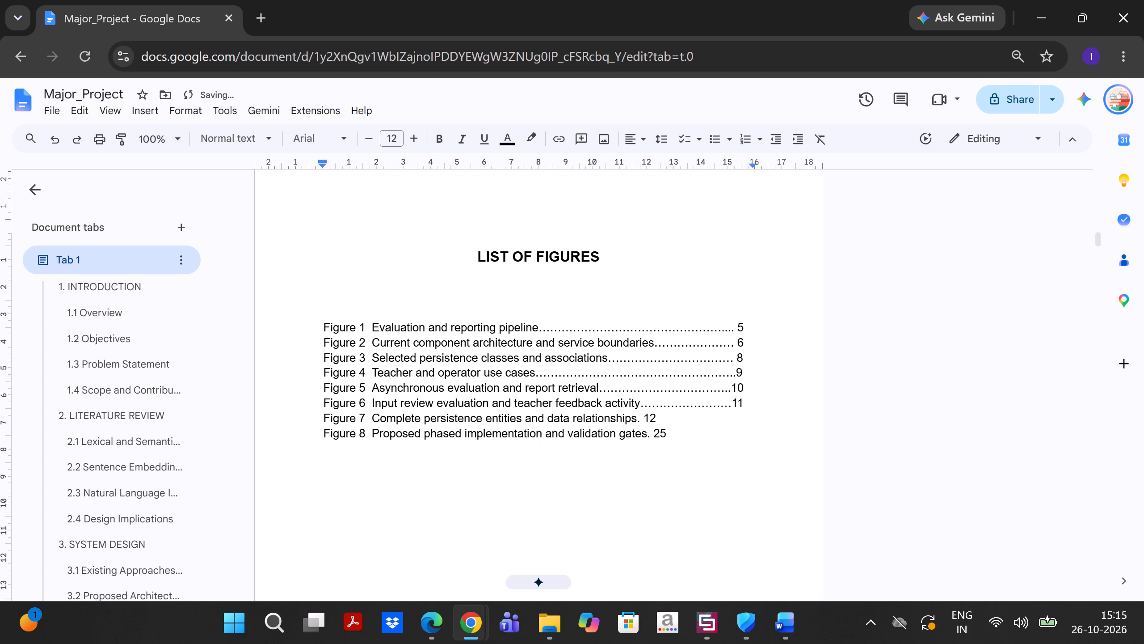
Add a dotted leader after "Complete persistence entities and data relationships" in the Figure 7 entry, removing the spare characters before page number 12.
left_click(638, 418)
key("period")
key("period")
key("period")
key("period")
key("period")
key("period")
key("period")
key("period")
key("period")
key("period")
key("period")
key("period")
key("period")
key("period")
key("period")
key("period")
key("period")
key("period")
key("period")
key("period")
type("..")
key("Delete")
key("period")
key("Delete")
Add a dotted leader after "Proposed phased implementation and validation gates" in the Figure 8 entry, carrying page number 25 to the page-number column.
left_click(646, 436)
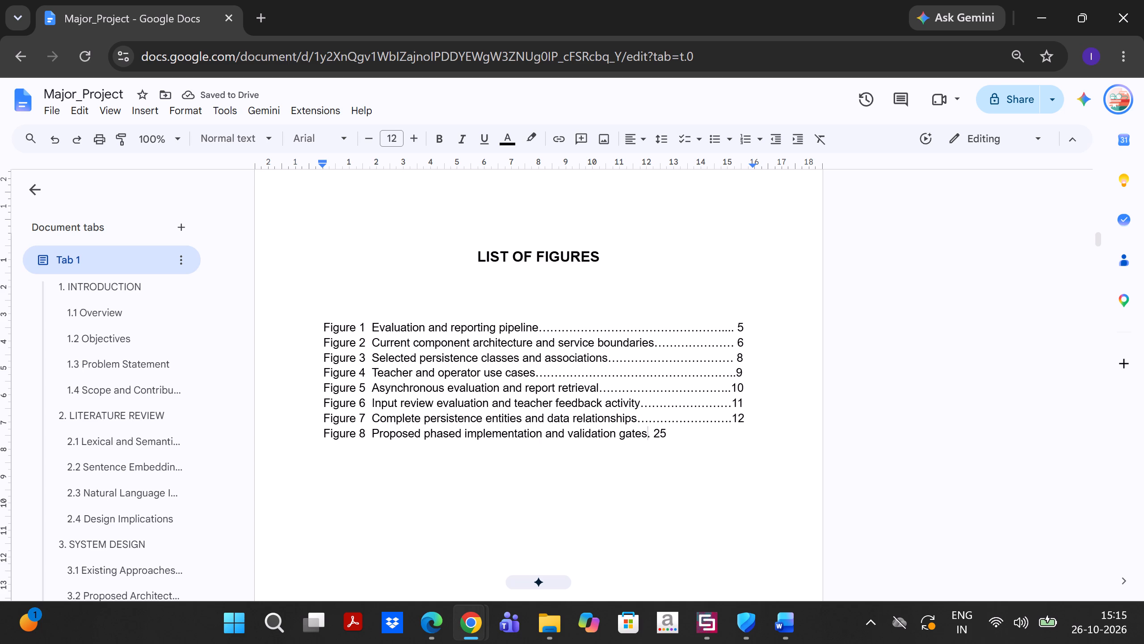
type(".....")
key("period")
key("BackSpace")
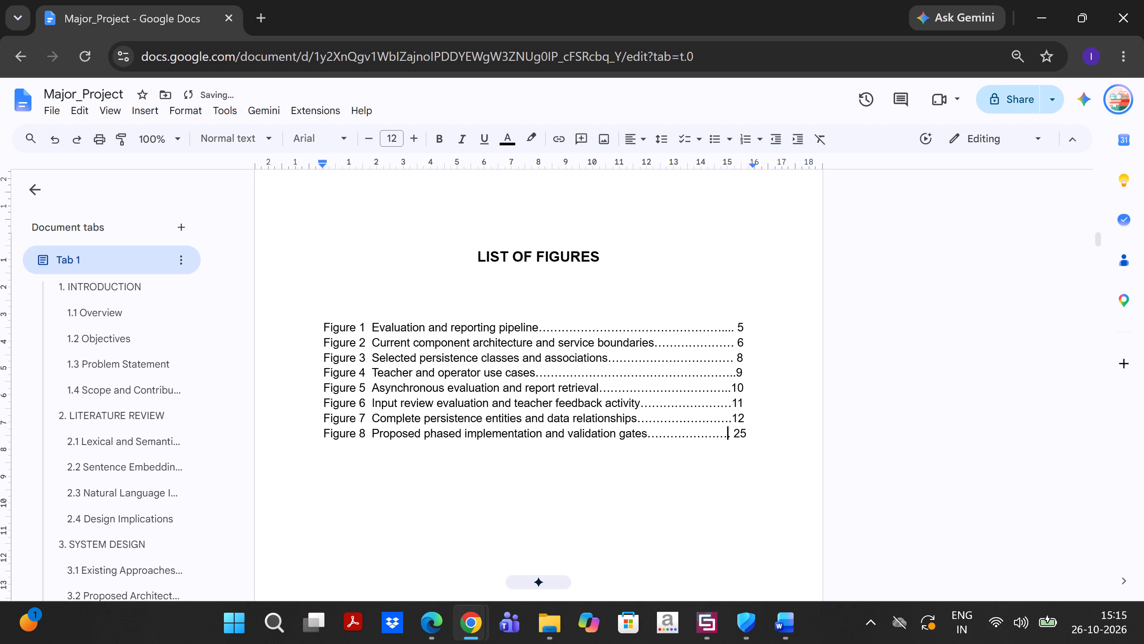
key("Delete")
key("space")
key("BackSpace")
key("minus")
key("BackSpace")
key("period")
Examine the List of Figures entries and compare their layout with the end of the table of contents.
scroll(646, 436, "down", 1)
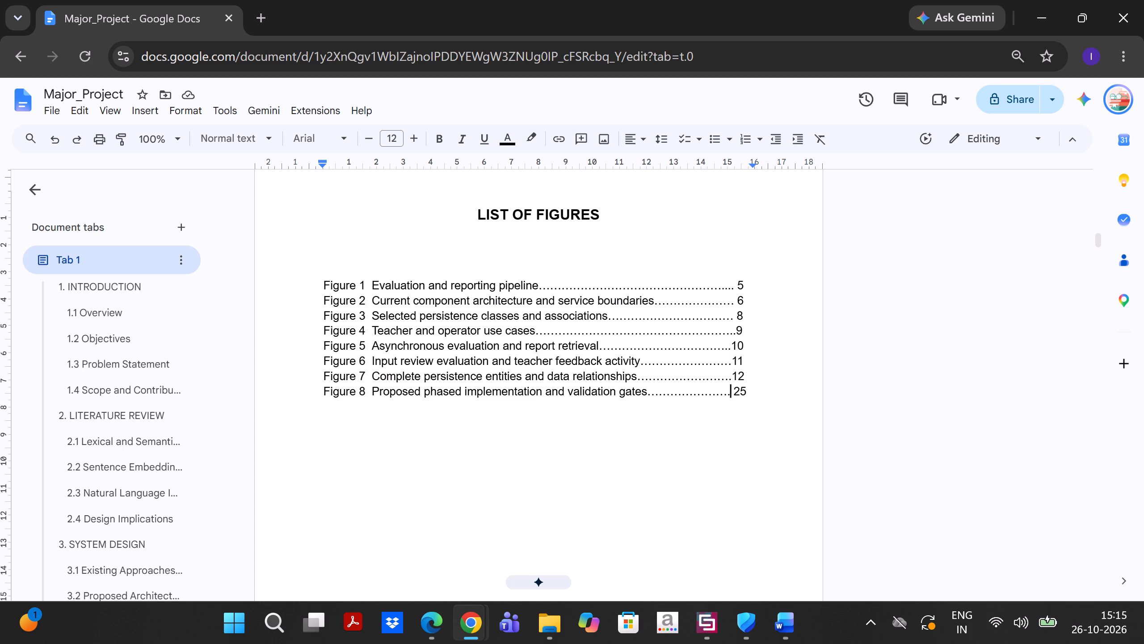
left_click_drag(747, 392, 693, 380)
left_click(693, 380)
scroll(596, 326, "up", 3)
left_click(487, 276)
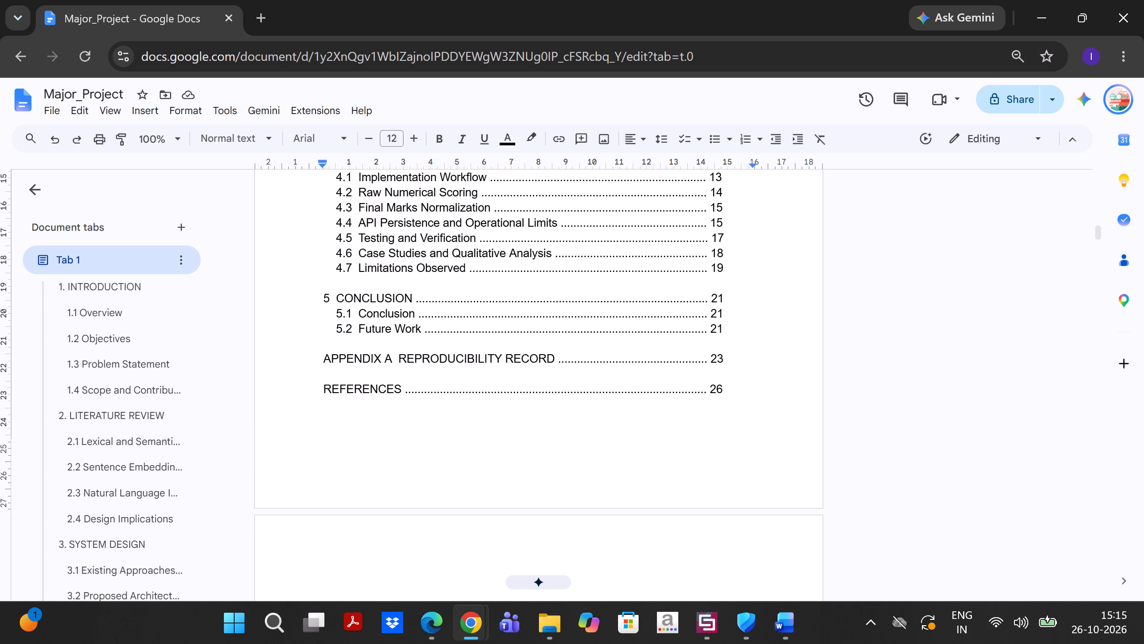
left_click(408, 288)
left_click(395, 292)
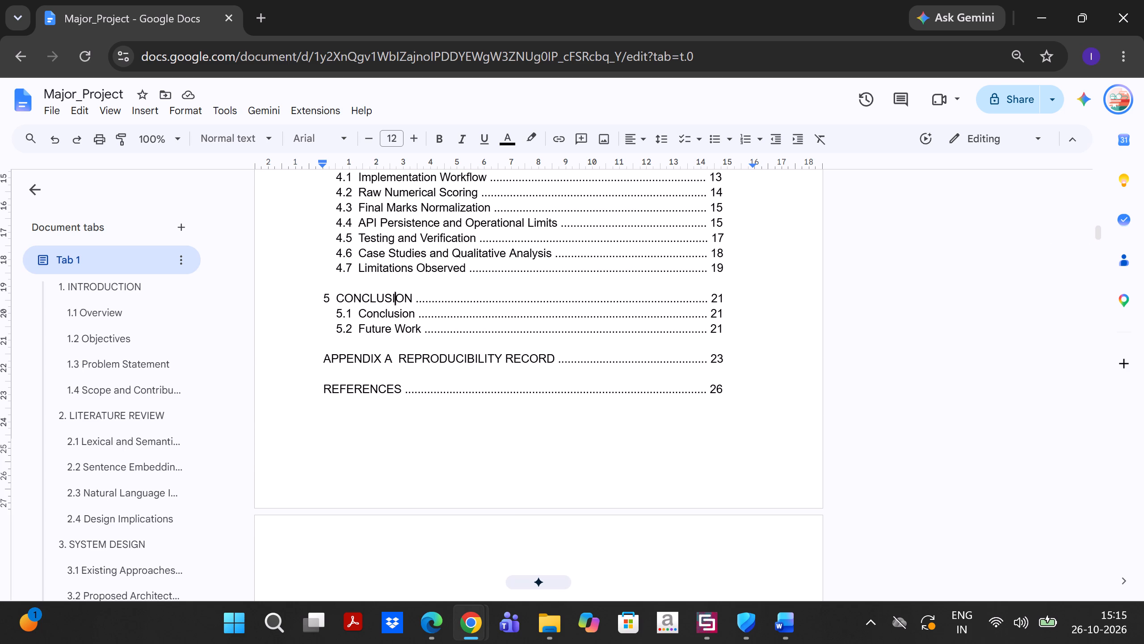
left_click(392, 330)
scroll(392, 330, "down", 3)
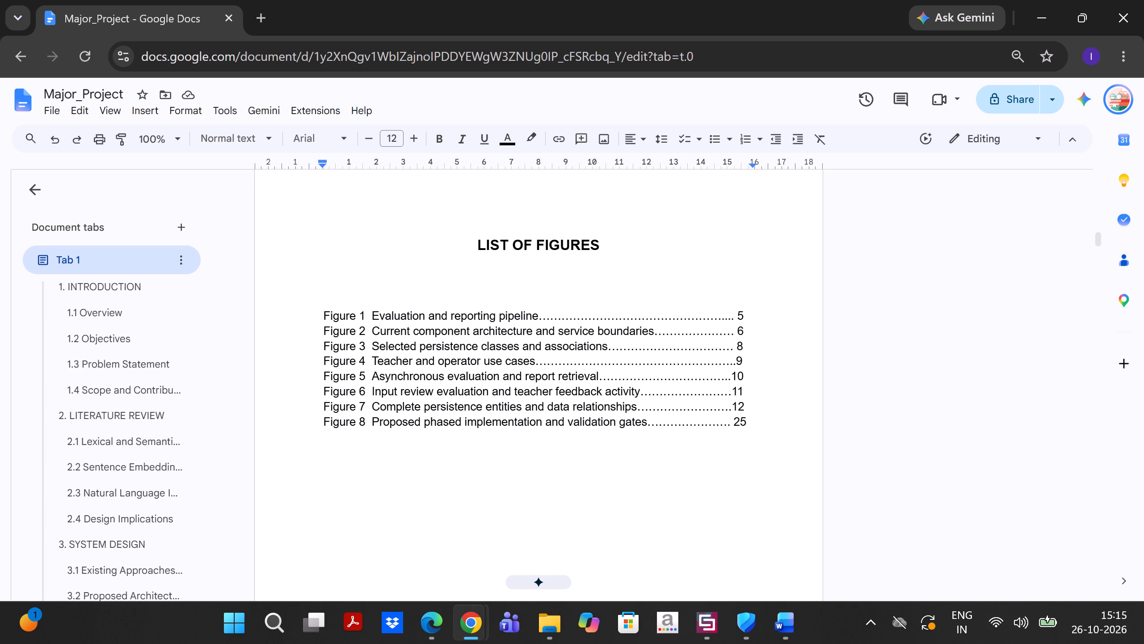
left_click_drag(754, 414, 326, 321)
left_click(749, 468)
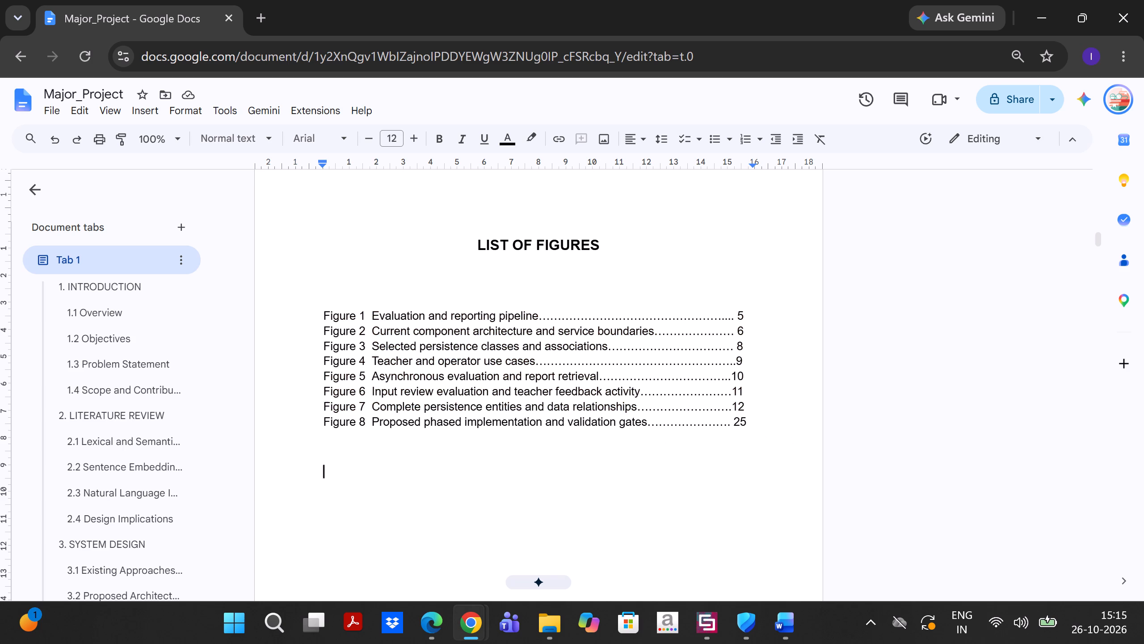
left_click_drag(755, 434, 305, 309)
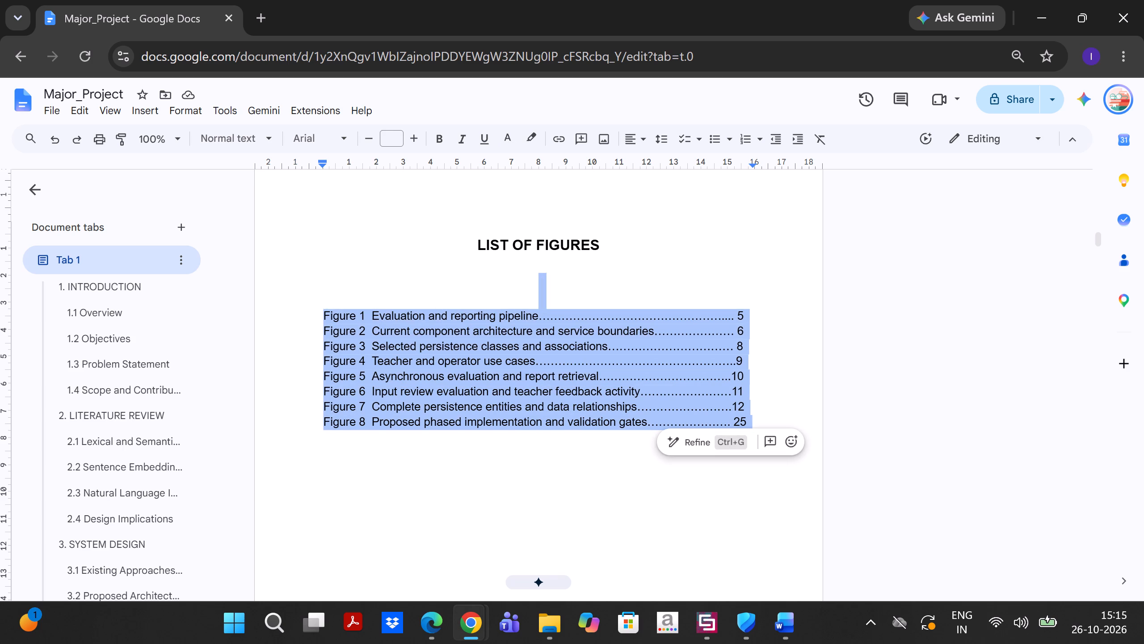
left_click(489, 330)
Insert a blank line after each of the Figure 1 to Figure 7 entries to space out the List of Figures.
left_click(753, 313)
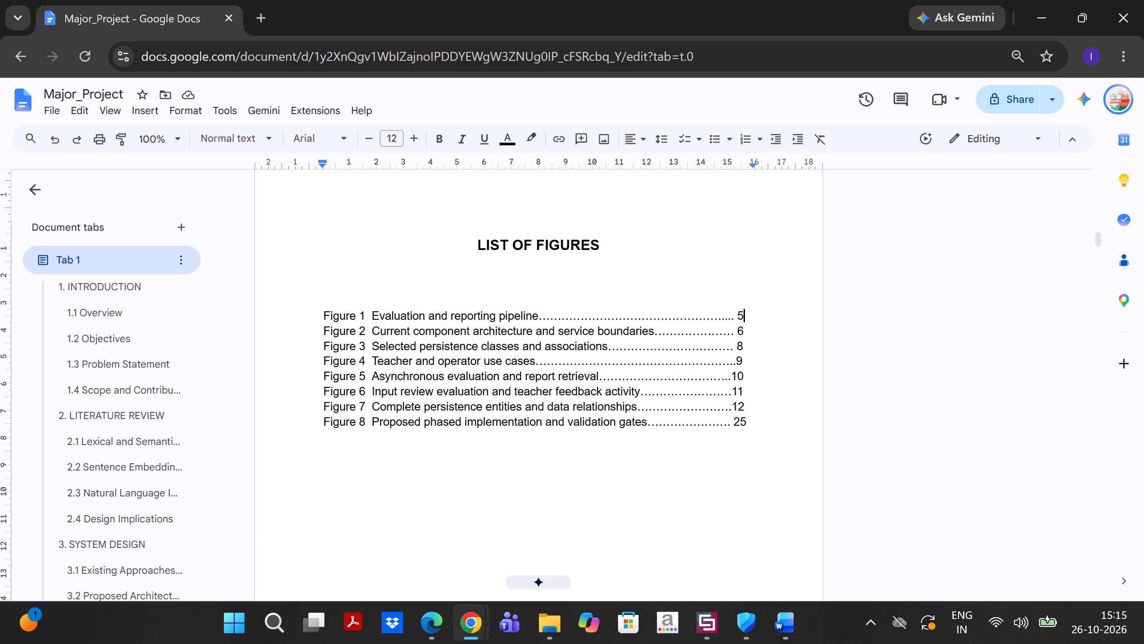
key("Return")
left_click(754, 343)
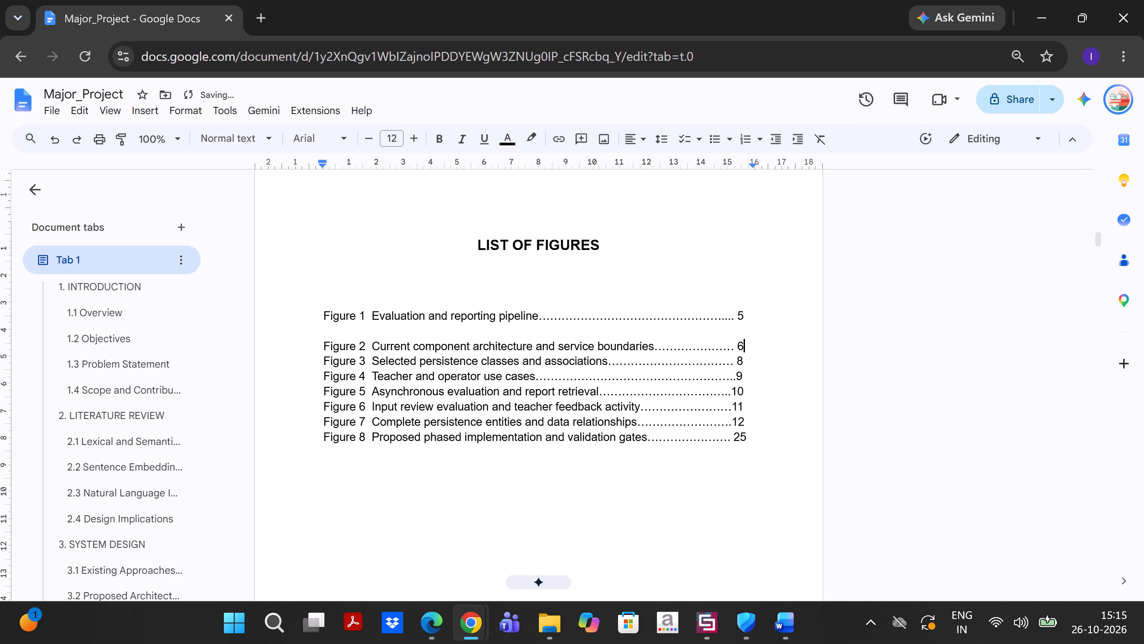
key("Return")
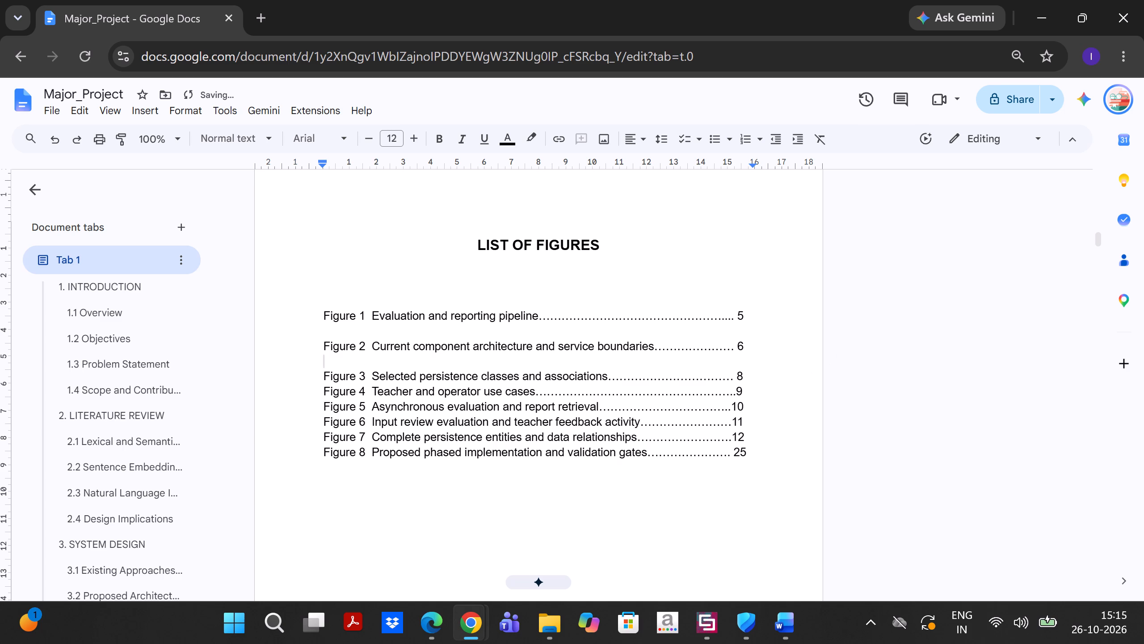
left_click(753, 379)
key("Return")
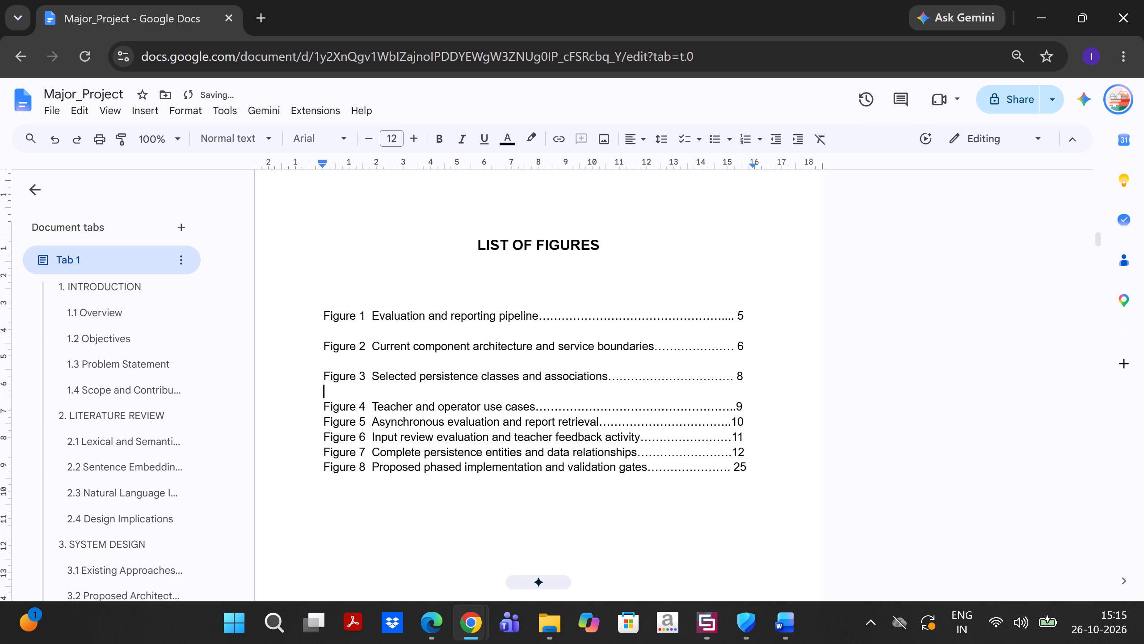
left_click(756, 412)
key("Return")
left_click(754, 436)
key("Return")
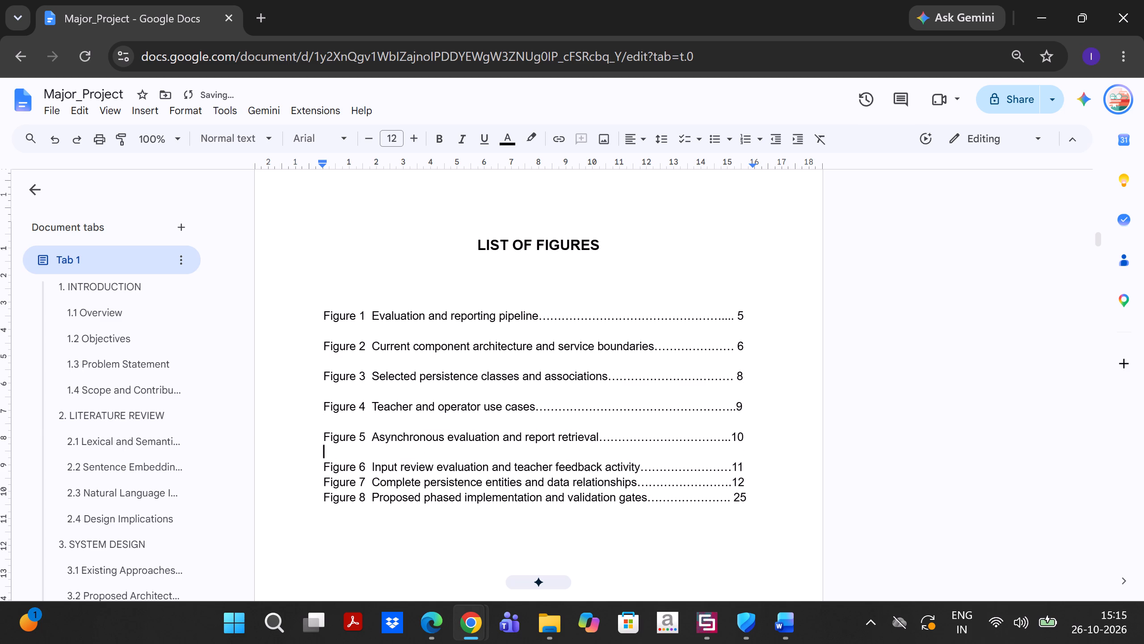
left_click(753, 460)
left_click(743, 464)
key("Return")
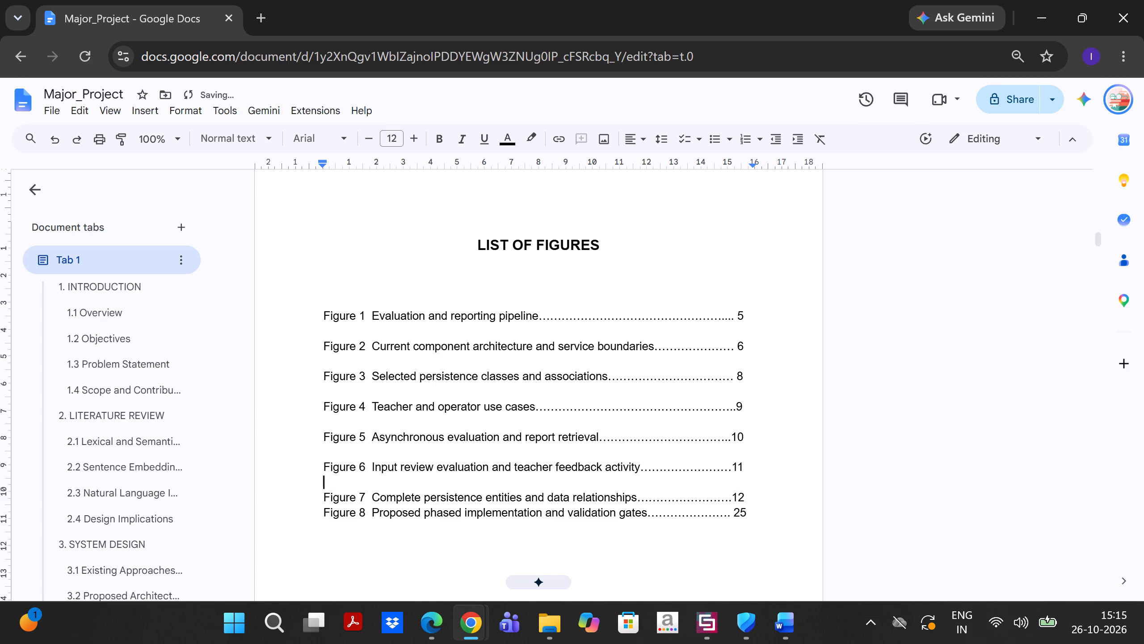
scroll(743, 464, "down", 1)
left_click(756, 432)
key("Return")
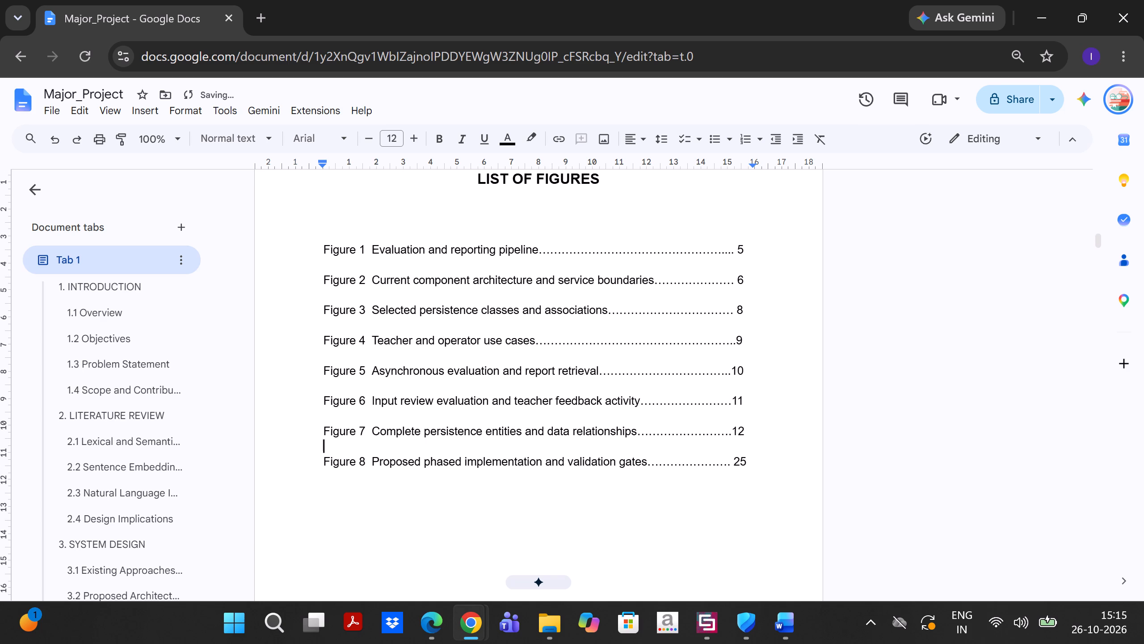
scroll(756, 432, "down", 1)
scroll(525, 369, "up", 1)
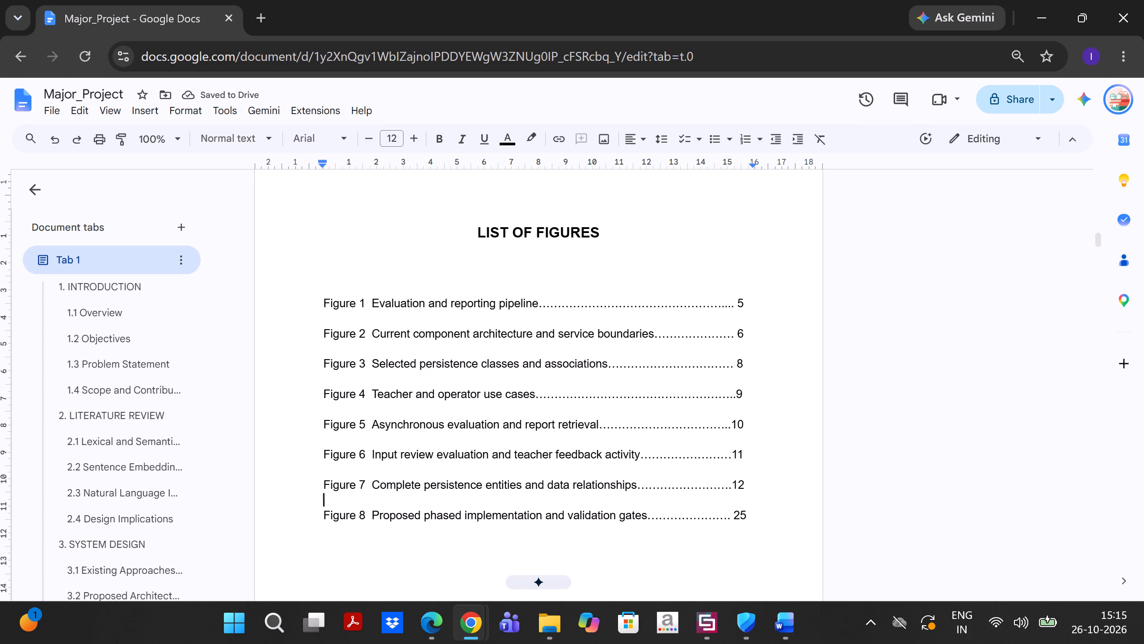
Add a colon after the "Figure 1" label and move its title to a separate line below, without leading spaces.
left_click(366, 301)
key("shift+colon")
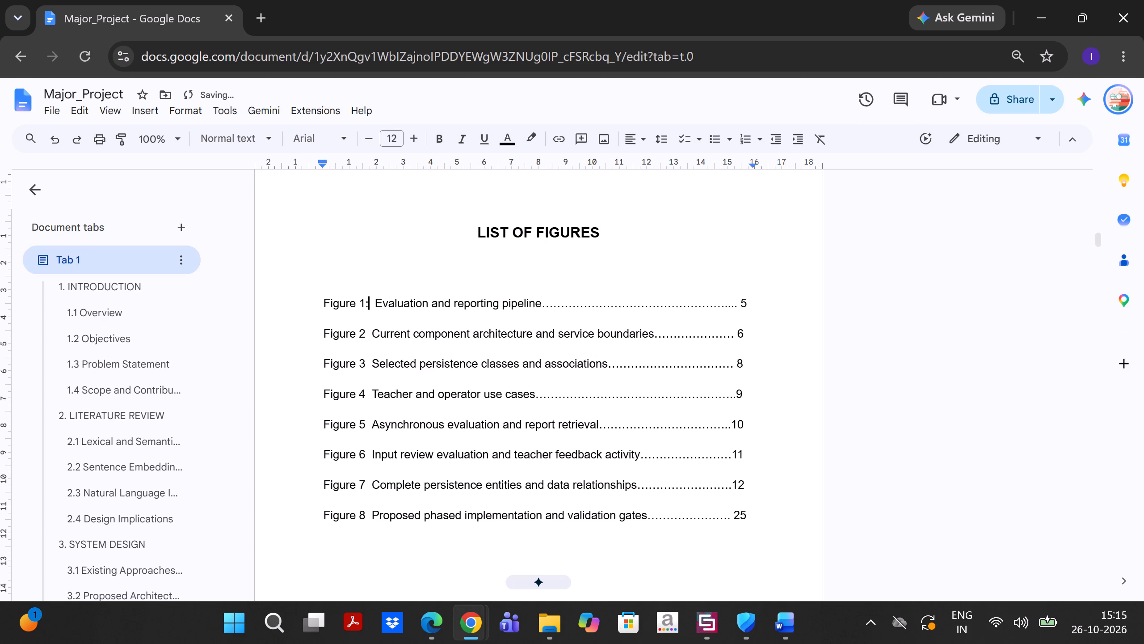
key("Return")
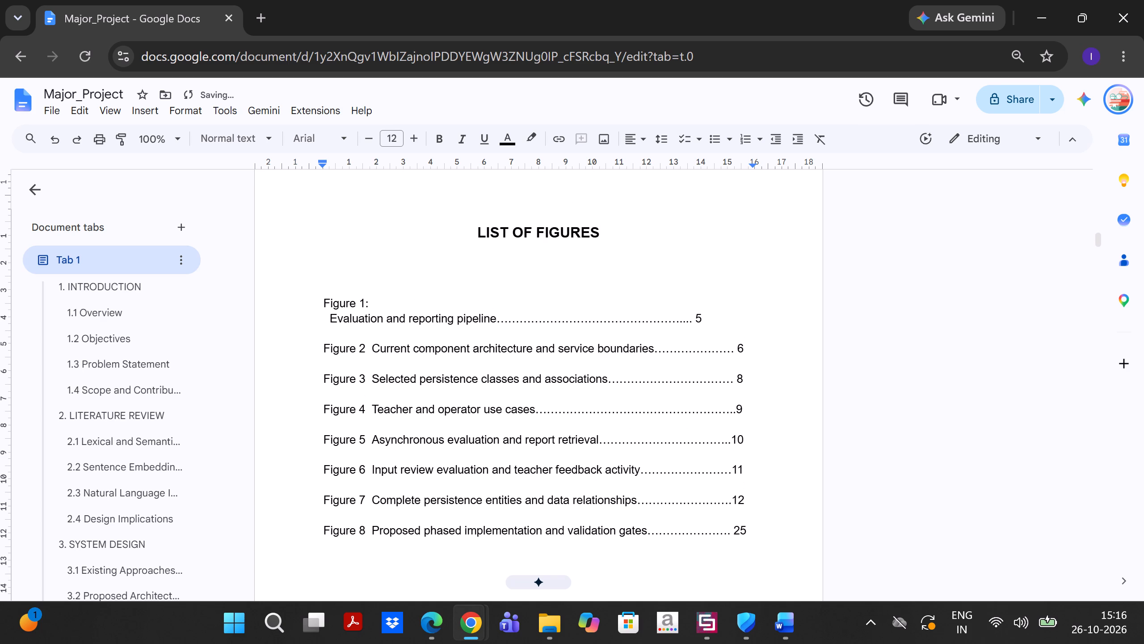
key("Delete")
key("Delete")
scroll(366, 301, "down", 1)
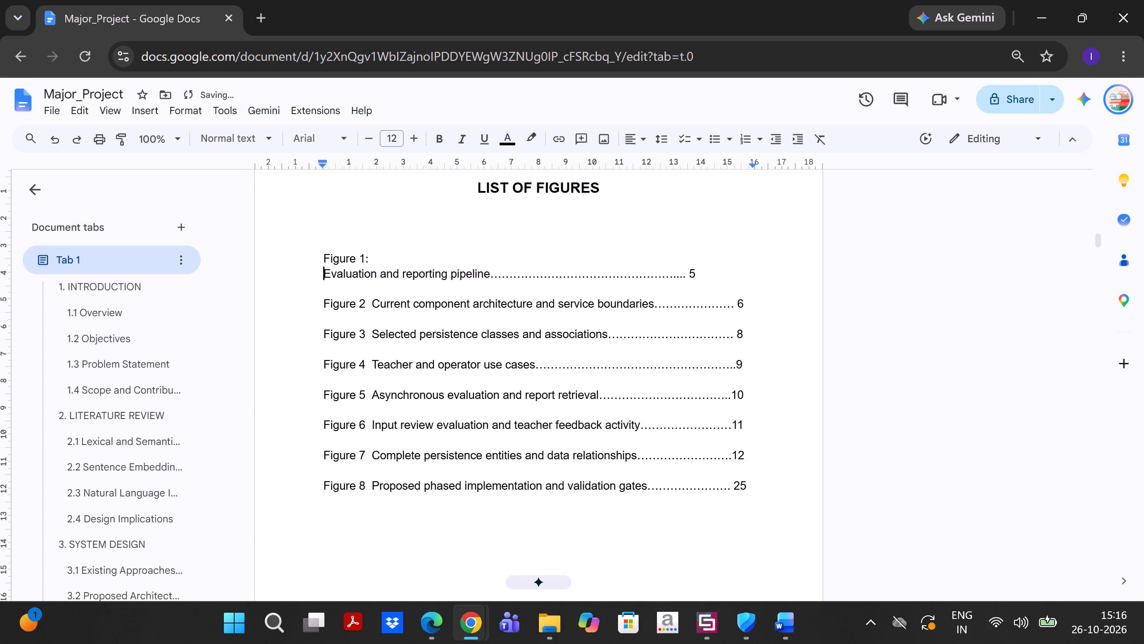
Add a colon after the "Figure 2" and "Figure 3" labels and move each title to its own line below, without leading spaces.
left_click(372, 310)
key("BackSpace")
key("BackSpace")
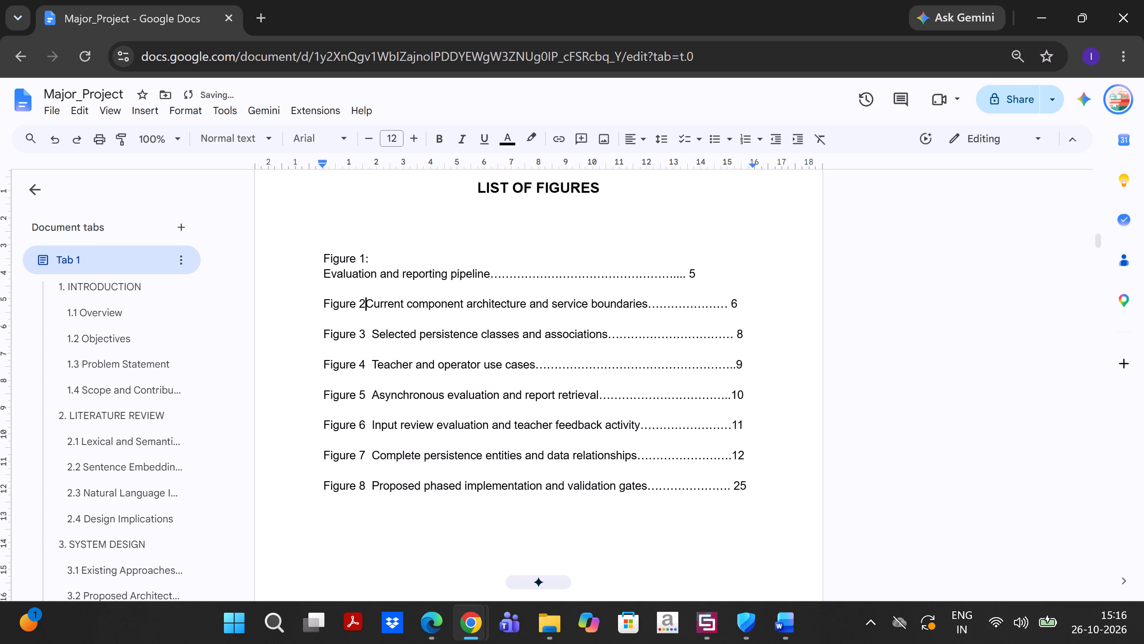
key("shift+colon")
key("Return")
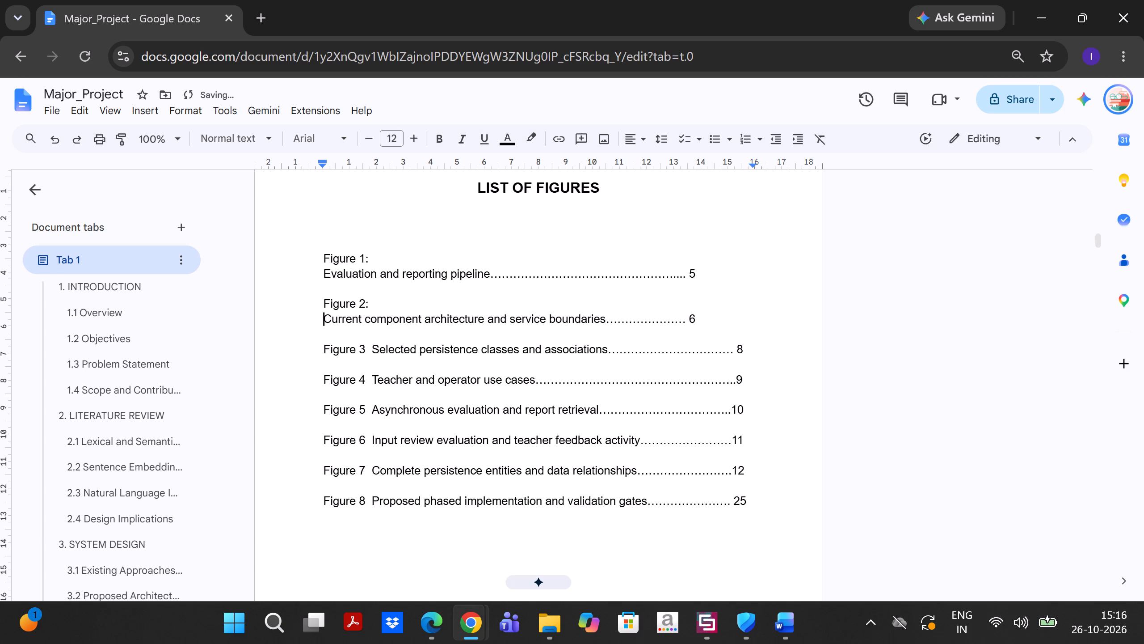
left_click(366, 350)
key("shift+colon")
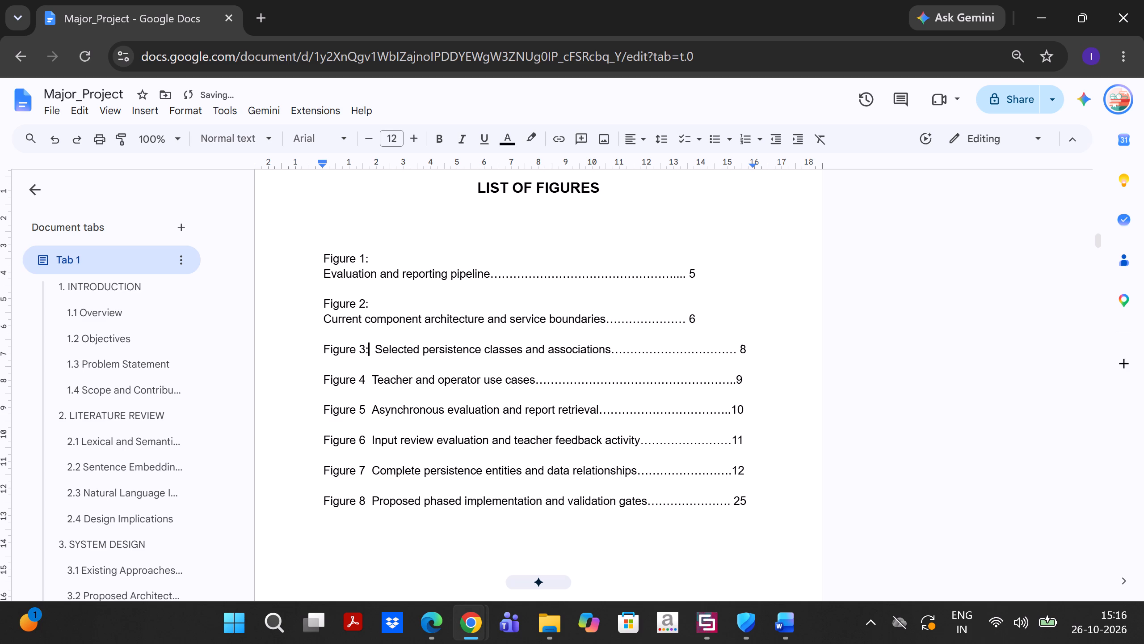
key("Return")
key("Delete")
key("Delete")
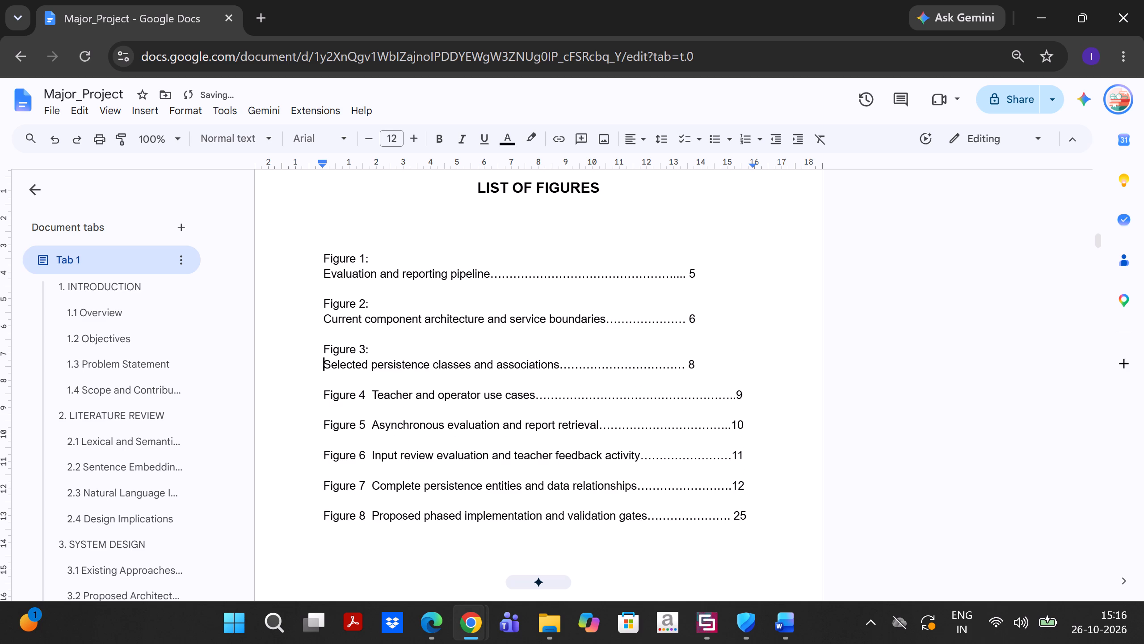
Add a colon after the "Figure 4" and "Figure 5" labels and move each title to its own line below, without leading spaces.
scroll(366, 350, "down", 1)
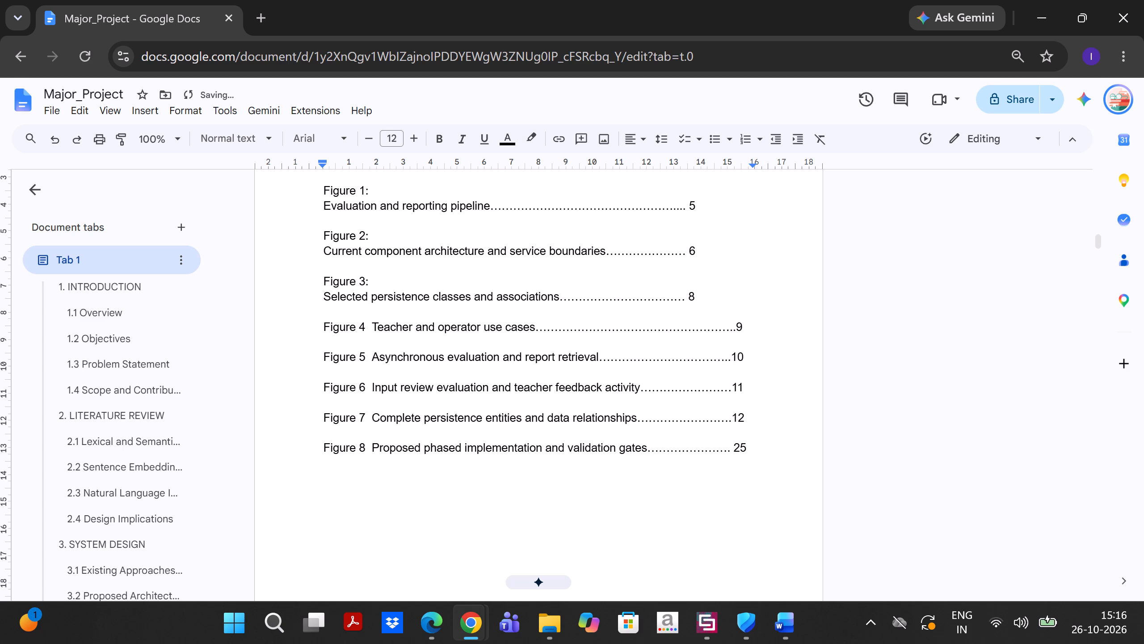
left_click(370, 323)
key("Left")
key("shift+colon")
key("Return")
key("Delete")
key("Delete")
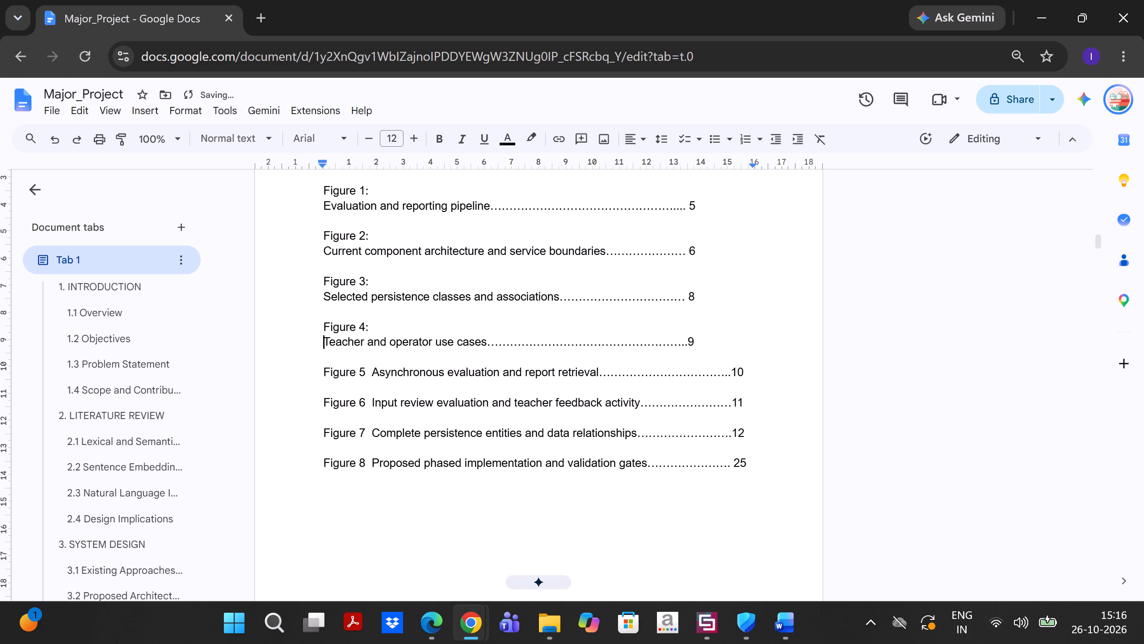
scroll(370, 323, "down", 1)
left_click(363, 302)
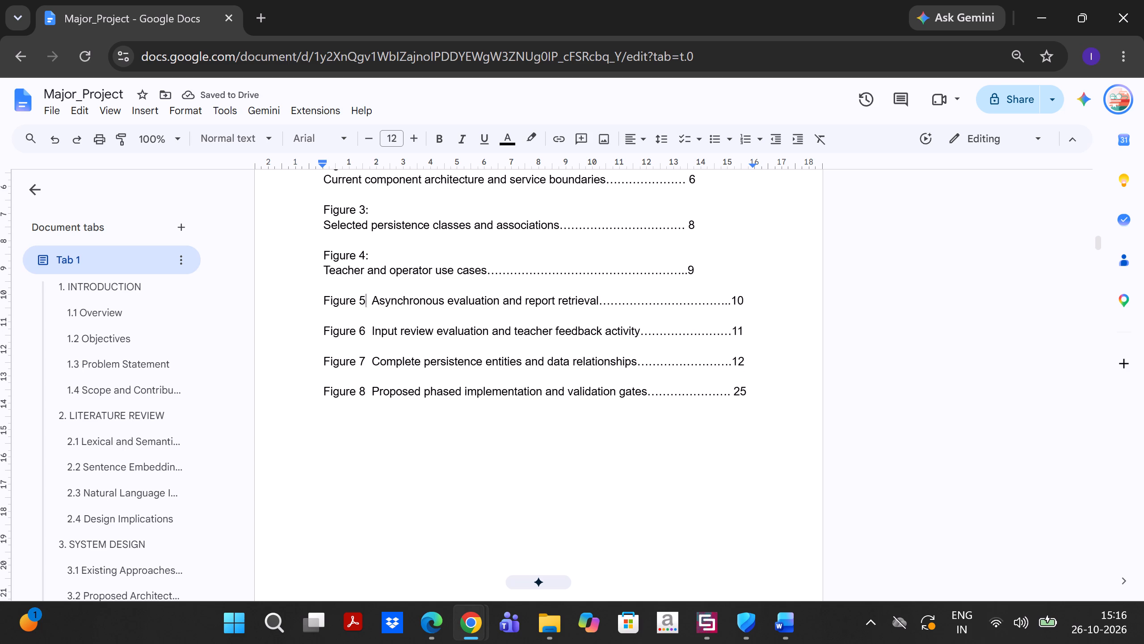
key("shift+colon")
key("Return")
key("Delete")
key("Delete")
Add a colon after the "Figure 6" and "Figure 7" labels and move each title to its own line below, without leading spaces.
scroll(363, 302, "down", 1)
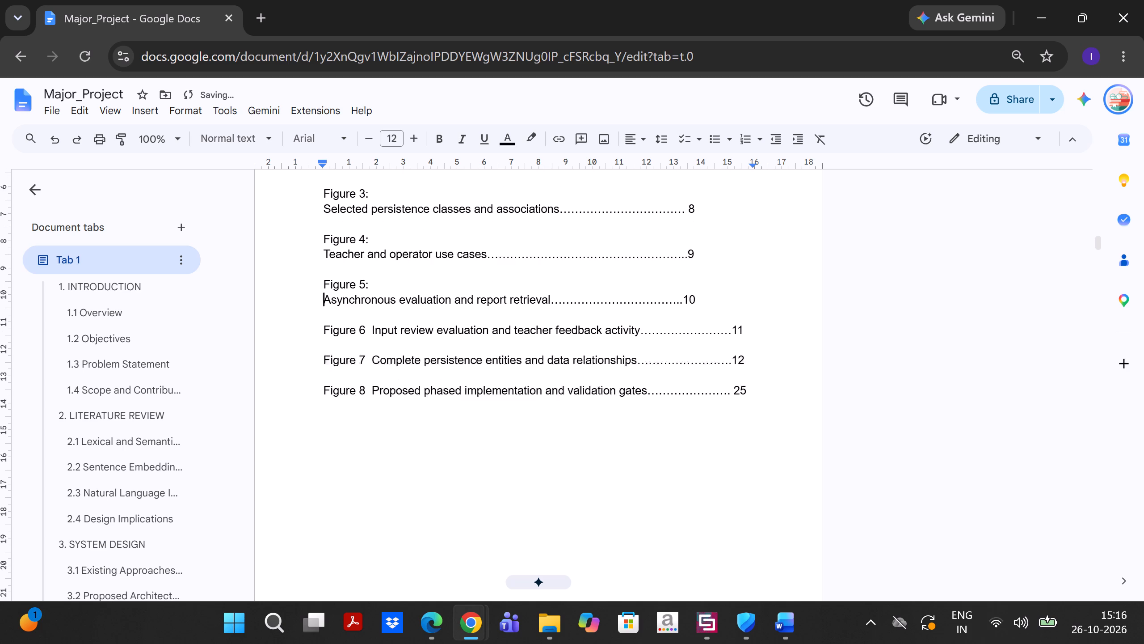
scroll(363, 302, "down", 1)
left_click(363, 318)
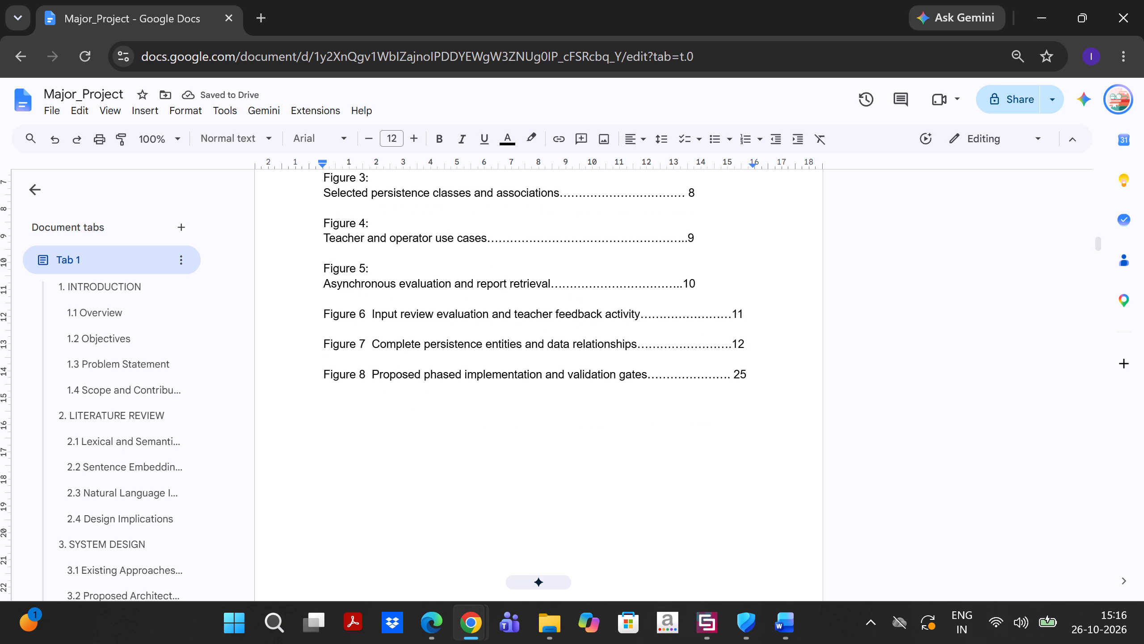
key("shift+colon")
key("Return")
key("Delete")
key("Delete")
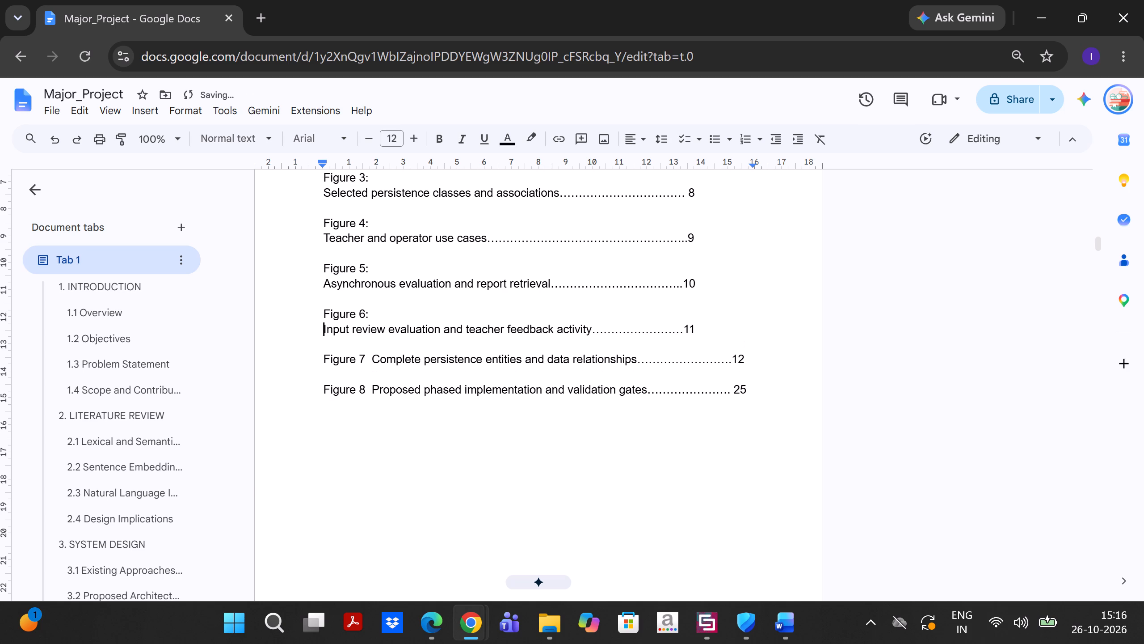
left_click(372, 359)
key("BackSpace")
key("BackSpace")
key("shift+colon")
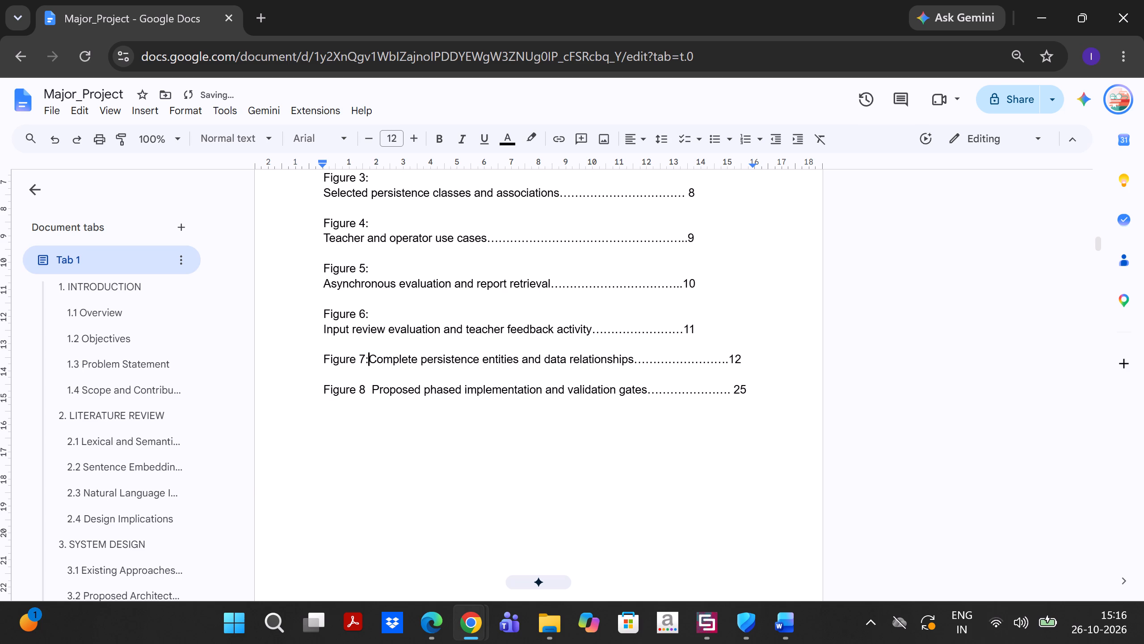
key("Return")
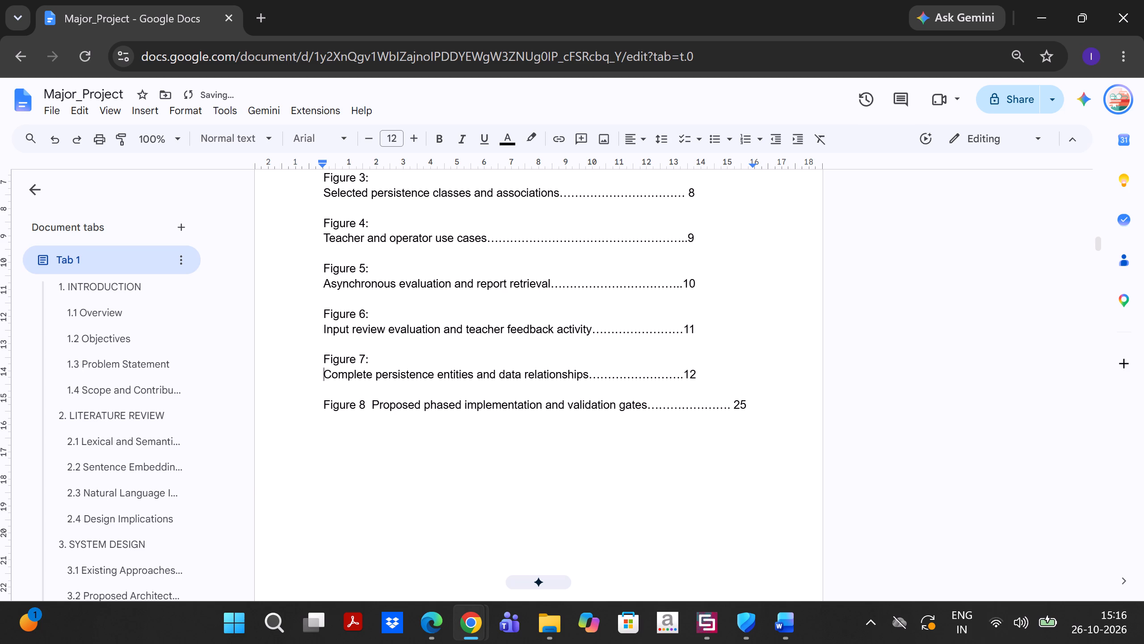
Add a colon after the "Figure 8" label and move its title to a separate line below, without leading spaces.
left_click(363, 409)
key("shift+colon")
key("Return")
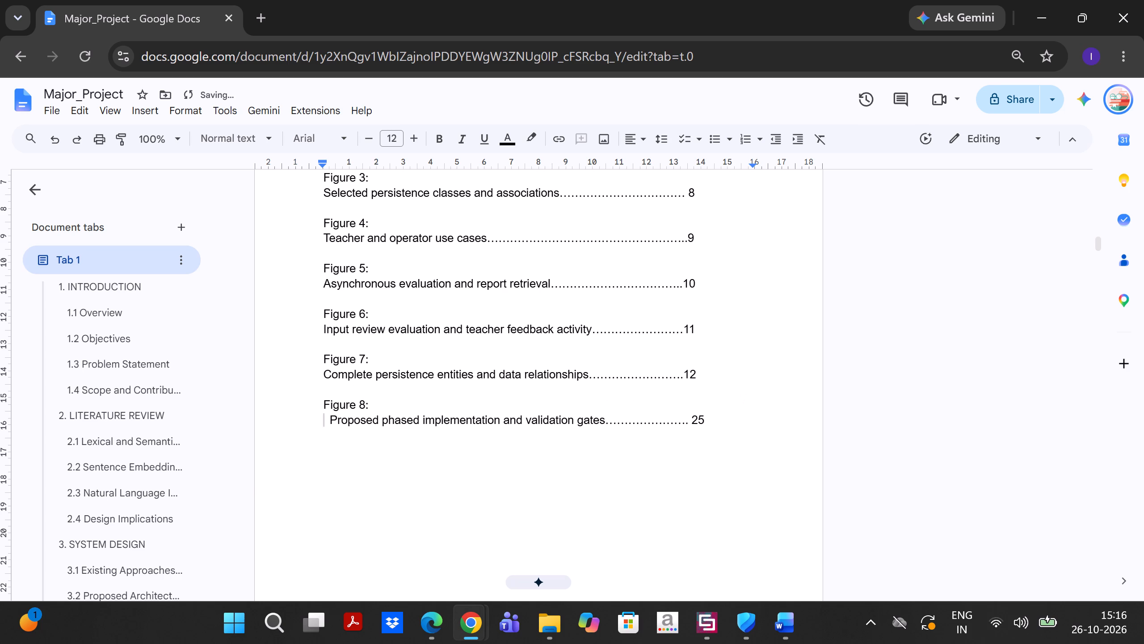
key("Delete")
key("Delete")
Remove the extra blank lines above the "1. INTRODUCTION" heading, keep it at the top of a new page, and centre it.
scroll(363, 409, "down", 1)
scroll(471, 404, "up", 2)
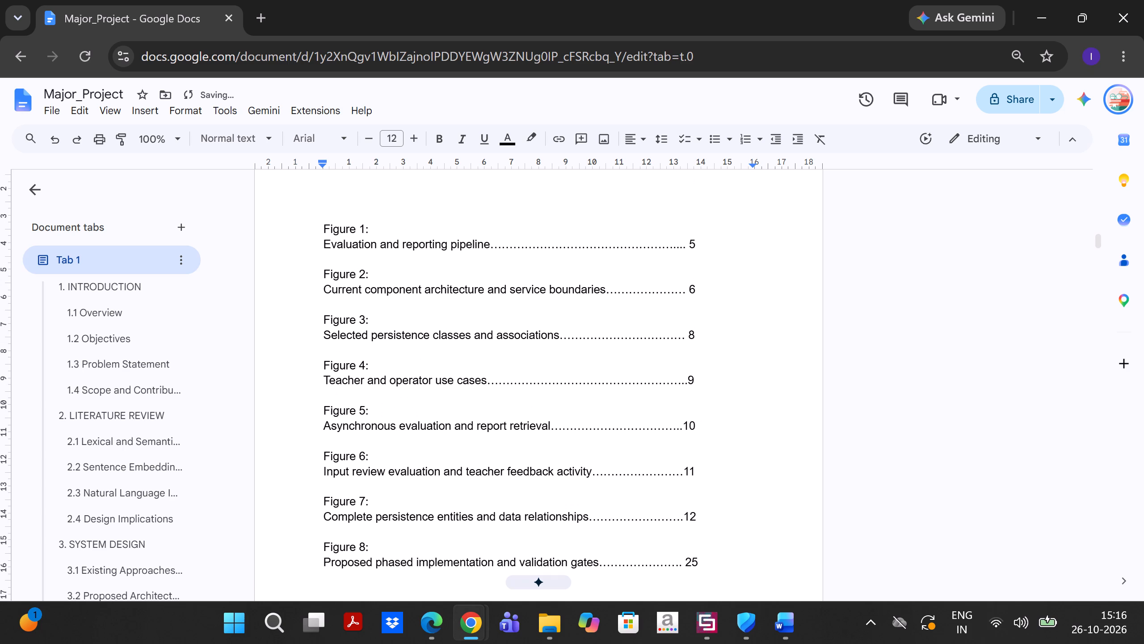
scroll(471, 404, "up", 2)
scroll(471, 404, "down", 3)
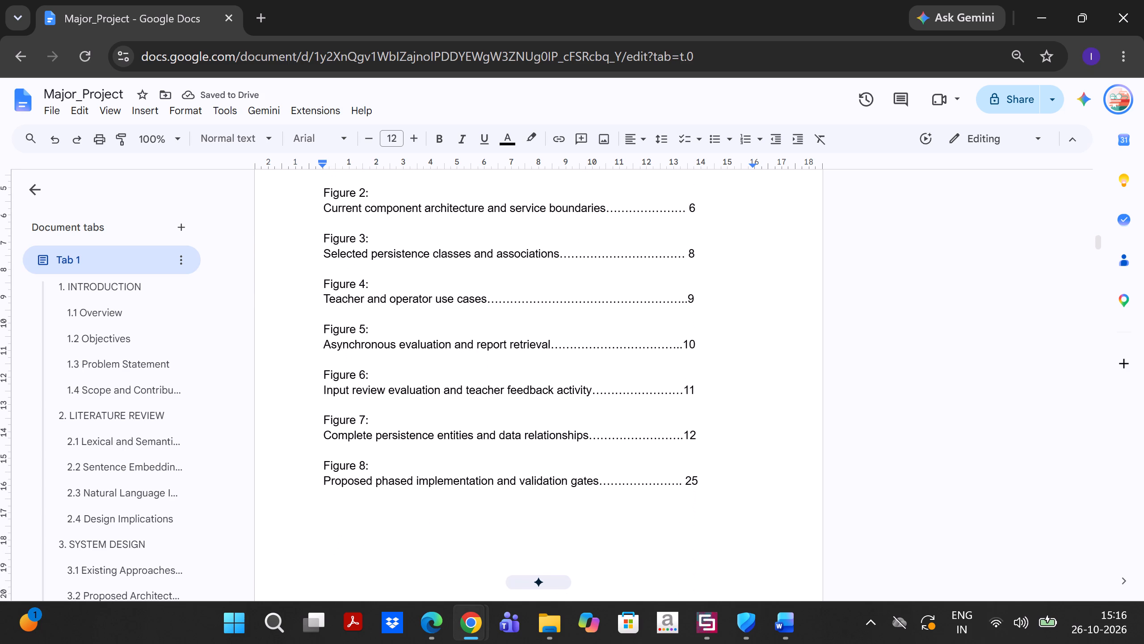
scroll(471, 404, "down", 1)
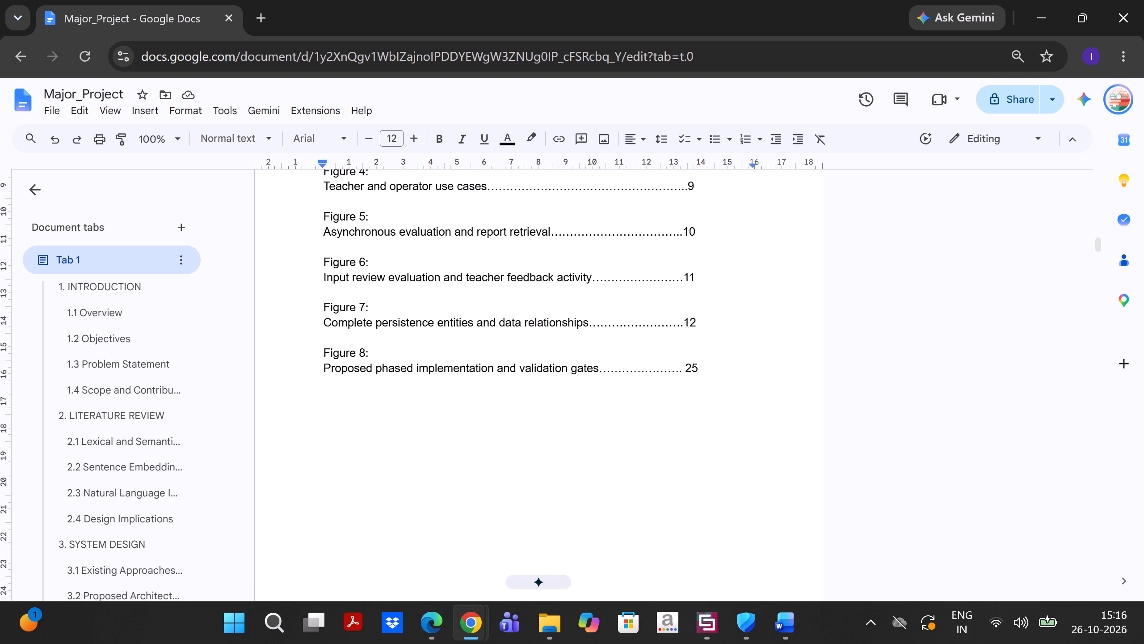
scroll(471, 404, "down", 3)
left_click(472, 404)
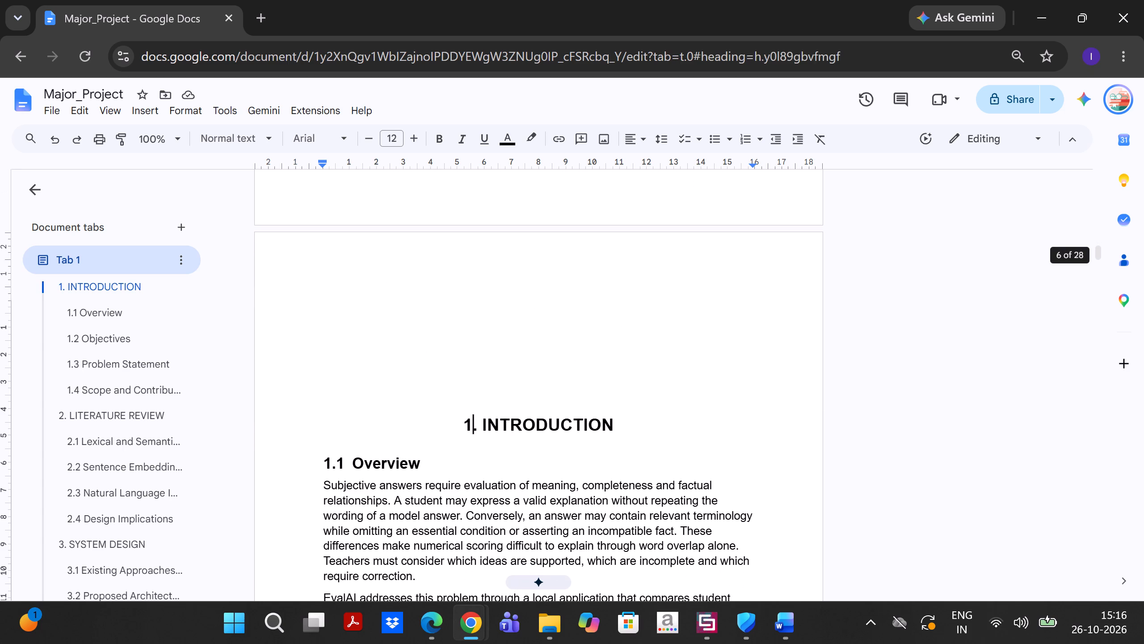
key("Left")
key("BackSpace")
key("BackSpace")
key("BackSpace")
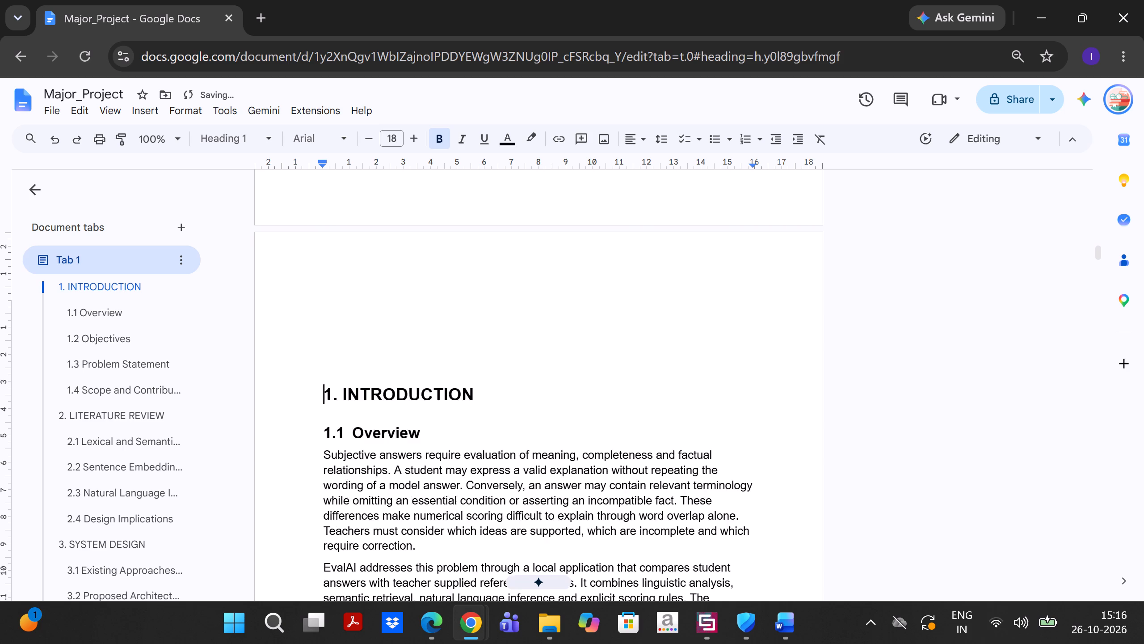
key("BackSpace")
key("BackSpace")
key("BackSpace")
key("BackSpace")
key("BackSpace")
key("BackSpace")
key("BackSpace")
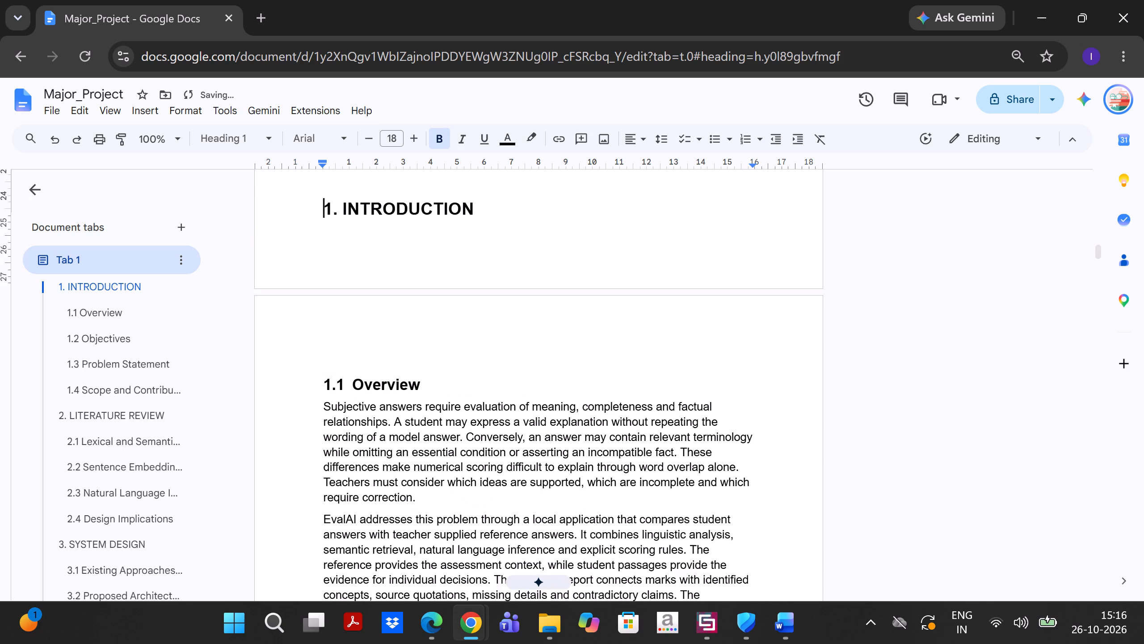
key("Return")
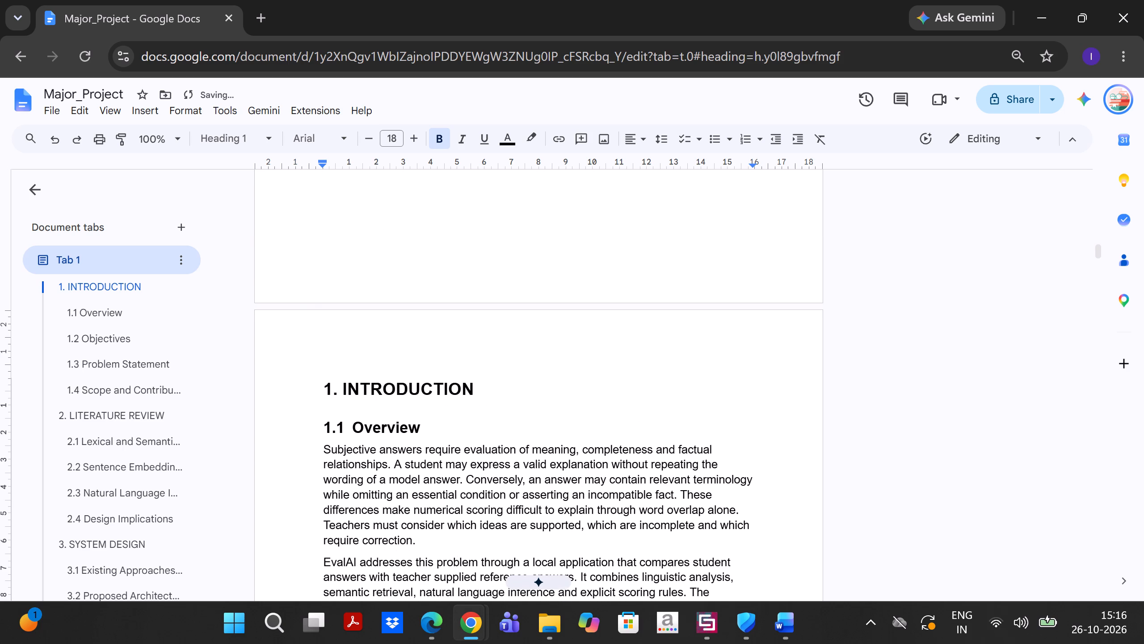
key("ctrl+shift+e")
left_click(543, 466)
Compare the Introduction chapter, sections 1.1 to 1.4, in Google Docs with the revised Word report.
scroll(543, 466, "down", 2)
key("alt+Tab")
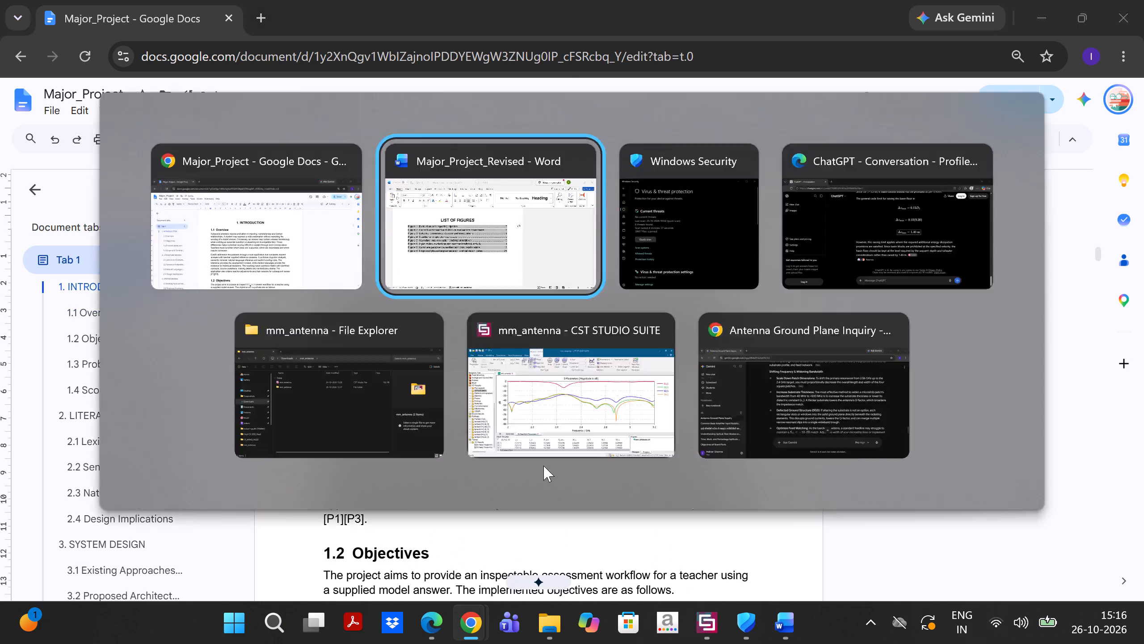
left_click(587, 444)
scroll(587, 444, "down", 5)
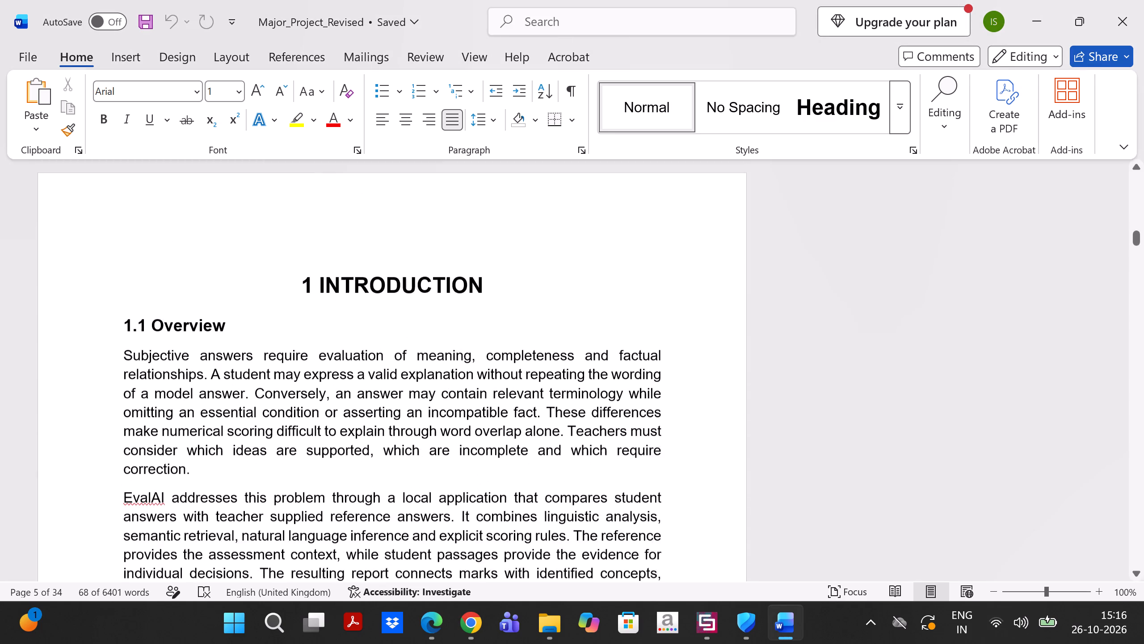
scroll(587, 444, "down", 2)
scroll(587, 444, "up", 1)
key("alt+Tab")
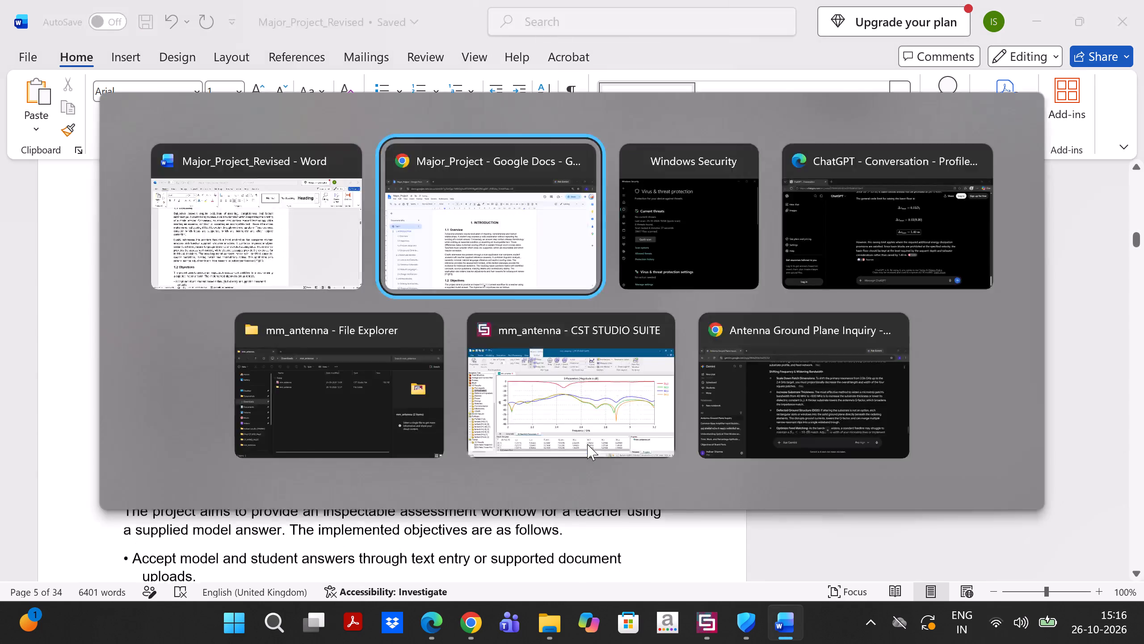
scroll(579, 463, "down", 3)
key("alt+Tab")
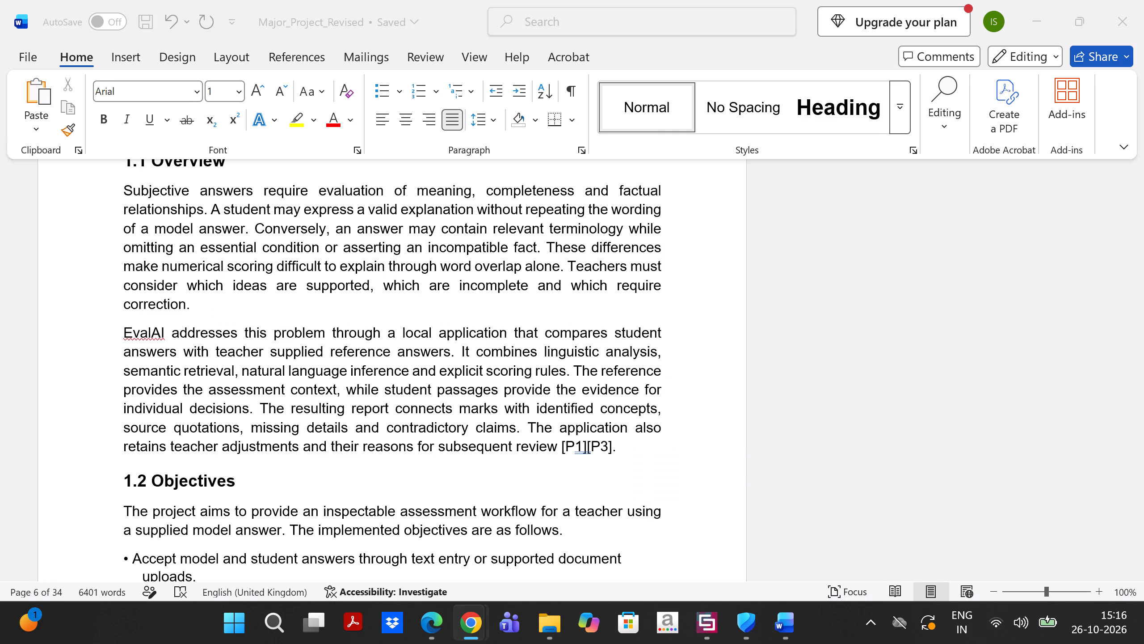
scroll(529, 467, "down", 2)
key("alt+Tab")
scroll(529, 467, "down", 2)
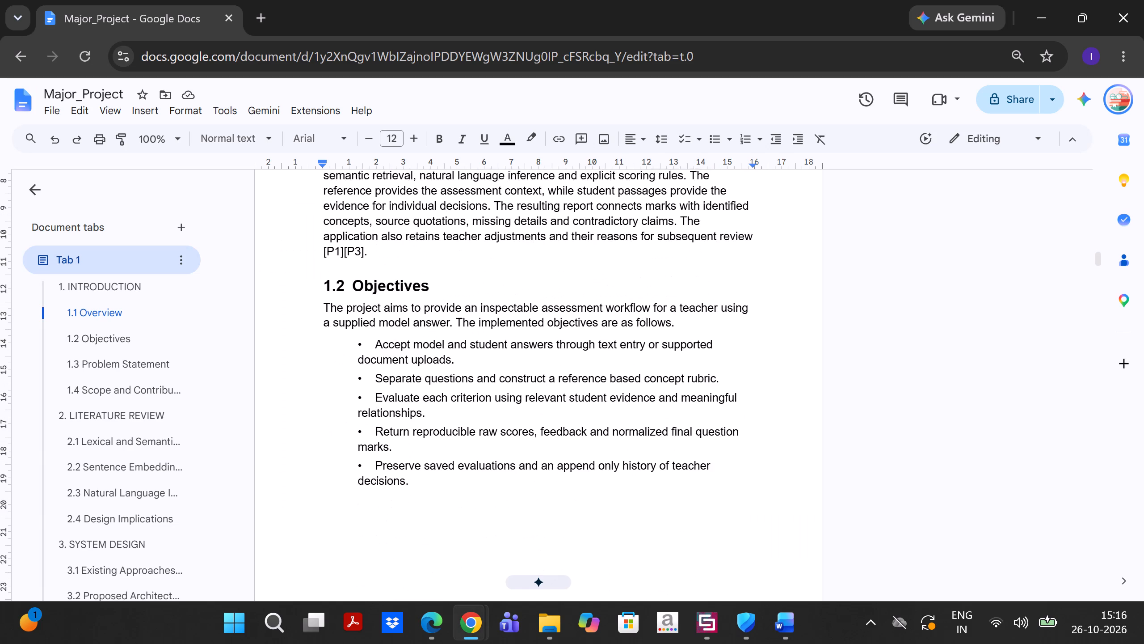
scroll(529, 467, "down", 3)
key("alt+Tab")
scroll(529, 467, "down", 3)
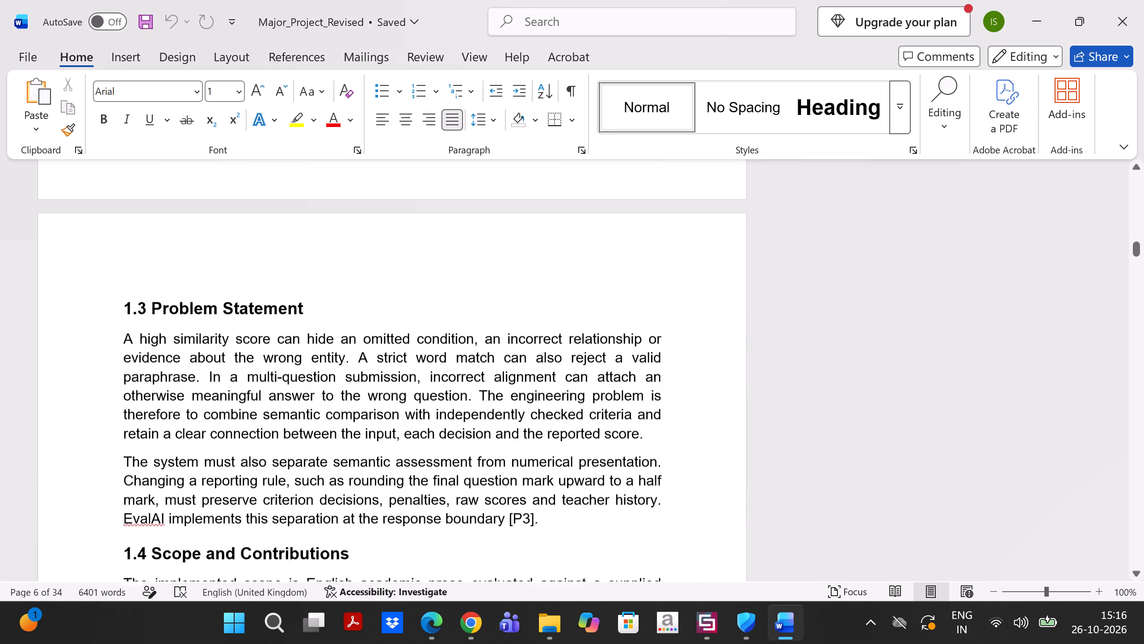
scroll(529, 467, "down", 4)
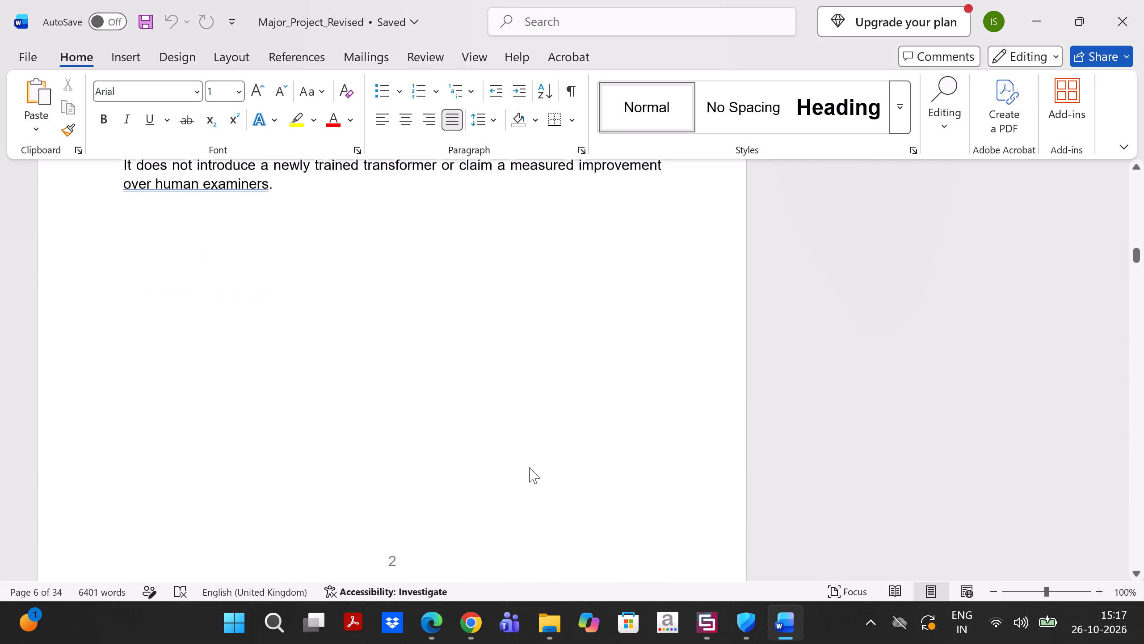
scroll(529, 467, "down", 1)
Compare the Literature Review chapter, sections 2.1 to 2.4, between the Google Docs report and the revised Word report.
key("alt+Tab")
scroll(529, 467, "down", 6)
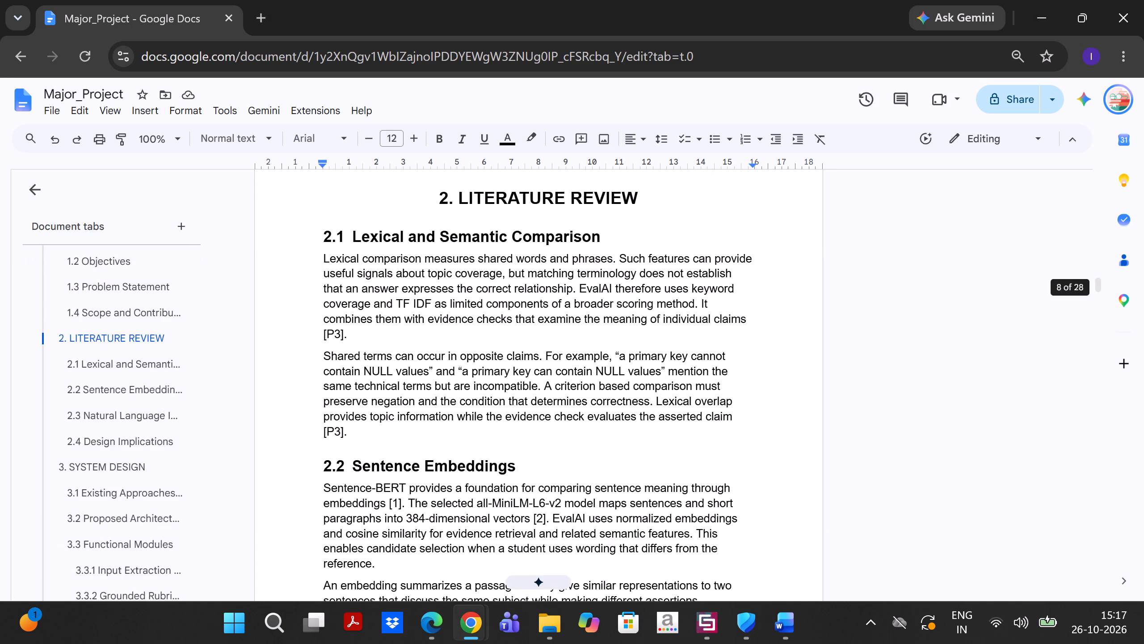
key("alt+Tab")
scroll(506, 479, "up", 1)
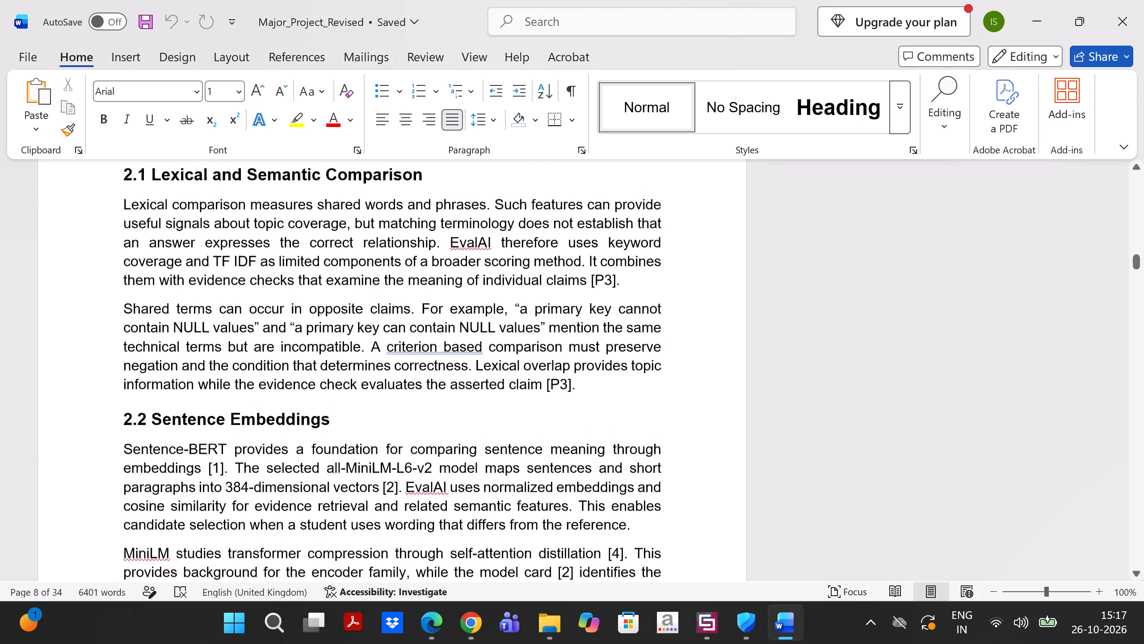
scroll(506, 479, "up", 1)
scroll(506, 479, "down", 5)
key("alt+Tab")
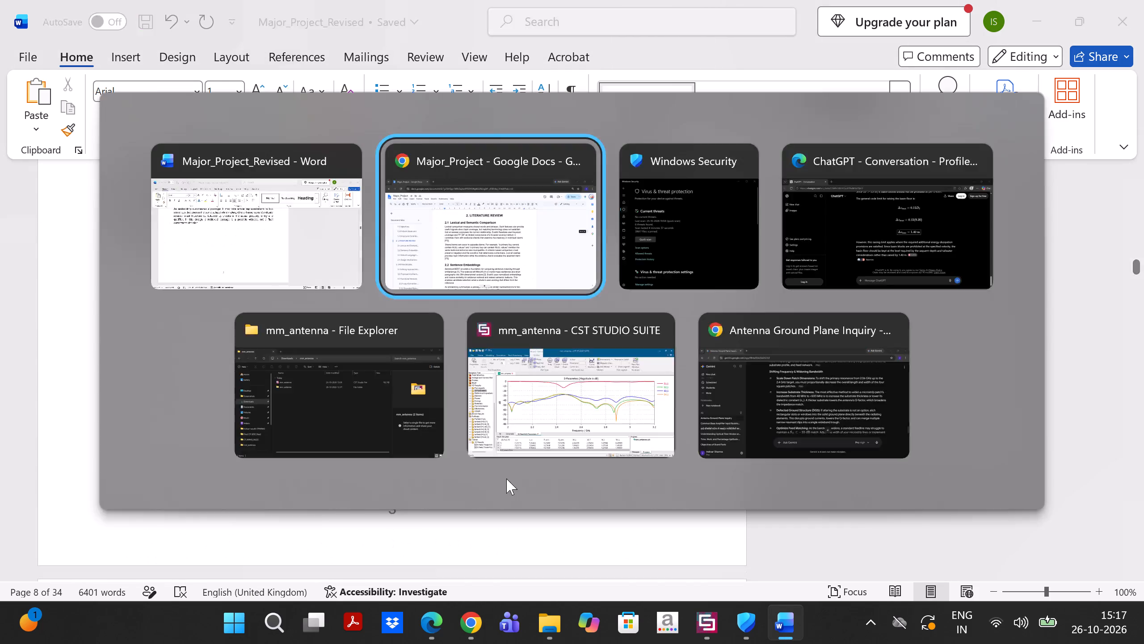
scroll(506, 479, "down", 5)
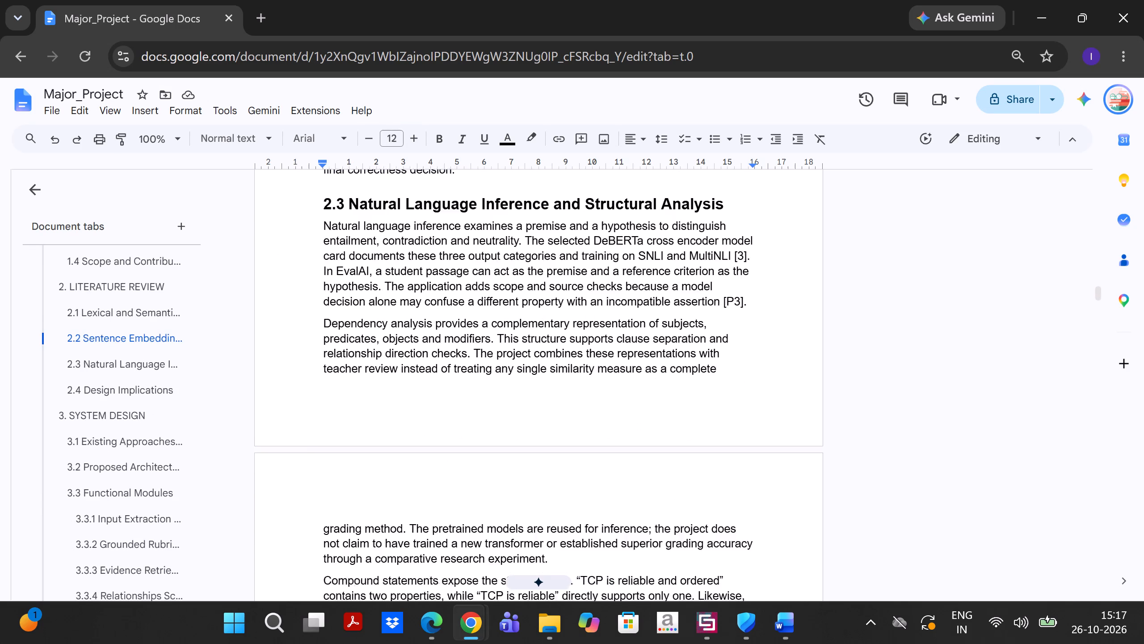
scroll(506, 479, "down", 1)
key("alt+Tab")
scroll(458, 498, "down", 4)
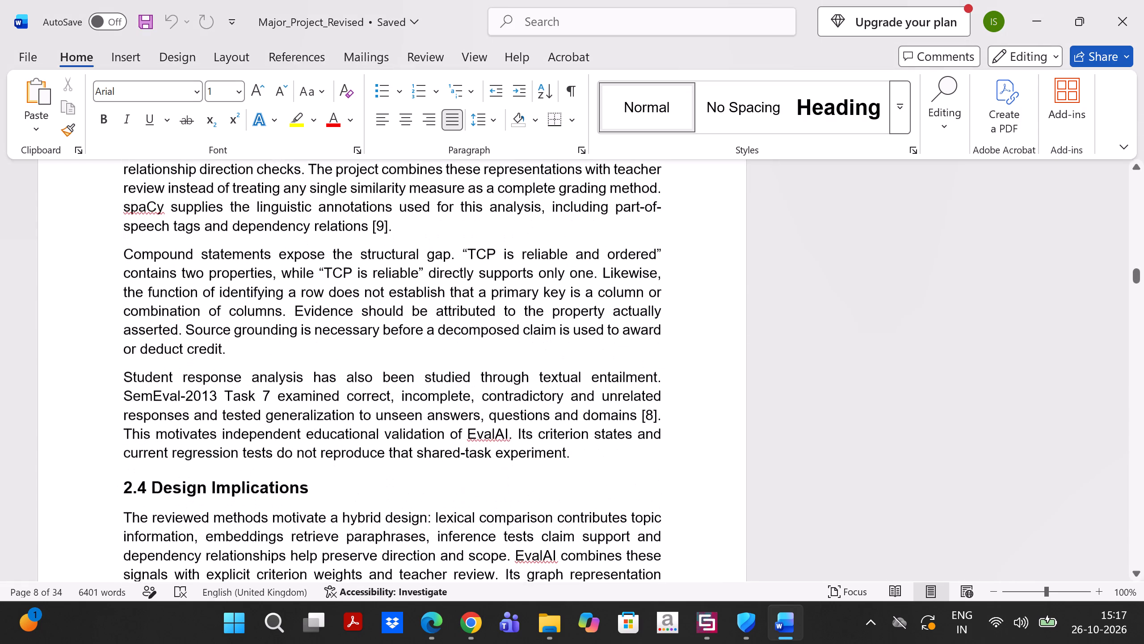
scroll(458, 498, "down", 1)
key("alt+Tab")
scroll(458, 498, "down", 5)
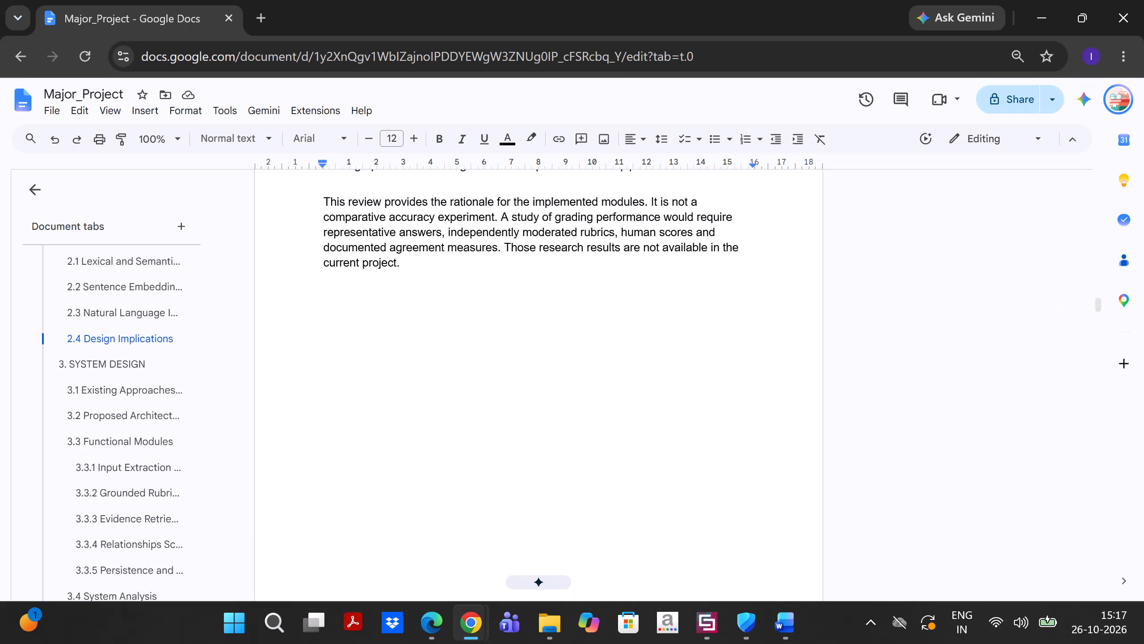
Compare the start of the System Design chapter, sections 3.1 and 3.2, between the Google Docs report and the revised Word report.
scroll(458, 498, "down", 2)
key("alt+Tab")
scroll(458, 498, "down", 3)
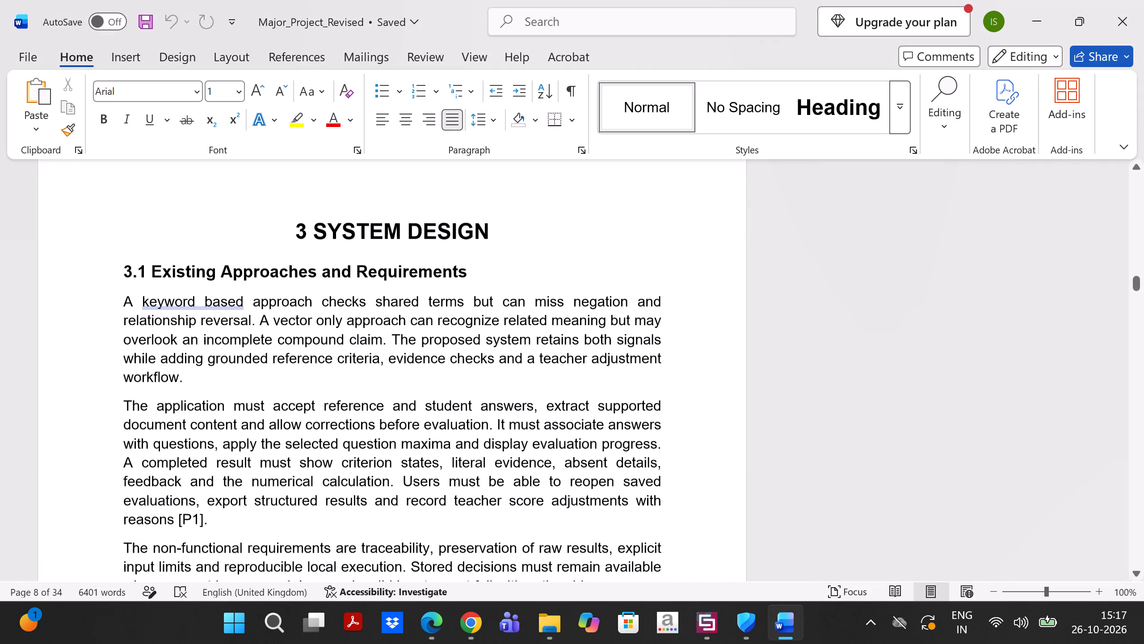
scroll(458, 498, "down", 1)
key("alt+Tab")
scroll(506, 488, "down", 3)
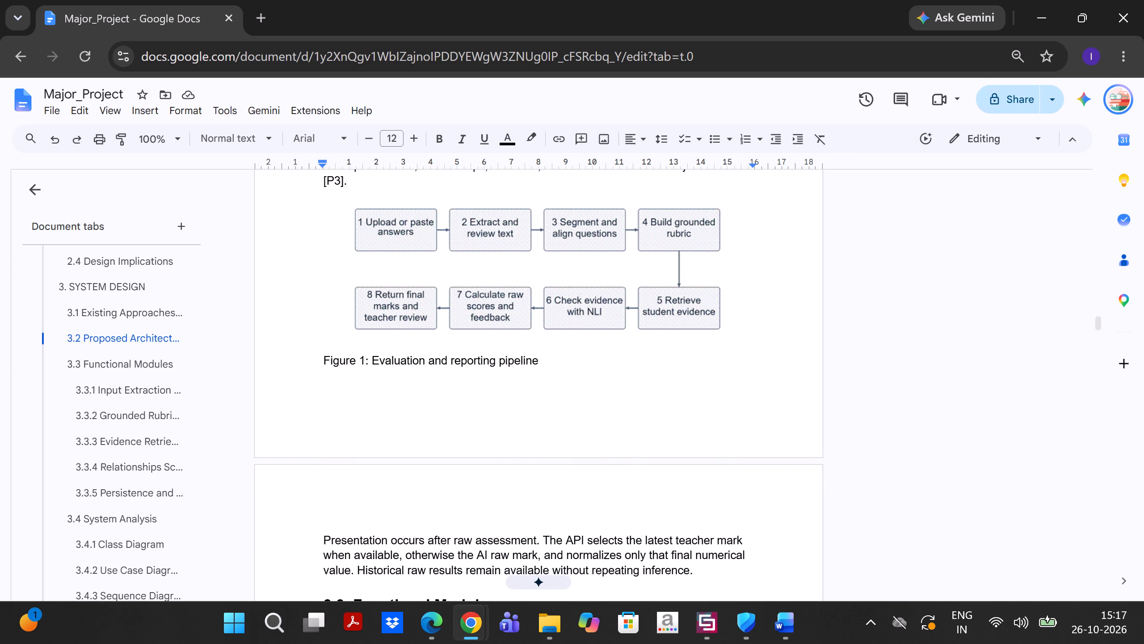
Replace the evaluation and reporting pipeline diagram above the Figure 1 caption in Google Docs with the one from the revised Word report.
scroll(506, 488, "up", 1)
key("alt+Tab")
scroll(506, 488, "down", 4)
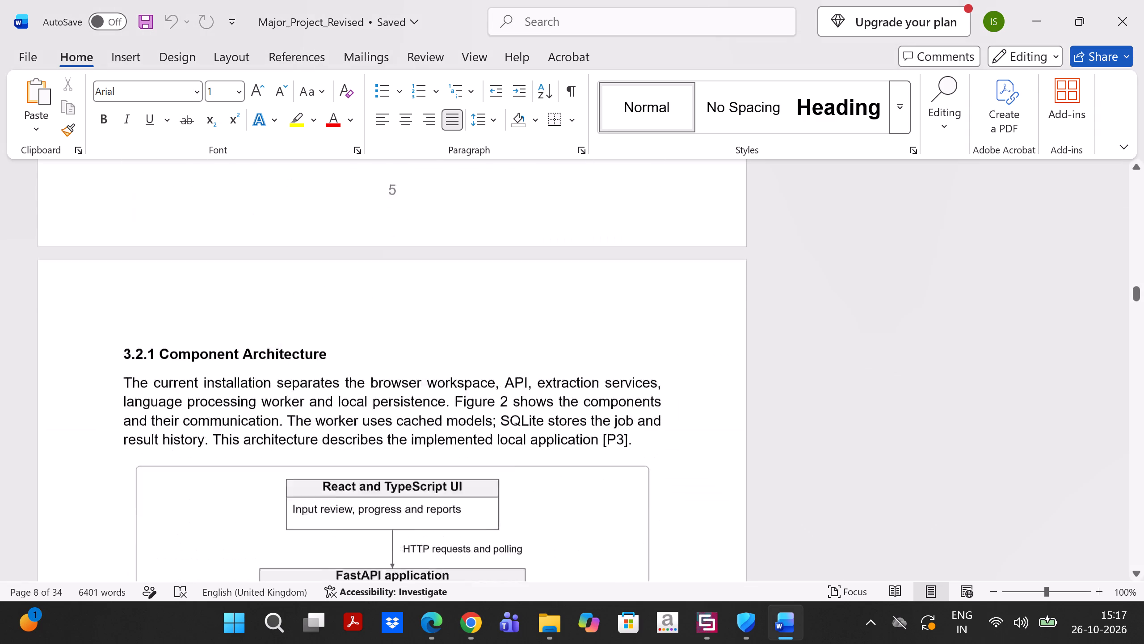
scroll(506, 488, "up", 2)
left_click(447, 395)
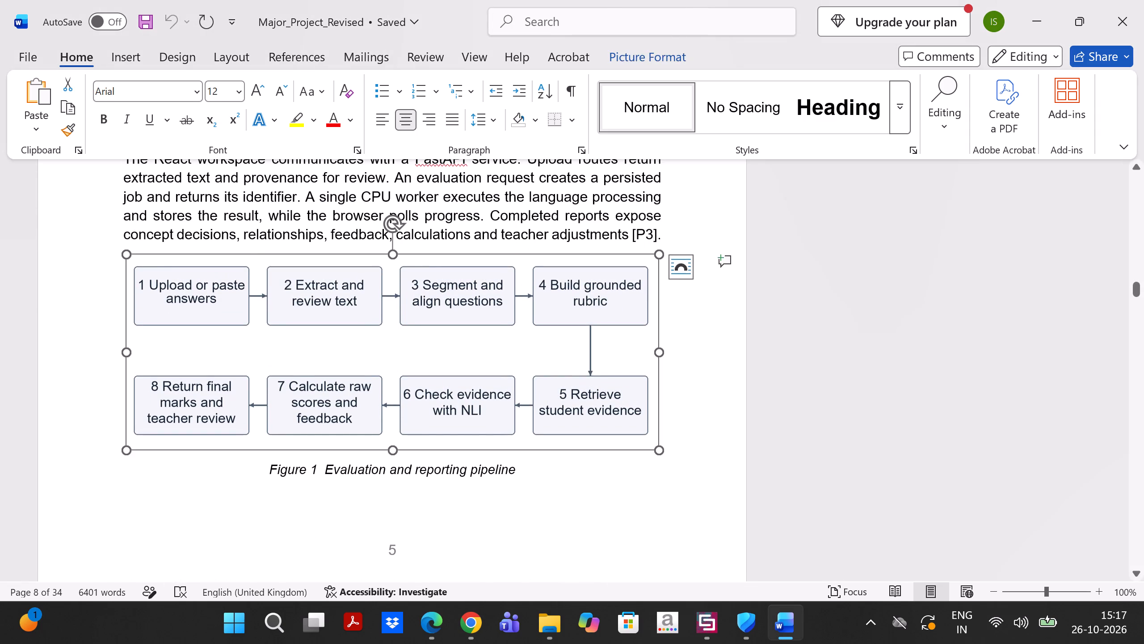
key("alt+Tab")
left_click(509, 313)
key("alt+Tab")
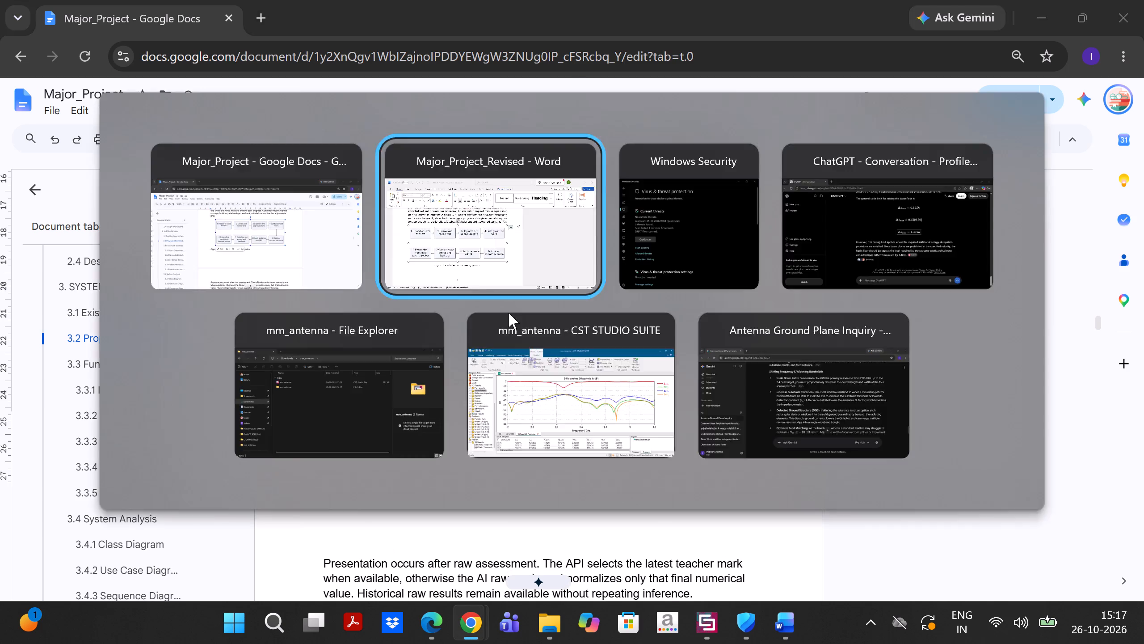
left_click(472, 355)
key("ctrl+c")
key("alt+Tab")
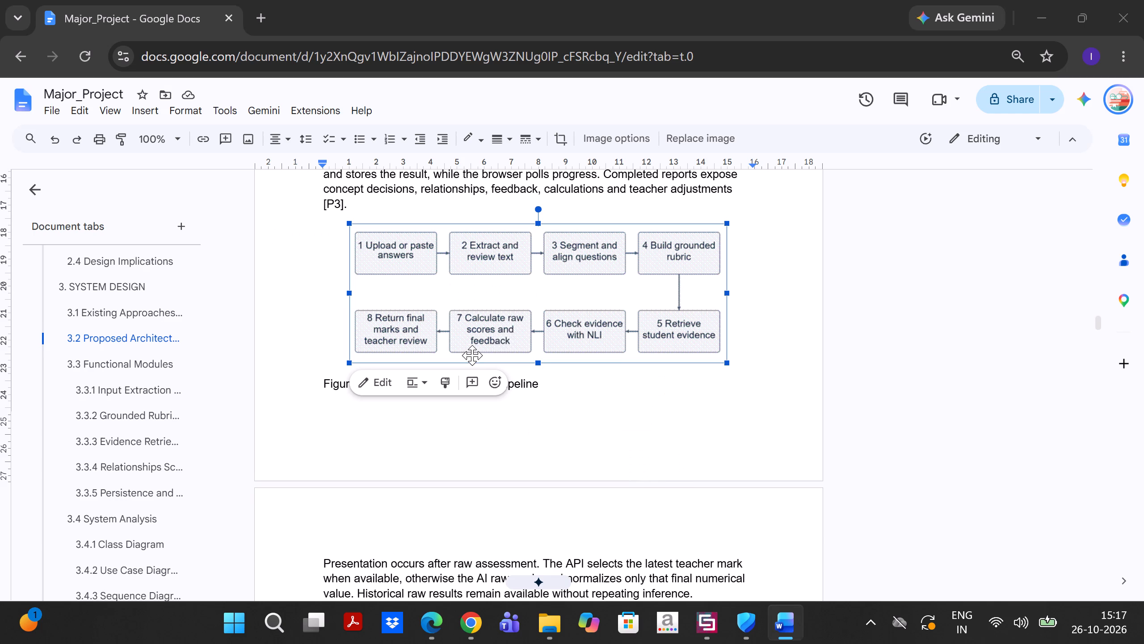
left_click(508, 341)
key("Delete")
key("ctrl+v")
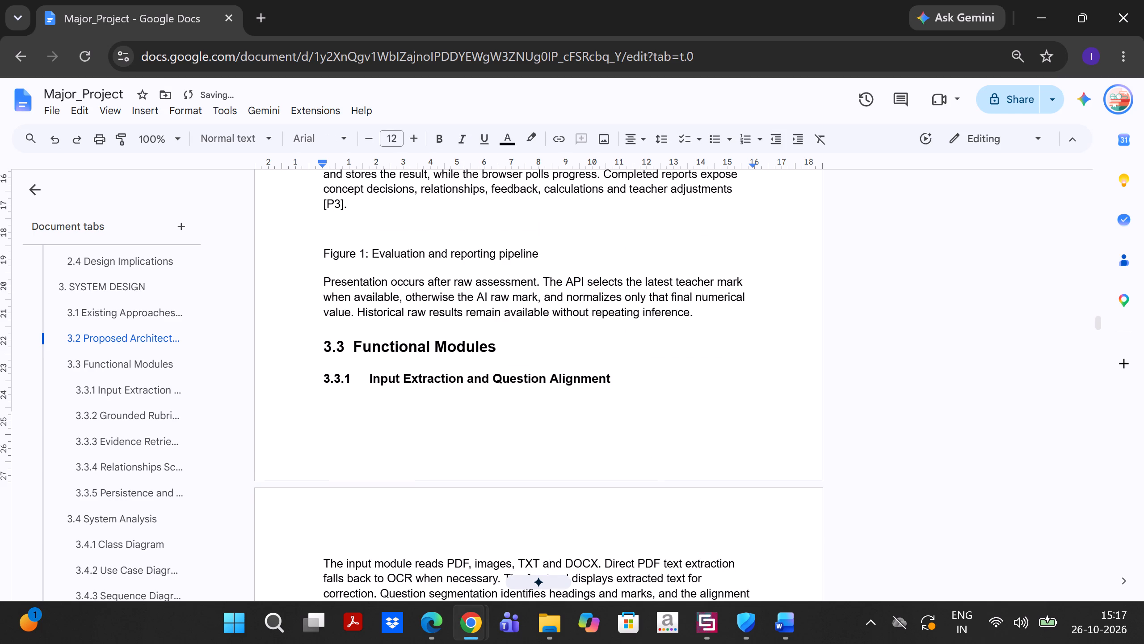
Centre the "Figure 1: Evaluation and reporting pipeline" caption in Google Docs, matching the caption in the Word report.
key("alt+Tab")
scroll(498, 404, "down", 1)
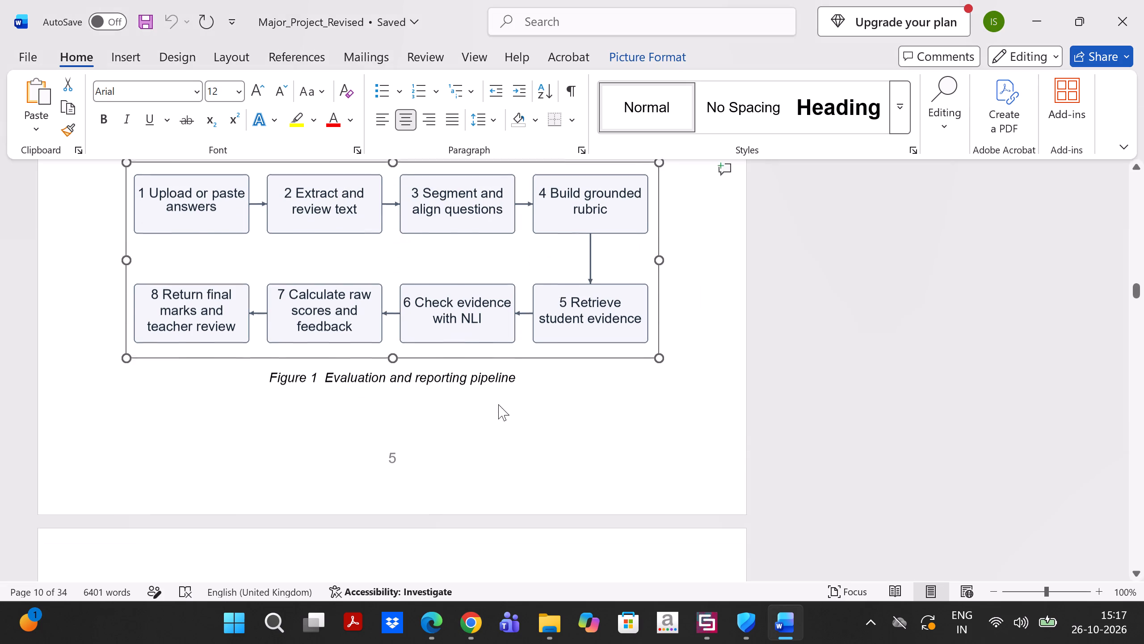
scroll(498, 404, "down", 1)
key("alt+Tab")
left_click_drag(543, 396, 333, 410)
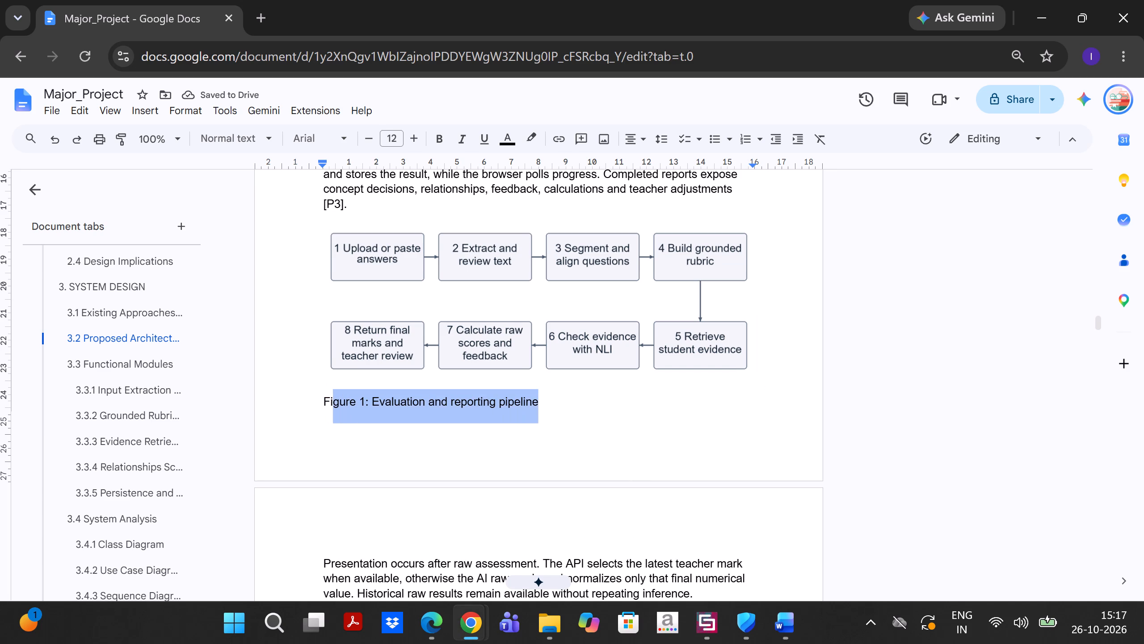
left_click_drag(333, 410, 317, 406)
key("ctrl+shift+e")
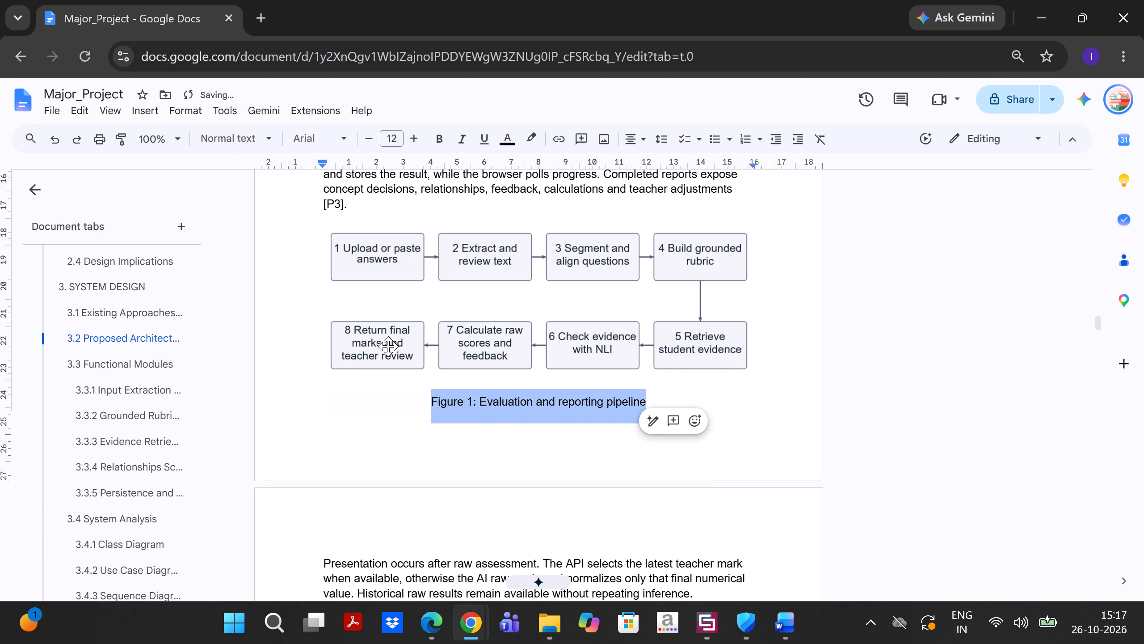
left_click(522, 432)
Check the Figure 1 caption style in the Word report and italicise the whole Figure 1 caption in Google Docs.
key("alt+Tab")
scroll(522, 432, "down", 1)
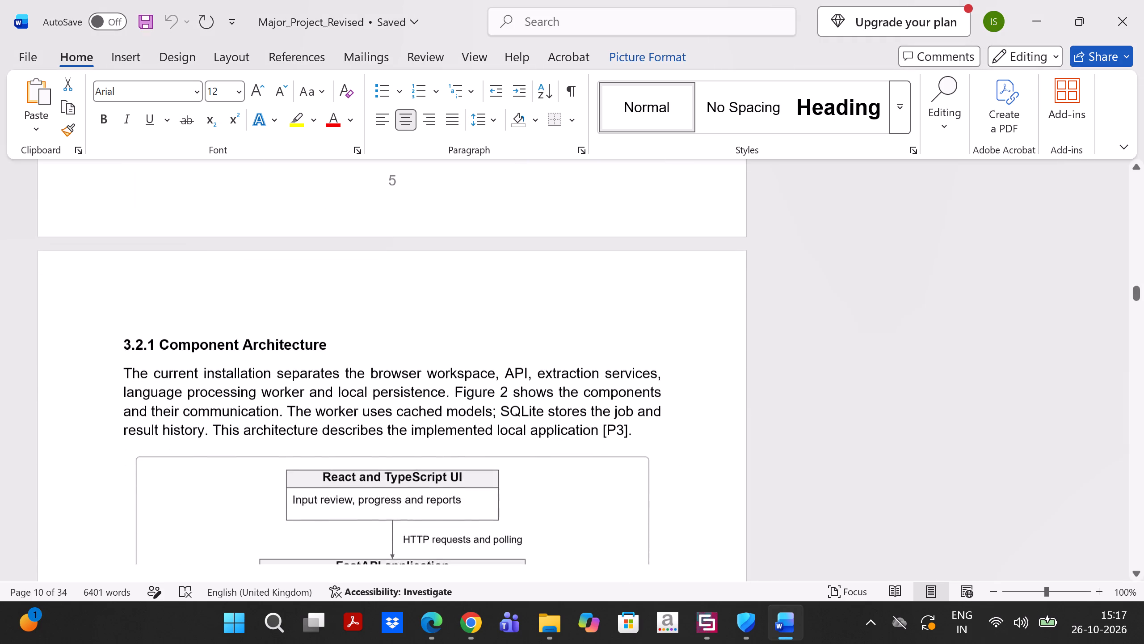
scroll(522, 432, "down", 1)
key("alt+Tab")
key("alt+Tab")
scroll(522, 432, "up", 1)
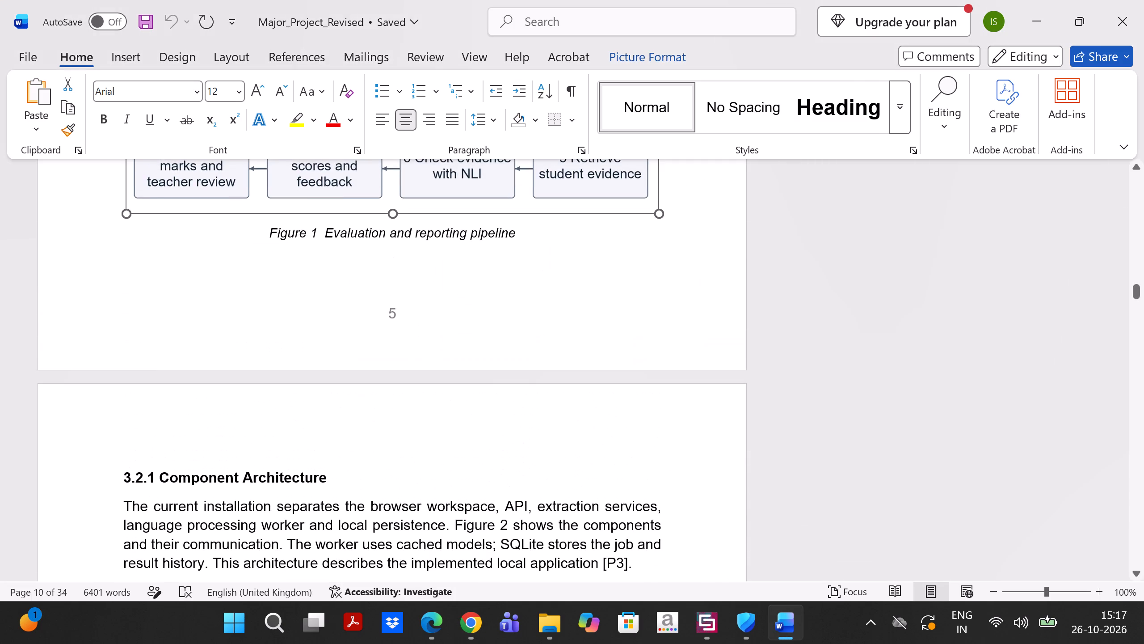
key("alt+Tab")
left_click_drag(652, 399, 425, 400)
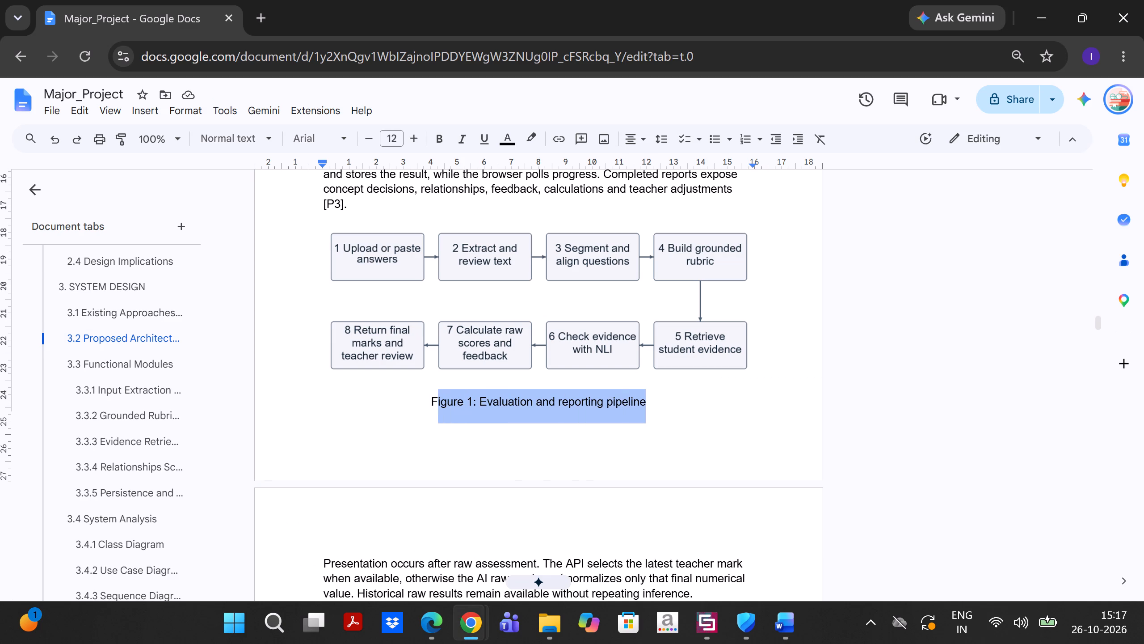
key("ctrl+i")
left_click(478, 459)
Compare the content around Figure 1 and up to section 3.3 in Google Docs with section 3.2 and 3.2.1 of the Word report.
scroll(478, 459, "down", 1)
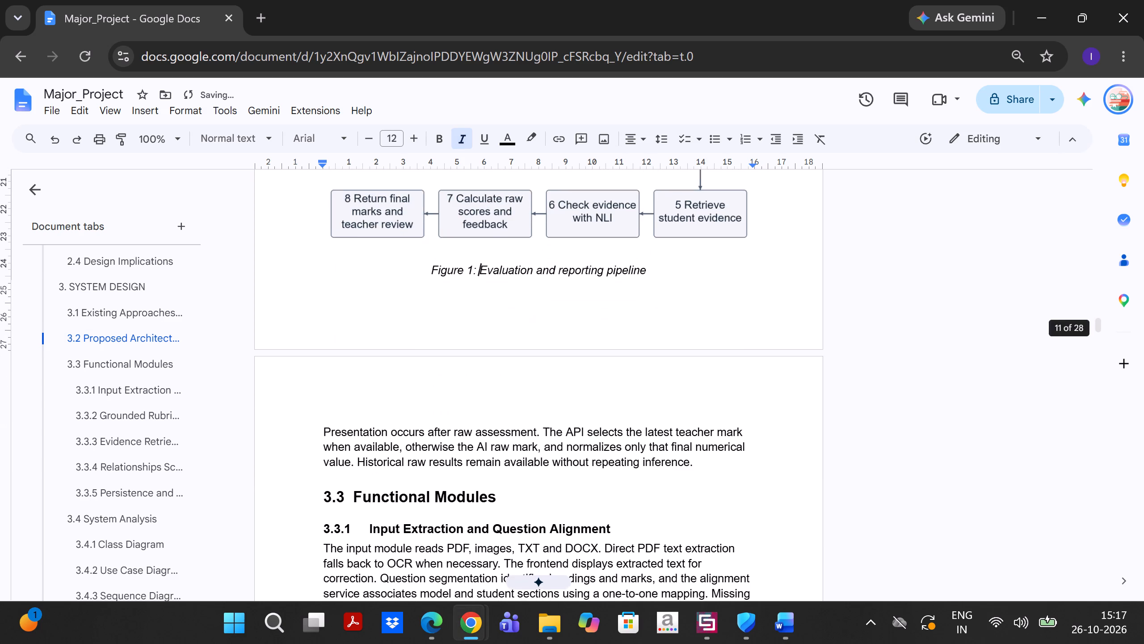
scroll(478, 459, "down", 1)
key("alt+Tab")
scroll(478, 459, "up", 1)
key("alt+Tab")
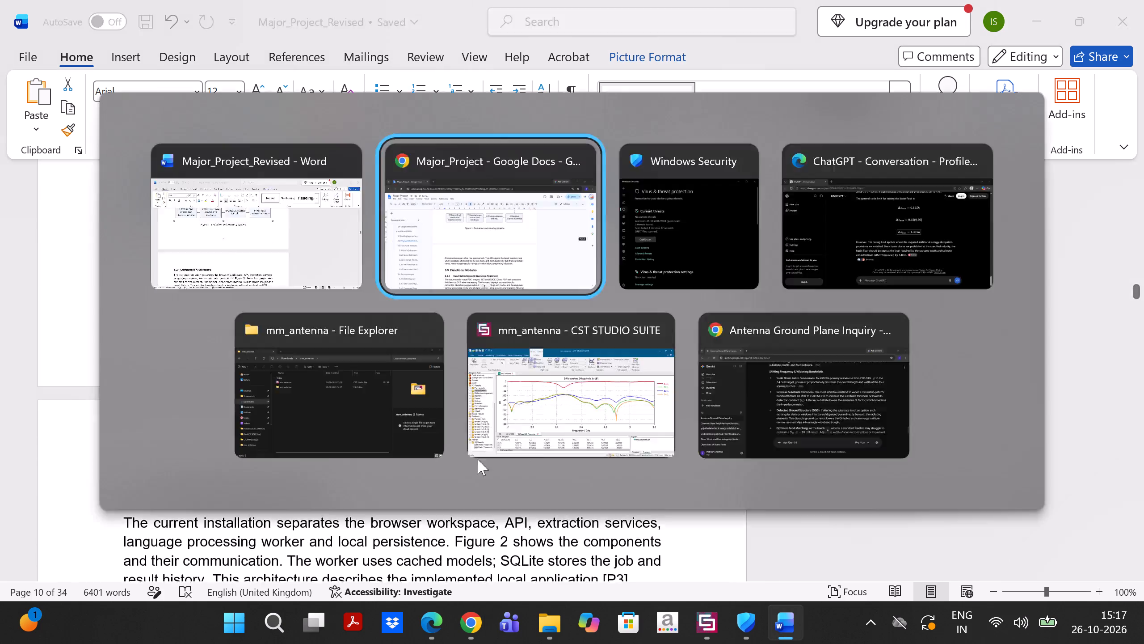
scroll(478, 459, "down", 1)
left_click(449, 390)
scroll(449, 390, "down", 1)
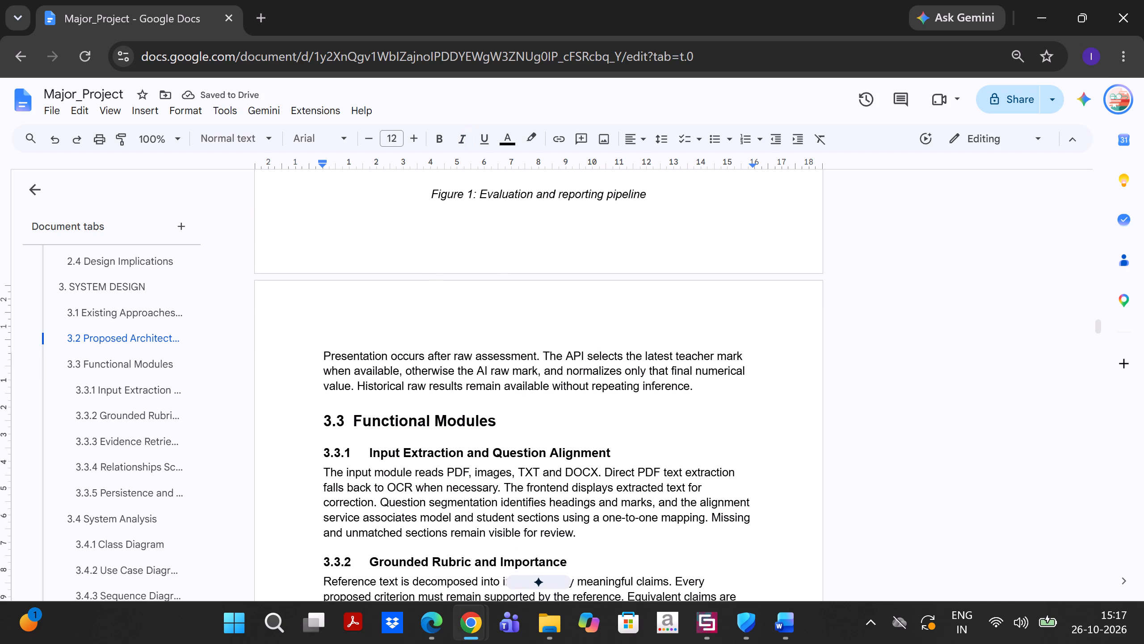
scroll(449, 390, "down", 2)
key("alt+Tab")
scroll(440, 409, "down", 1)
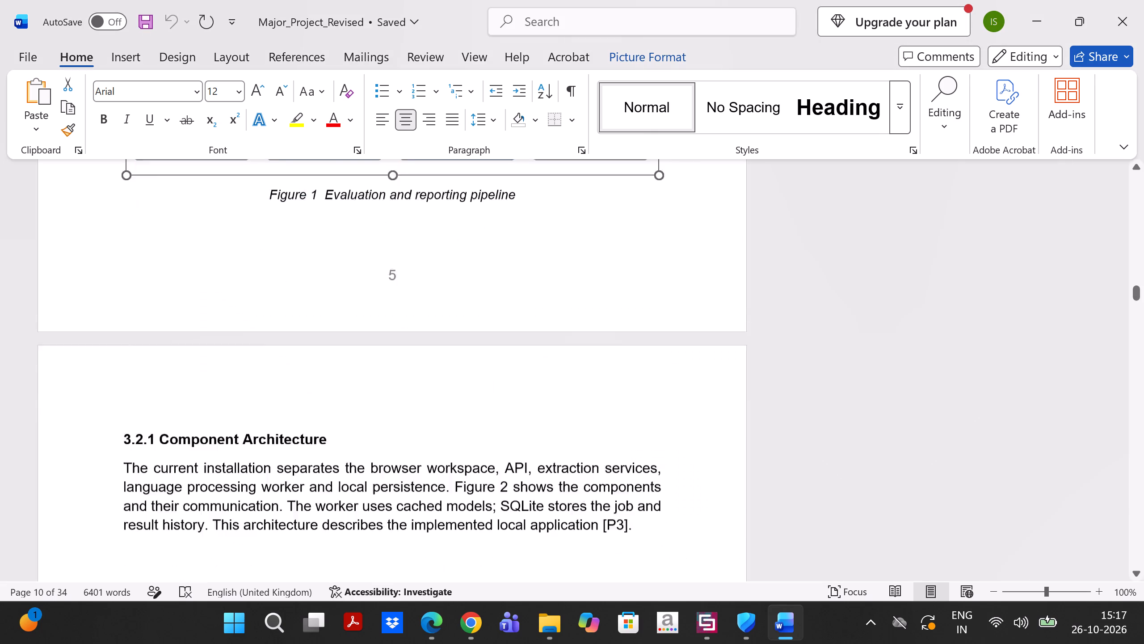
scroll(440, 409, "down", 1)
scroll(440, 409, "up", 3)
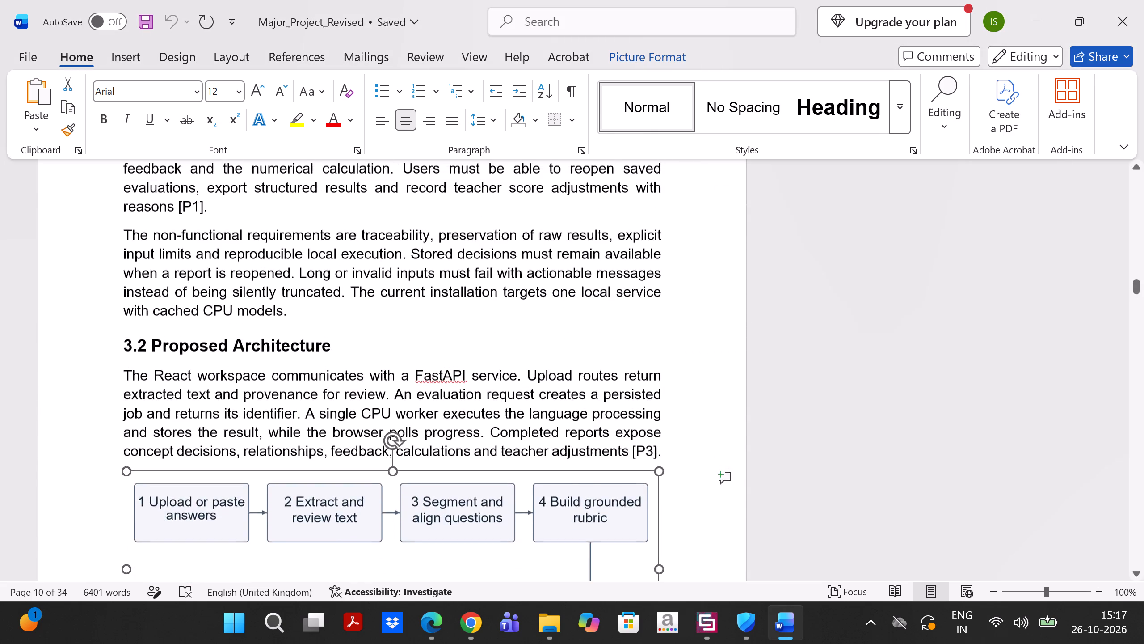
key("alt+Tab")
scroll(440, 409, "up", 4)
key("alt+Tab")
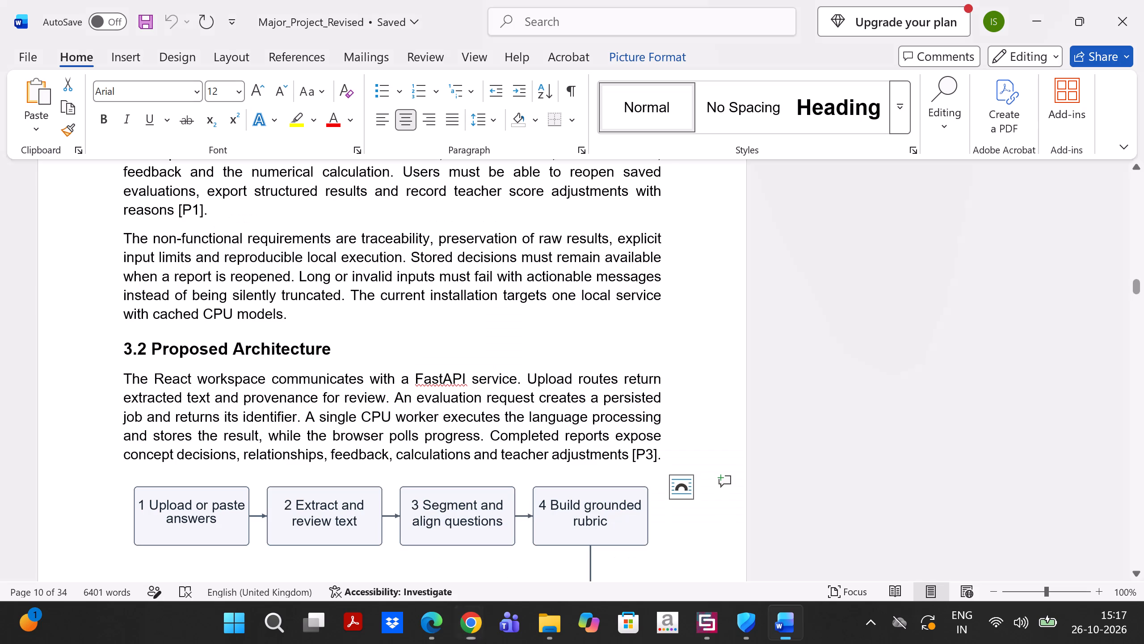
scroll(440, 409, "down", 4)
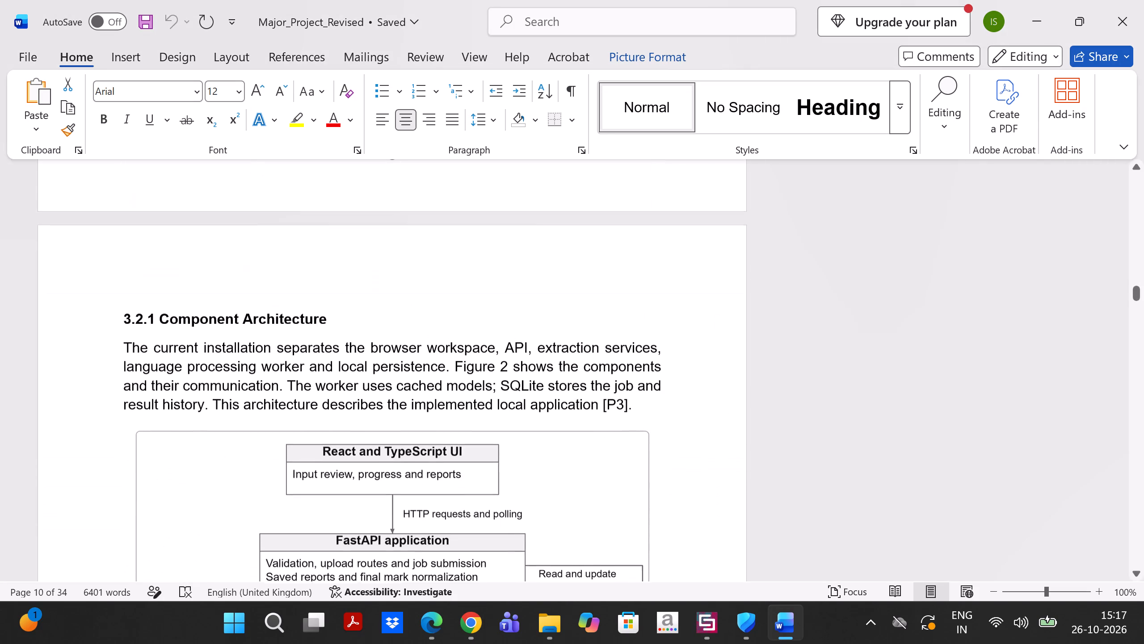
key("alt+Tab")
scroll(448, 432, "down", 3)
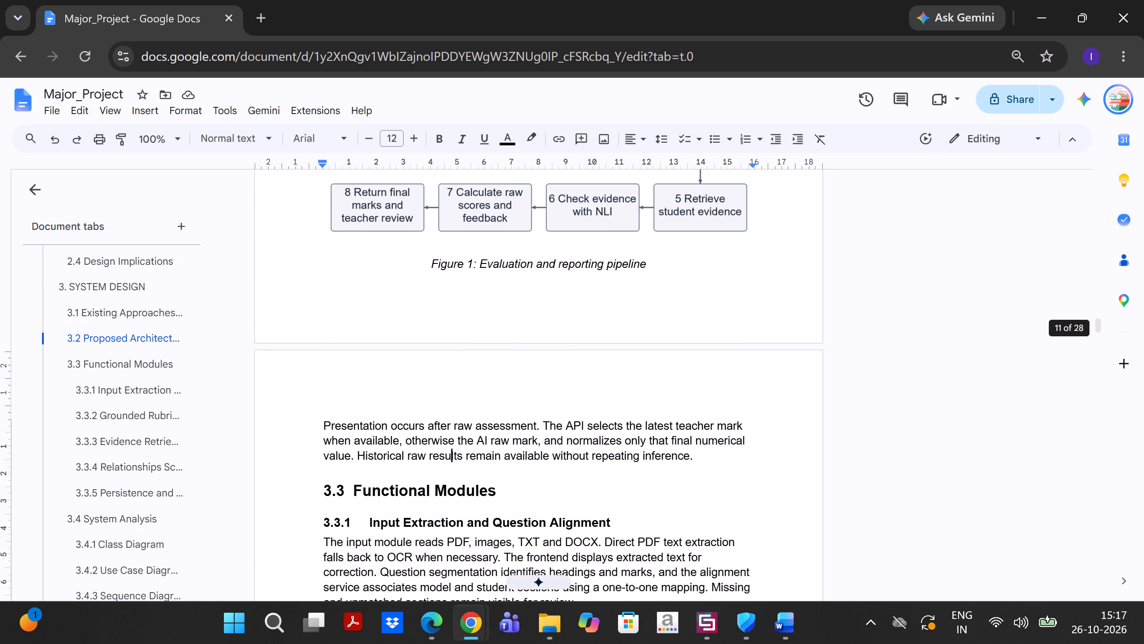
Insert four blank lines after the paragraph ending "without repeating inference.", above the 3.3 Functional Modules heading, and place the cursor among them.
scroll(448, 432, "down", 1)
left_click(697, 435)
key("Return")
key("Return")
key("Return")
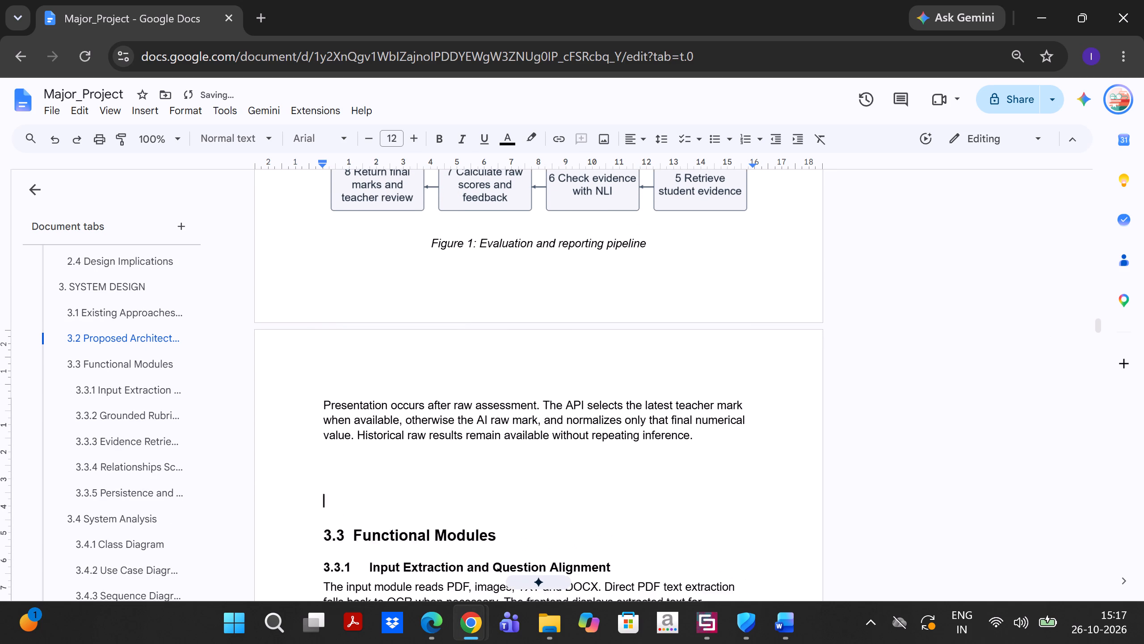
key("Return")
key("Up")
key("Up")
key("Up")
key("Up")
key("Down")
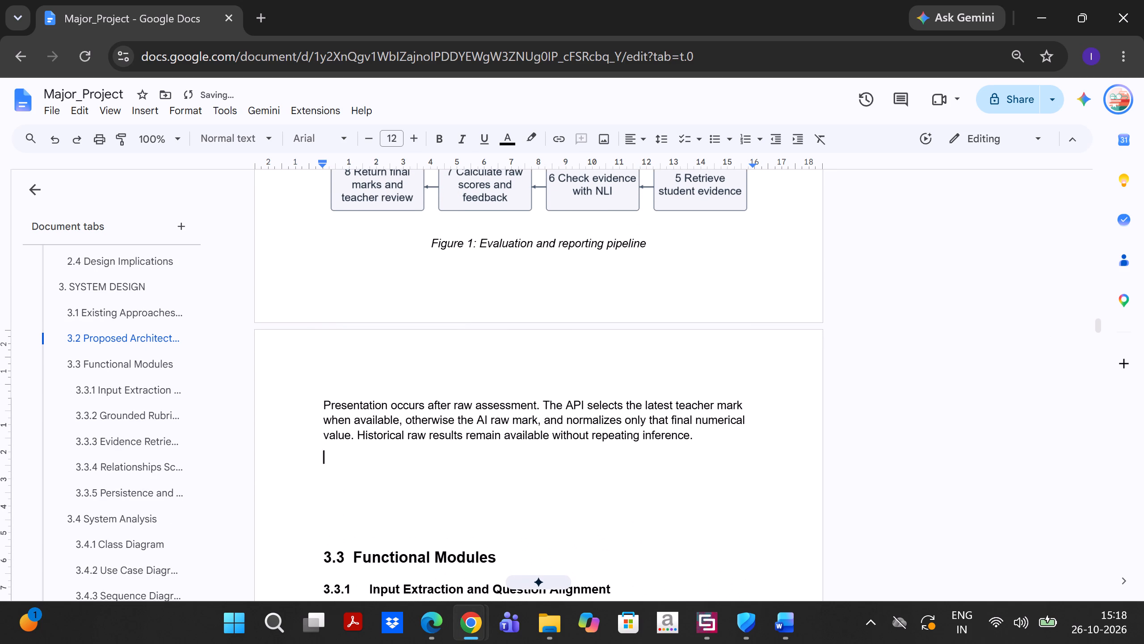
key("Down")
Copy the "3.2.1 Component Architecture" heading and its paragraph from the Word report into the blank space above section 3.3 in Google Docs.
key("alt+Tab")
scroll(584, 416, "down", 1)
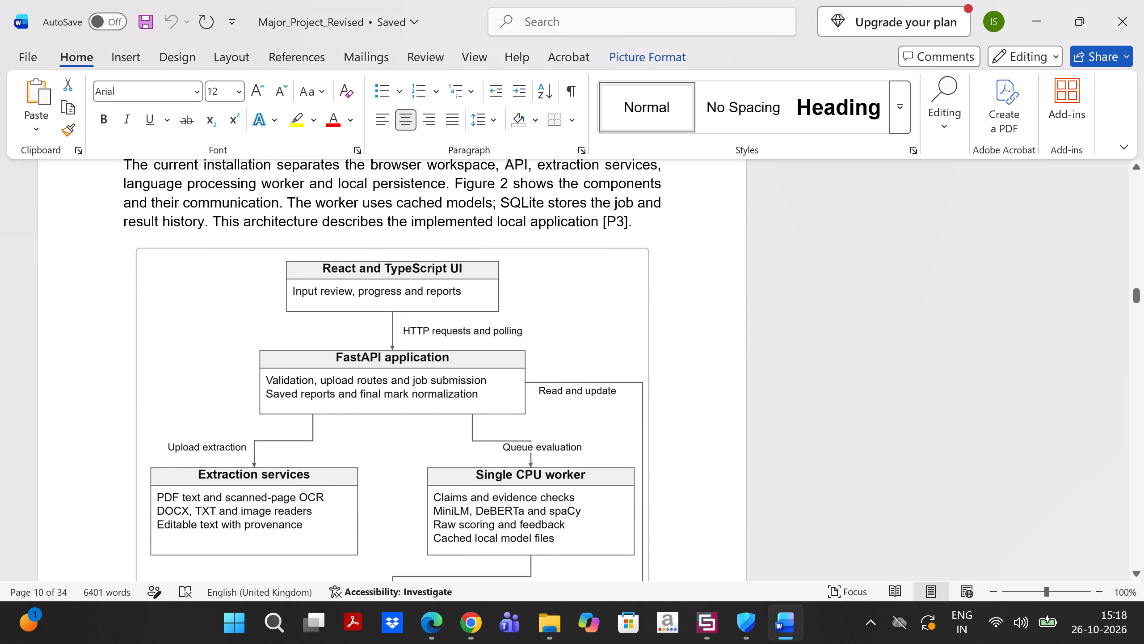
scroll(467, 439, "up", 1)
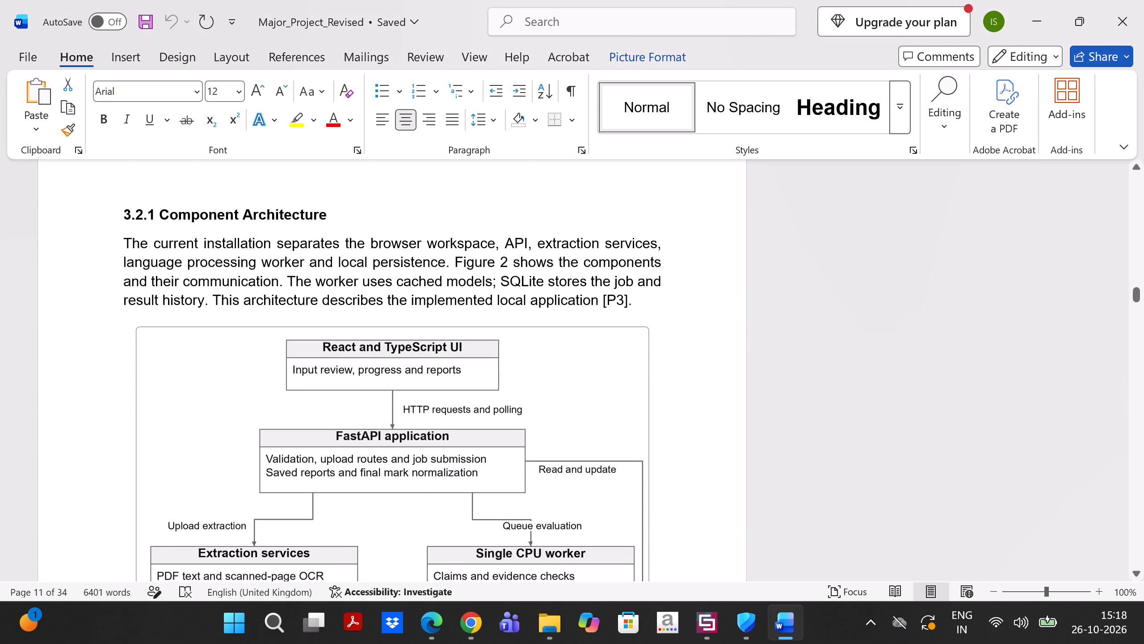
left_click_drag(127, 221, 405, 263)
left_click(405, 263)
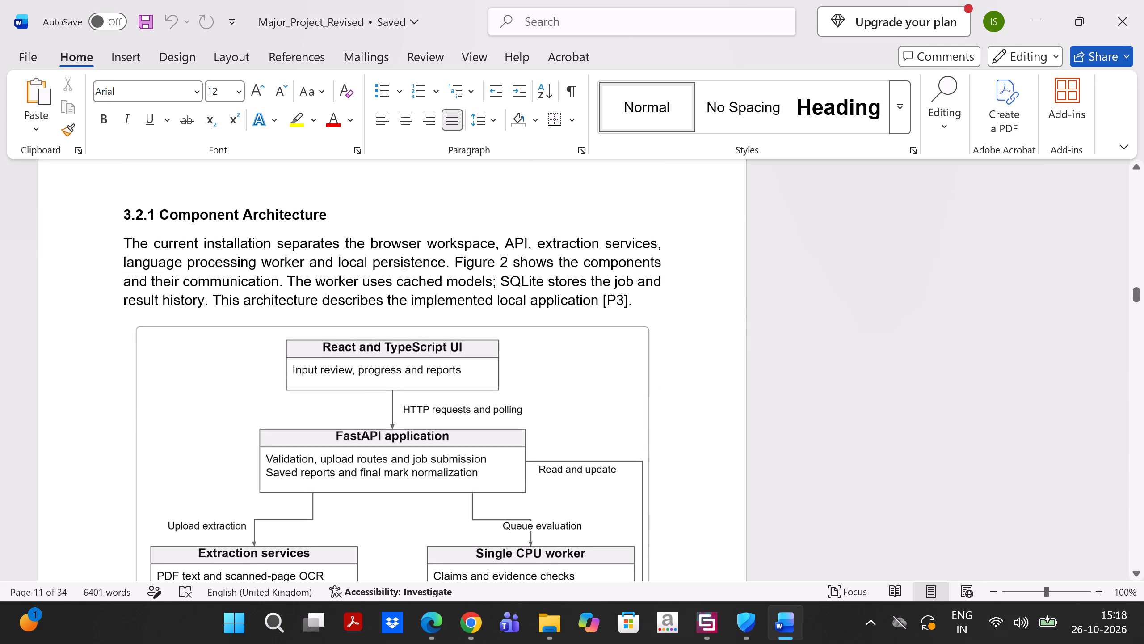
left_click_drag(122, 212, 647, 297)
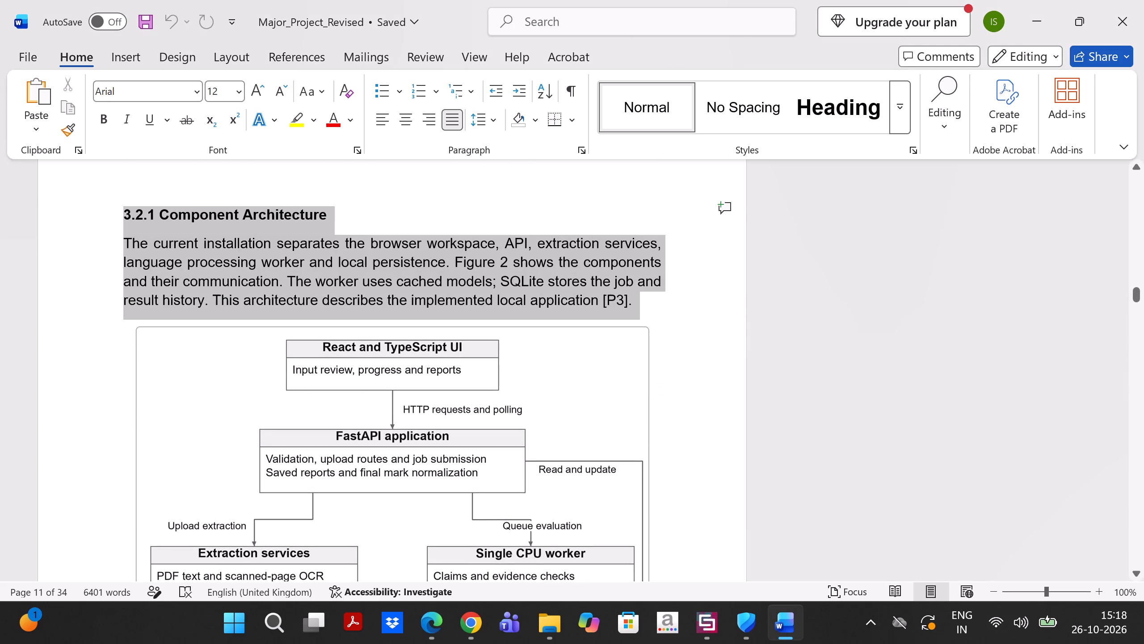
left_click_drag(647, 297, 647, 298)
key("ctrl+c")
key("alt+Tab")
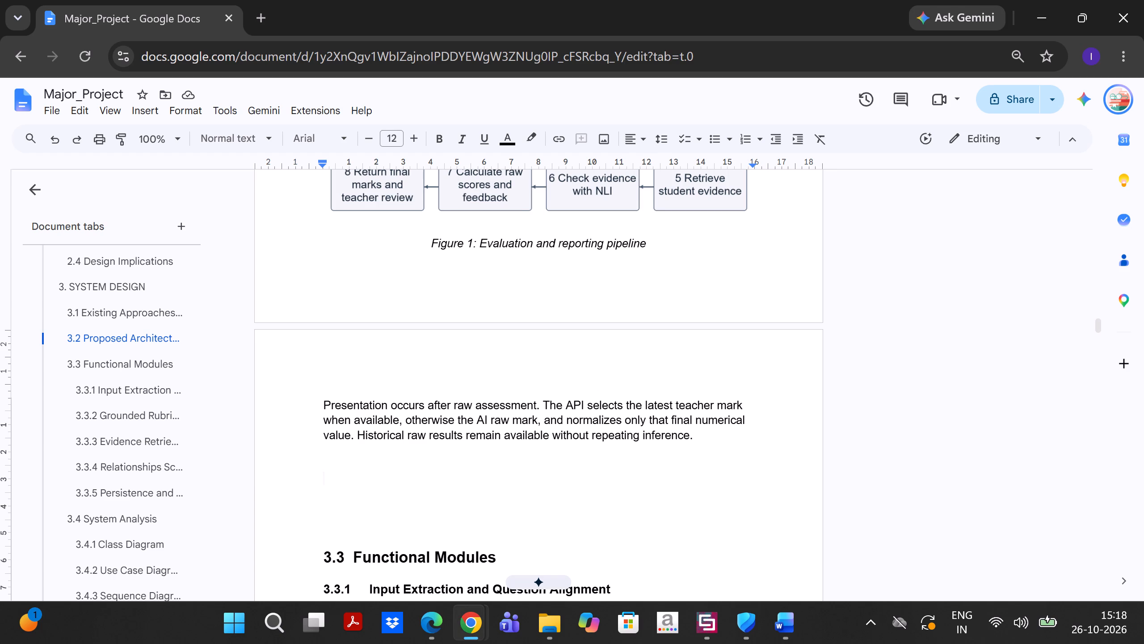
key("ctrl+v")
Remove the extra blank line above the 3.2.1 Component Architecture heading in Google Docs.
scroll(402, 366, "down", 2)
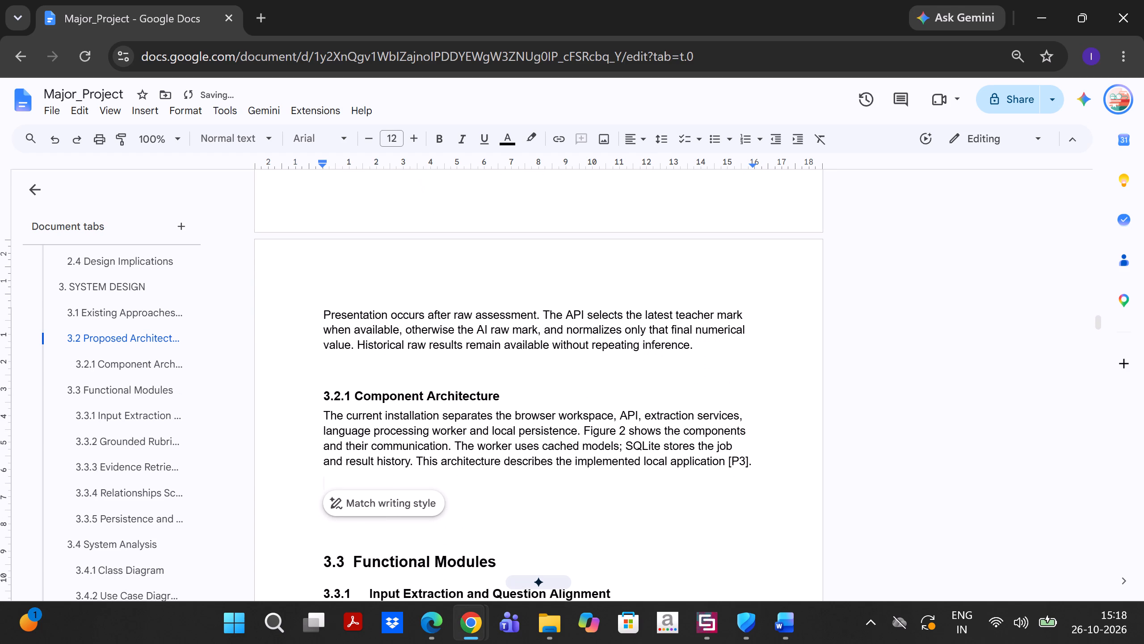
scroll(392, 409, "down", 1)
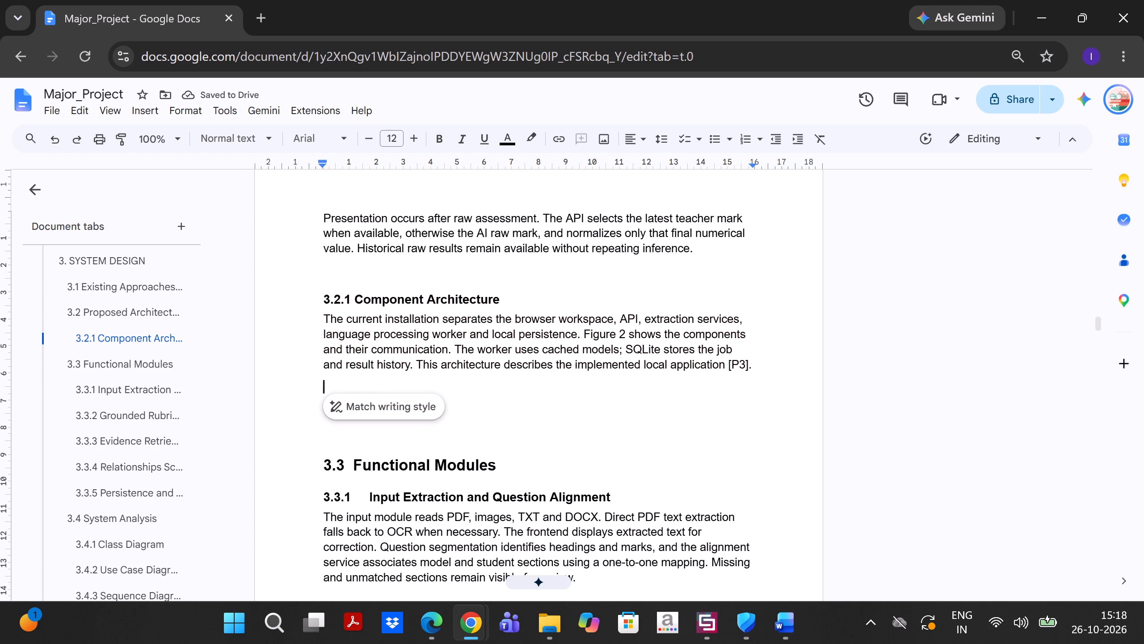
scroll(337, 288, "down", 1)
scroll(337, 288, "up", 2)
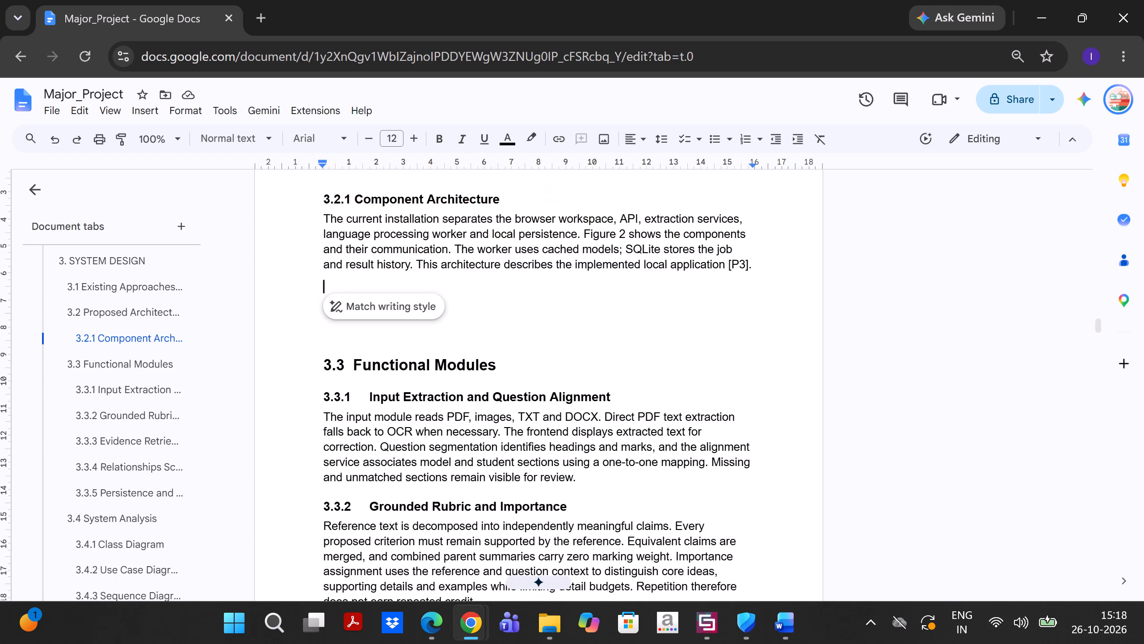
scroll(337, 288, "up", 2)
left_click(336, 286)
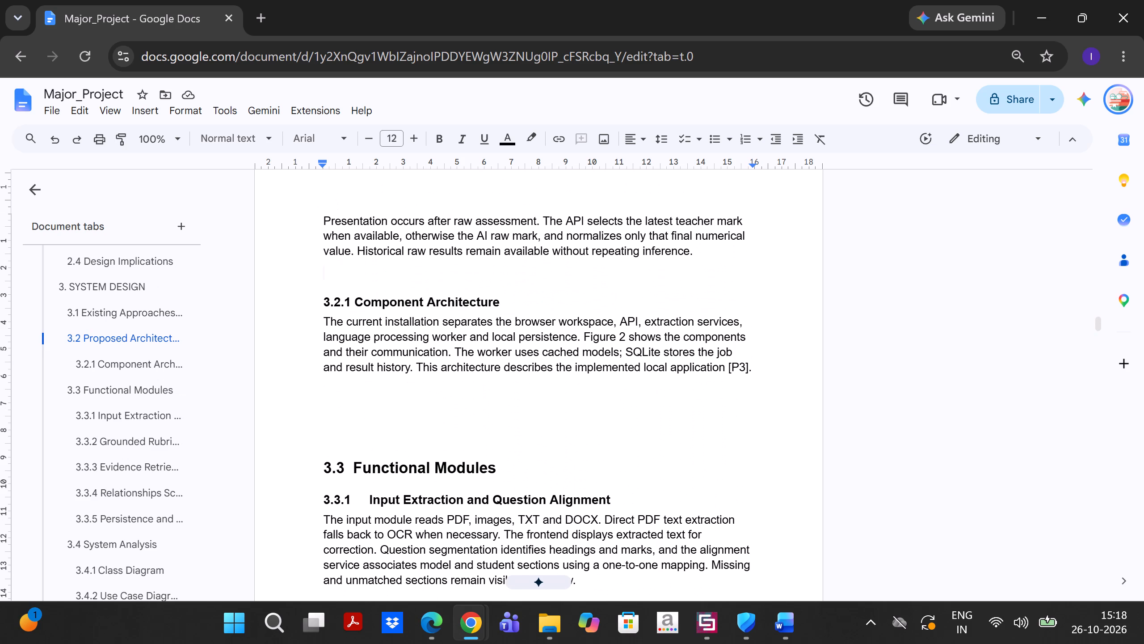
key("BackSpace")
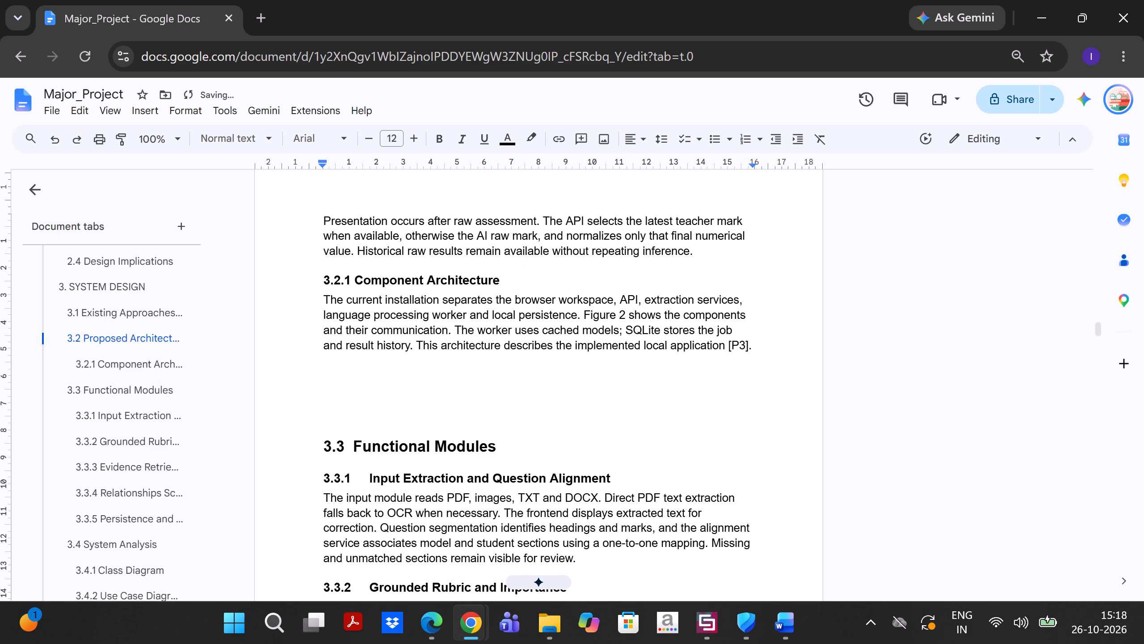
Copy the component architecture diagram from the Word report onto a new line below the 3.2.1 paragraph in Google Docs and centre it.
left_click(754, 351)
key("Return")
key("alt+Tab")
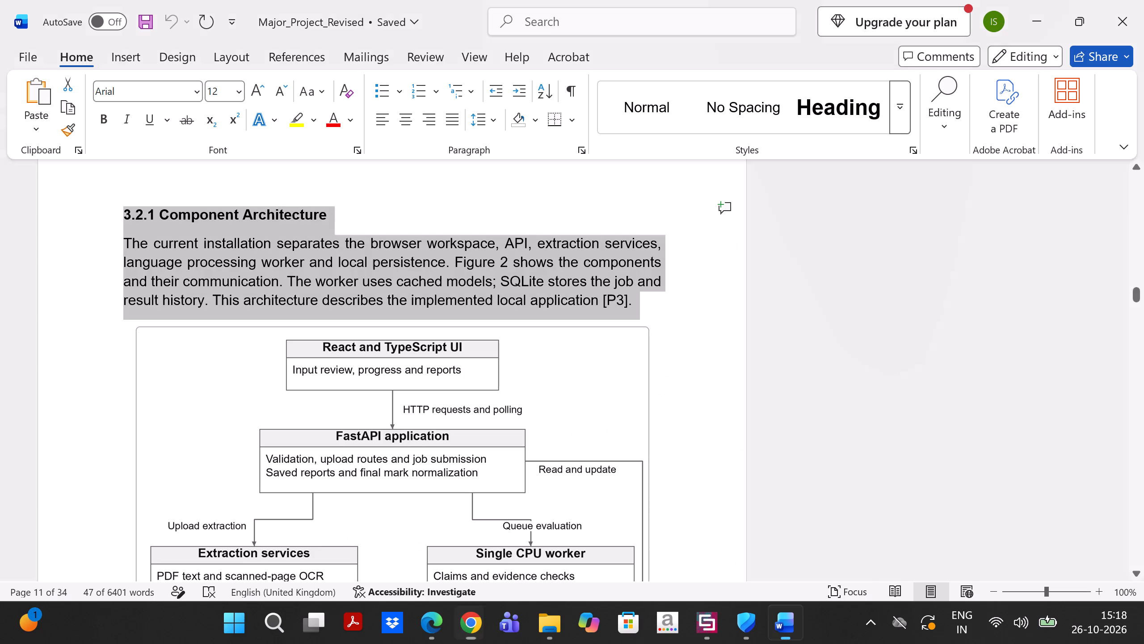
scroll(593, 395, "down", 1)
left_click(486, 390)
key("ctrl+c")
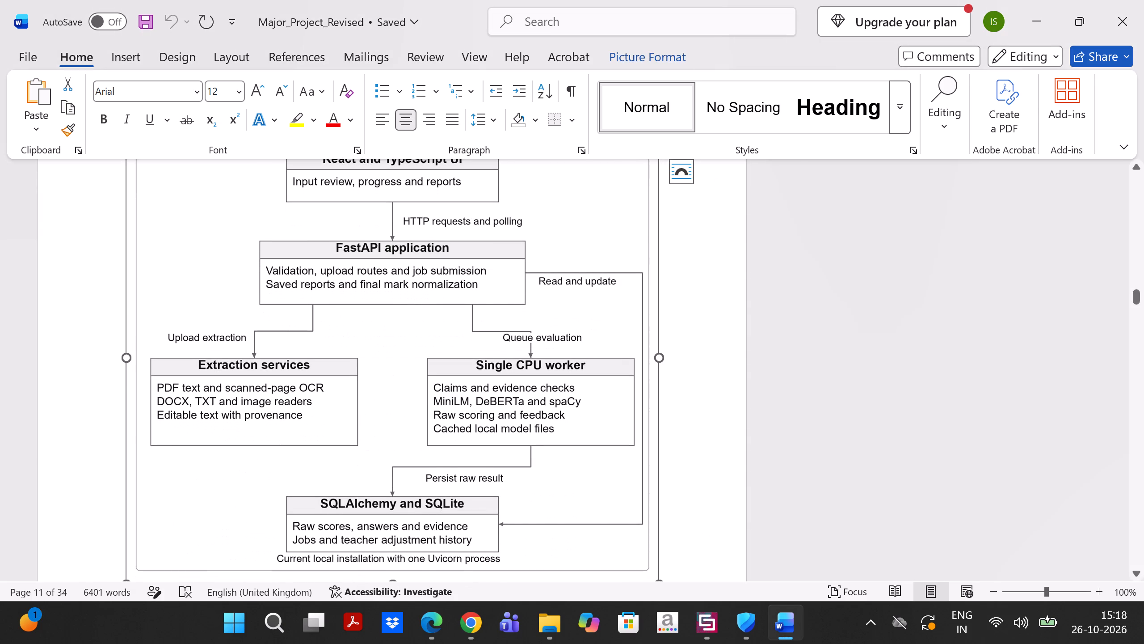
key("alt+Tab")
key("ctrl+v")
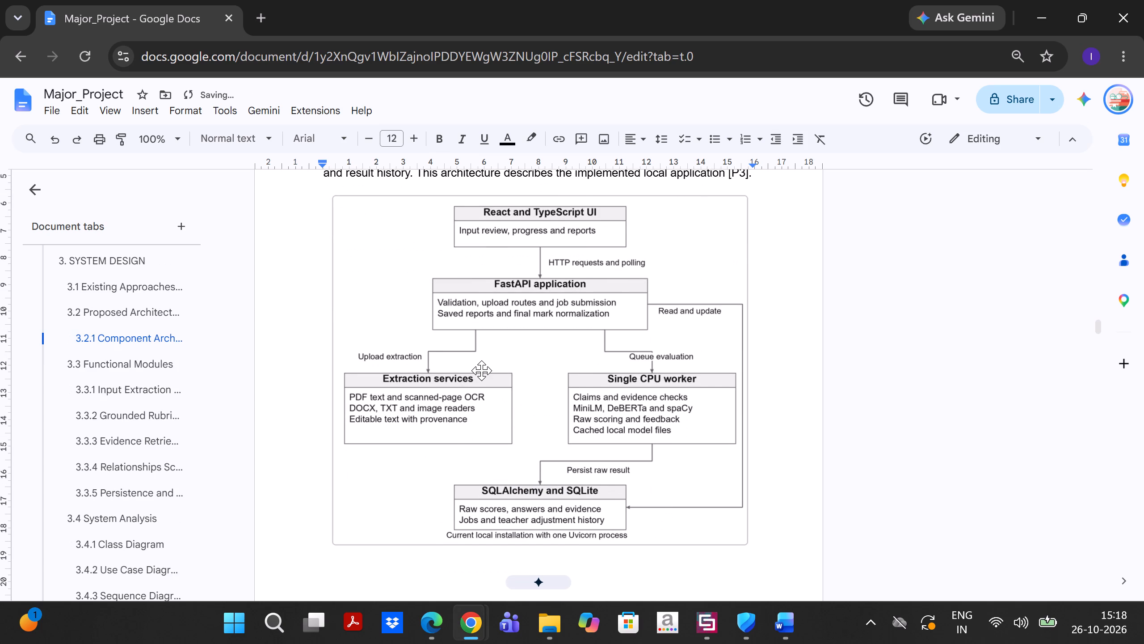
left_click(481, 370)
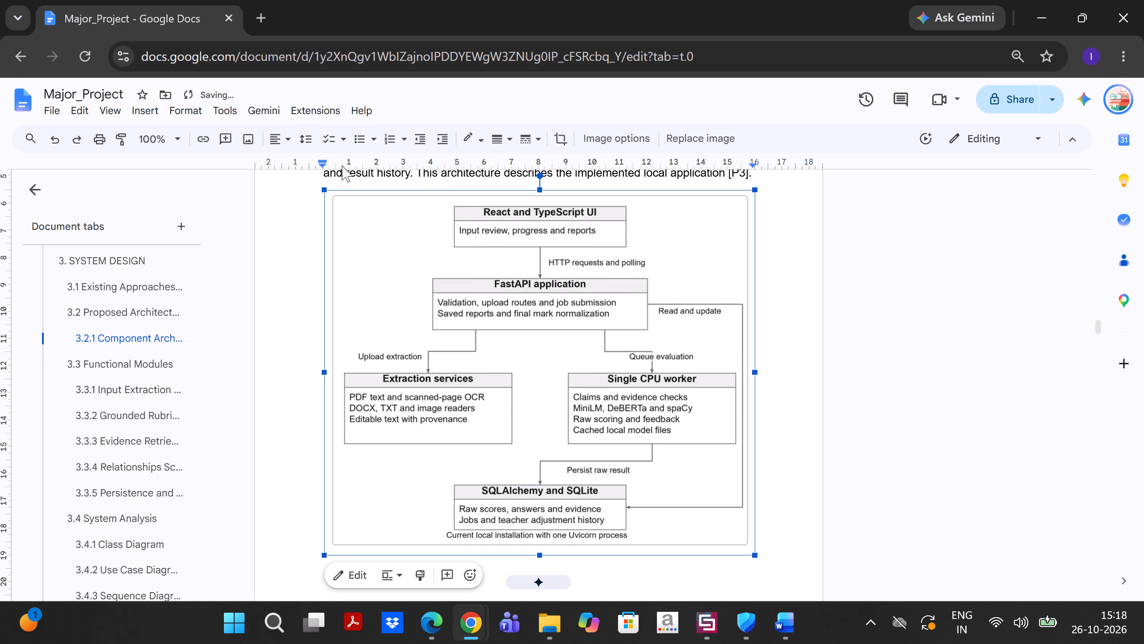
key("ctrl+shift+e")
left_click(767, 322)
Copy the caption "Figure 2 Current component architecture and service boundaries" from the Word report below the diagram in Google Docs, centred and italic.
scroll(767, 322, "down", 2)
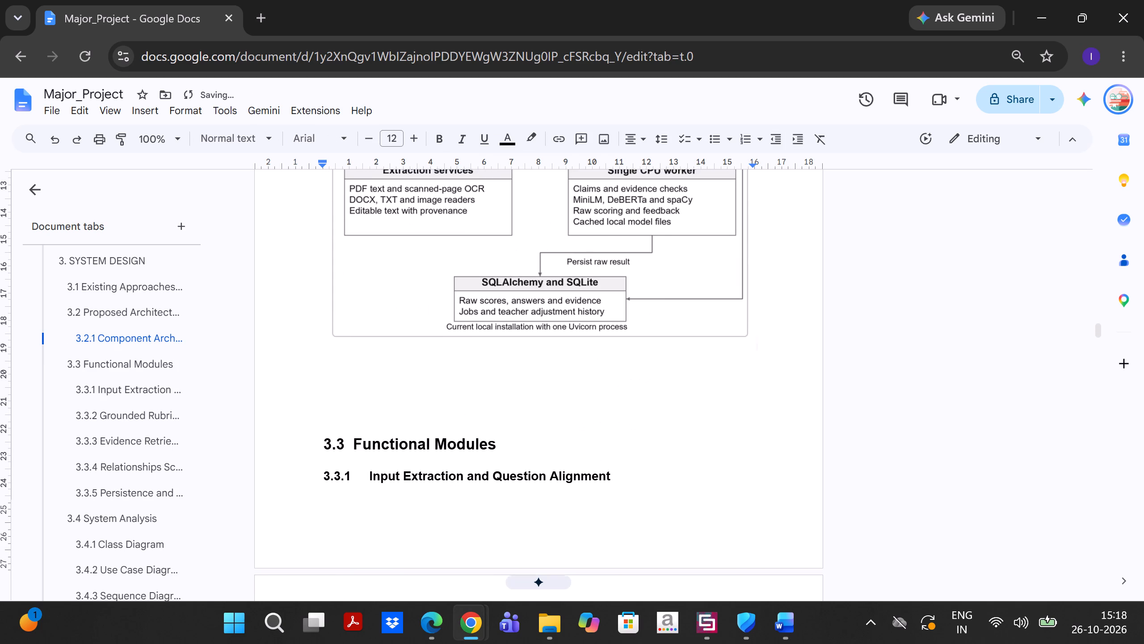
left_click(605, 369)
key("alt+Tab")
scroll(541, 405, "down", 1)
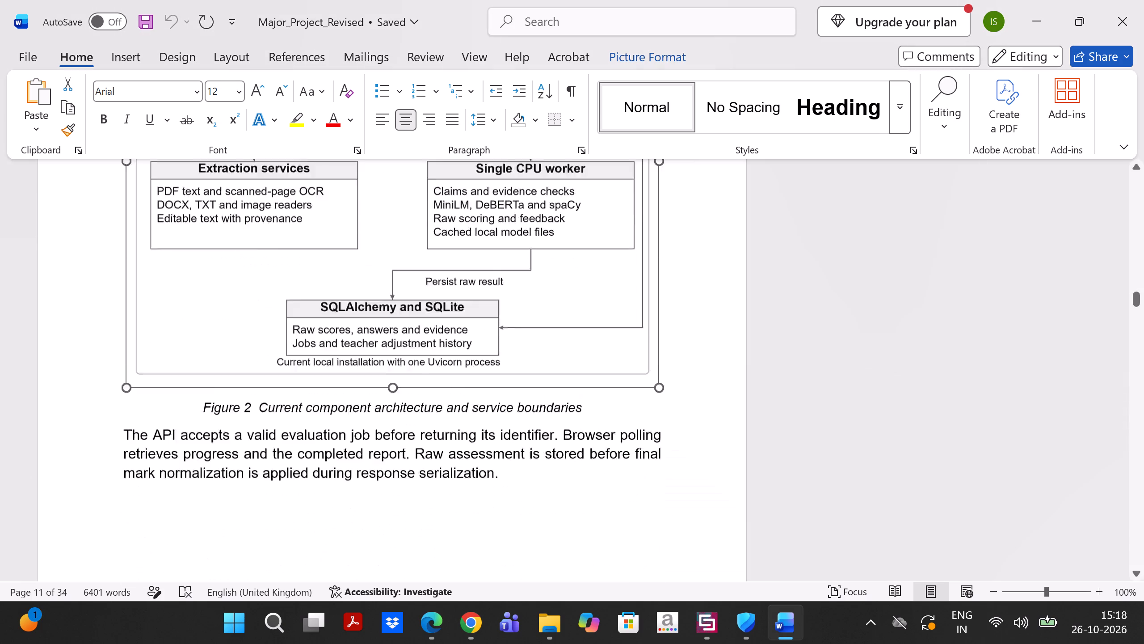
scroll(541, 405, "down", 1)
left_click_drag(588, 352, 256, 343)
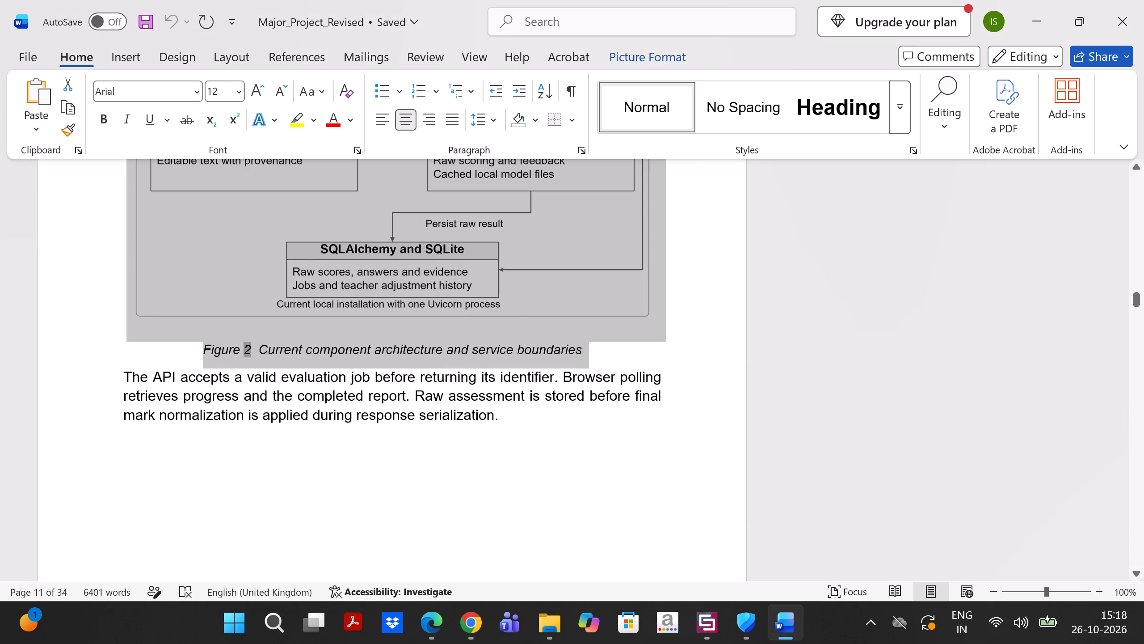
left_click_drag(256, 343, 213, 357)
key("ctrl+c")
key("alt+Tab")
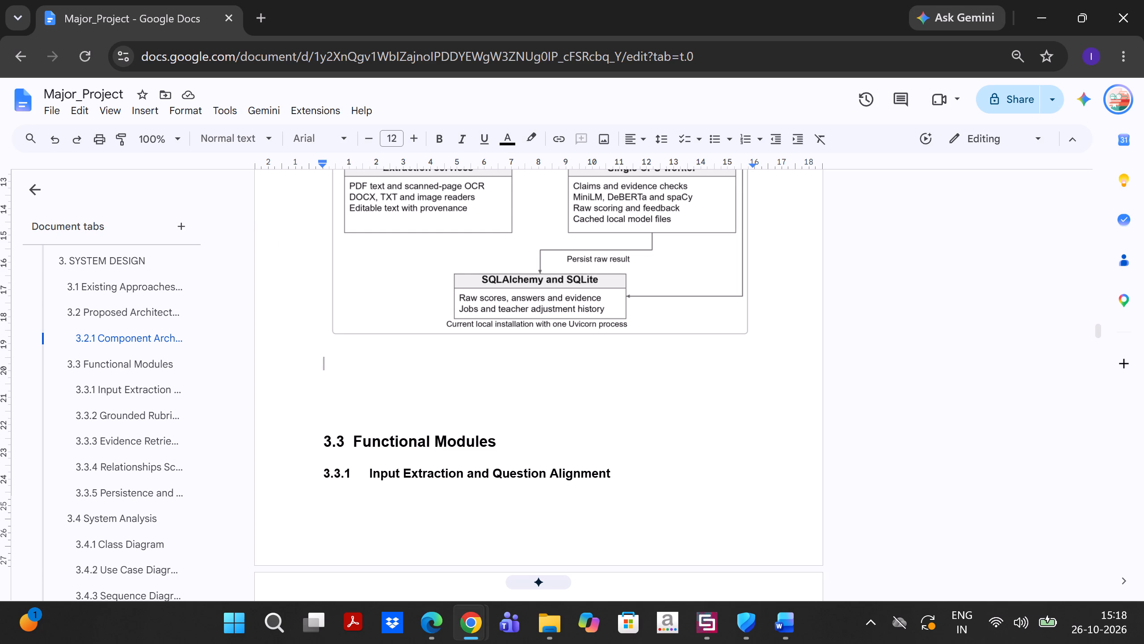
key("ctrl+v")
left_click_drag(660, 360, 320, 567)
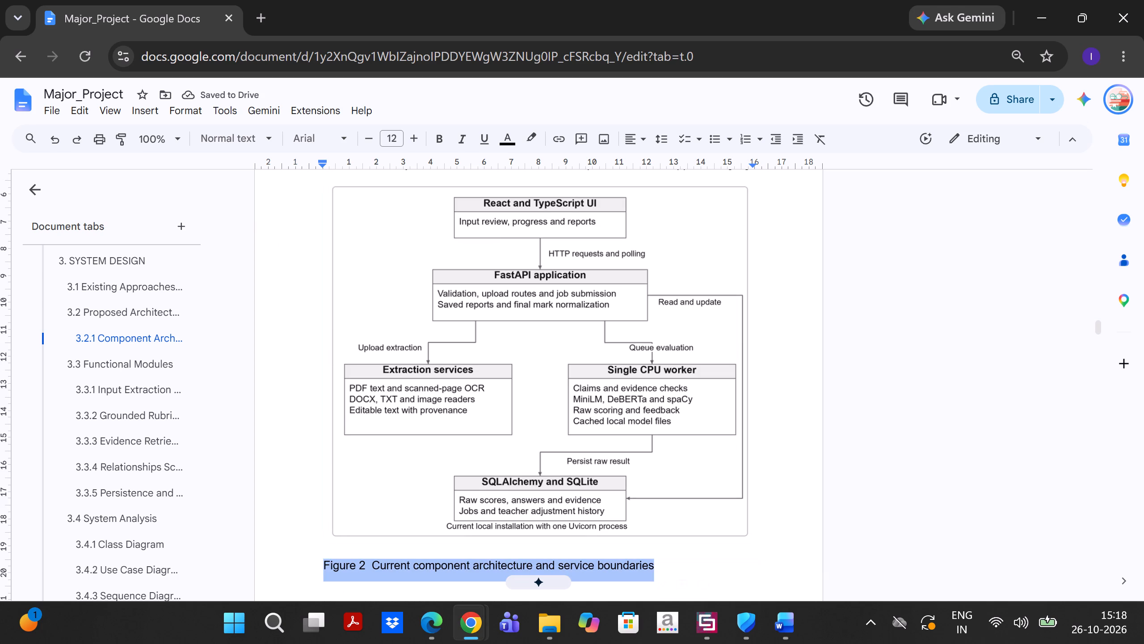
key("ctrl+shift+e")
key("ctrl+i")
Compare the content around Figures 1 and 2 and up to section 3.3 in Google Docs with sections 3.2 and 3.2.1 of the Word report.
scroll(320, 567, "down", 1)
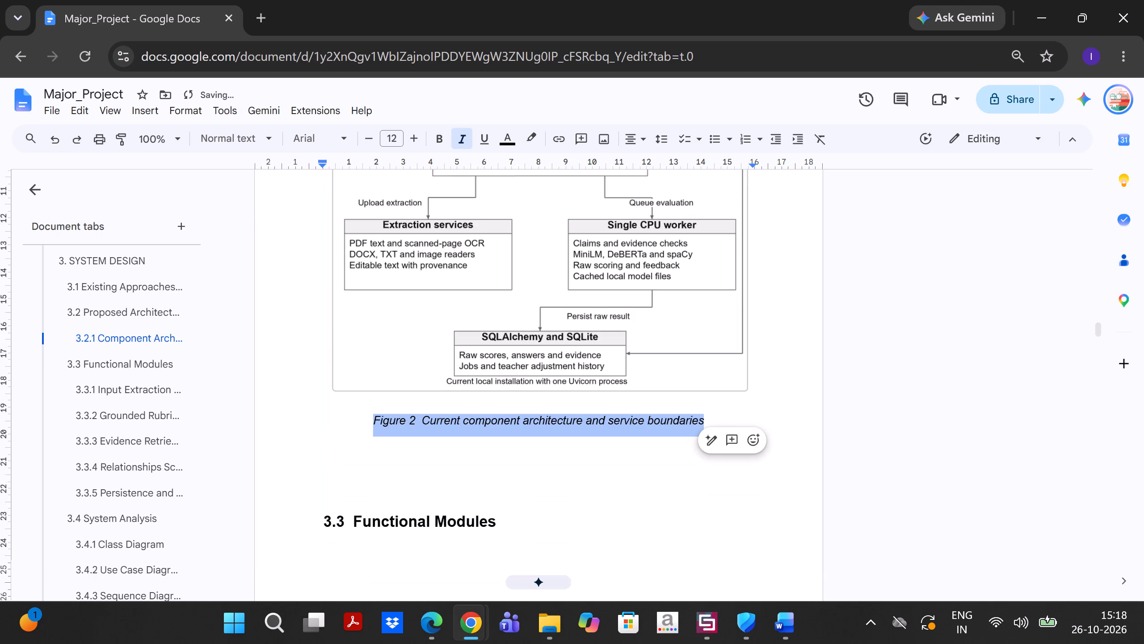
scroll(320, 567, "down", 1)
left_click(427, 453)
key("alt+Tab")
scroll(391, 412, "down", 1)
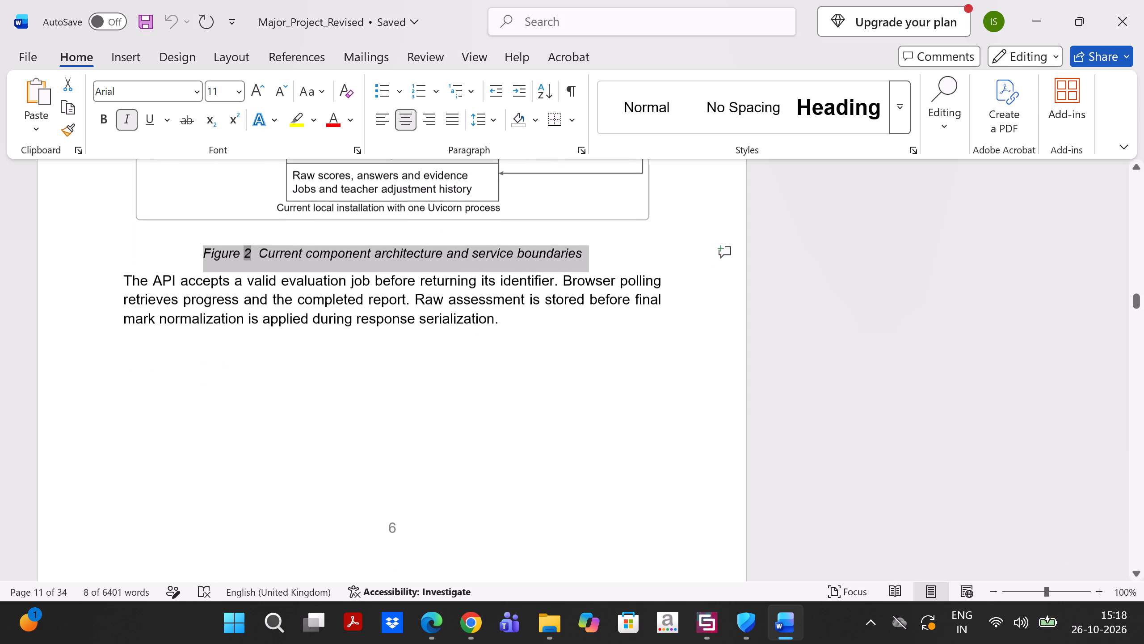
scroll(391, 412, "down", 1)
scroll(391, 412, "up", 1)
key("alt+Tab")
scroll(471, 412, "up", 3)
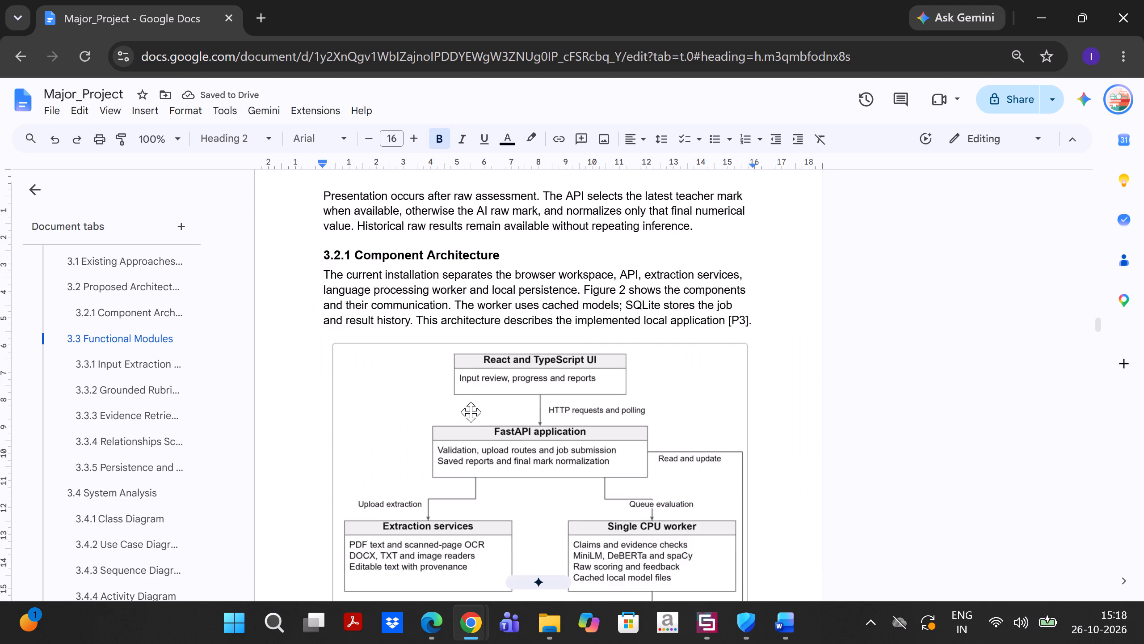
scroll(471, 412, "up", 2)
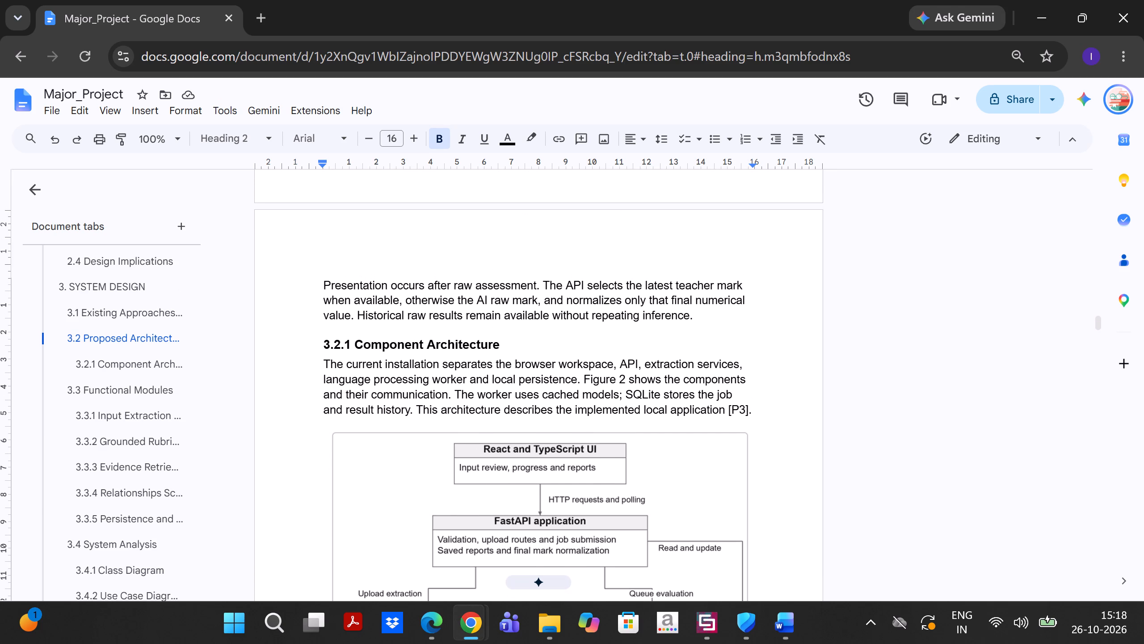
key("alt+Tab")
scroll(446, 400, "up", 1)
left_click(446, 400)
scroll(436, 439, "up", 1)
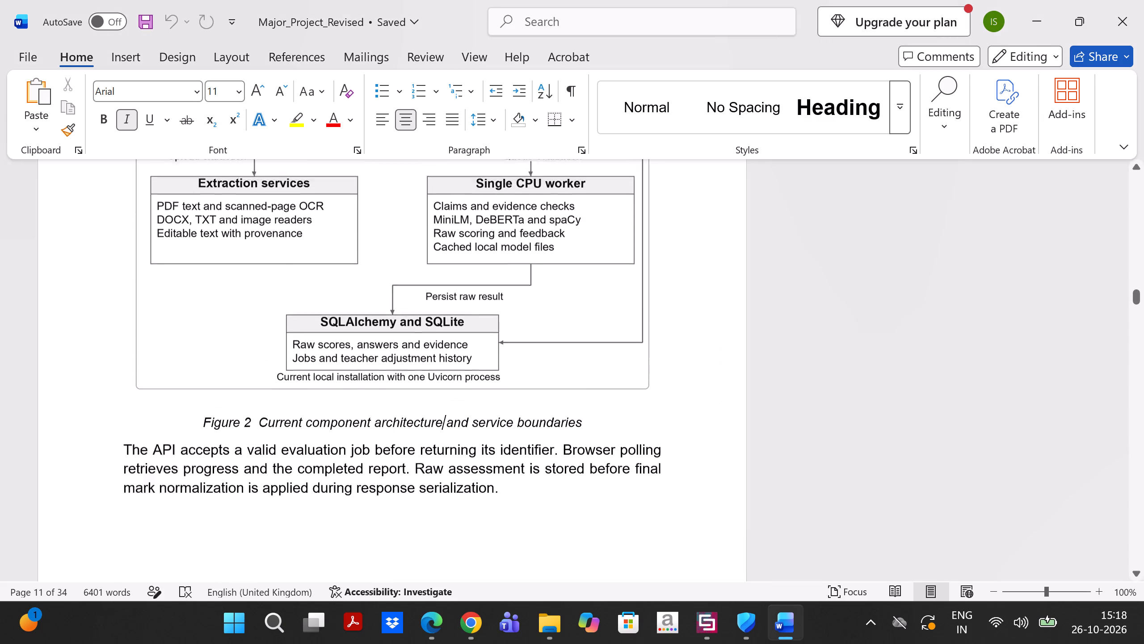
scroll(436, 439, "up", 2)
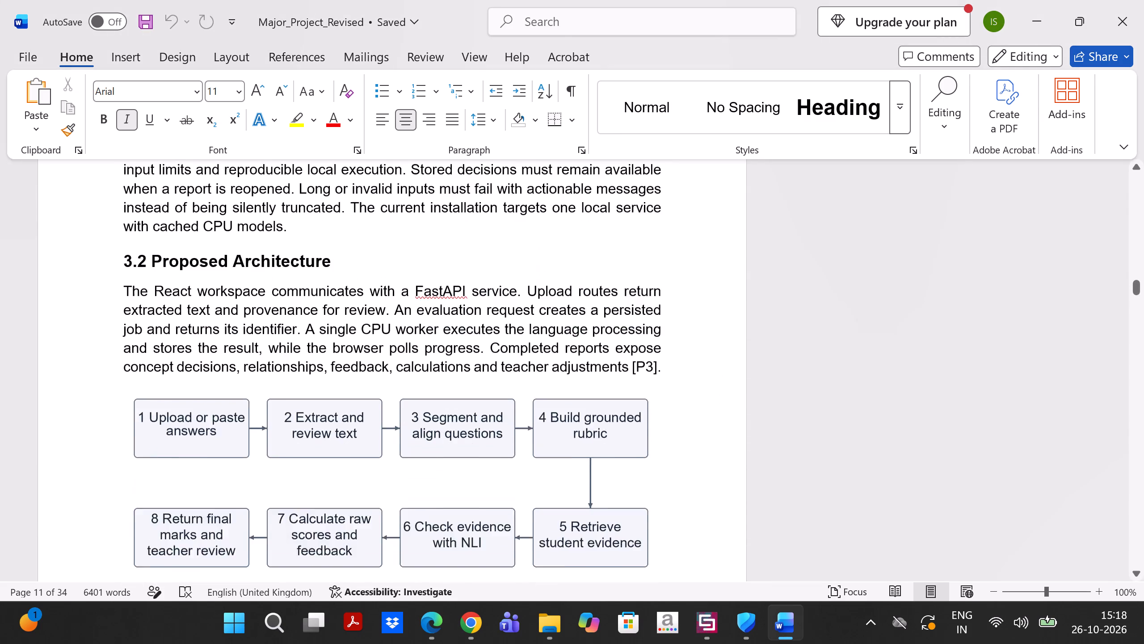
scroll(436, 439, "up", 2)
Delete the paragraph starting "Presentation occurs after raw assessment" and its leftover line above the 3.2.1 Component Architecture heading in Google Docs.
key("alt+Tab")
scroll(631, 325, "up", 1)
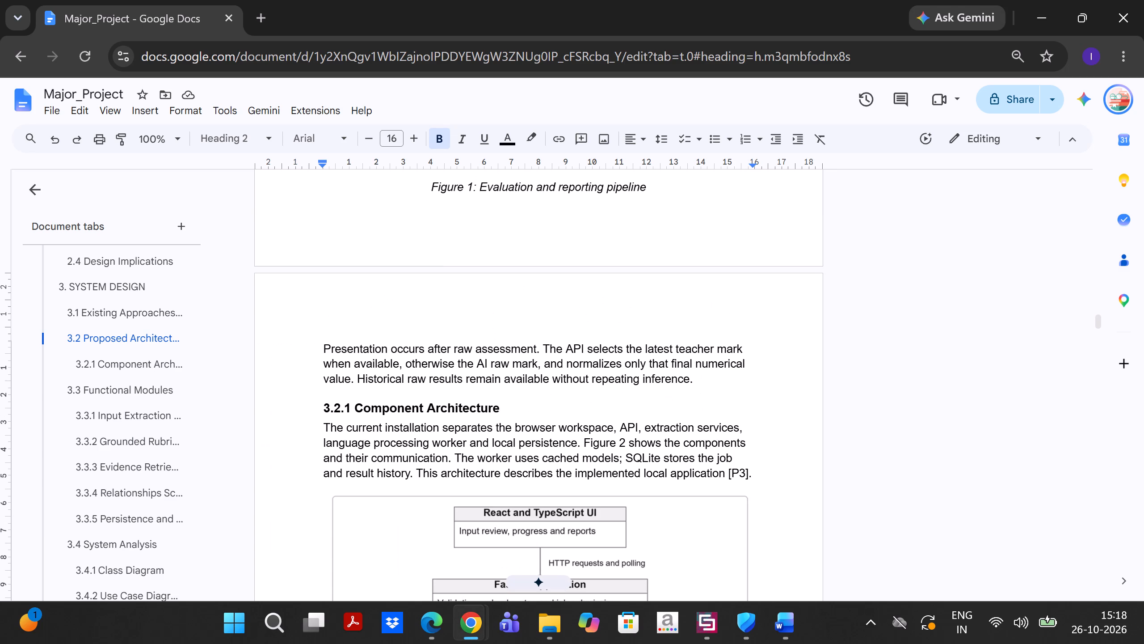
left_click_drag(693, 377, 346, 359)
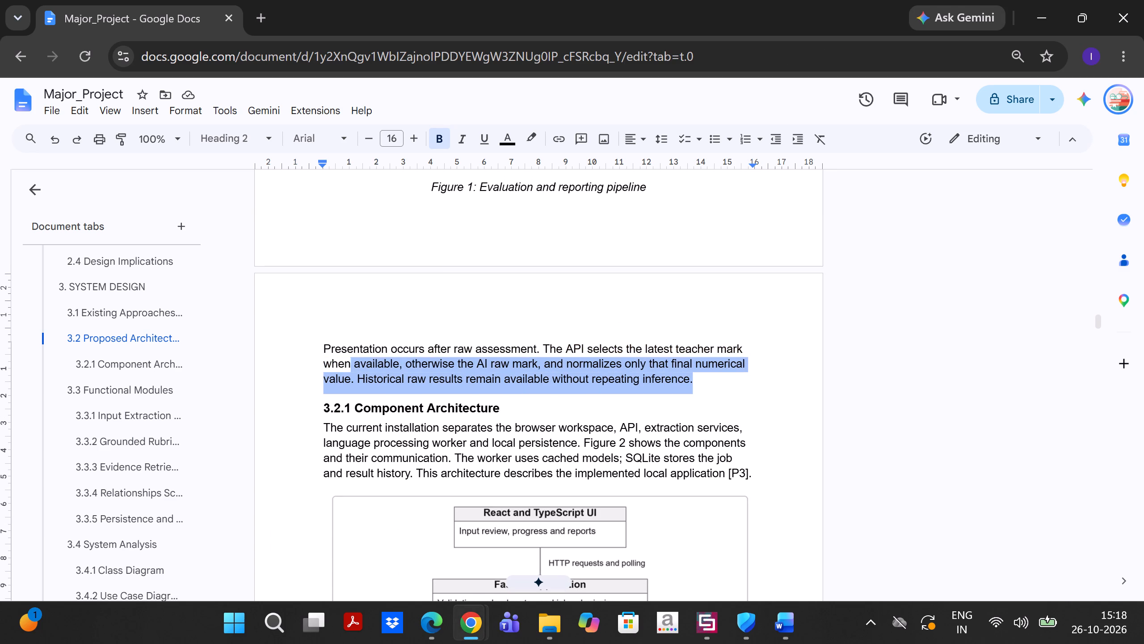
left_click_drag(346, 359, 324, 340)
key("BackSpace")
key("BackSpace")
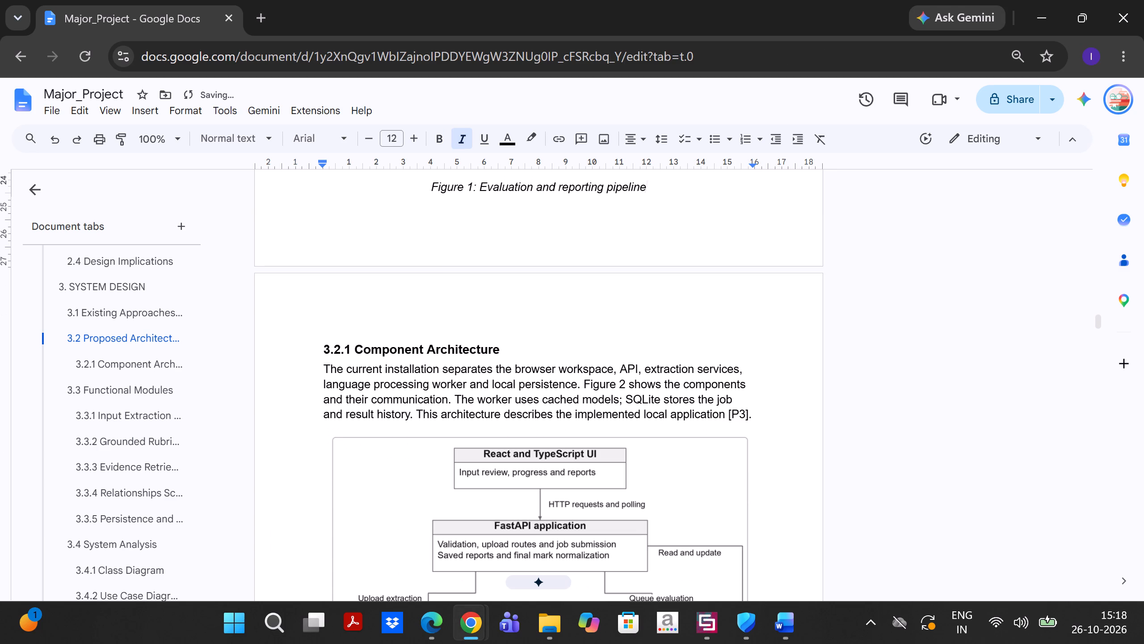
Copy the paragraph starting "The API accepts a valid evaluation job" from the Word report to below the Figure 2 caption in Google Docs.
scroll(324, 340, "down", 1)
key("alt+Tab")
scroll(336, 372, "down", 2)
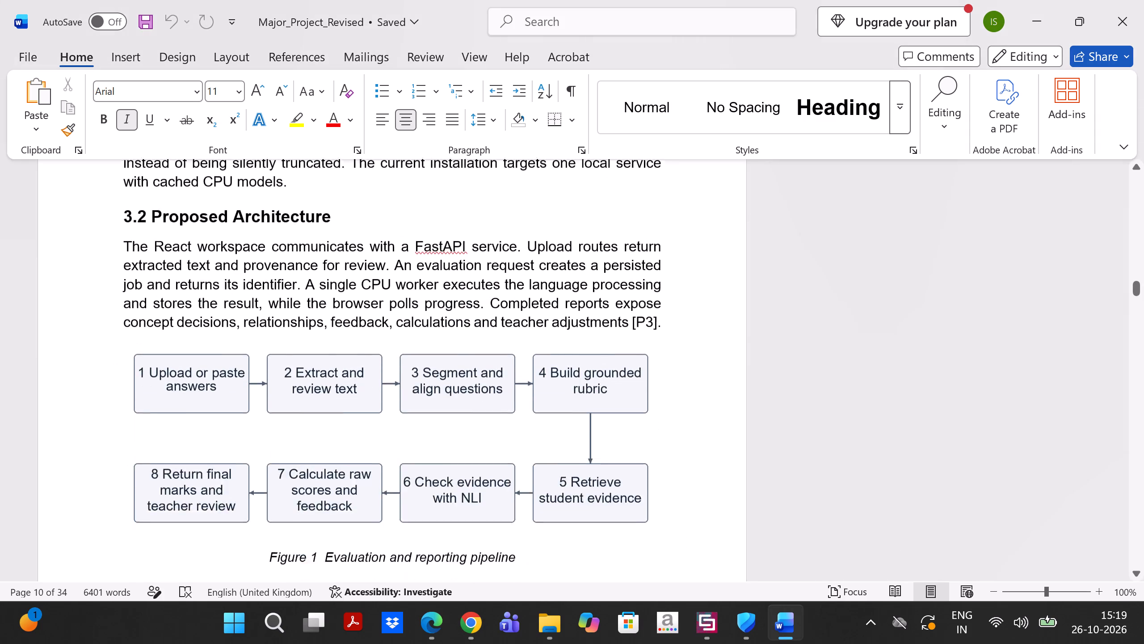
scroll(336, 372, "down", 3)
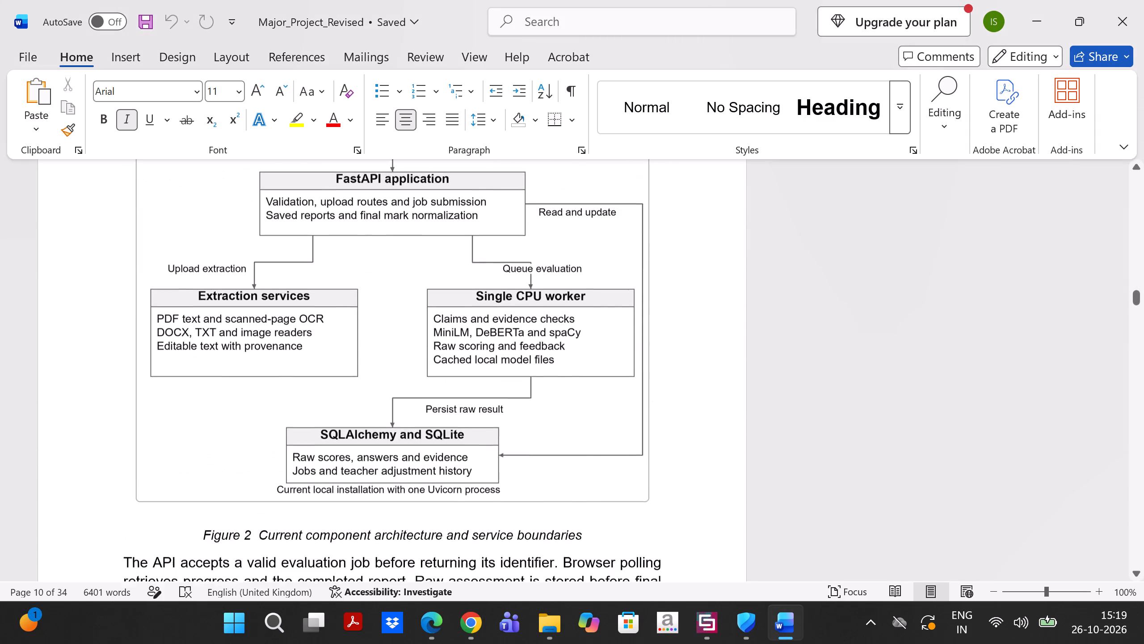
scroll(336, 372, "down", 1)
key("alt+Tab")
scroll(404, 397, "down", 4)
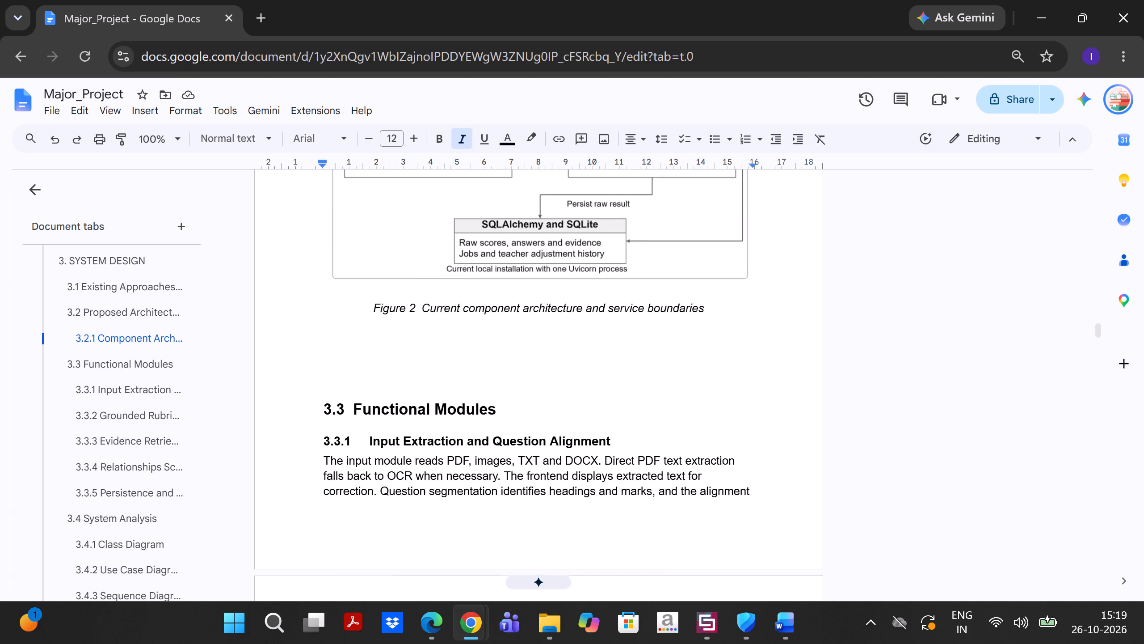
scroll(404, 397, "down", 1)
key("alt+Tab")
scroll(364, 427, "down", 1)
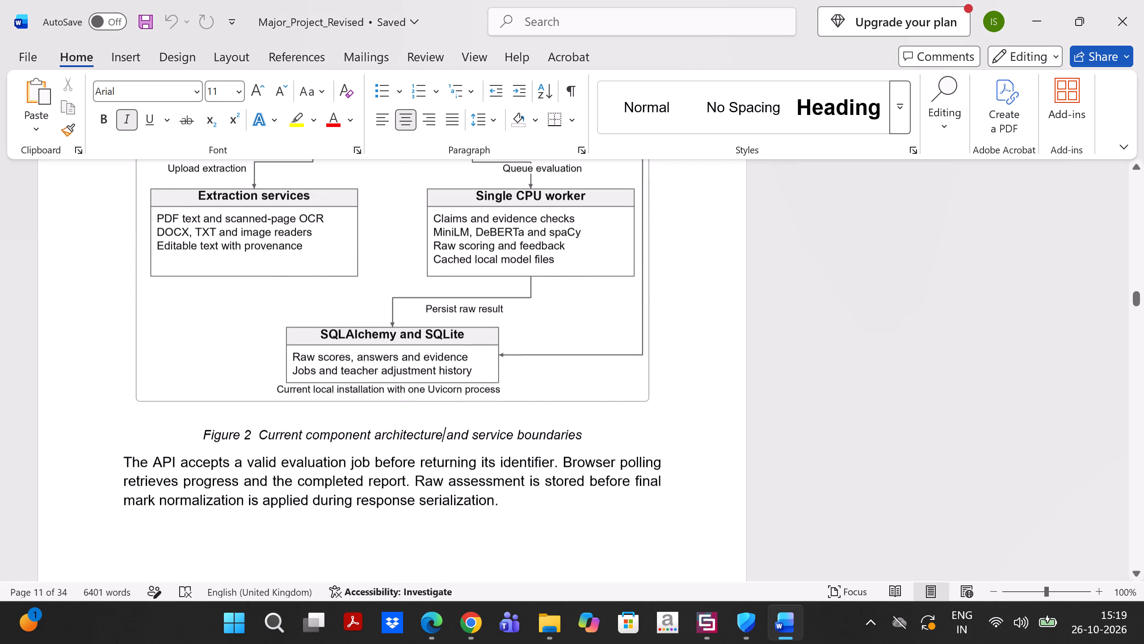
left_click_drag(504, 503, 126, 465)
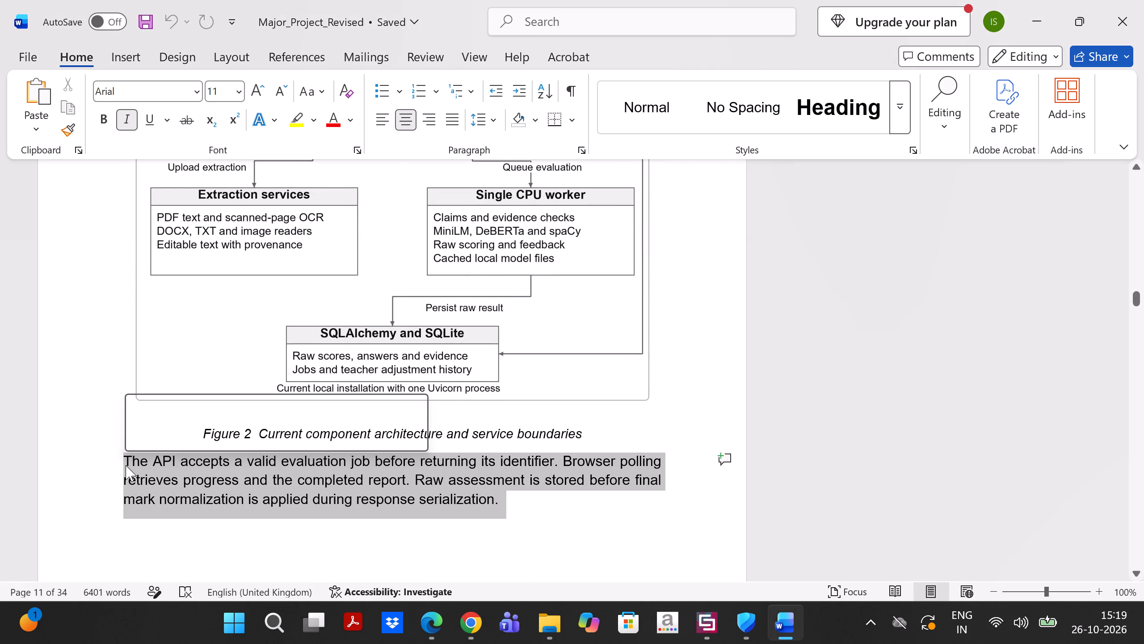
key("ctrl+c")
key("alt+Tab")
left_click(379, 341)
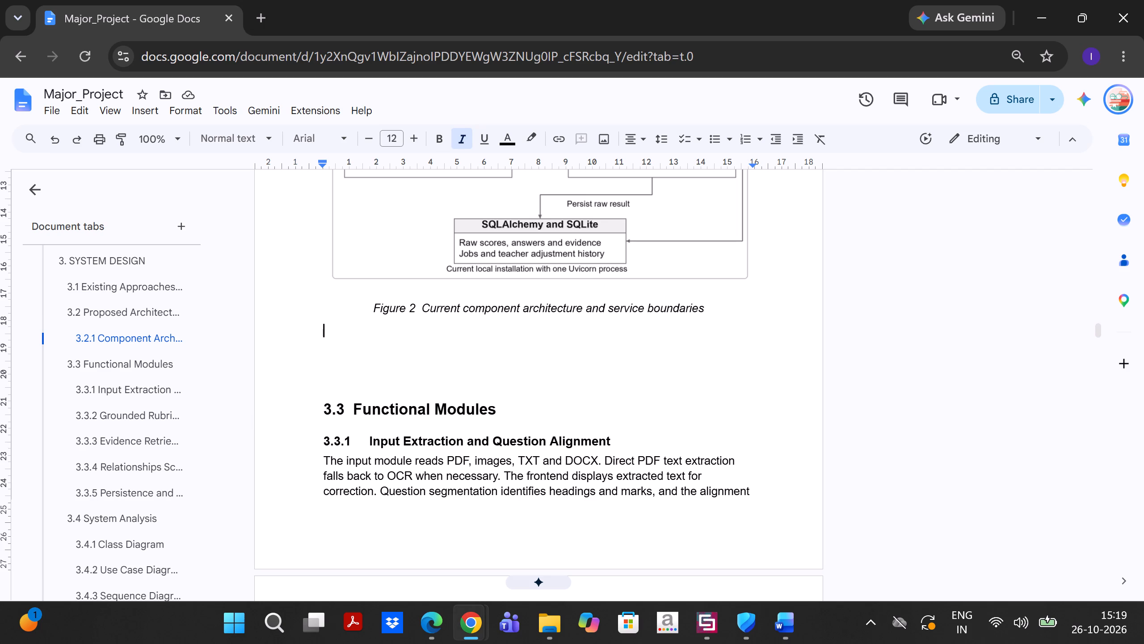
key("ctrl+v")
Insert a blank line between the Figure 2 caption and the paragraph starting "The API accepts".
left_click(320, 330)
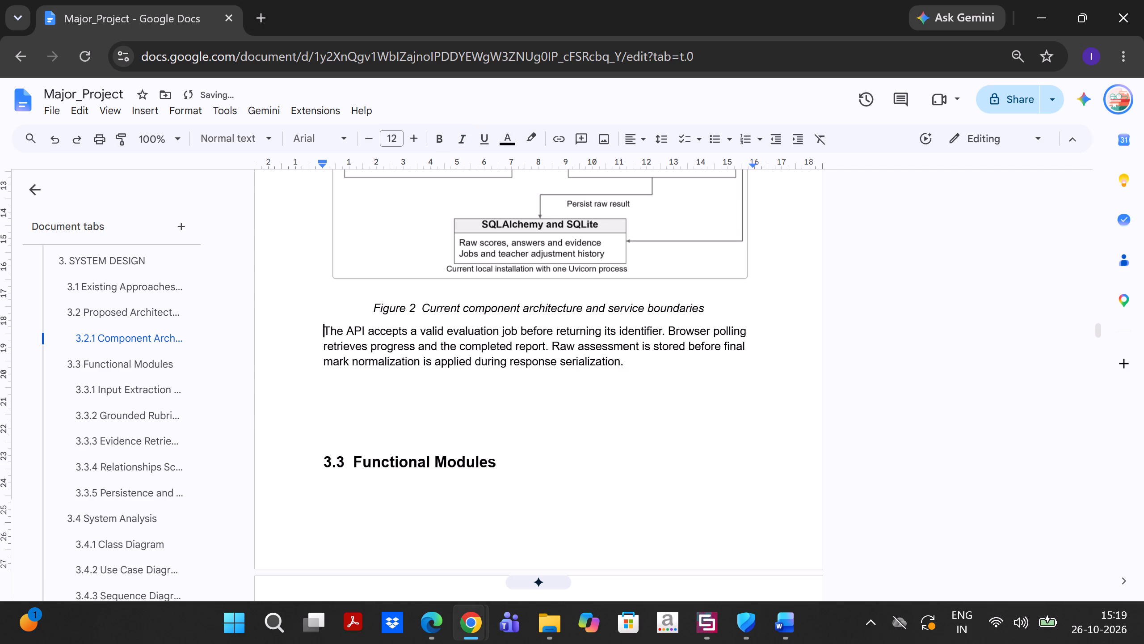
key("Return")
Add a blank line above the 3.3 Functional Modules heading in Google Docs so the section starts on a new page, as in the Word report.
key("alt+Tab")
scroll(421, 377, "down", 1)
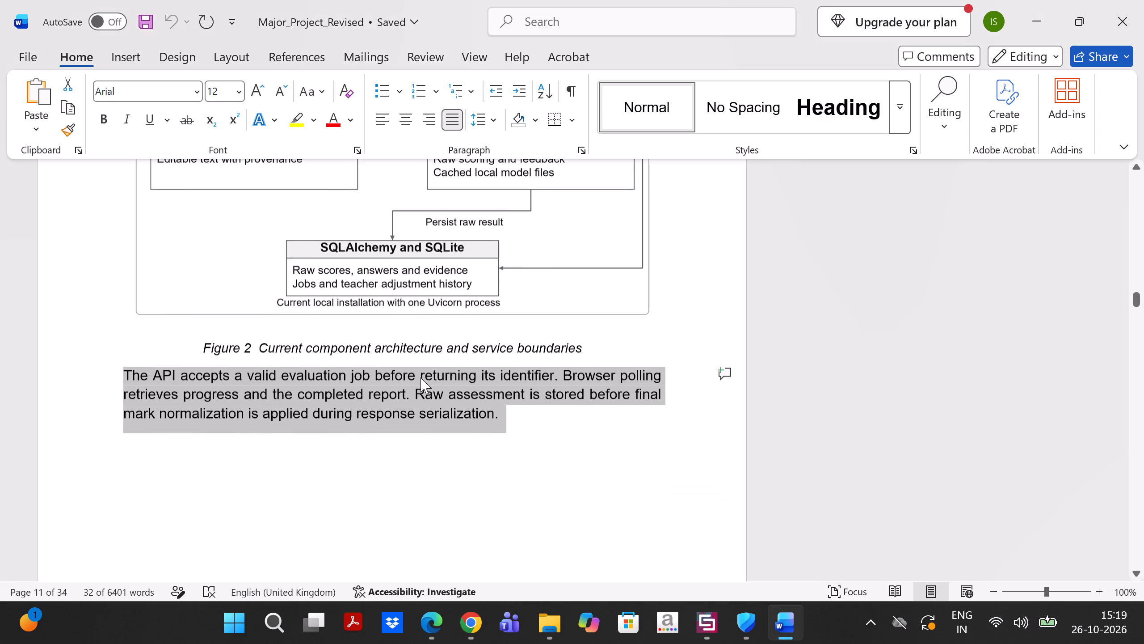
scroll(421, 377, "down", 1)
left_click(404, 420)
scroll(404, 420, "down", 2)
key("alt+Tab")
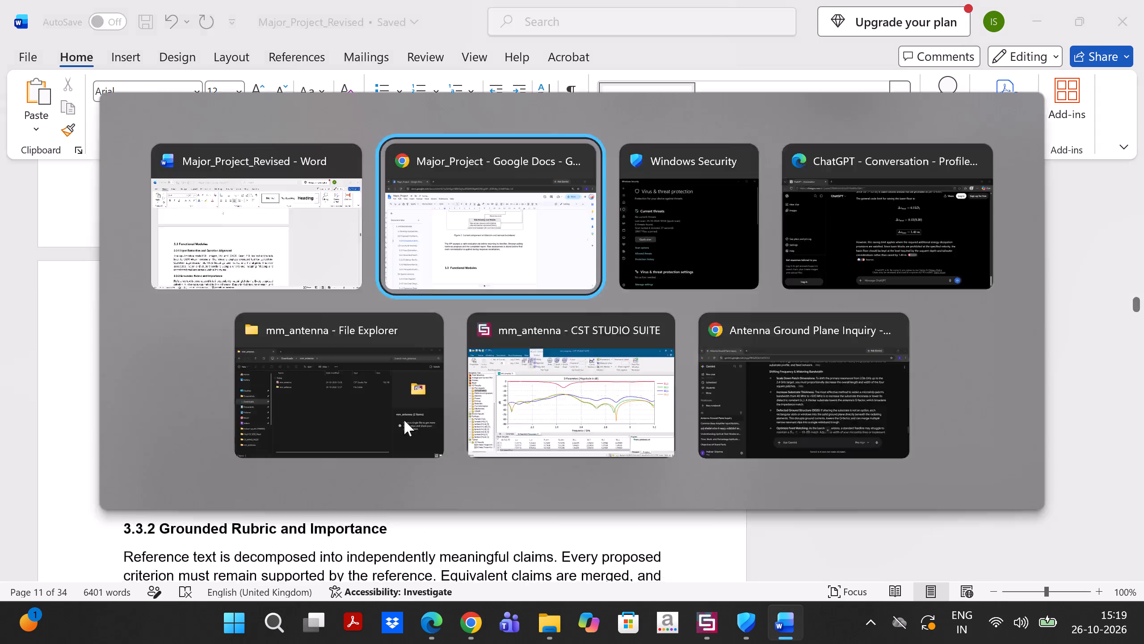
scroll(481, 453, "down", 1)
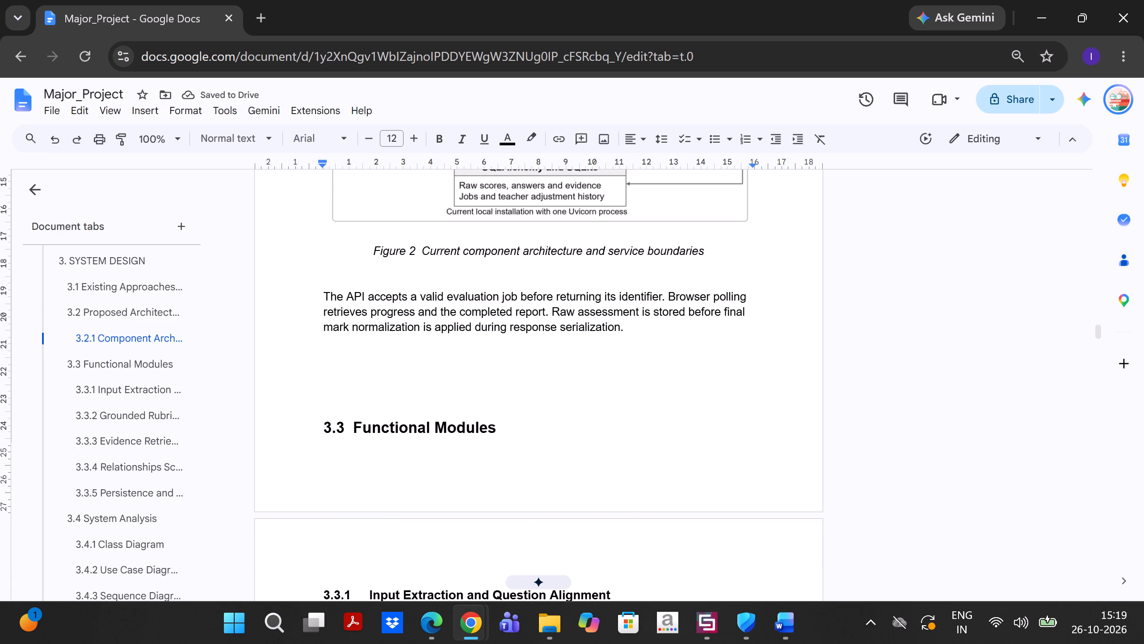
left_click(314, 404)
key("Return")
Compare section 3.3 Functional Modules in Google Docs with the same section of the Word report.
scroll(440, 393, "down", 2)
key("alt+Tab")
scroll(433, 429, "down", 1)
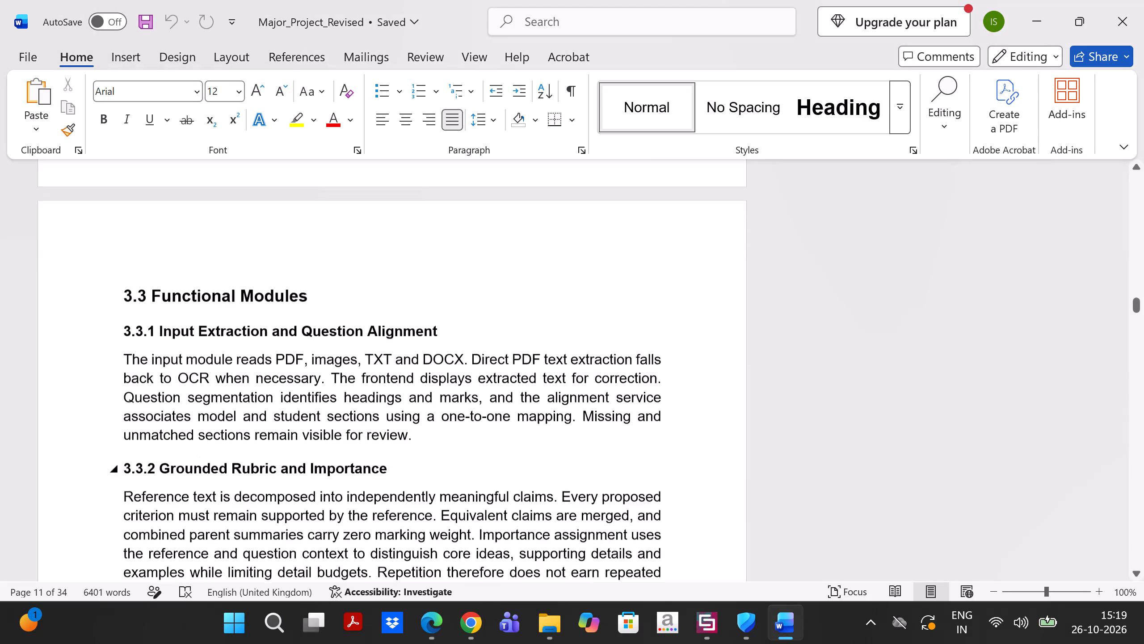
scroll(433, 429, "down", 1)
key("alt+Tab")
scroll(480, 467, "down", 3)
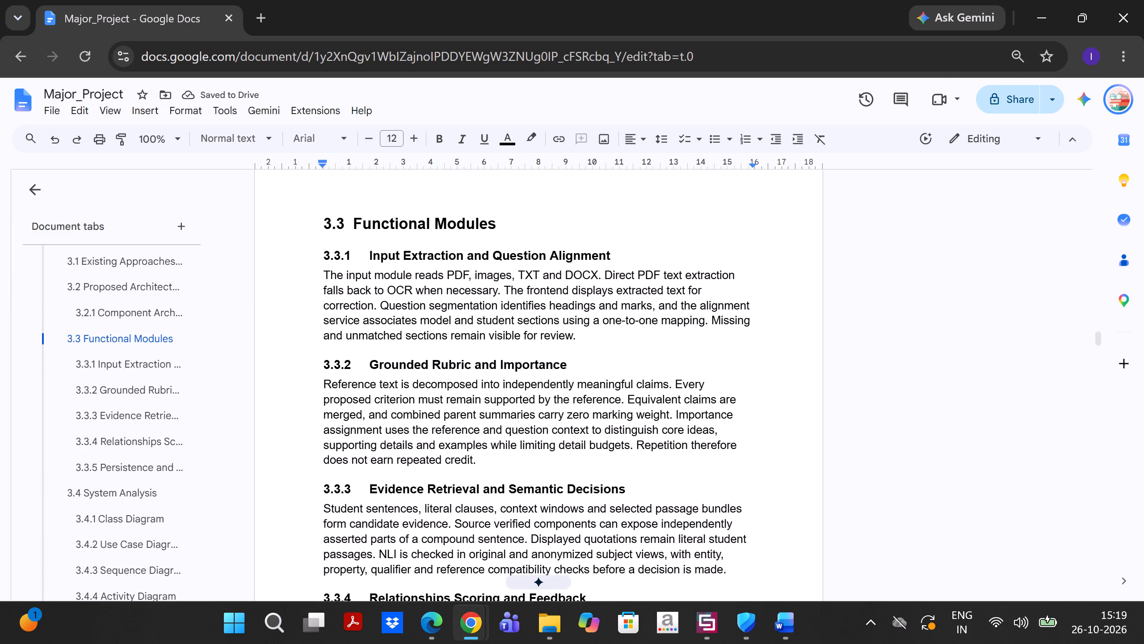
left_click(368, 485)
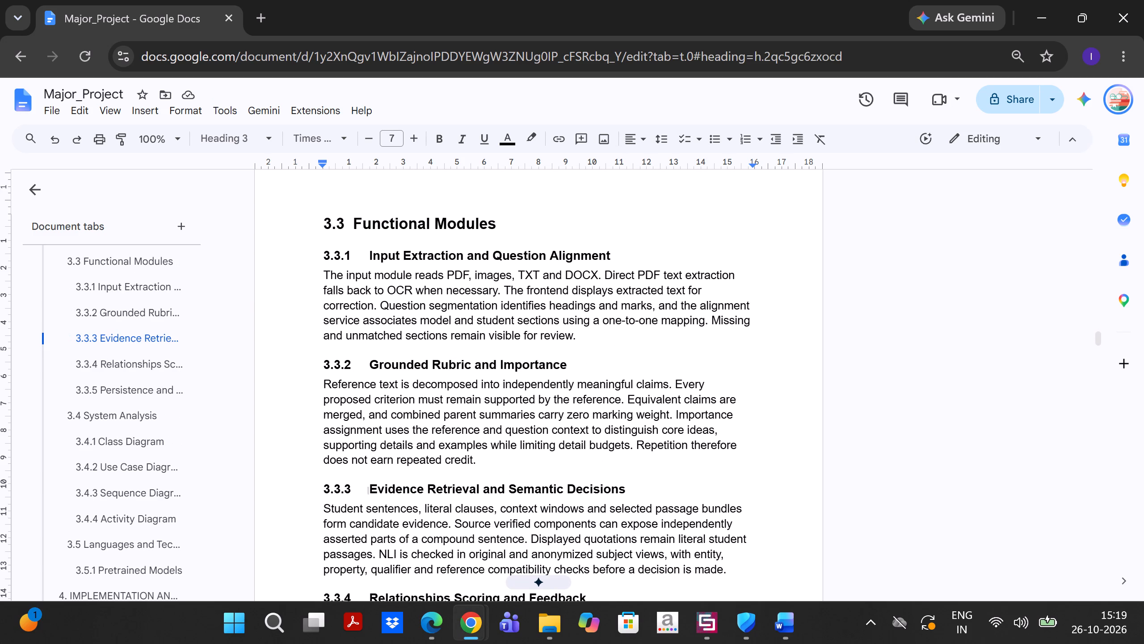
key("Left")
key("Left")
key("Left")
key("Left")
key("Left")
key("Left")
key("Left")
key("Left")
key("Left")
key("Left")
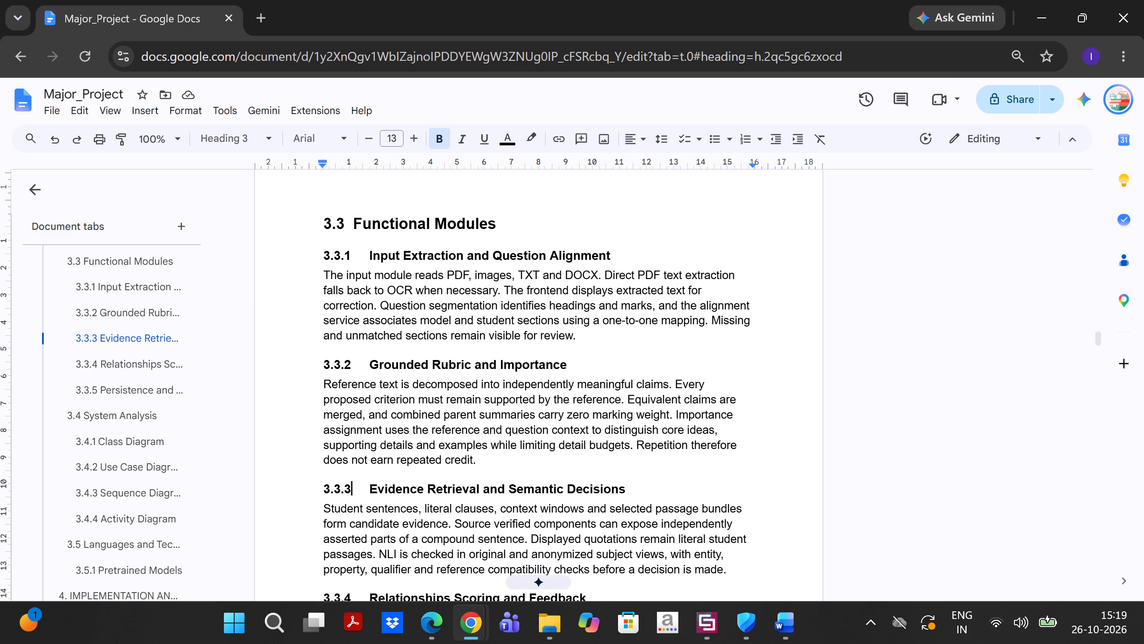
Review the System Design chapter in Google Docs from section 3.1 through the paragraph below Figure 2.
scroll(368, 485, "up", 5)
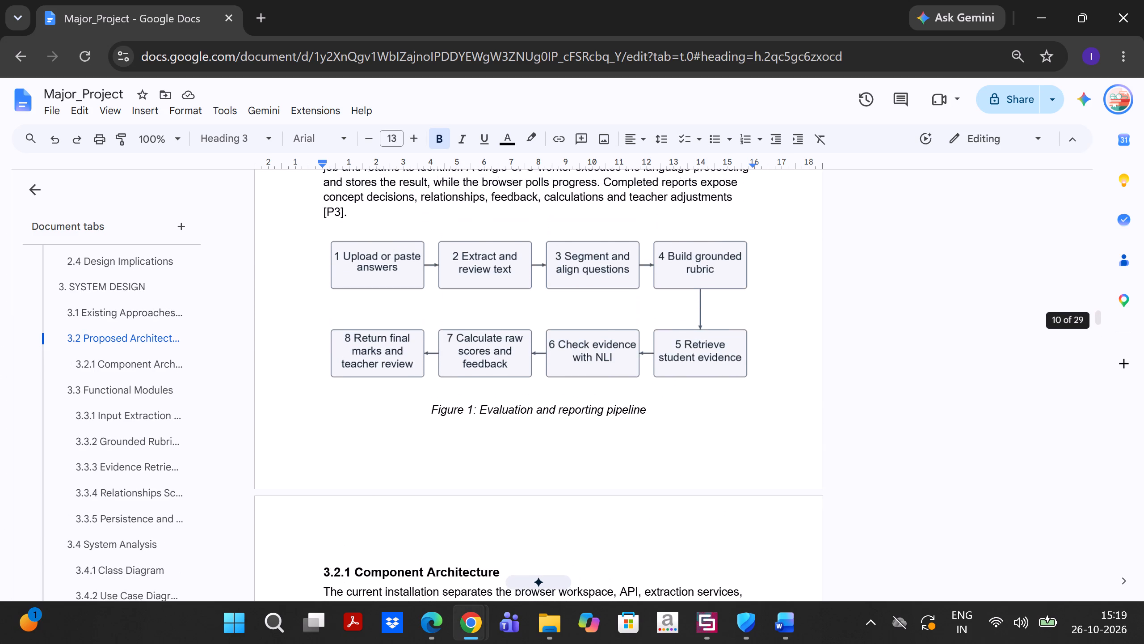
scroll(368, 485, "up", 2)
scroll(368, 485, "down", 3)
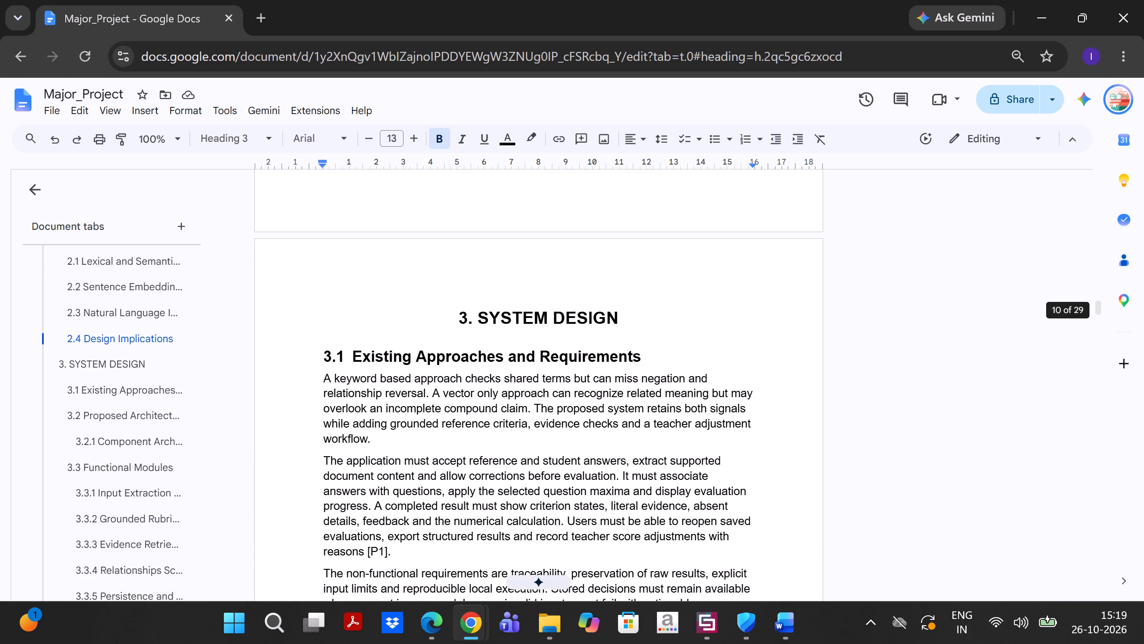
scroll(368, 485, "down", 10)
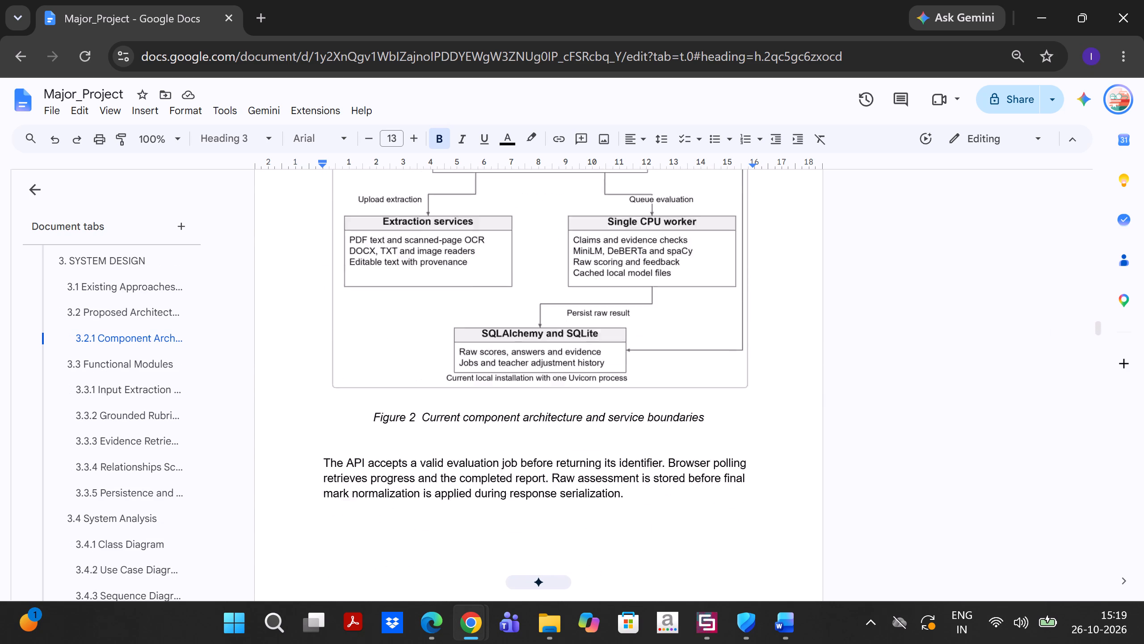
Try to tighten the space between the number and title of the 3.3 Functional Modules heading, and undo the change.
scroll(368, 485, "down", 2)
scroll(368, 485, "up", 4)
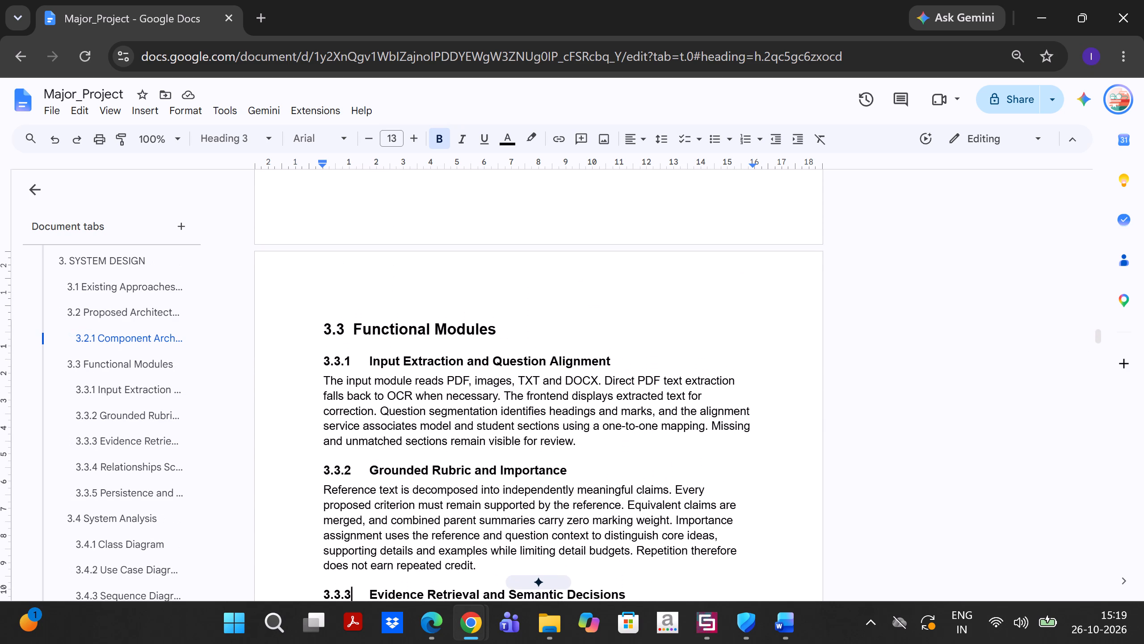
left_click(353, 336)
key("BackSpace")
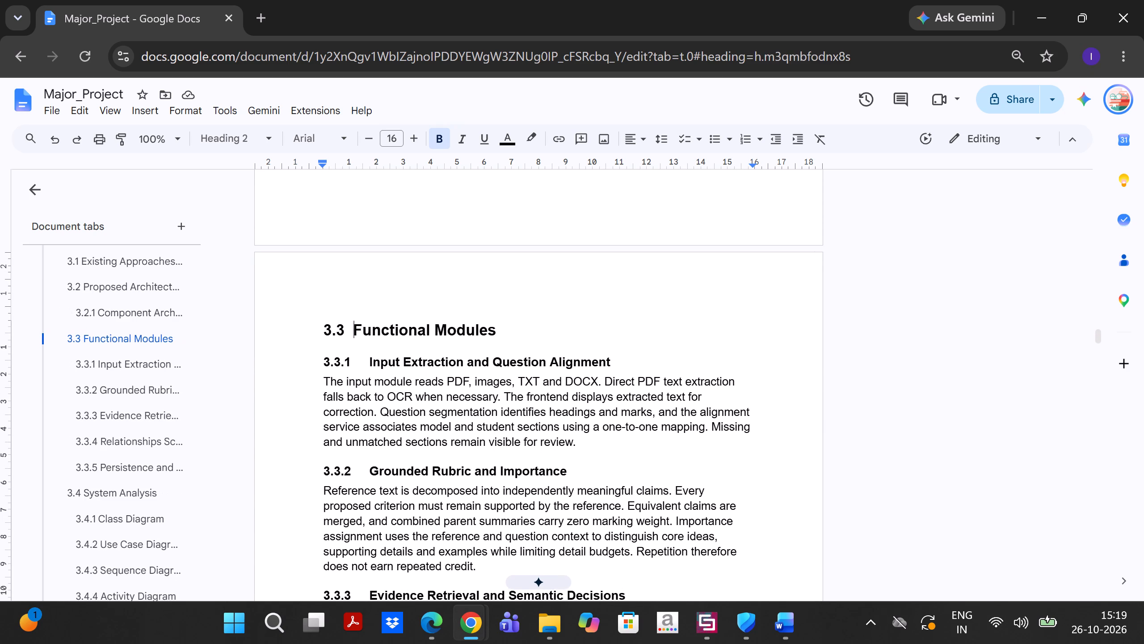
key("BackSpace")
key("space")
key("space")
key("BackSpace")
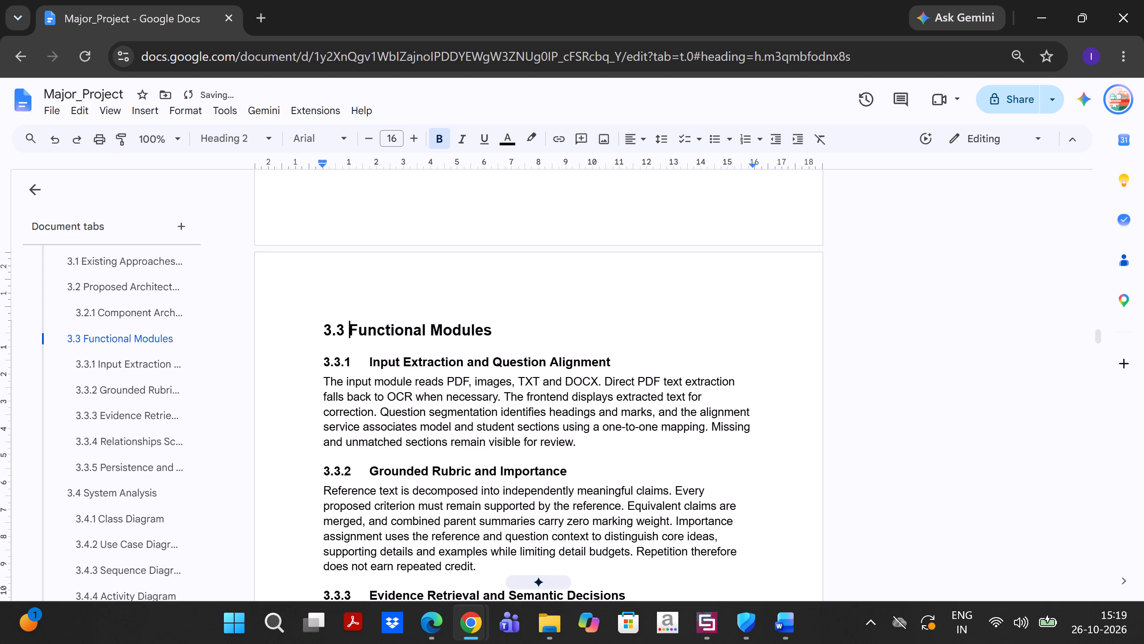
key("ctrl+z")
Replace the wide gap after 3.3.1 in the Input Extraction and Question Alignment heading with two small spaces, keeping the number intact.
key("Down")
key("Right")
key("Left")
key("Left")
key("Left")
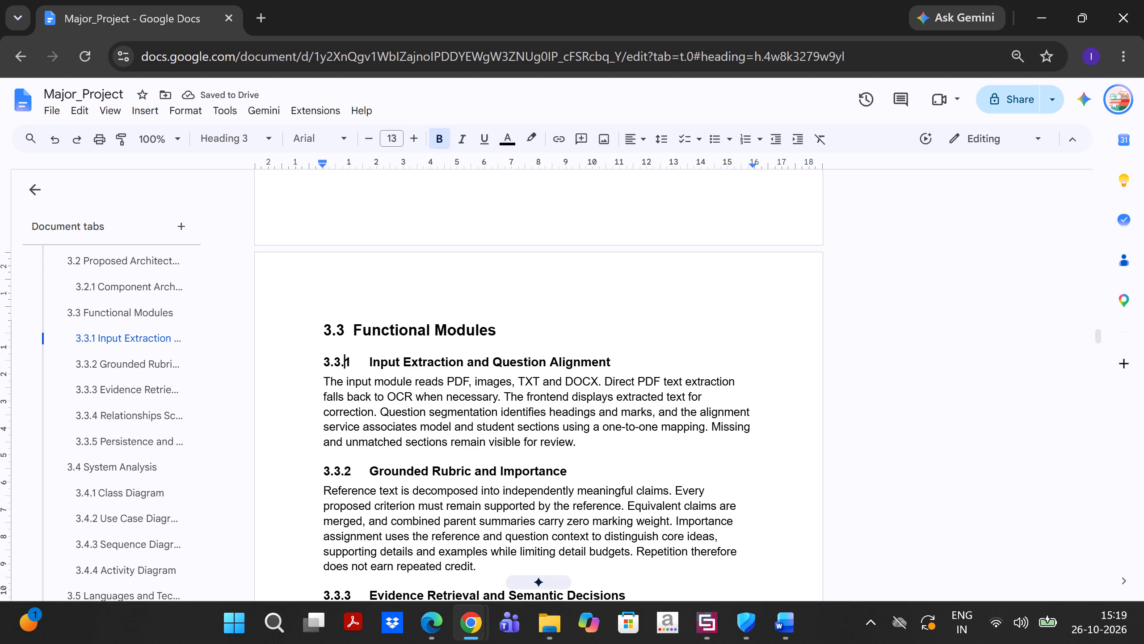
left_click(368, 360)
key("BackSpace")
key("BackSpace")
key("BackSpace")
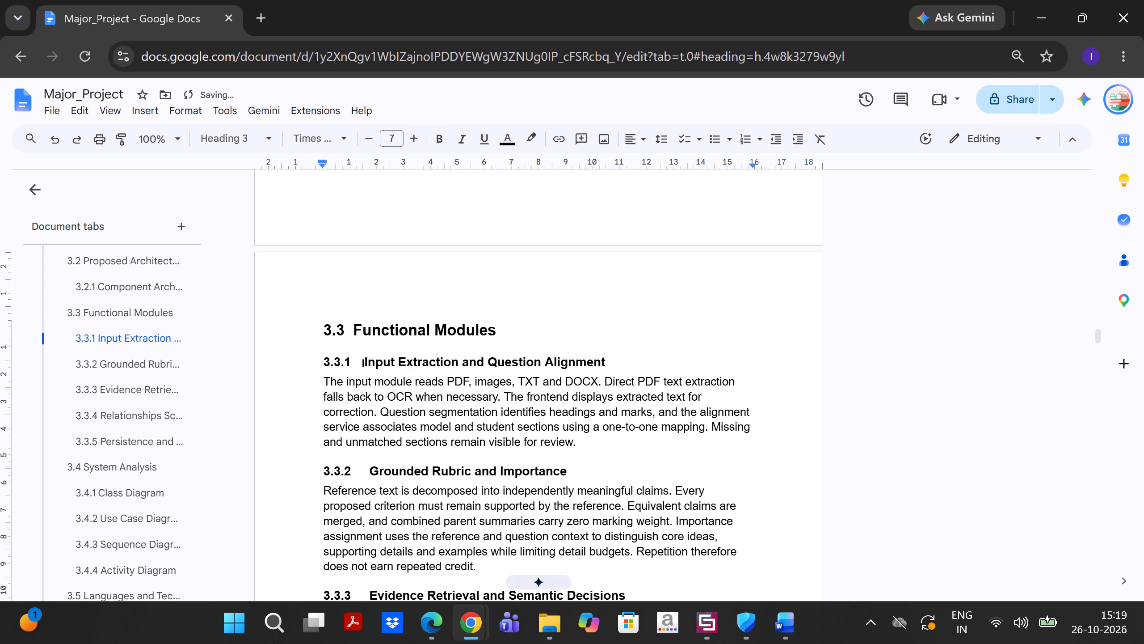
key("BackSpace")
key("BackSpace")
key("BackSpace")
key("BackSpace")
key("BackSpace")
key("BackSpace")
key("BackSpace")
key("BackSpace")
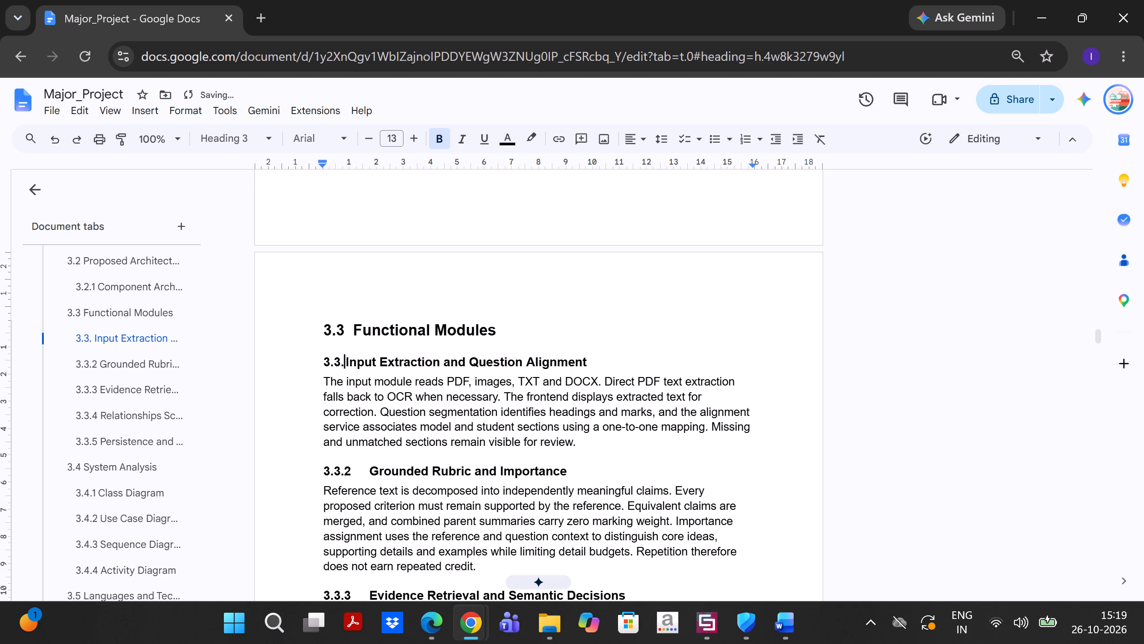
key("ctrl+z")
key("BackSpace")
key("BackSpace")
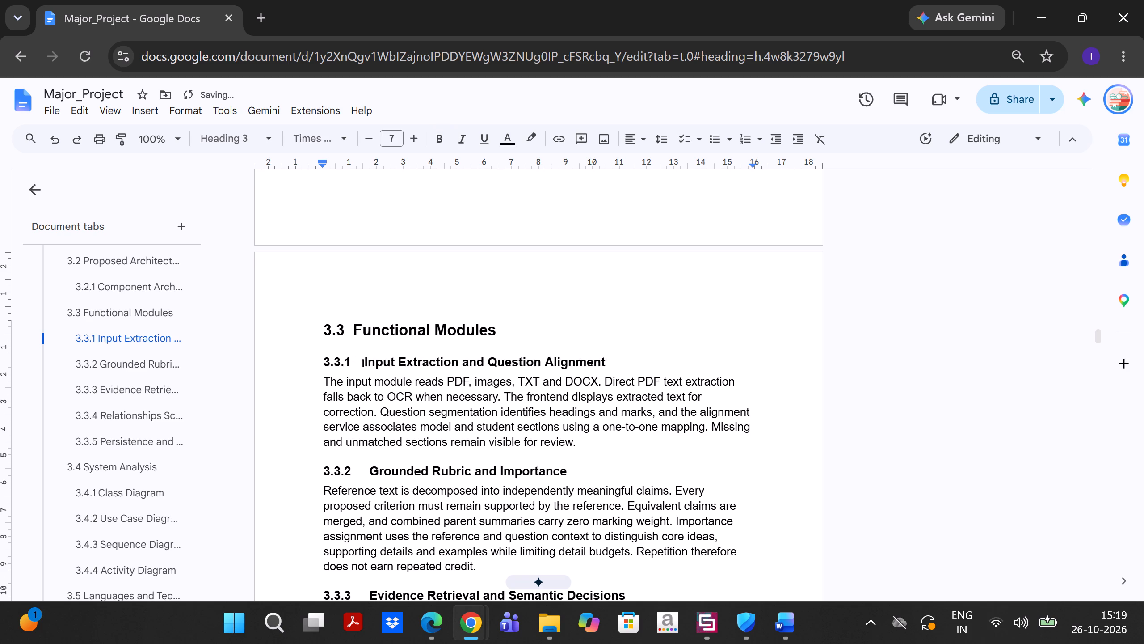
key("BackSpace")
key("BackSpace")
key("BackSpace")
key("BackSpace")
key("BackSpace")
key("BackSpace")
key("BackSpace")
key("space")
key("space")
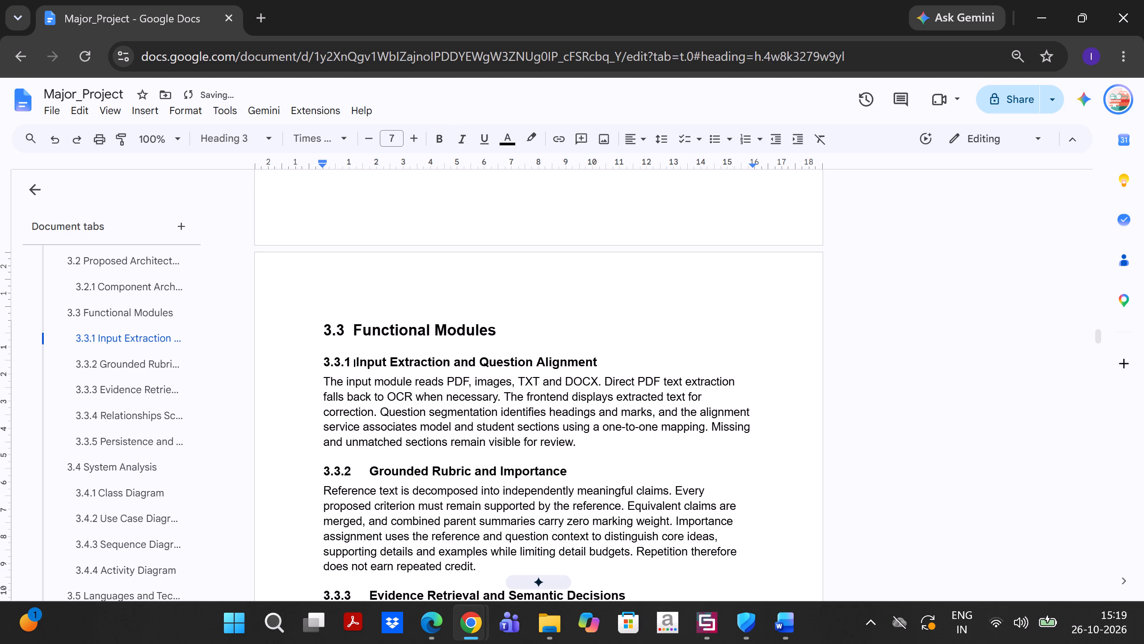
Replace the wide gap after 3.3.2 in the Grounded Rubric and Importance heading with two small spaces.
left_click(370, 474)
key("BackSpace")
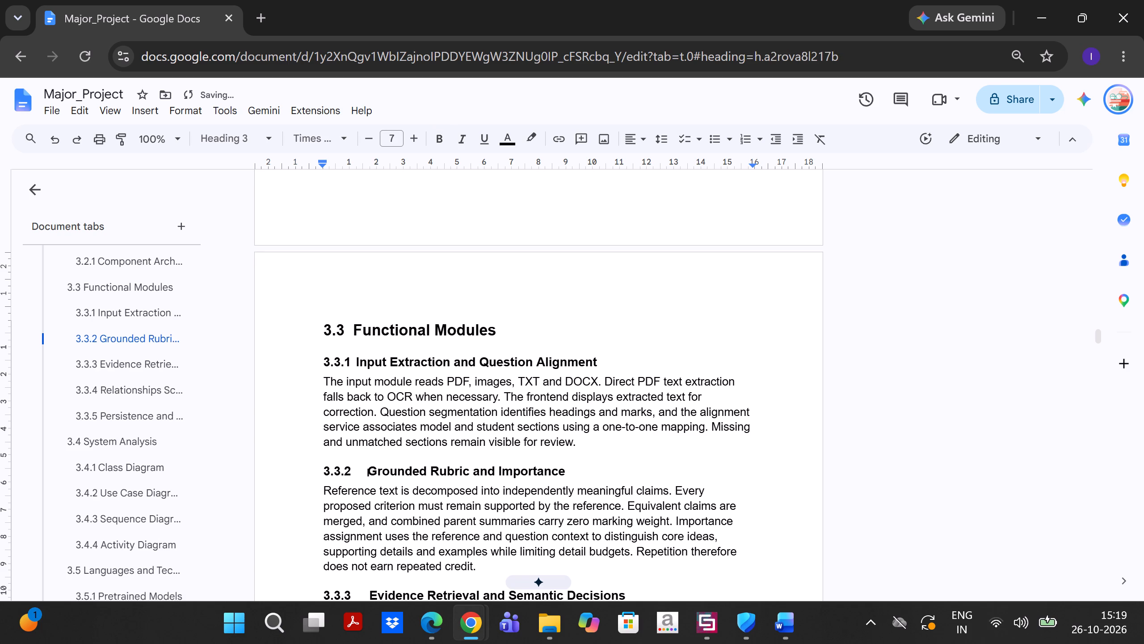
key("BackSpace")
key("BackSpace")
key("BackSpace")
key("BackSpace")
key("BackSpace")
key("BackSpace")
key("BackSpace")
key("BackSpace")
key("BackSpace")
key("space")
key("space")
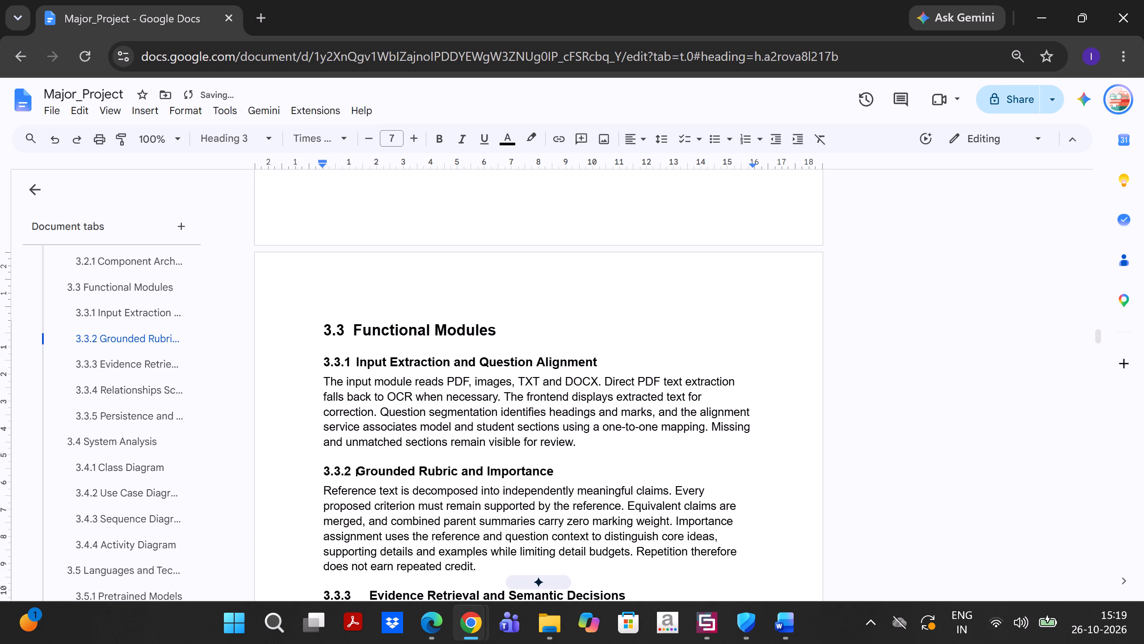
Replace the wide gap after 3.3.3 in the Evidence Retrieval and Semantic Decisions heading with two small spaces.
scroll(370, 474, "down", 2)
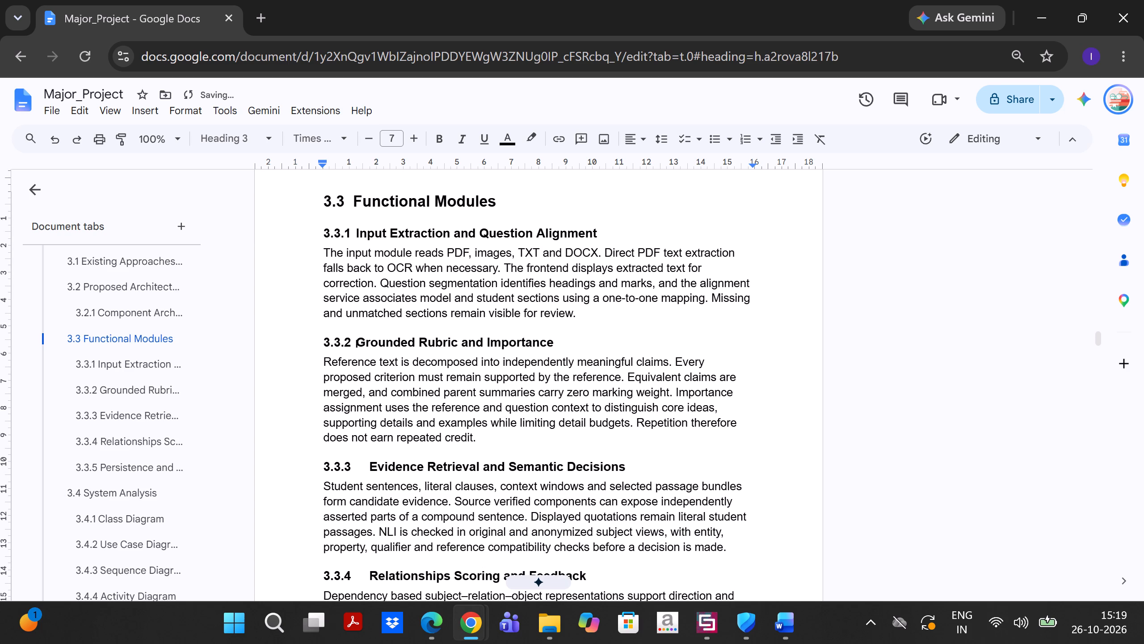
left_click(352, 469)
key("Delete")
key("Delete")
key("Delete")
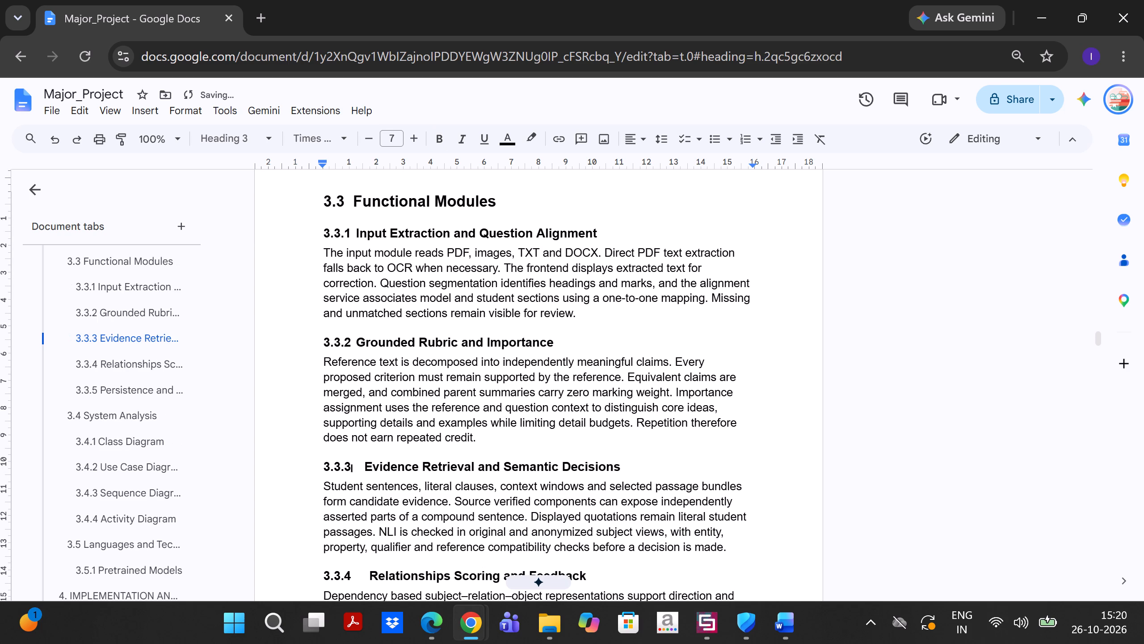
key("Delete")
key("Delete")
key("Delete")
key("Delete")
key("Delete")
key("Delete")
key("Delete")
key("space")
key("space")
Replace the wide gap after 3.3.4 in the Relationships Scoring and Feedback heading with two small spaces.
scroll(352, 469, "down", 1)
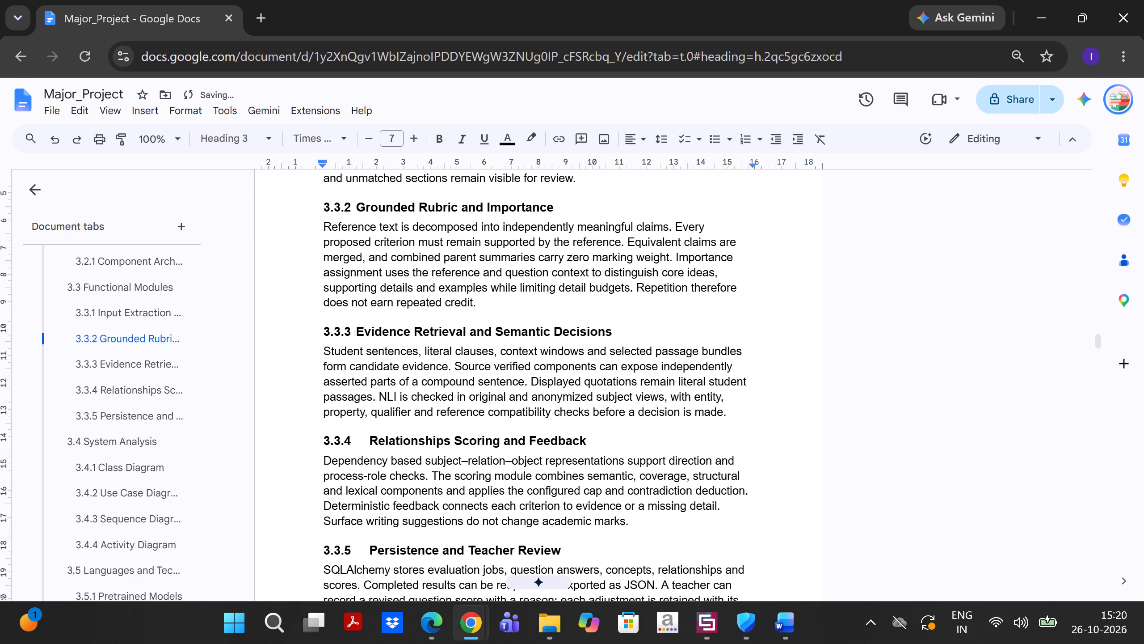
scroll(352, 469, "down", 1)
left_click(353, 432)
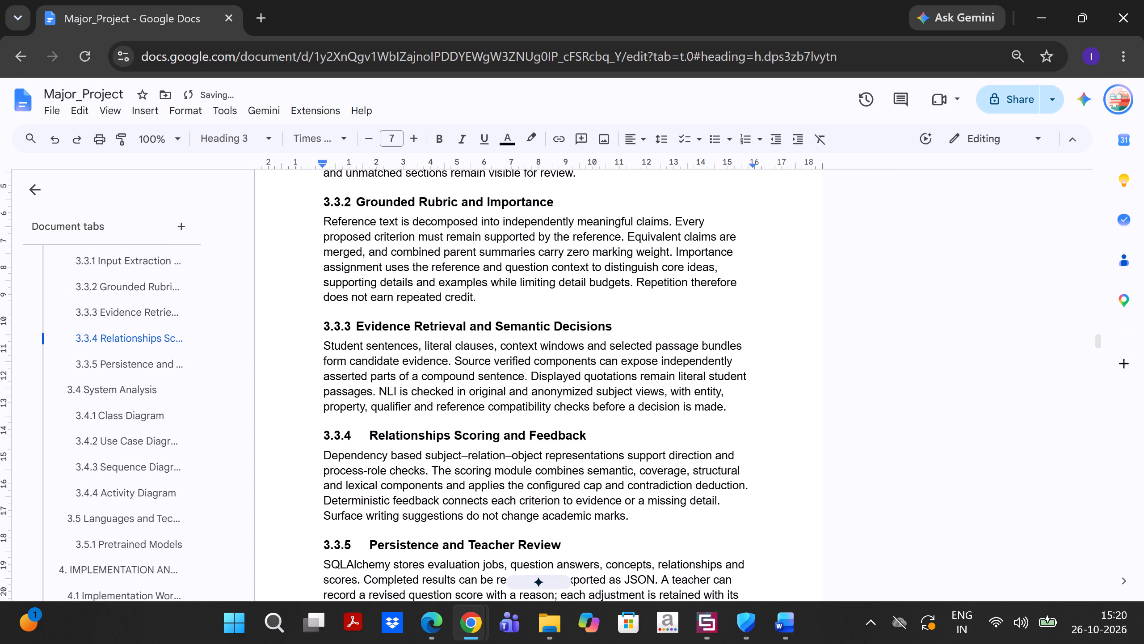
key("BackSpace")
key("Delete")
key("Delete")
key("Delete")
key("Delete")
key("Delete")
key("Delete")
key("Delete")
key("Delete")
key("space")
key("space")
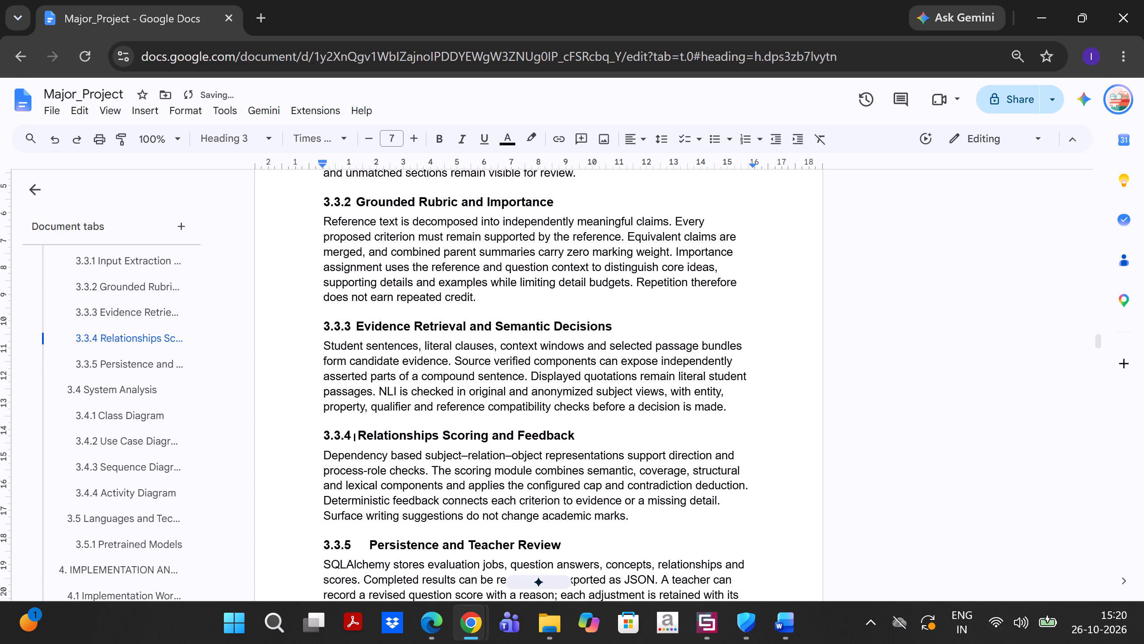
key("Delete")
Replace the wide gap after 3.3.5 in the Persistence and Teacher Review heading with two small spaces.
scroll(353, 432, "down", 1)
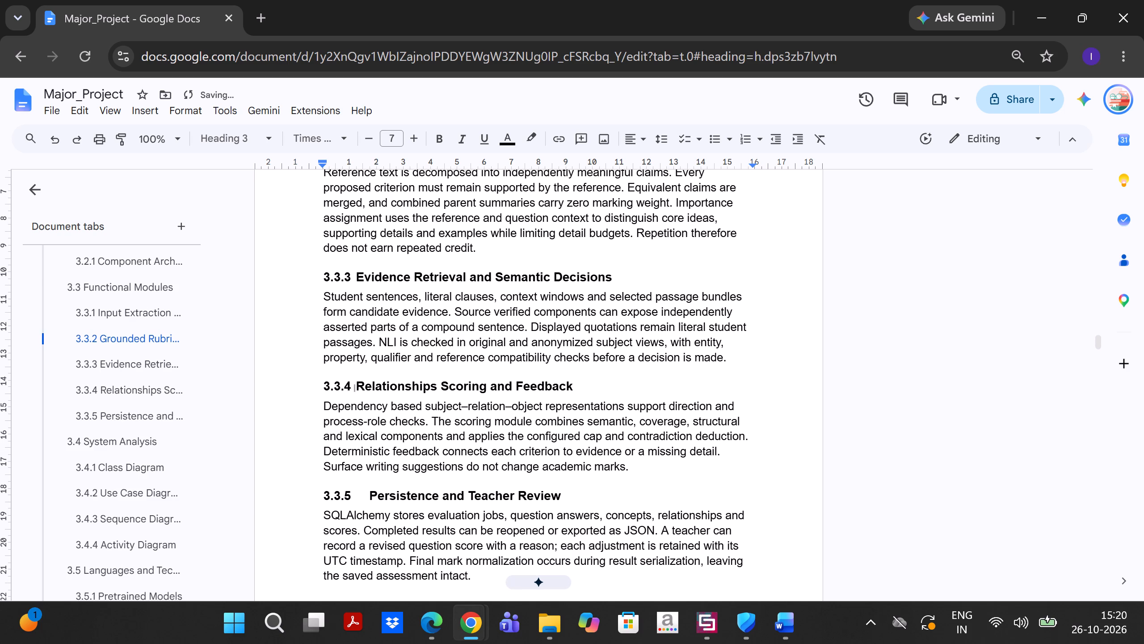
left_click(354, 493)
key("BackSpace")
key("BackSpace")
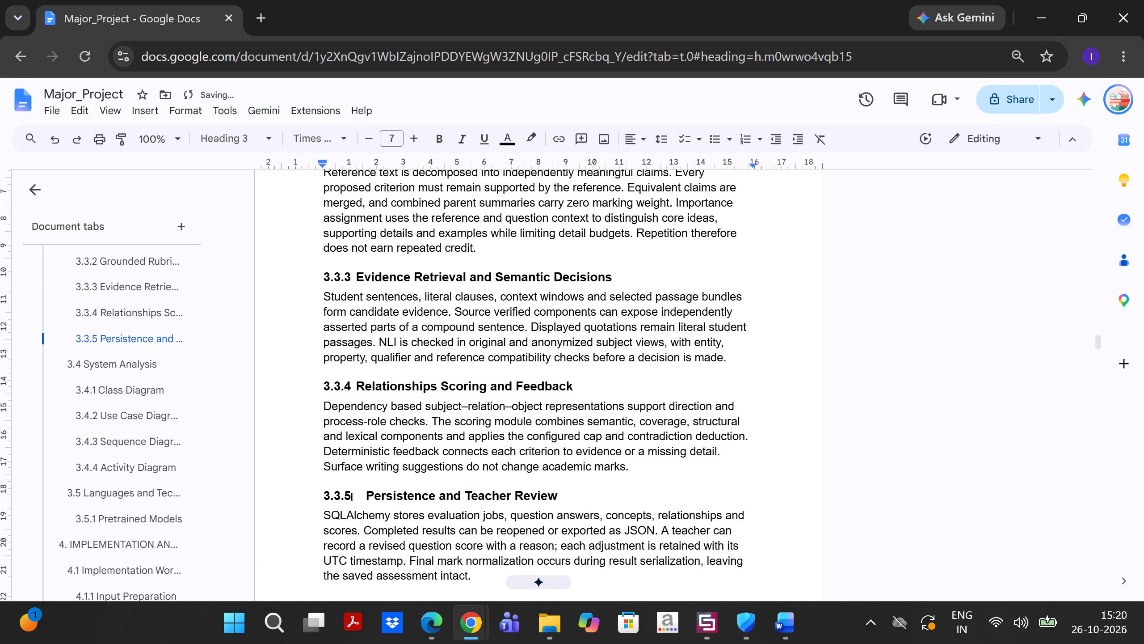
key("Delete")
key("Delete")
key("Delete")
key("Delete")
key("Delete")
key("Delete")
key("Delete")
key("Delete")
key("space")
key("space")
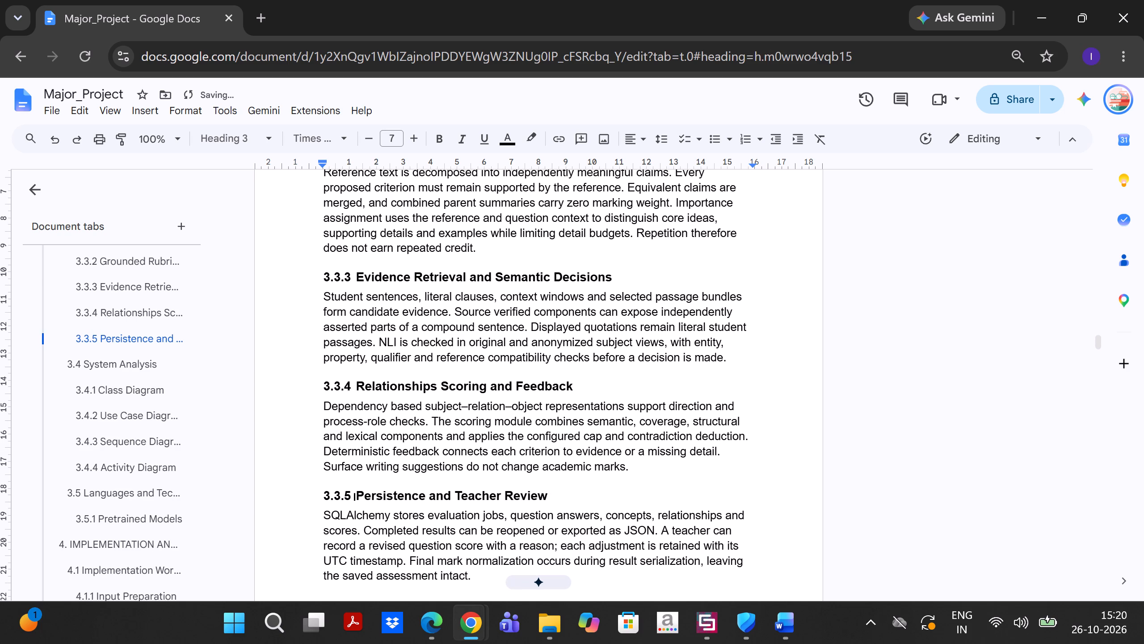
Insert two blank lines above the 3.4 System Analysis heading in Google Docs so it starts a new page, as in the Word report.
scroll(354, 493, "down", 3)
key("alt+Tab")
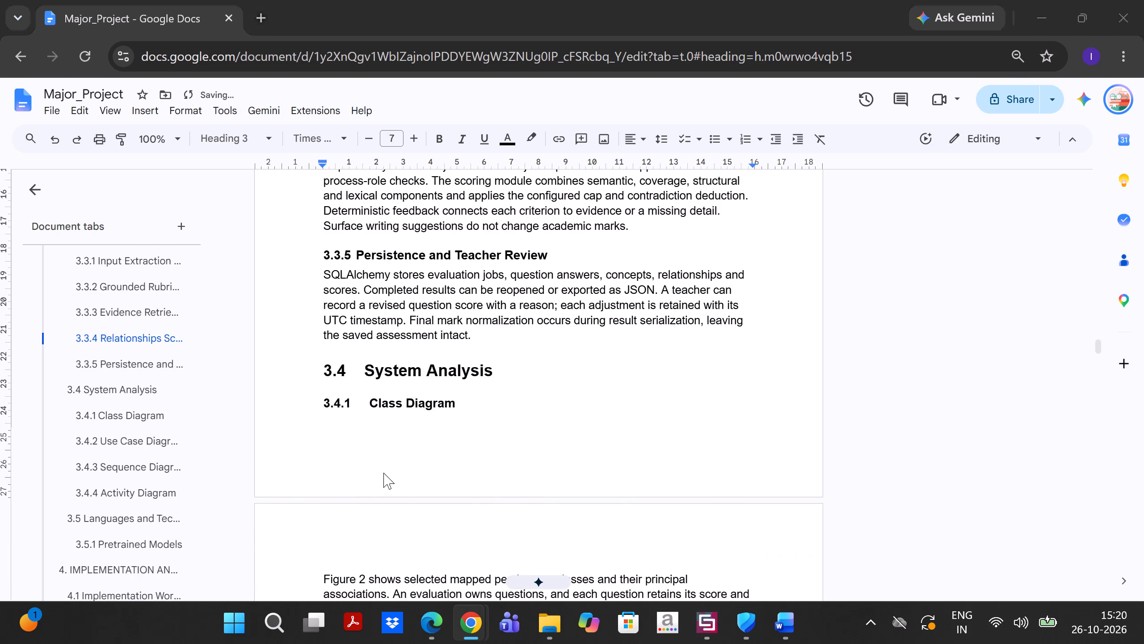
scroll(446, 431, "down", 3)
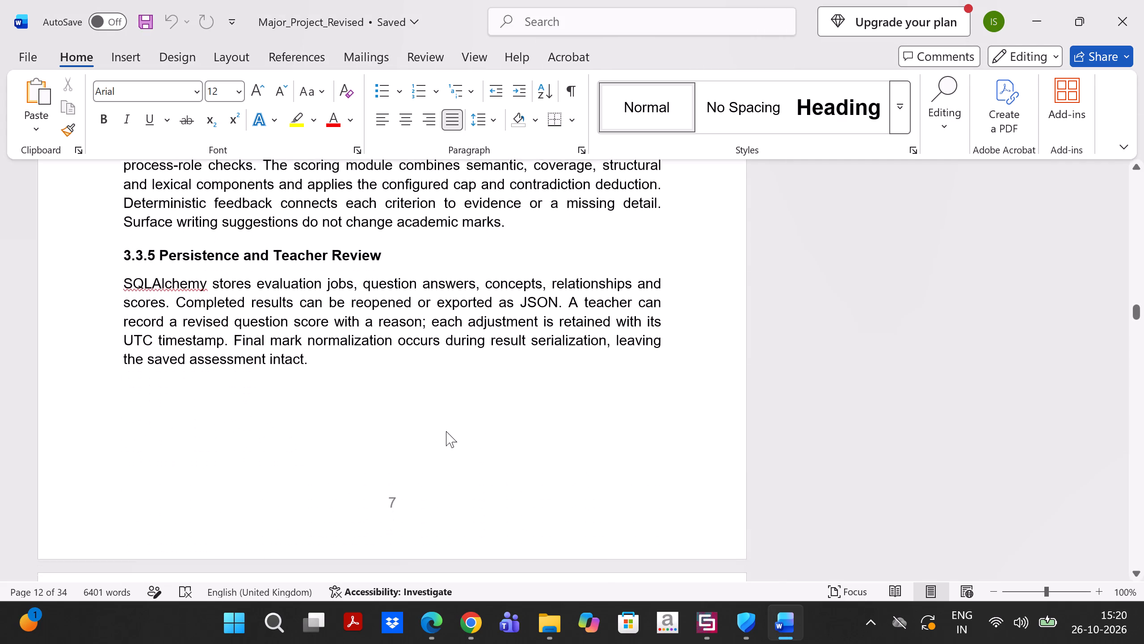
scroll(446, 431, "down", 1)
key("alt+Tab")
key("alt+Tab")
scroll(416, 441, "down", 2)
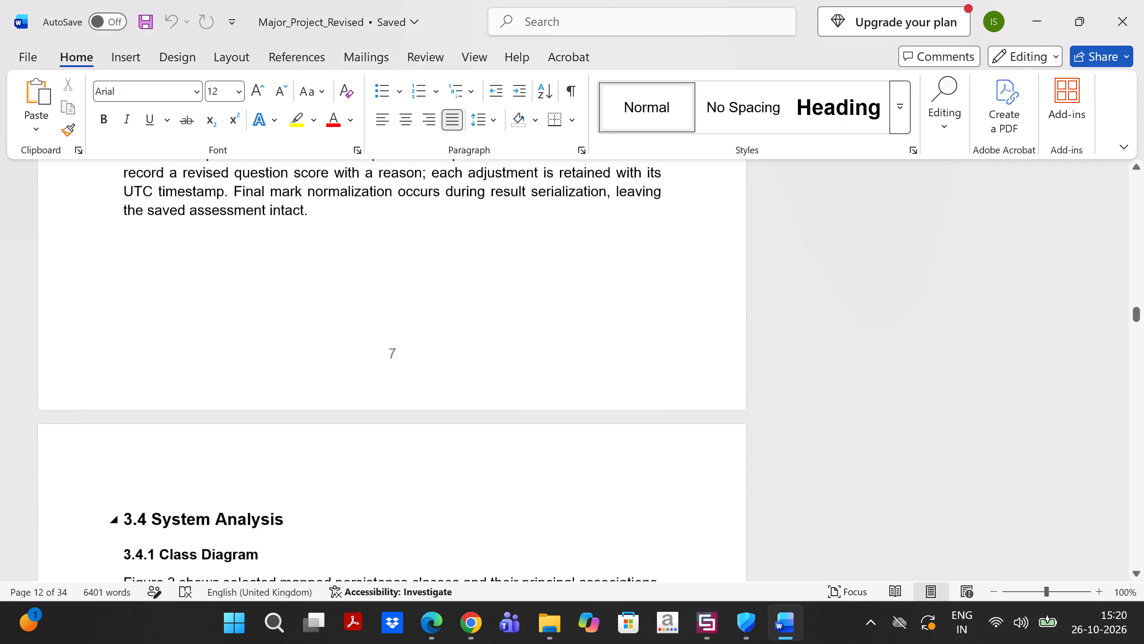
scroll(416, 441, "down", 1)
key("alt+Tab")
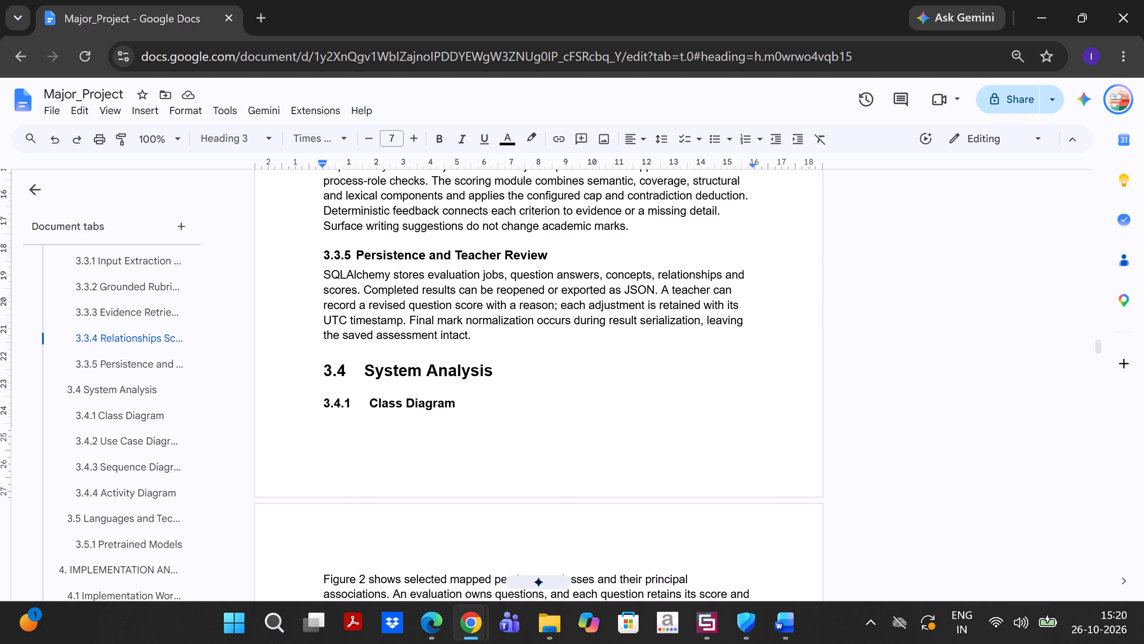
left_click(322, 365)
key("Return")
key("Return")
scroll(322, 365, "down", 1)
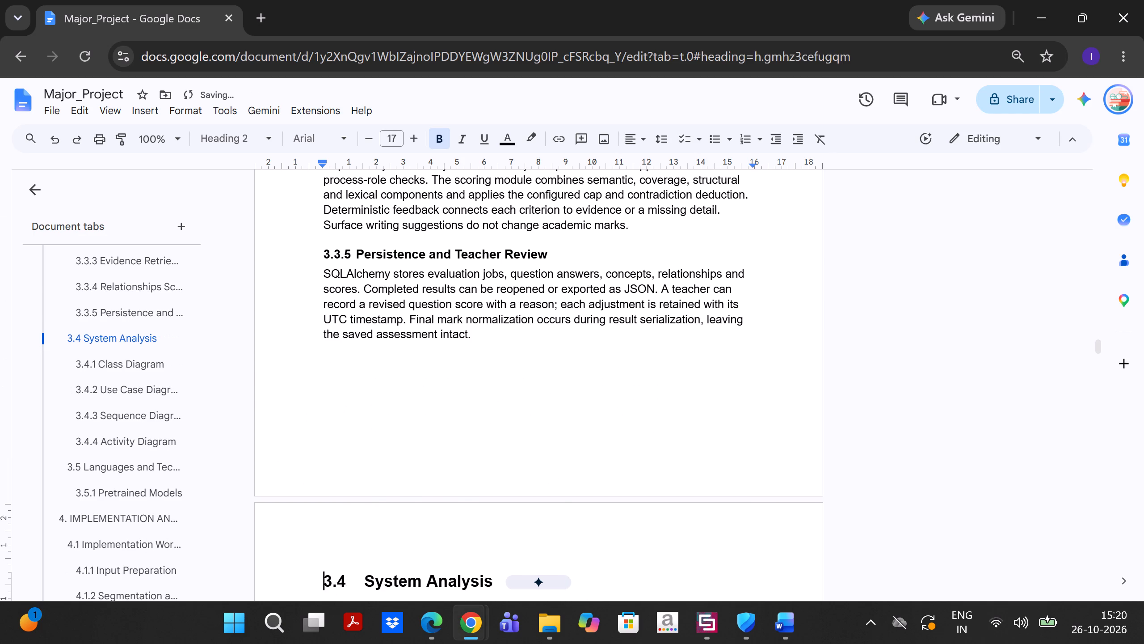
Replace the wide gap after 3.4 in the System Analysis heading with three small spaces, matching the Word report's tighter heading spacing.
scroll(322, 365, "down", 1)
key("alt+Tab")
scroll(369, 419, "down", 1)
key("alt+Tab")
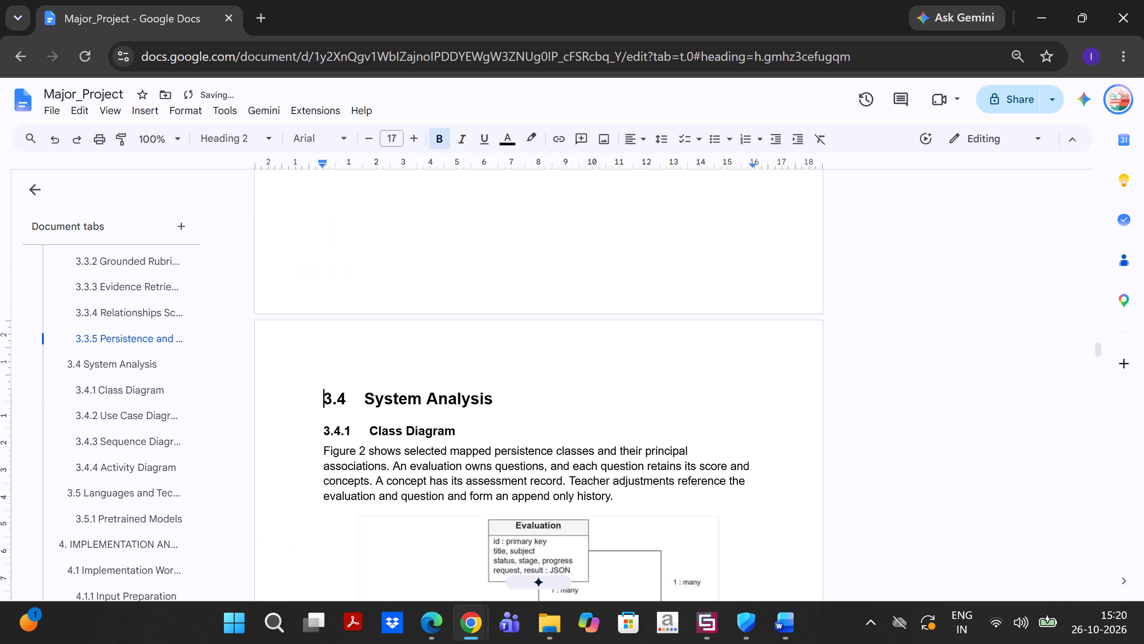
left_click(365, 400)
key("BackSpace")
key("BackSpace")
key("BackSpace")
key("BackSpace")
key("BackSpace")
key("BackSpace")
key("BackSpace")
key("BackSpace")
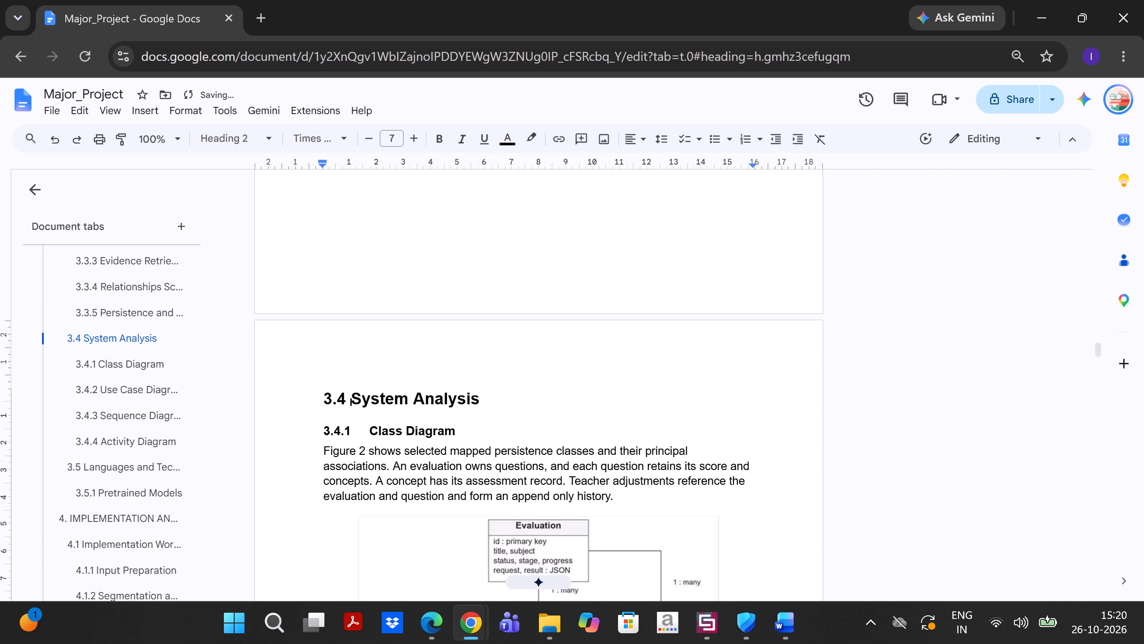
key("BackSpace")
key("BackSpace")
key("BackSpace")
key("space")
key("space")
key("space")
Replace the wide gap after 3.4.1 in the Class Diagram heading with two small spaces.
left_click(371, 436)
key("BackSpace")
key("BackSpace")
key("BackSpace")
key("BackSpace")
key("BackSpace")
key("BackSpace")
key("BackSpace")
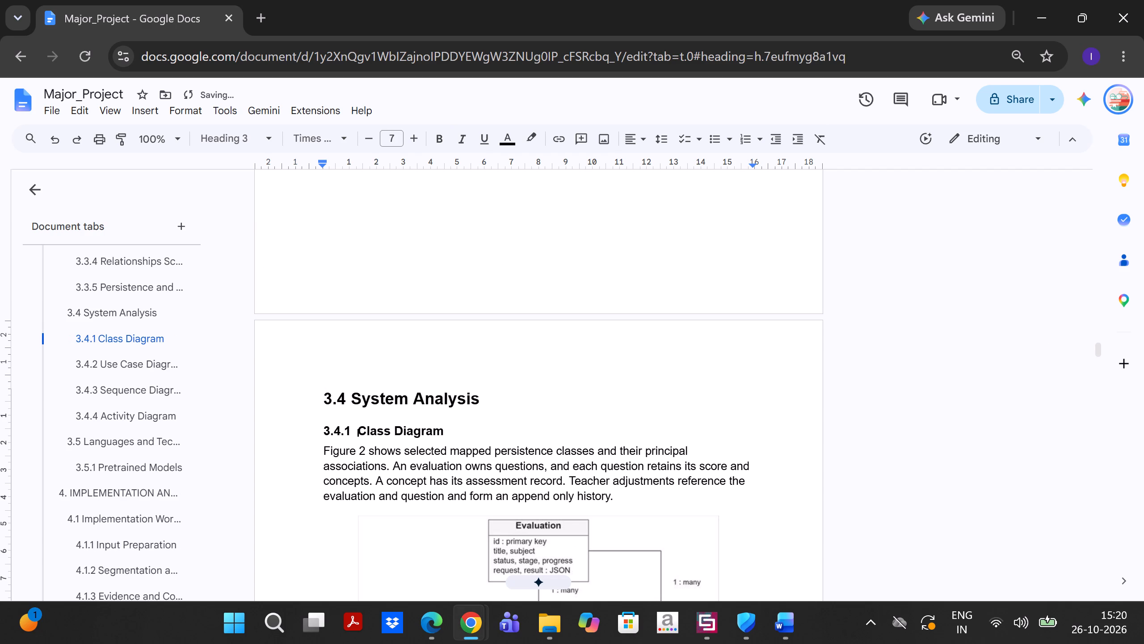
key("BackSpace")
key("BackSpace")
key("BackSpace")
key("BackSpace")
key("space")
key("BackSpace")
key("space")
key("space")
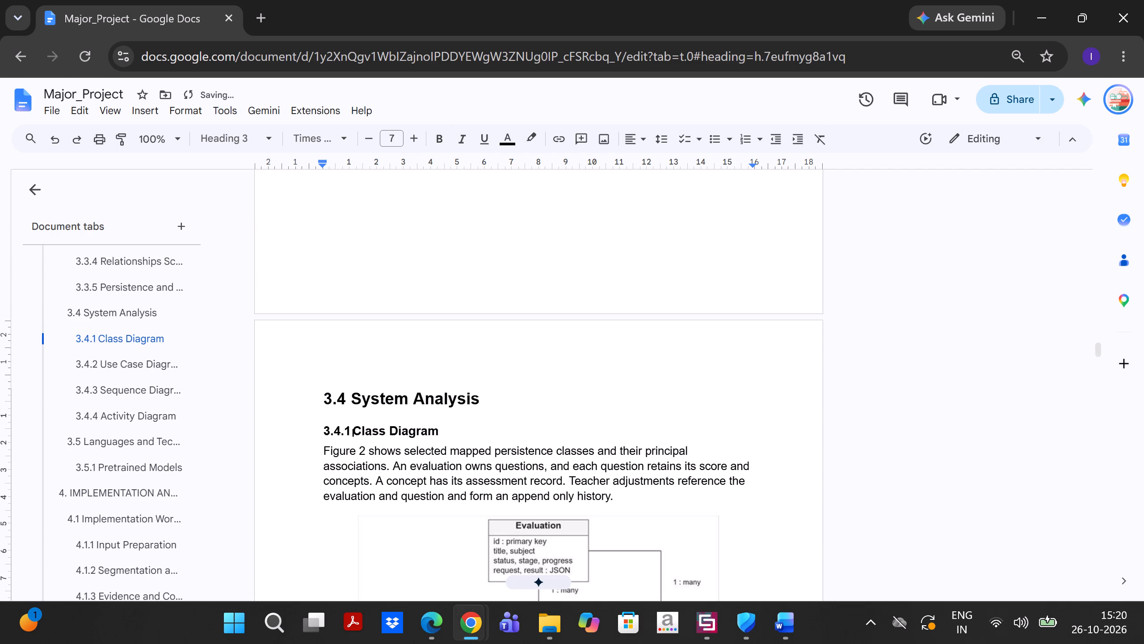
Replace the class diagram image in section 3.4.1 of Google Docs with the one copied from the Word report.
scroll(371, 436, "down", 2)
scroll(454, 458, "down", 1)
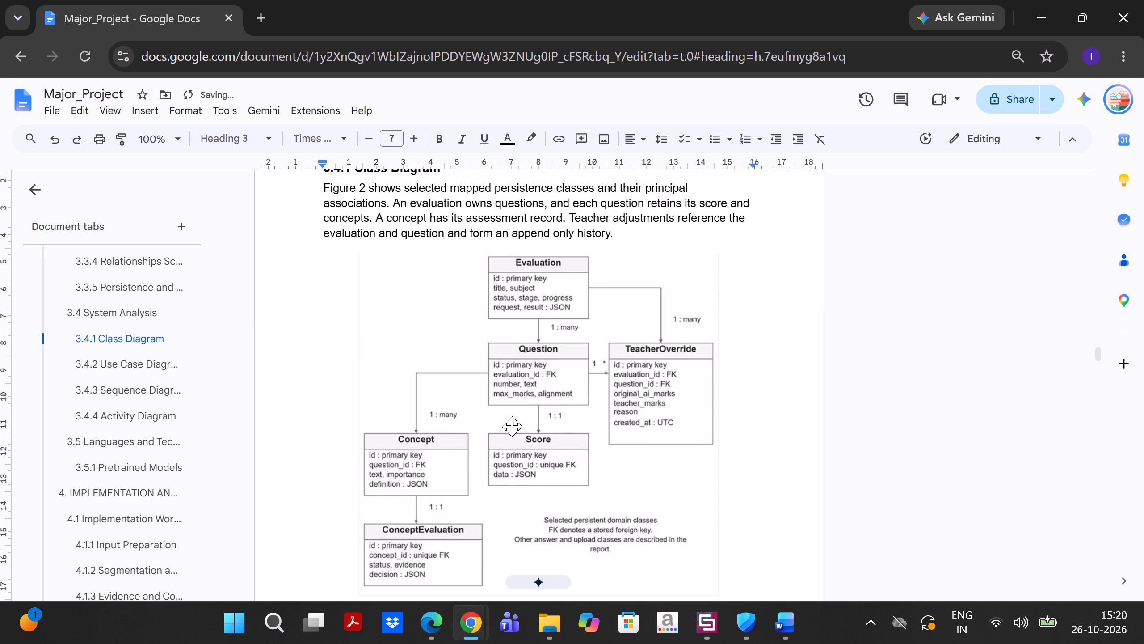
key("alt+Tab")
scroll(495, 433, "down", 1)
left_click(471, 415)
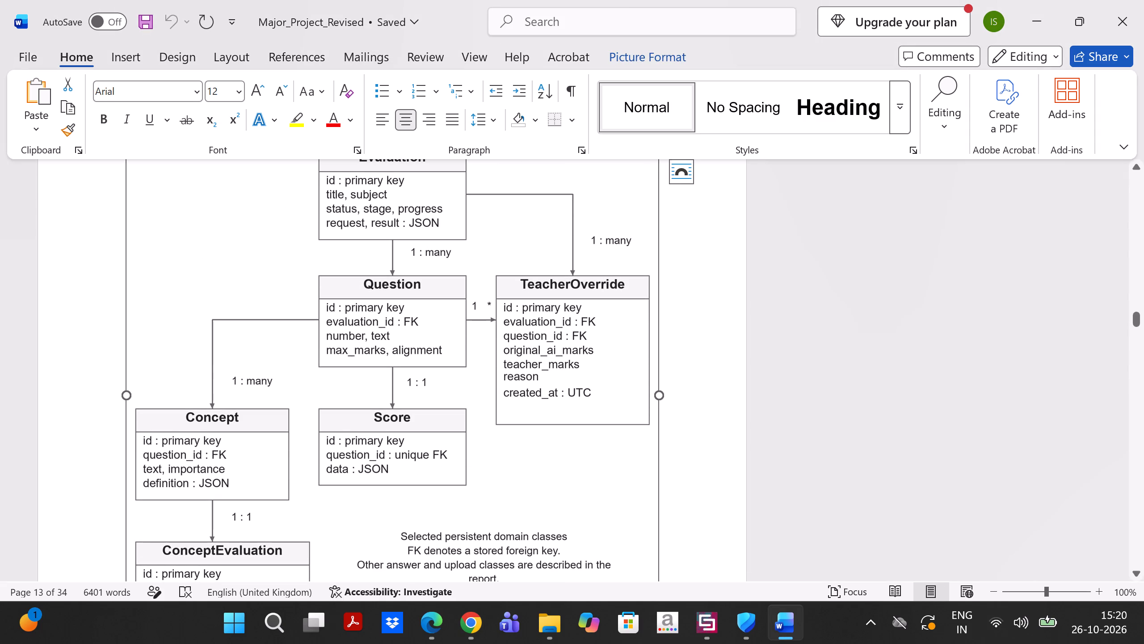
key("ctrl+c")
key("alt+Tab")
left_click(500, 434)
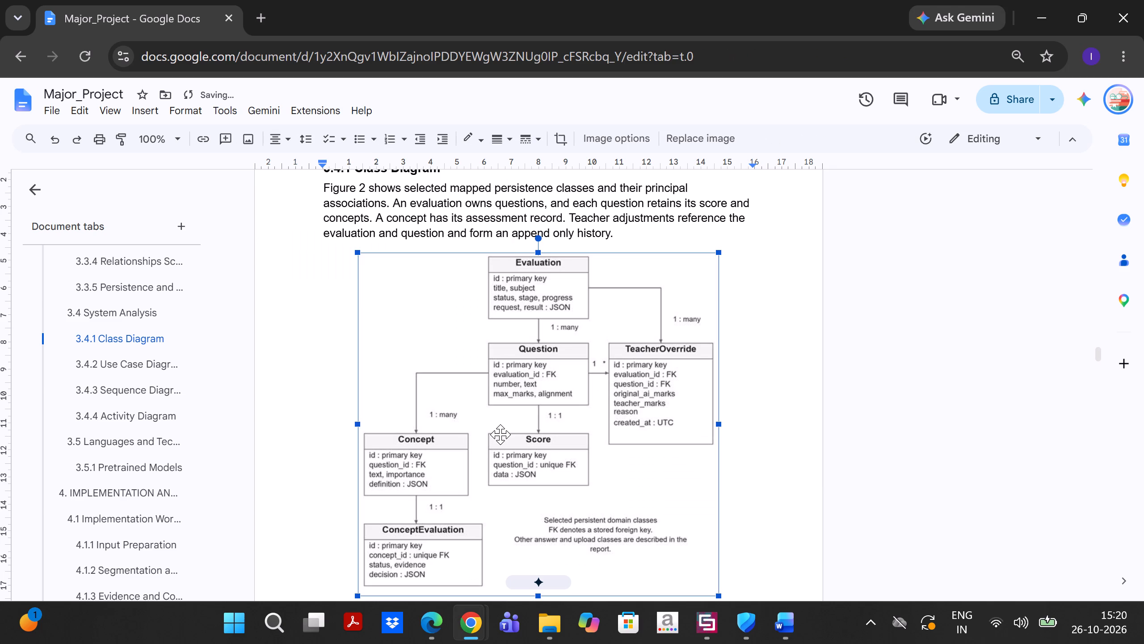
key("Delete")
key("ctrl+v")
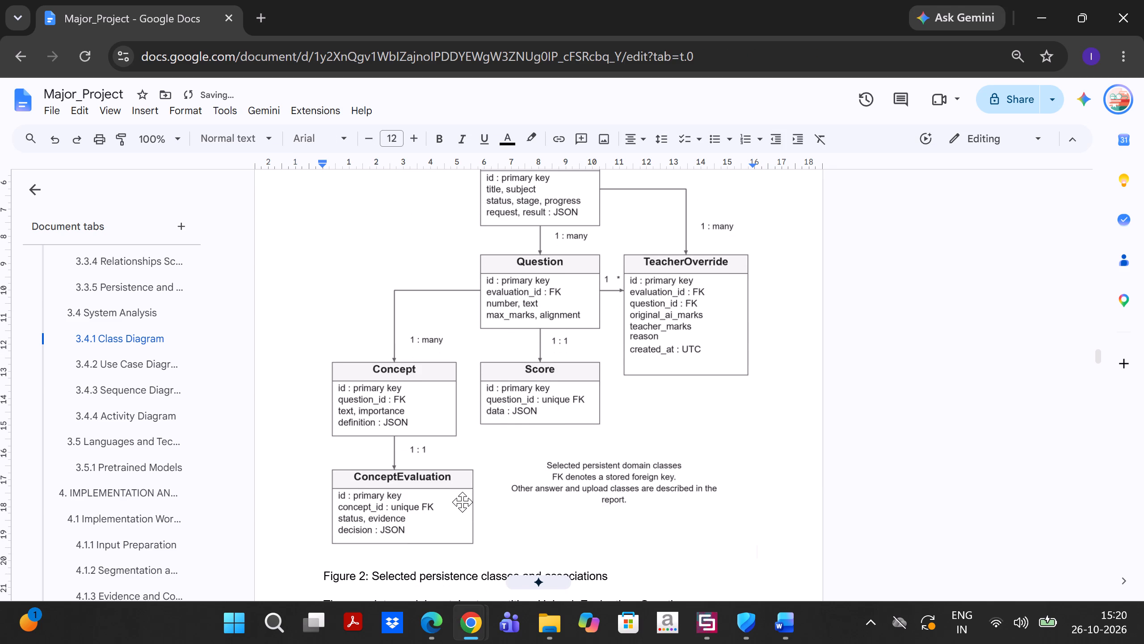
Renumber the class diagram caption in Google Docs to Figure 3, and make it italic and centred as in the Word report.
scroll(492, 474, "down", 1)
key("alt+Tab")
scroll(513, 460, "down", 4)
scroll(513, 460, "up", 2)
key("alt+Tab")
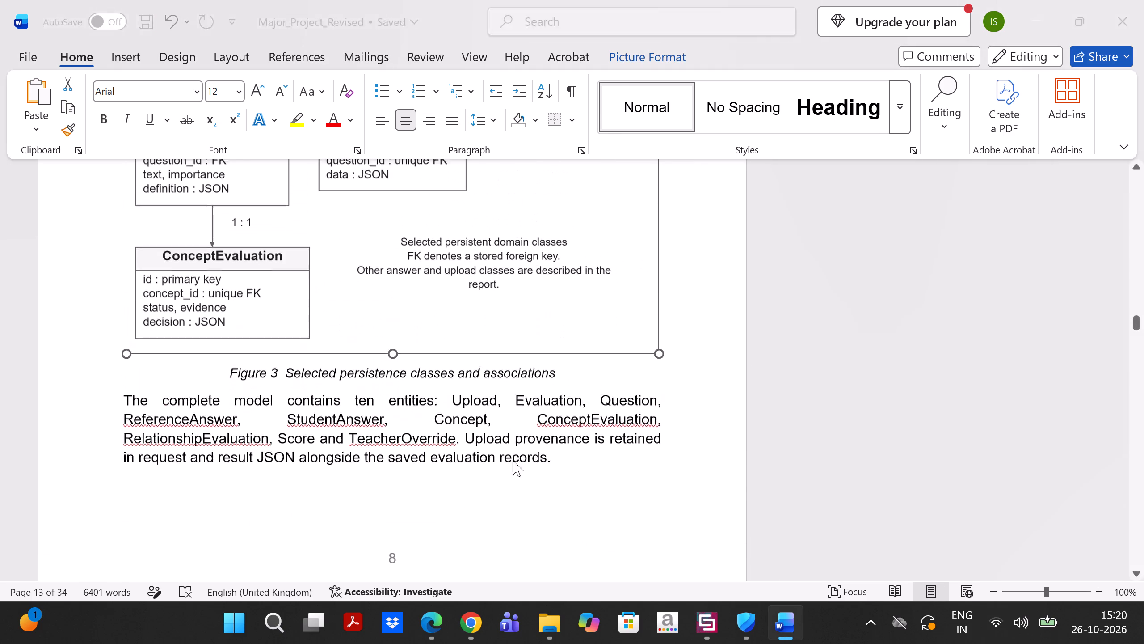
left_click(366, 479)
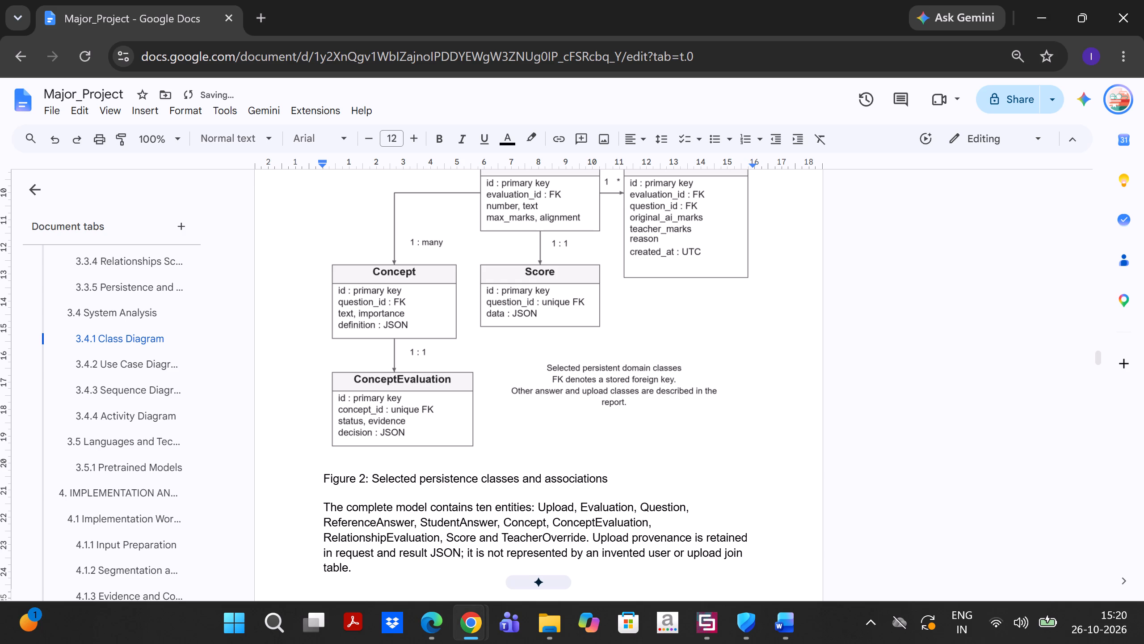
key("BackSpace")
key("3")
left_click_drag(608, 478, 373, 484)
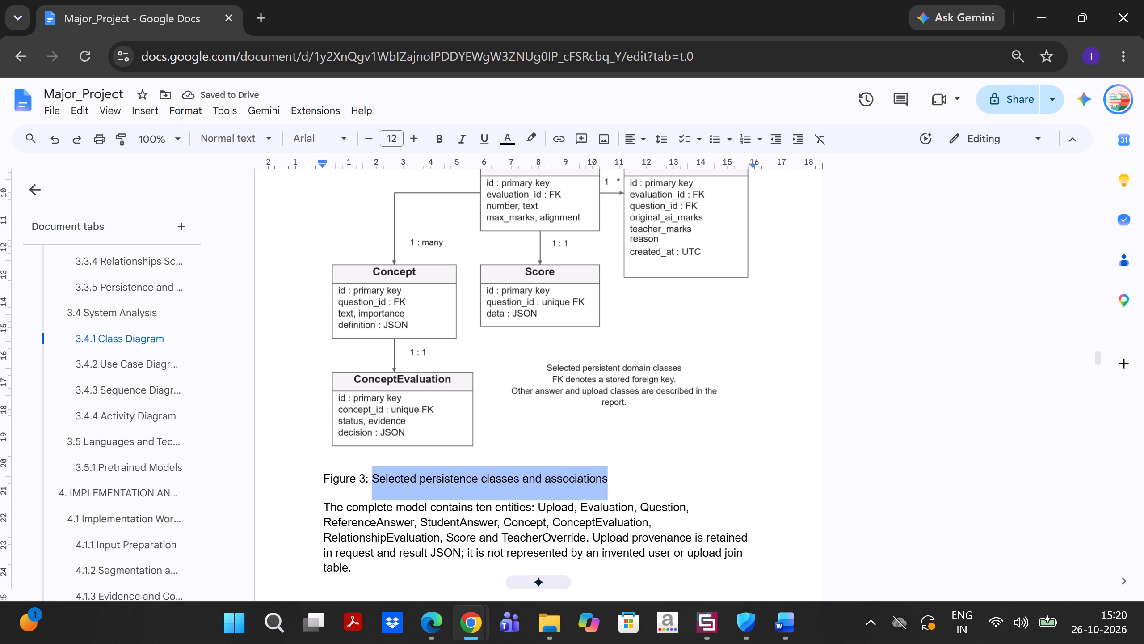
left_click_drag(373, 484, 321, 478)
key("ctrl+i")
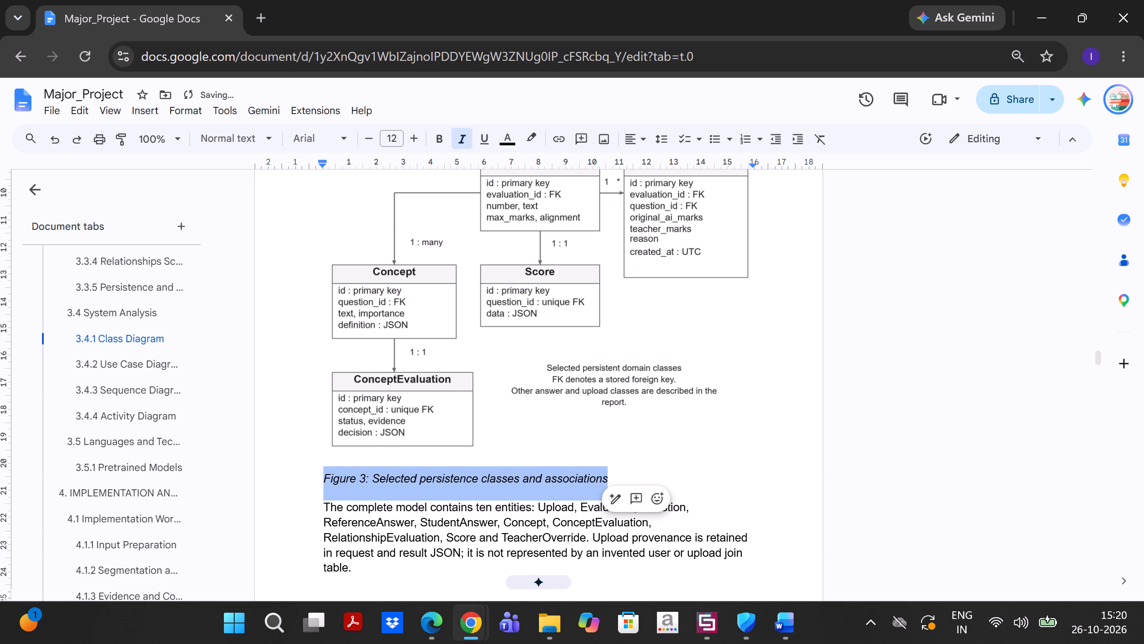
key("ctrl+shift+e")
Replace the use case diagram image in section 3.4.2 of Google Docs with the one copied from the Word report.
key("alt+Tab")
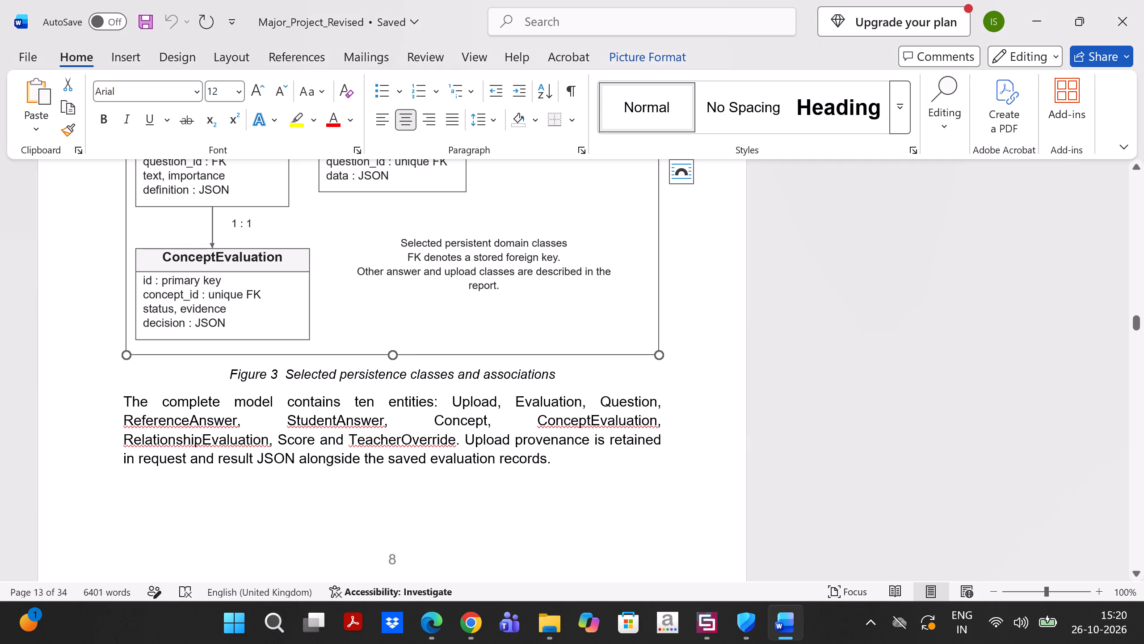
left_click(430, 475)
scroll(430, 475, "down", 1)
key("alt+Tab")
scroll(487, 488, "down", 1)
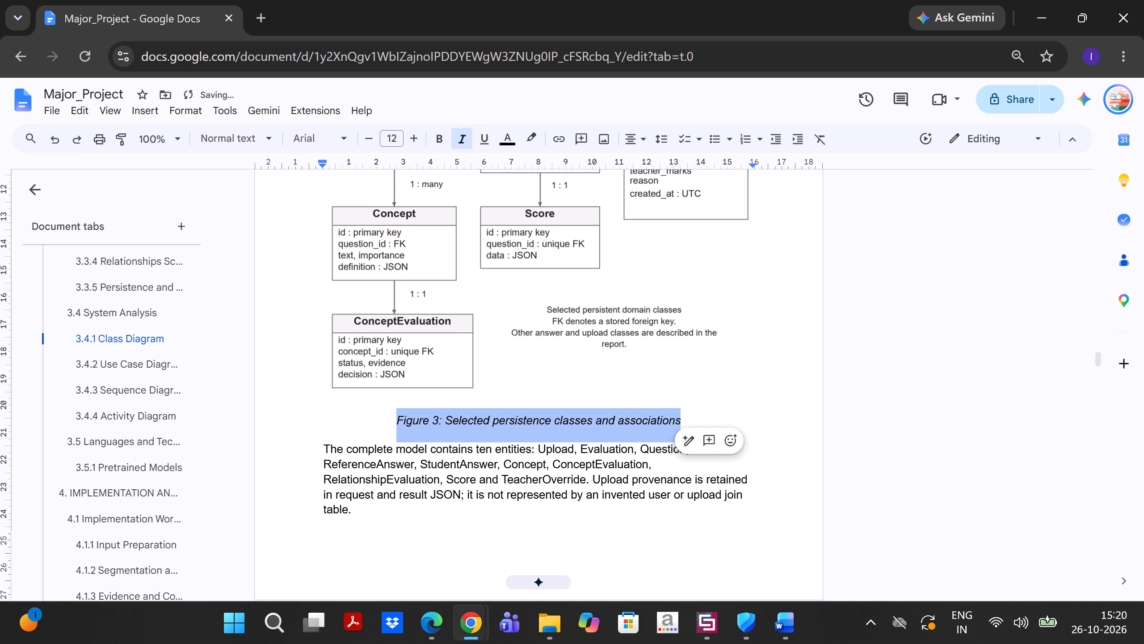
key("alt+Tab")
scroll(469, 487, "down", 1)
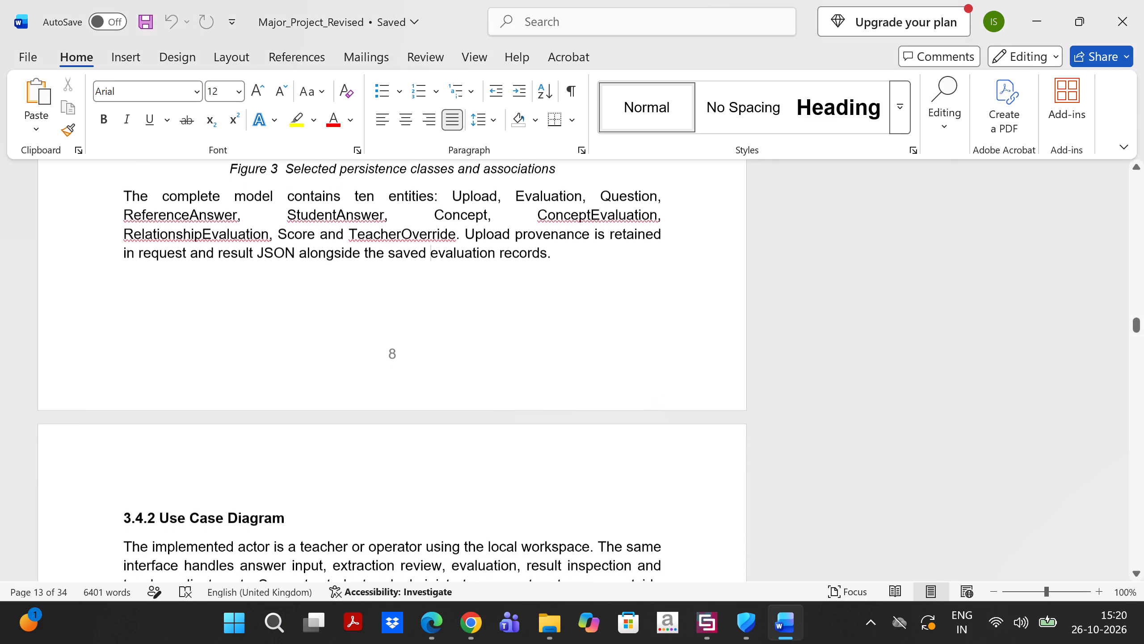
scroll(469, 487, "down", 1)
key("alt+Tab")
scroll(469, 487, "down", 3)
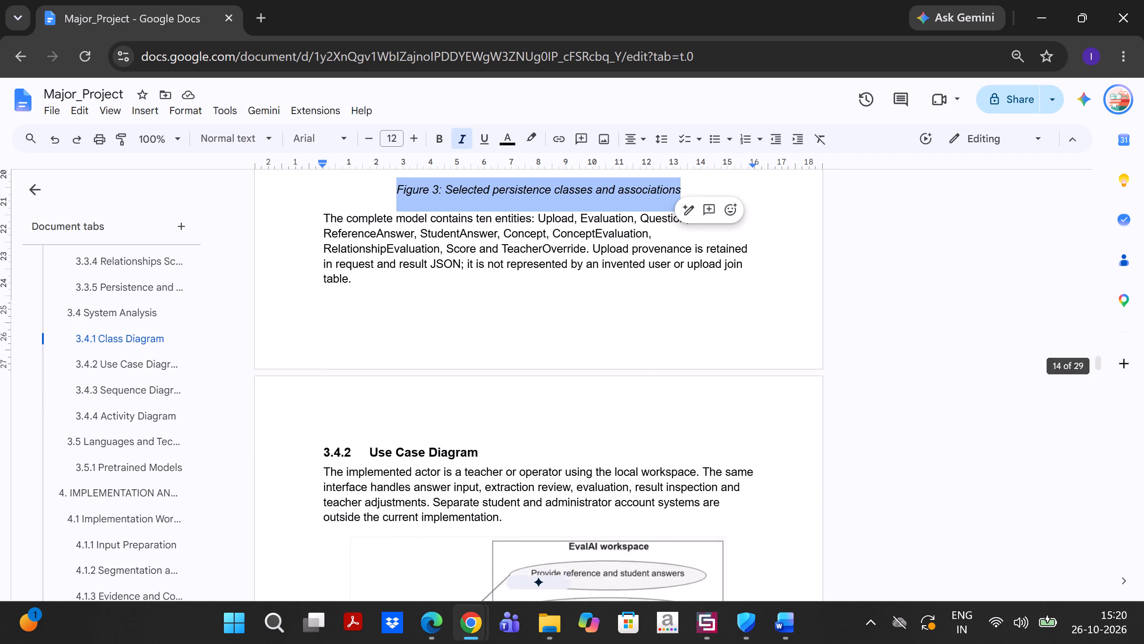
scroll(469, 487, "down", 1)
key("alt+Tab")
scroll(453, 496, "down", 2)
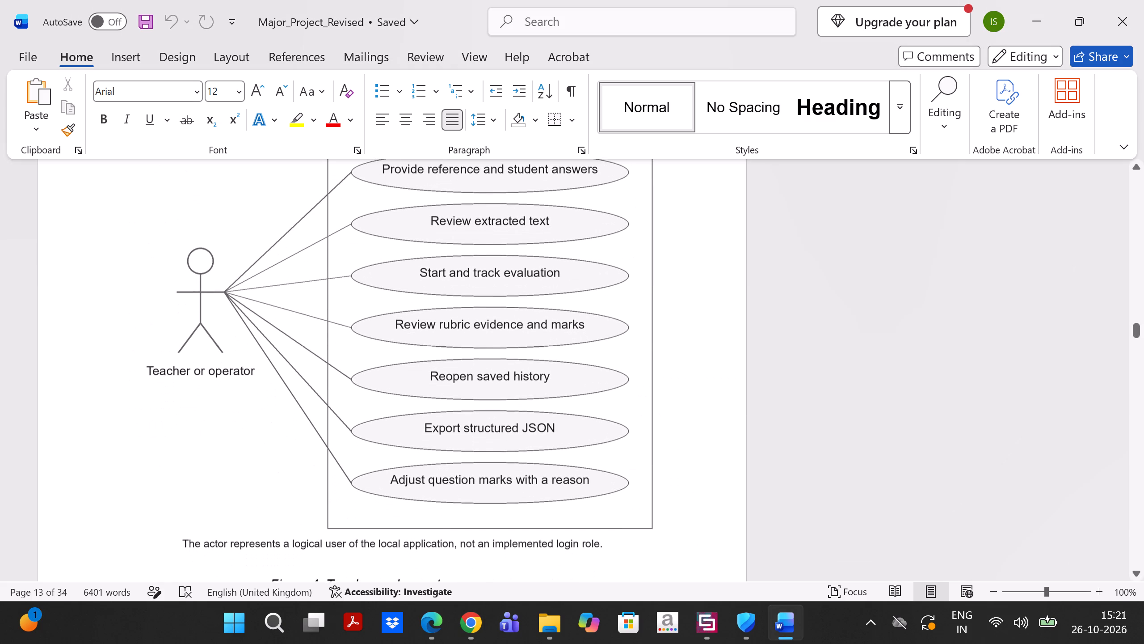
left_click(468, 357)
key("ctrl+c")
key("alt+Tab")
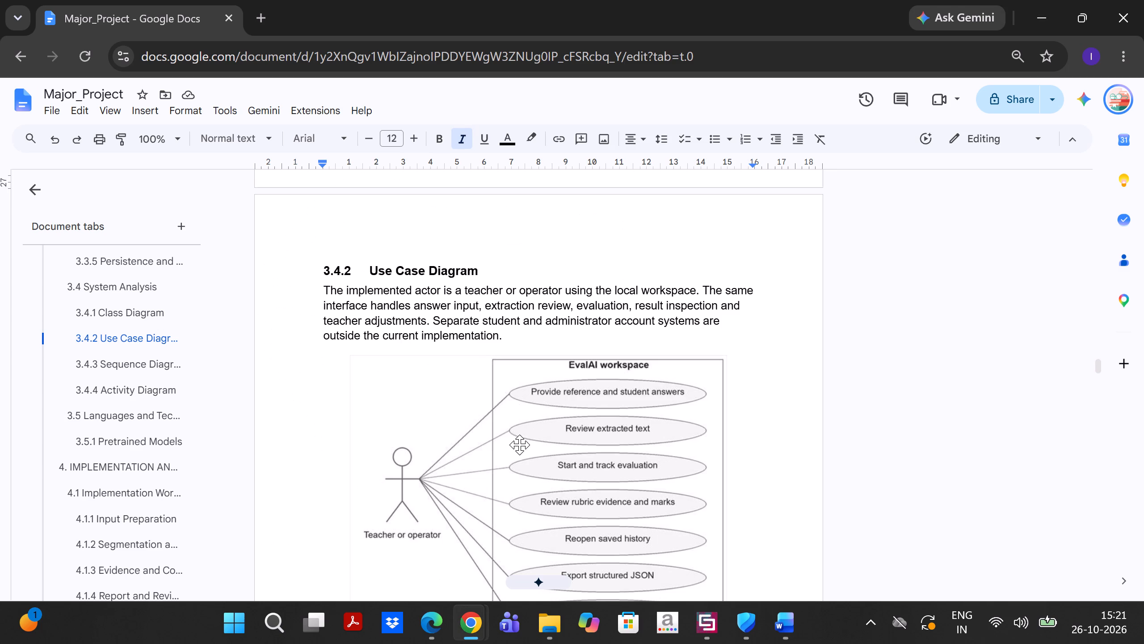
left_click(519, 445)
key("Delete")
key("ctrl+v")
Renumber the "Teacher and operator use cases" caption to Figure 4, and make it centred and italic as in the Word report.
scroll(519, 445, "down", 1)
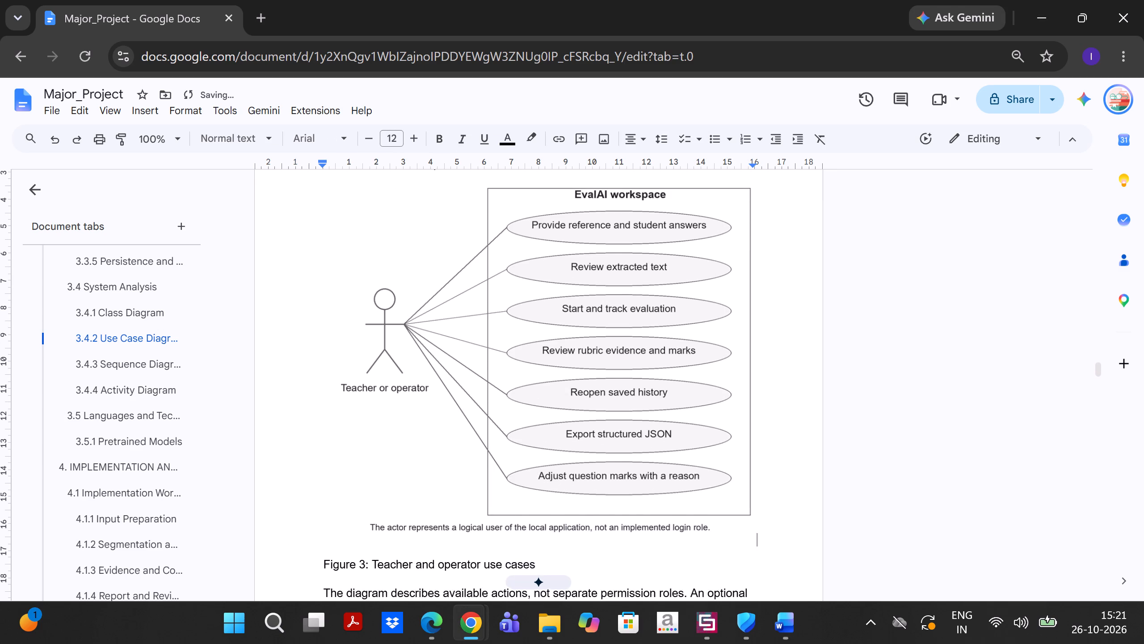
scroll(519, 445, "down", 1)
key("alt+Tab")
scroll(512, 470, "down", 1)
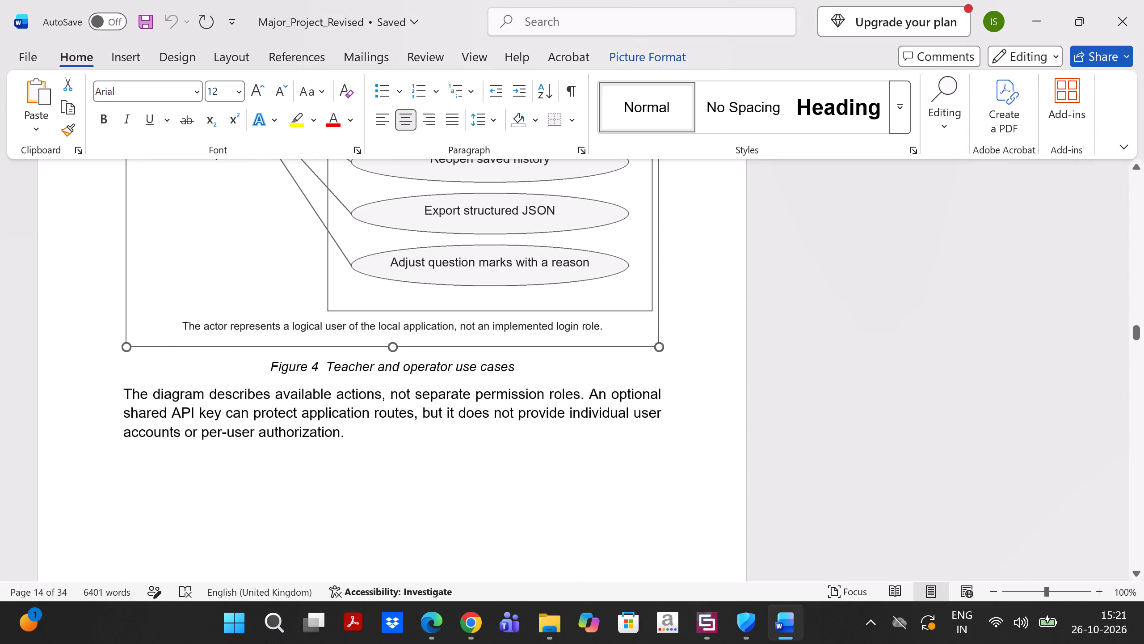
key("alt+Tab")
scroll(558, 464, "down", 1)
key("alt+Tab")
key("alt+Tab")
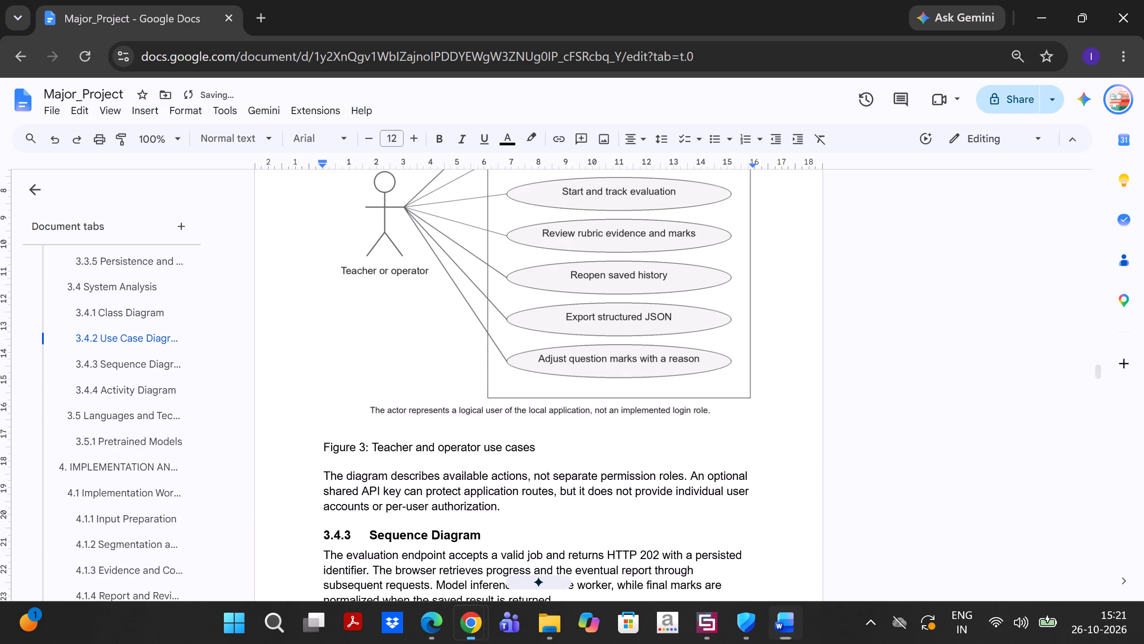
left_click(366, 443)
key("BackSpace")
key("4")
left_click_drag(543, 447, 326, 448)
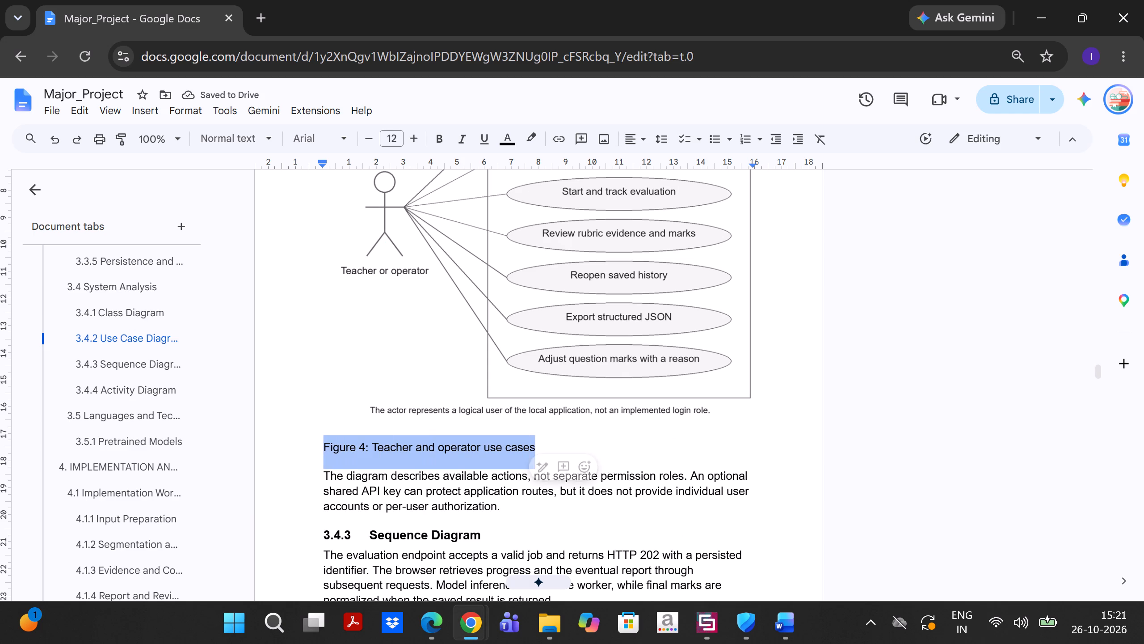
key("ctrl+shift+e")
key("ctrl+i")
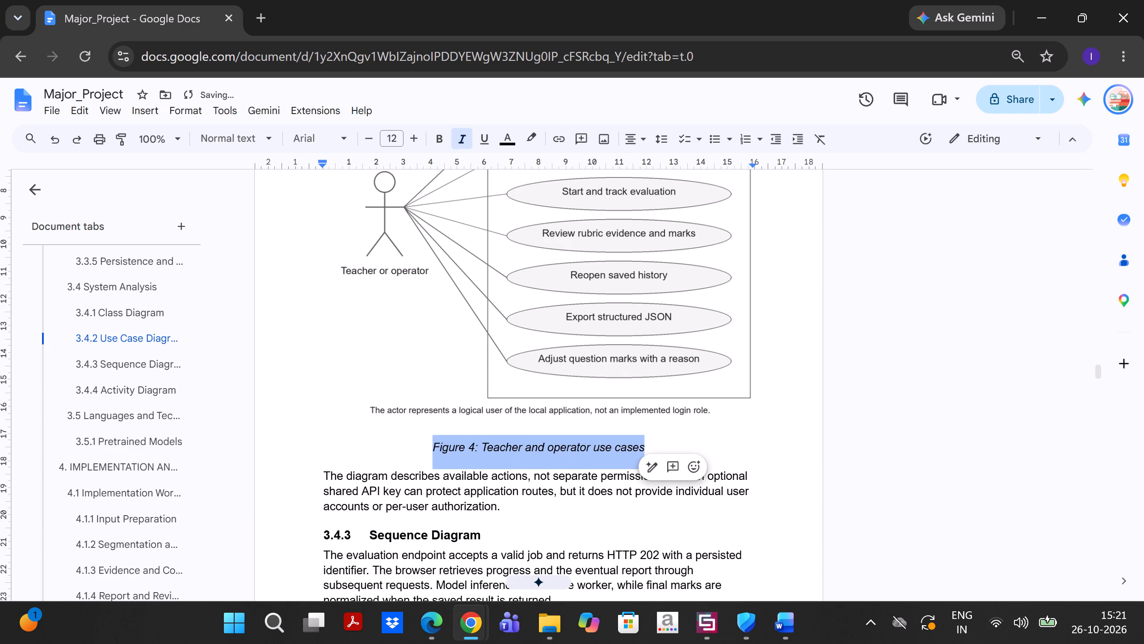
Add one blank line below the Figure 4 caption and three above the 3.4.3 Sequence Diagram heading so the heading starts a new page.
key("alt+Tab")
left_click(359, 491)
scroll(359, 491, "down", 1)
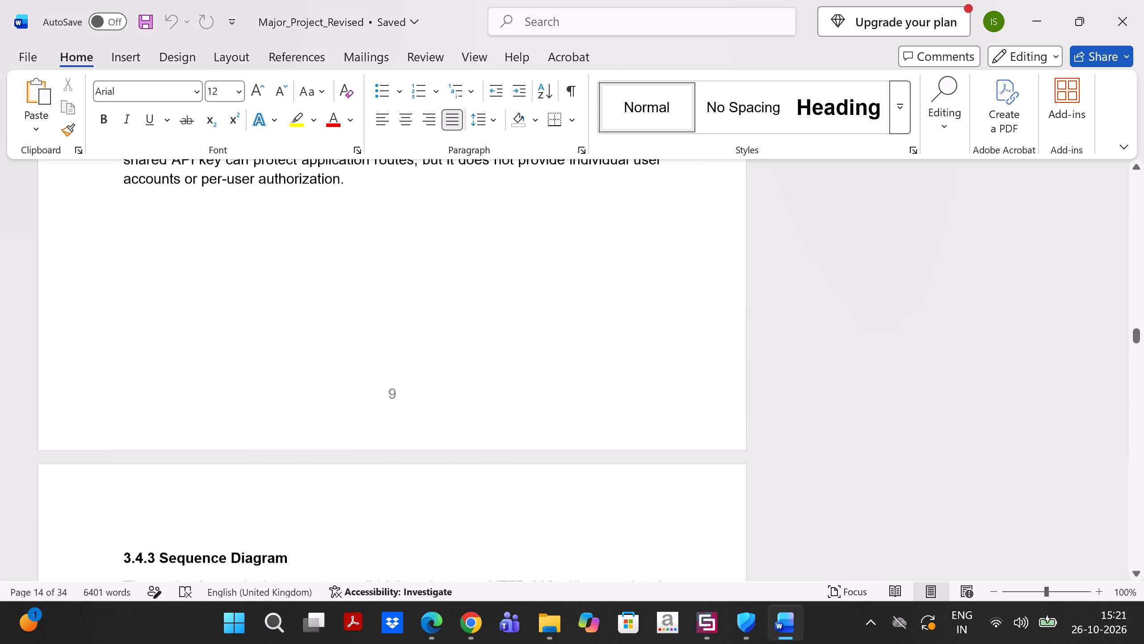
scroll(359, 491, "down", 1)
key("alt+Tab")
scroll(400, 495, "down", 1)
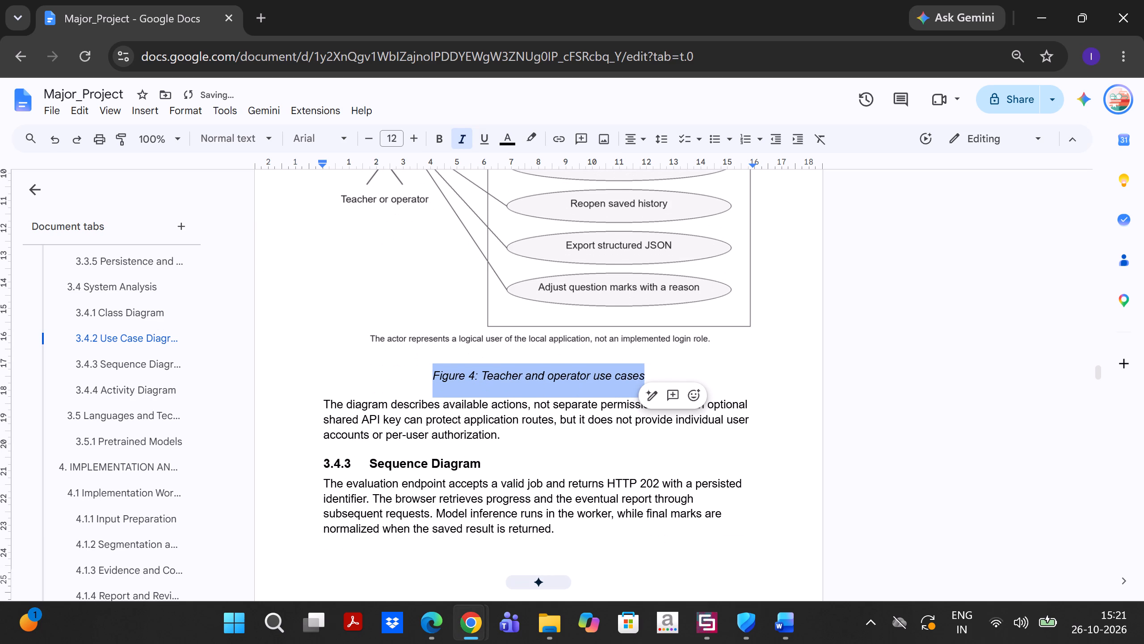
left_click(502, 439)
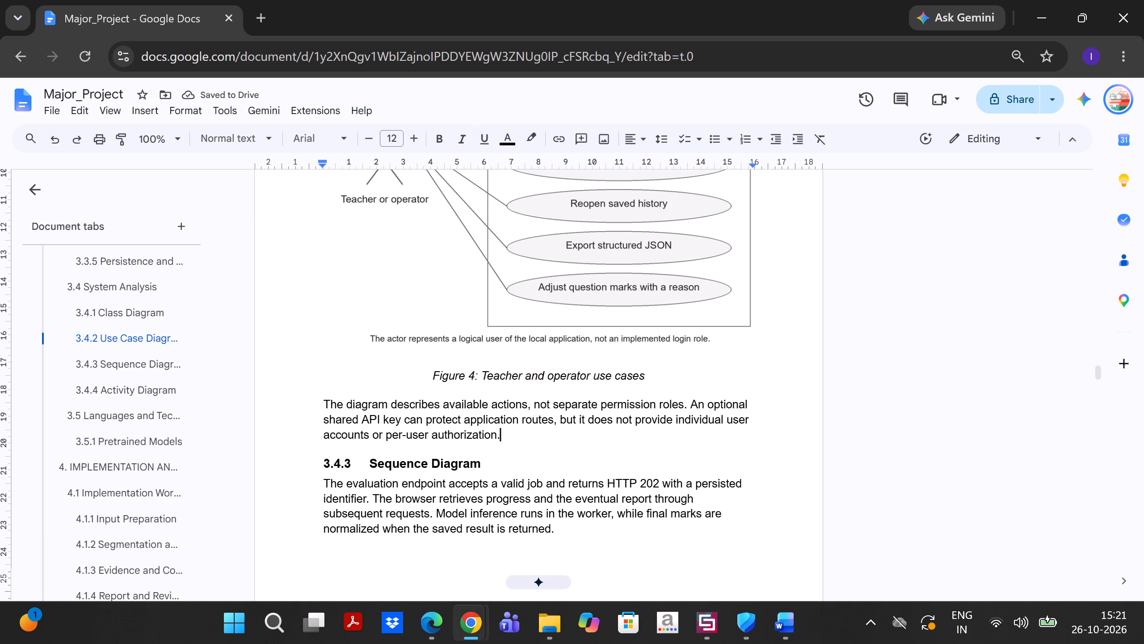
left_click(332, 404)
key("Left")
key("Return")
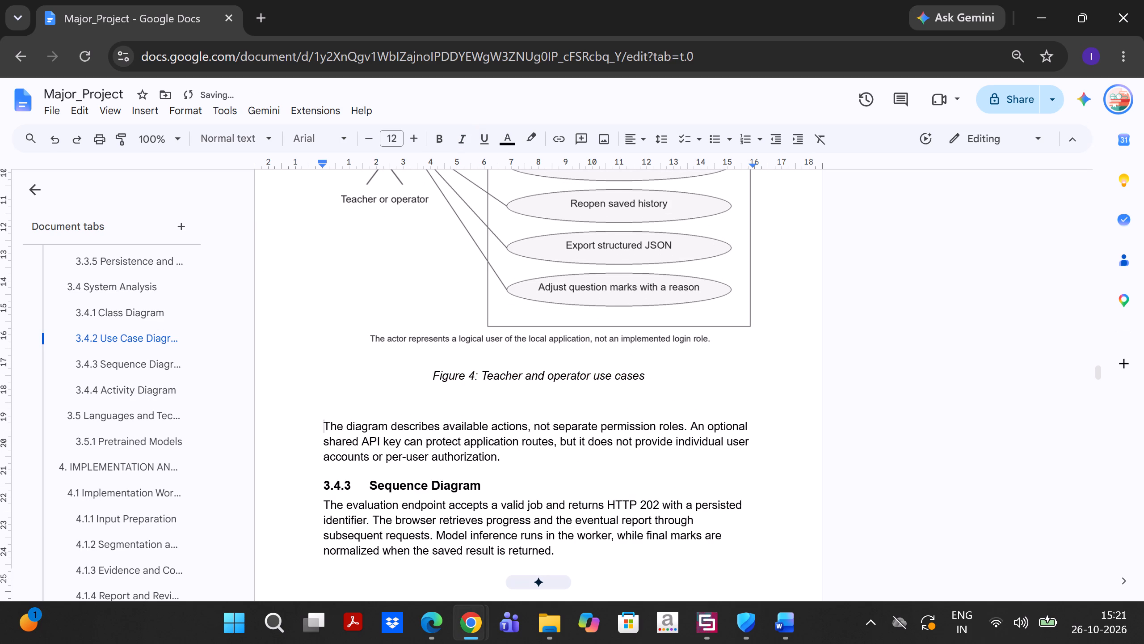
left_click(324, 475)
key("Return")
key("Return")
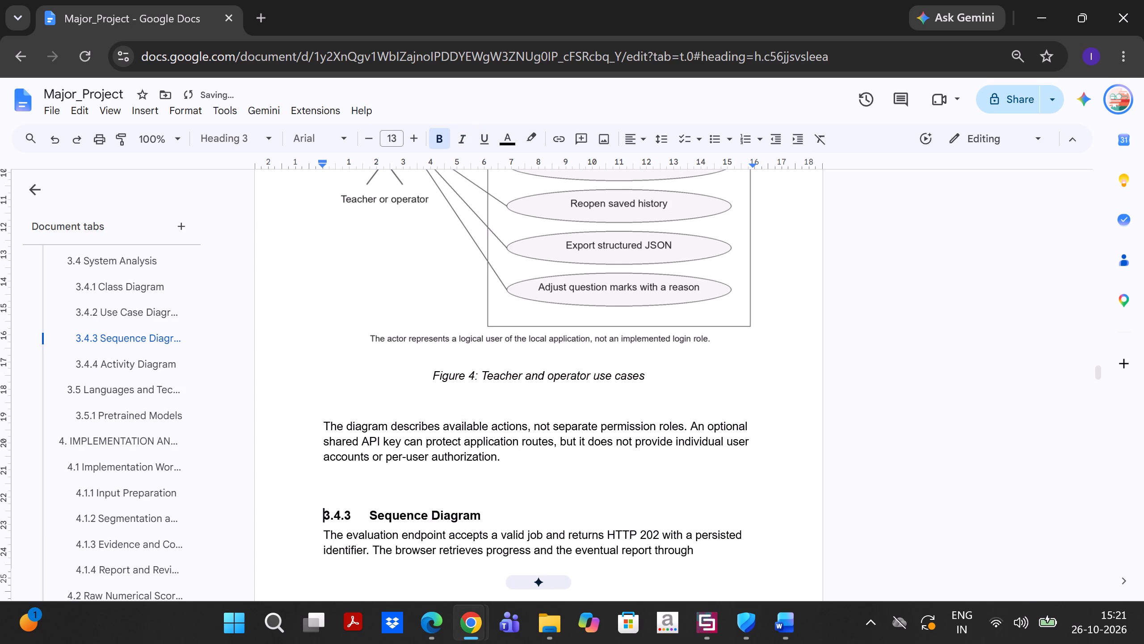
key("Return")
Replace the sequence diagram image in section 3.4.3 of Google Docs with the one copied from the Word report.
scroll(324, 475, "down", 2)
scroll(391, 446, "down", 2)
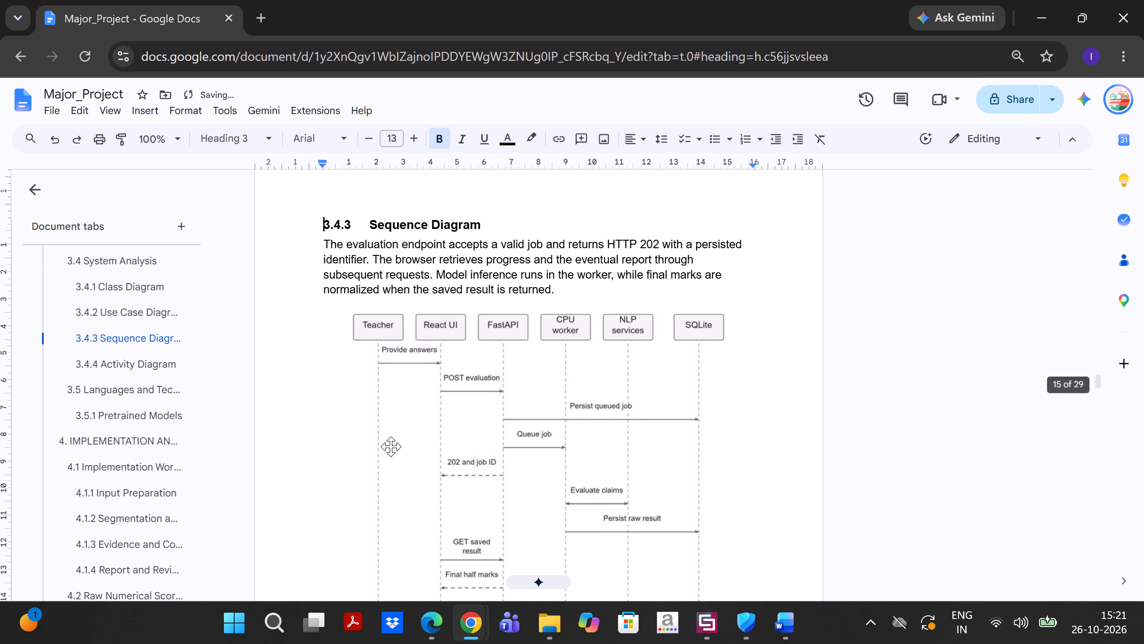
key("alt+Tab")
scroll(436, 435, "down", 2)
scroll(436, 435, "up", 1)
left_click(436, 435)
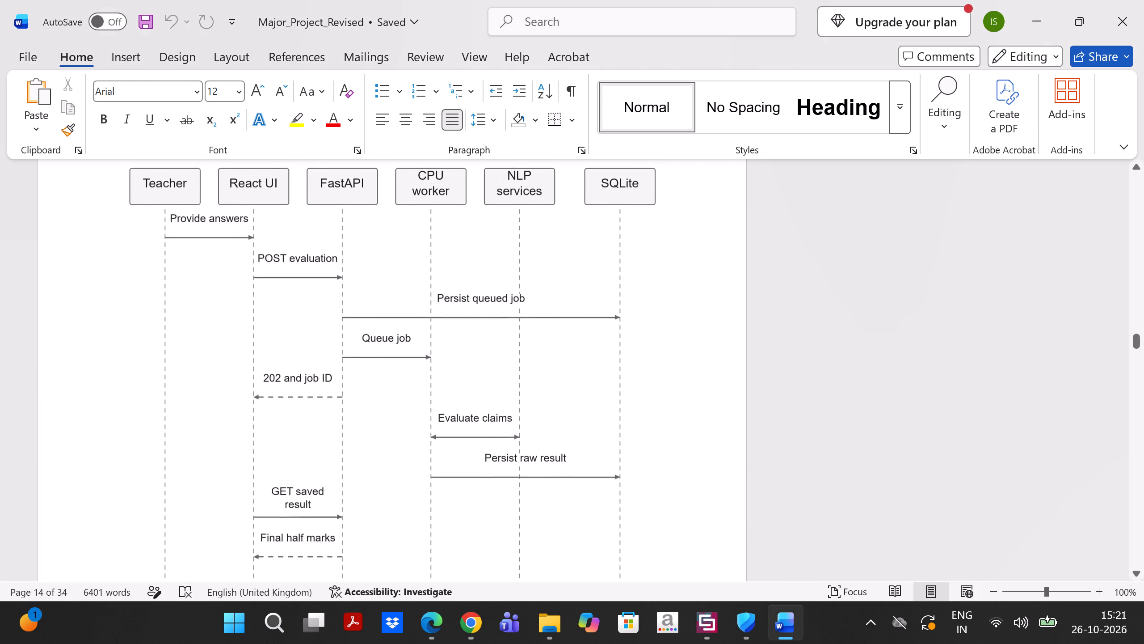
key("ctrl+c")
key("alt+Tab")
left_click(479, 436)
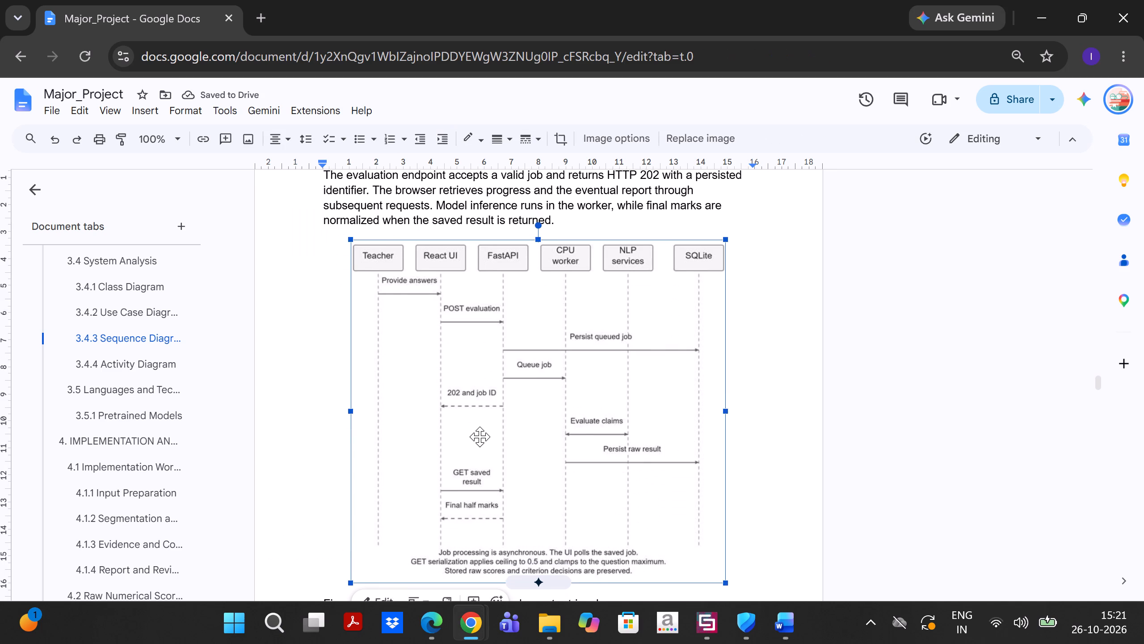
key("Delete")
key("ctrl+v")
Renumber the "Asynchronous evaluation and report retrieval" caption to Figure 5, and make it italic and centred as in the Word report.
scroll(444, 418, "down", 2)
key("alt+Tab")
scroll(430, 475, "down", 2)
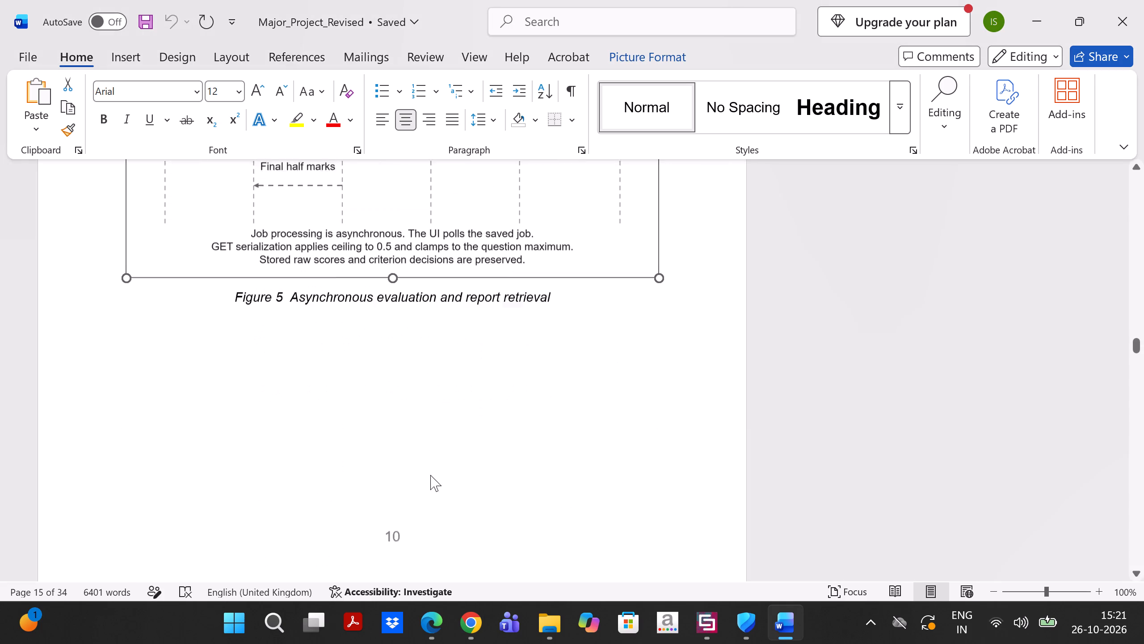
scroll(430, 475, "up", 1)
key("alt+Tab")
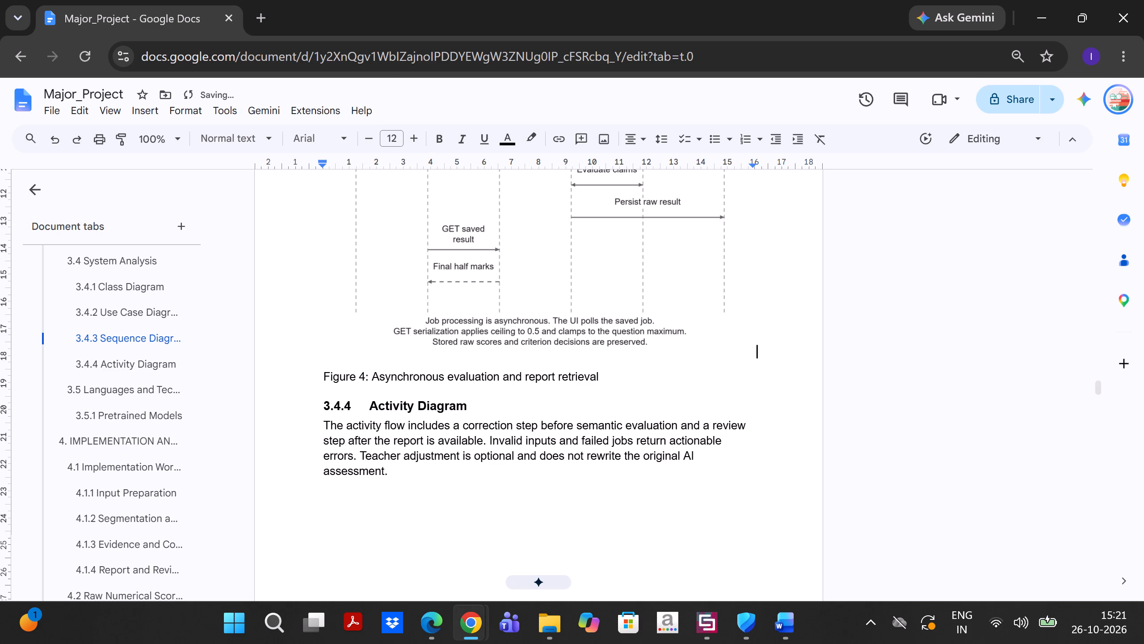
left_click(363, 378)
key("BackSpace")
key("5")
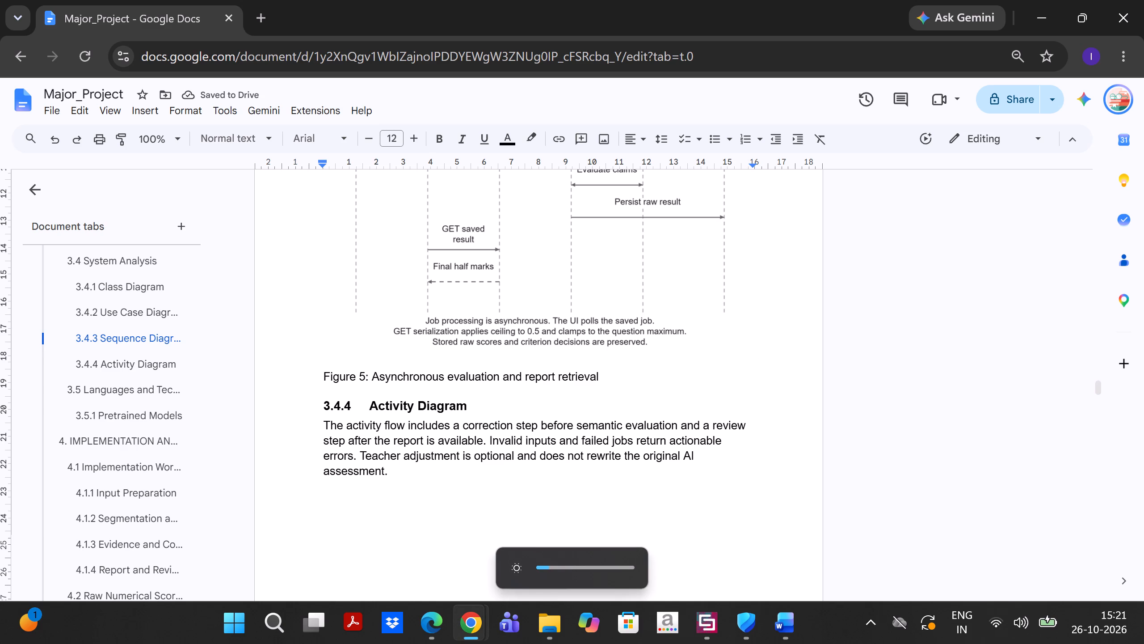
left_click_drag(391, 470, 375, 466)
left_click_drag(604, 381, 555, 375)
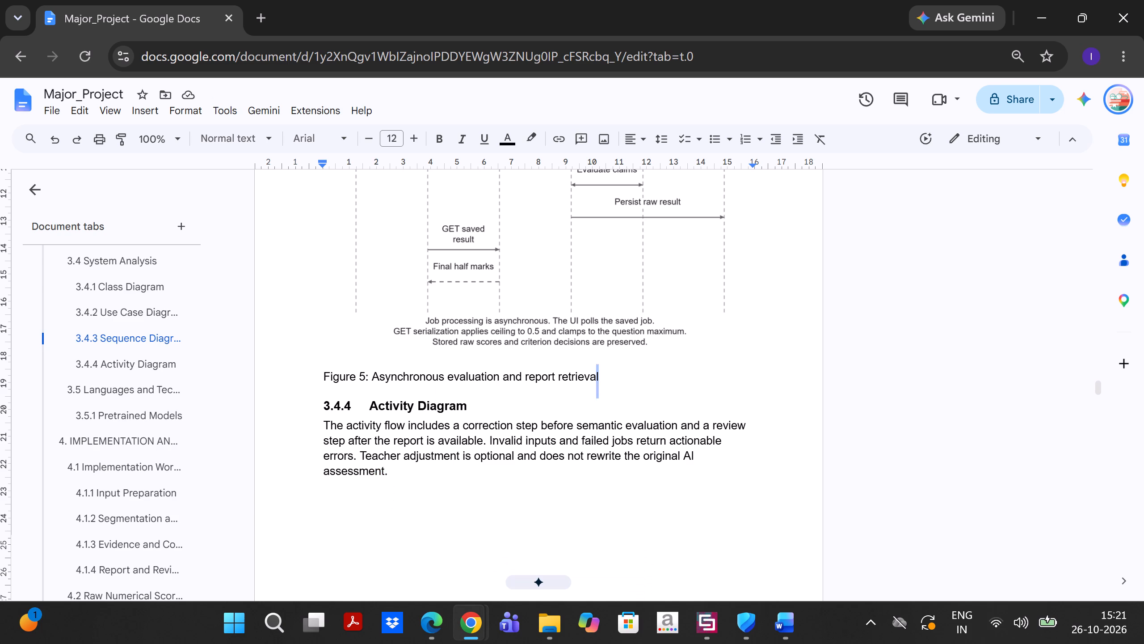
left_click_drag(555, 375, 327, 376)
key("shift+Left")
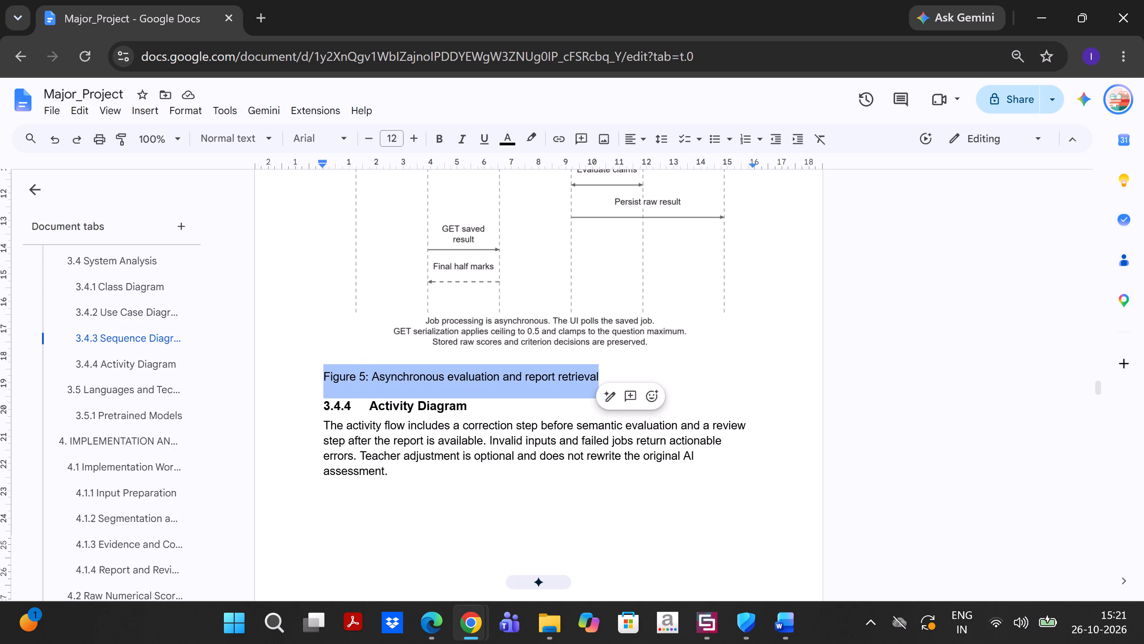
key("ctrl+i")
key("ctrl+shift+e")
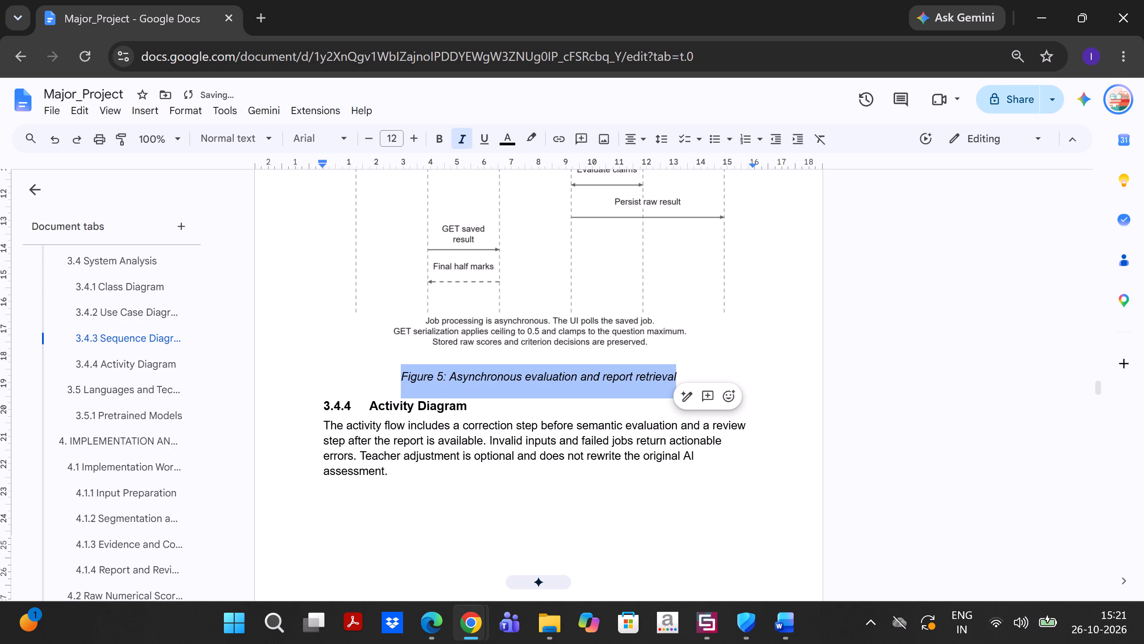
left_click(394, 428)
Insert five blank lines above the 3.4.4 Activity Diagram heading in Google Docs so it starts a new page, as in the Word report.
key("alt+Tab")
scroll(394, 428, "down", 4)
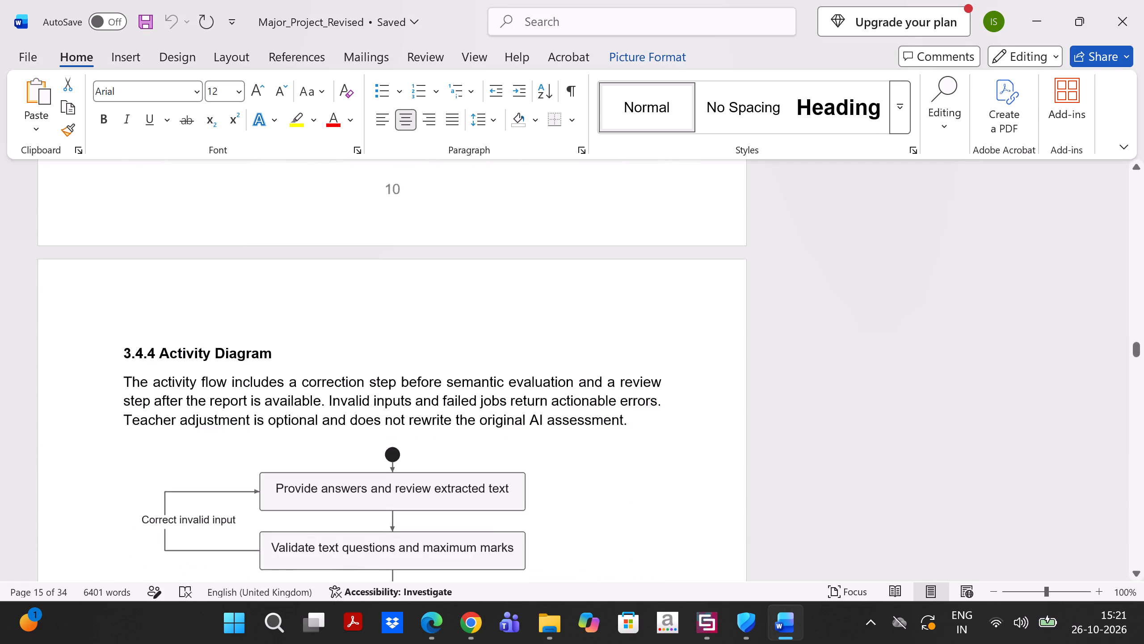
scroll(394, 428, "down", 1)
key("alt+Tab")
scroll(457, 456, "down", 1)
left_click(324, 363)
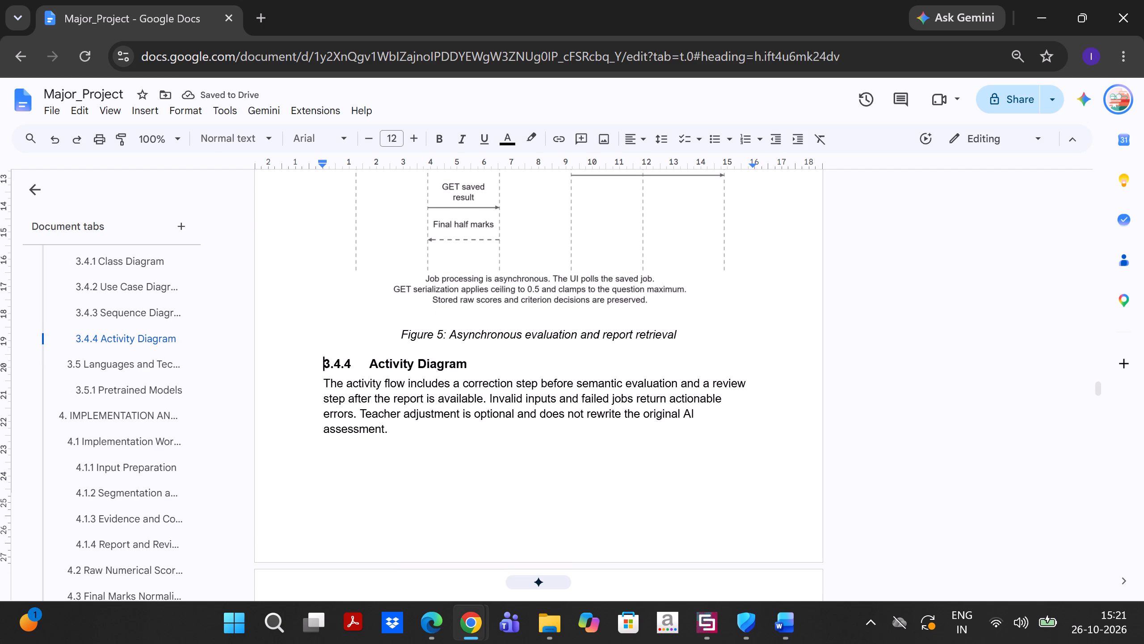
key("Return")
key("Return")
key("Return")
key("Return")
key("Return")
Replace the activity diagram image in section 3.4.4 of Google Docs with the one copied from the Word report.
scroll(324, 363, "down", 1)
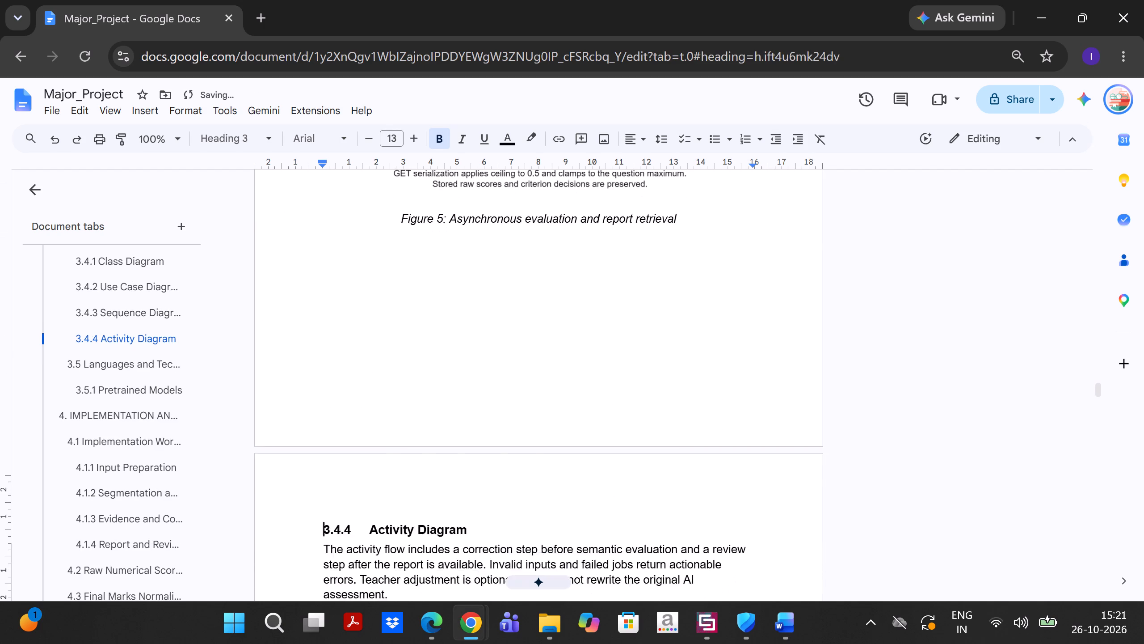
scroll(324, 363, "down", 3)
key("alt+Tab")
scroll(475, 416, "down", 1)
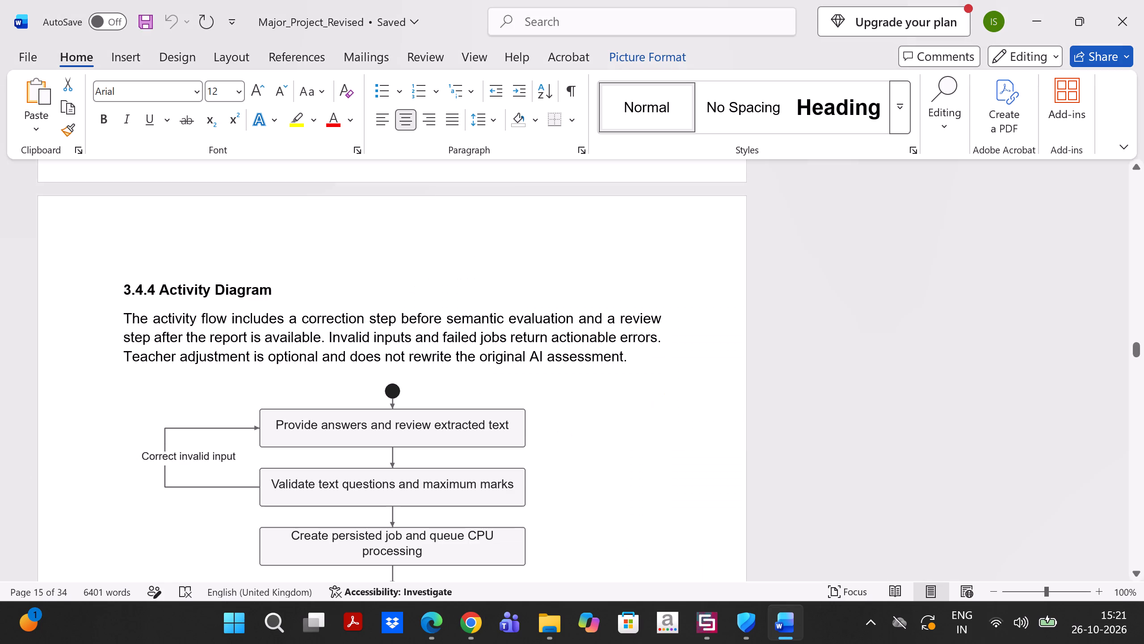
scroll(475, 416, "down", 1)
left_click(455, 425)
key("ctrl+c")
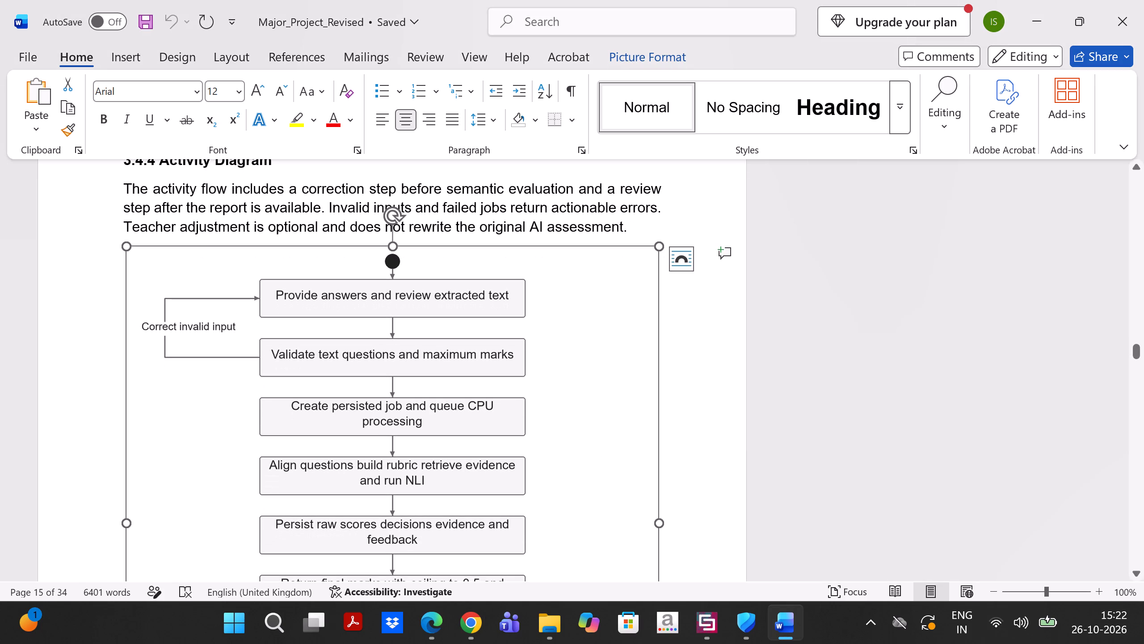
key("alt+Tab")
left_click(518, 464)
key("Delete")
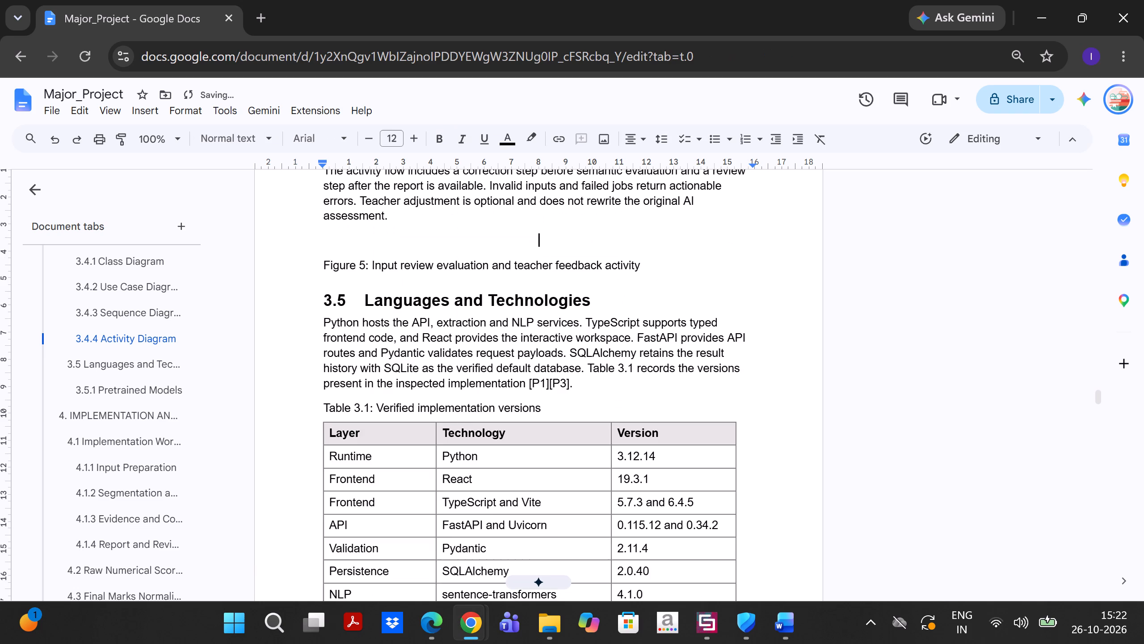
key("ctrl+v")
Renumber the "Input review evaluation and teacher feedback activity" caption to Figure 6, and make it italic and centred.
scroll(518, 464, "down", 1)
key("alt+Tab")
scroll(472, 467, "down", 2)
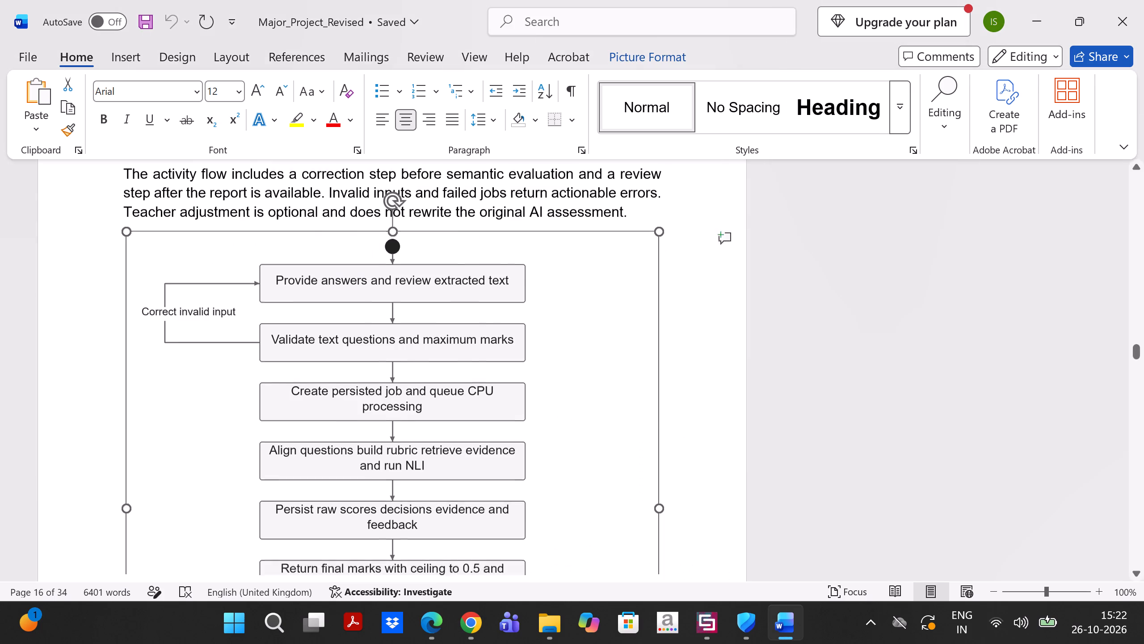
scroll(472, 467, "down", 2)
key("alt+Tab")
scroll(485, 512, "down", 1)
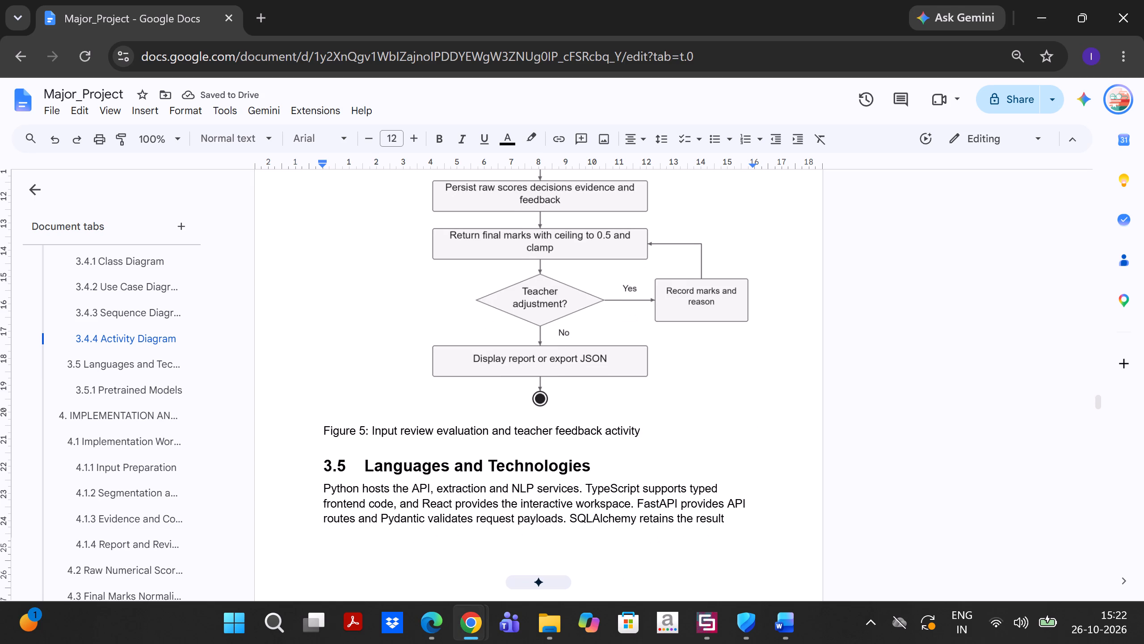
left_click(362, 426)
key("Delete")
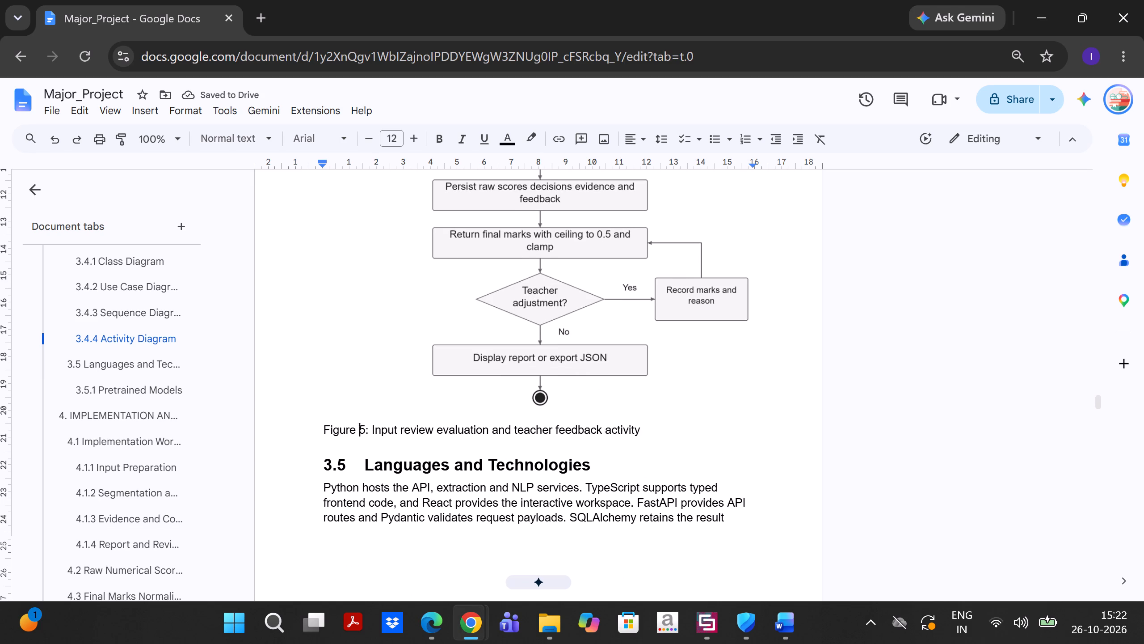
key("6")
left_click_drag(647, 424, 549, 425)
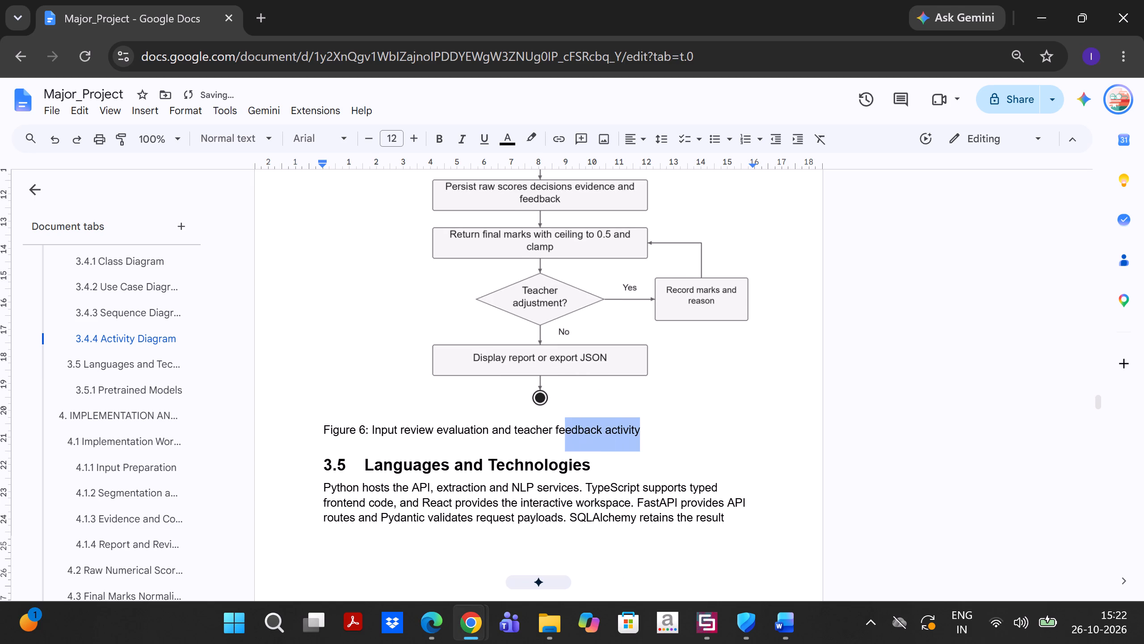
left_click_drag(549, 425, 325, 422)
key("ctrl+i")
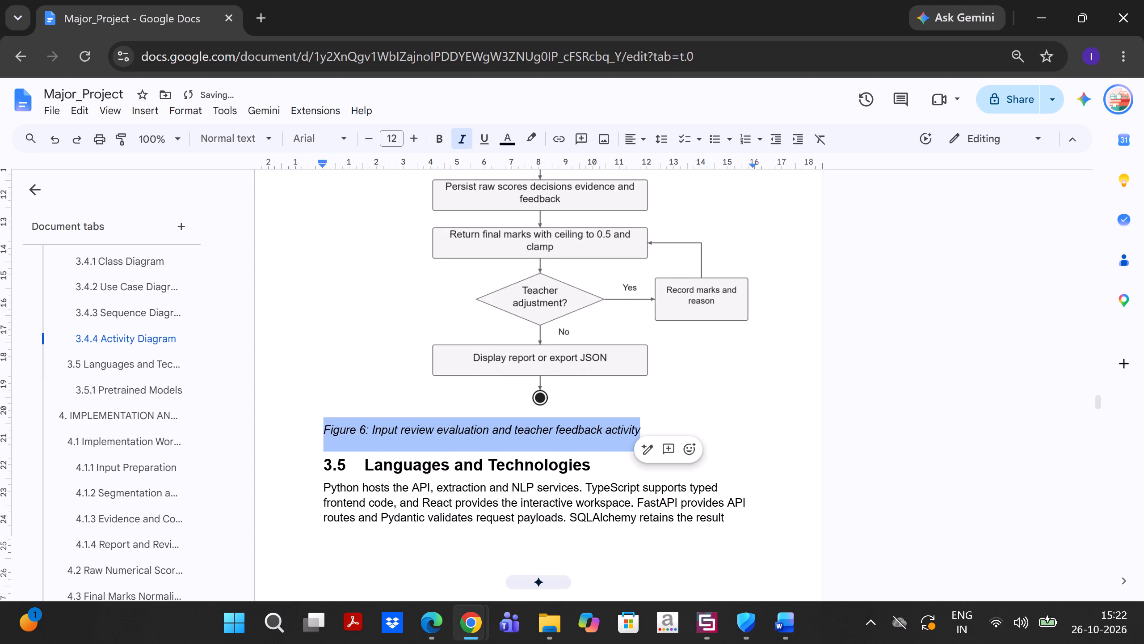
key("ctrl+shift+e")
Insert two blank lines above the 3.5 Languages and Technologies heading in Google Docs so it moves to a new page.
key("alt+Tab")
scroll(374, 449, "down", 2)
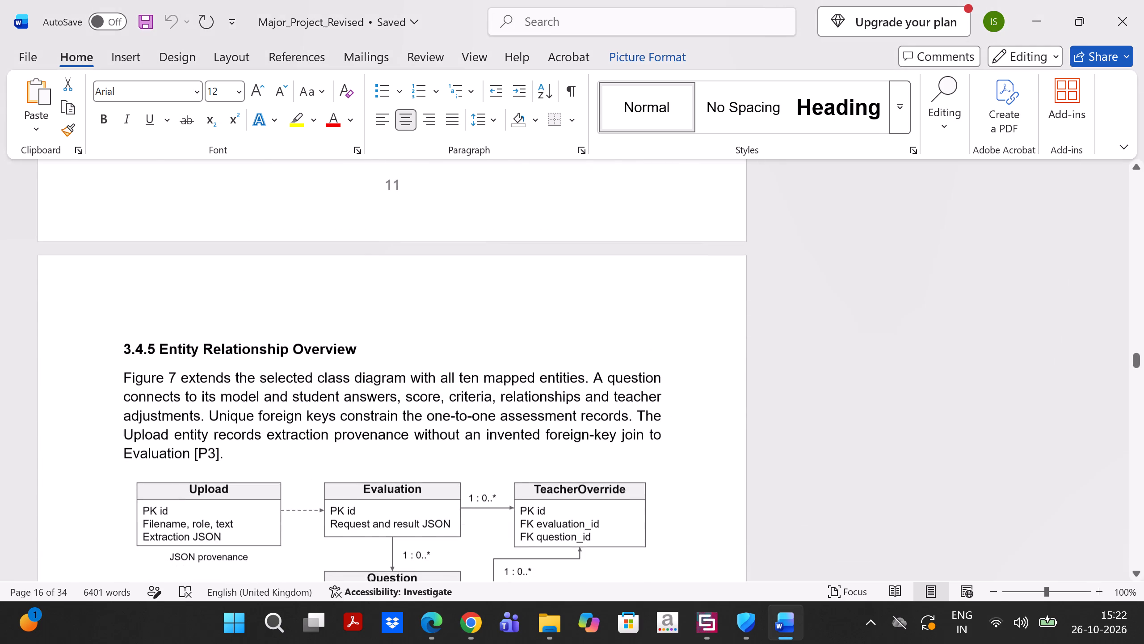
key("alt+Tab")
left_click(317, 463)
key("Return")
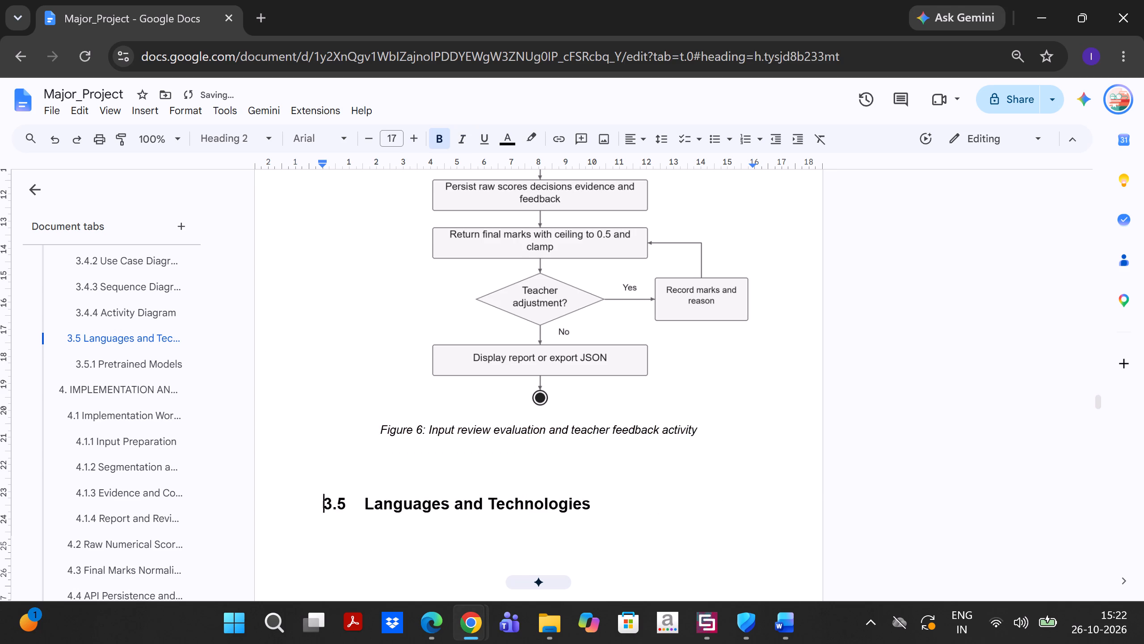
key("Return")
Examine the 3.4.5 Entity Relationship Overview section in the Word report, including its diagram, caption and closing paragraph.
key("alt+Tab")
scroll(366, 469, "down", 1)
scroll(366, 469, "up", 1)
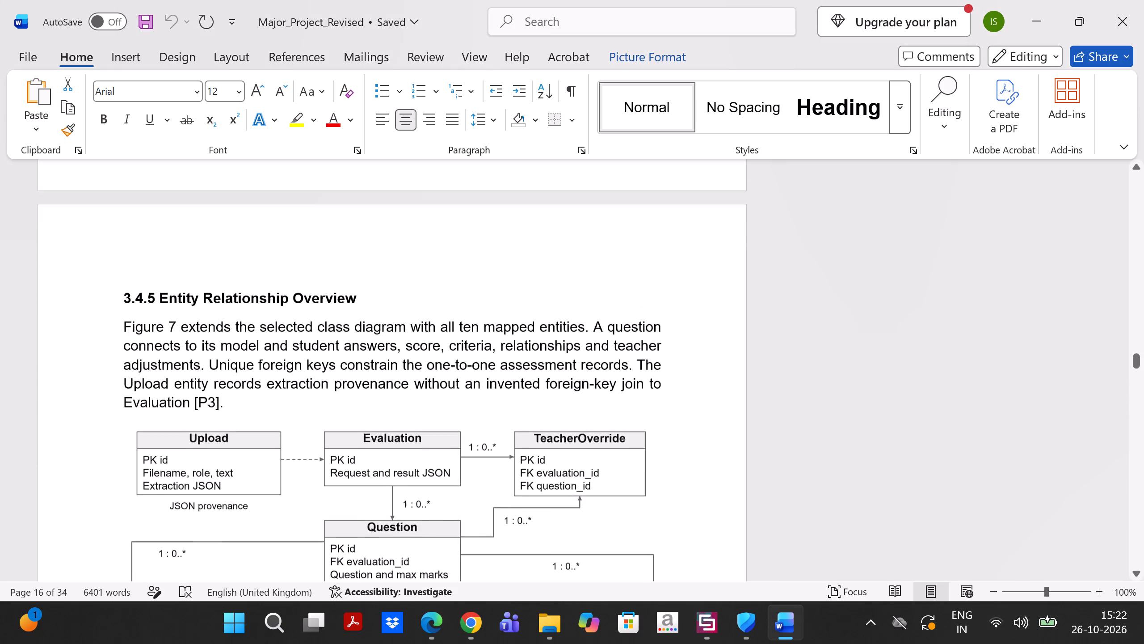
scroll(366, 469, "up", 1)
scroll(366, 469, "down", 6)
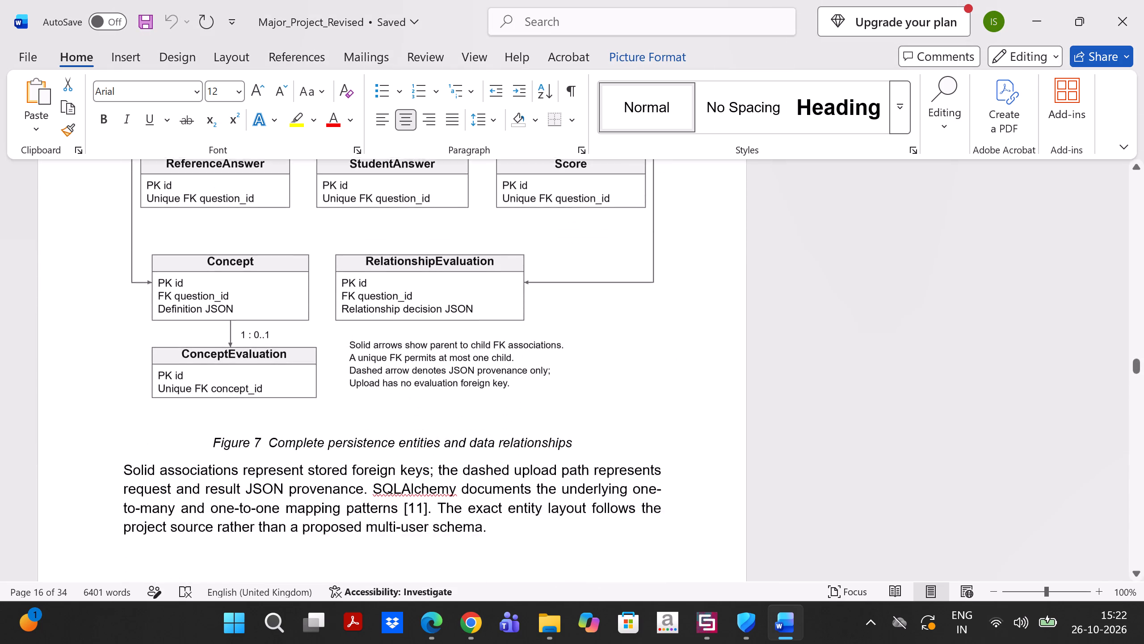
scroll(366, 469, "down", 2)
key("alt+Tab")
Insert six more blank lines above the 3.5 heading in Google Docs to make room for section 3.4.5.
scroll(406, 465, "up", 1)
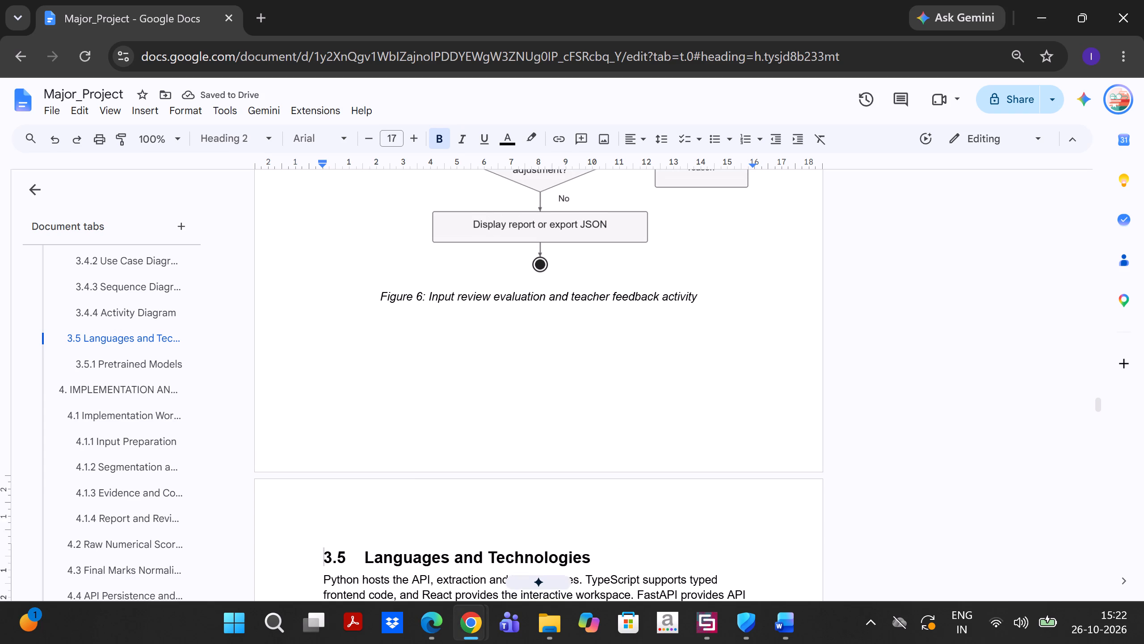
scroll(406, 465, "up", 1)
left_click(412, 433)
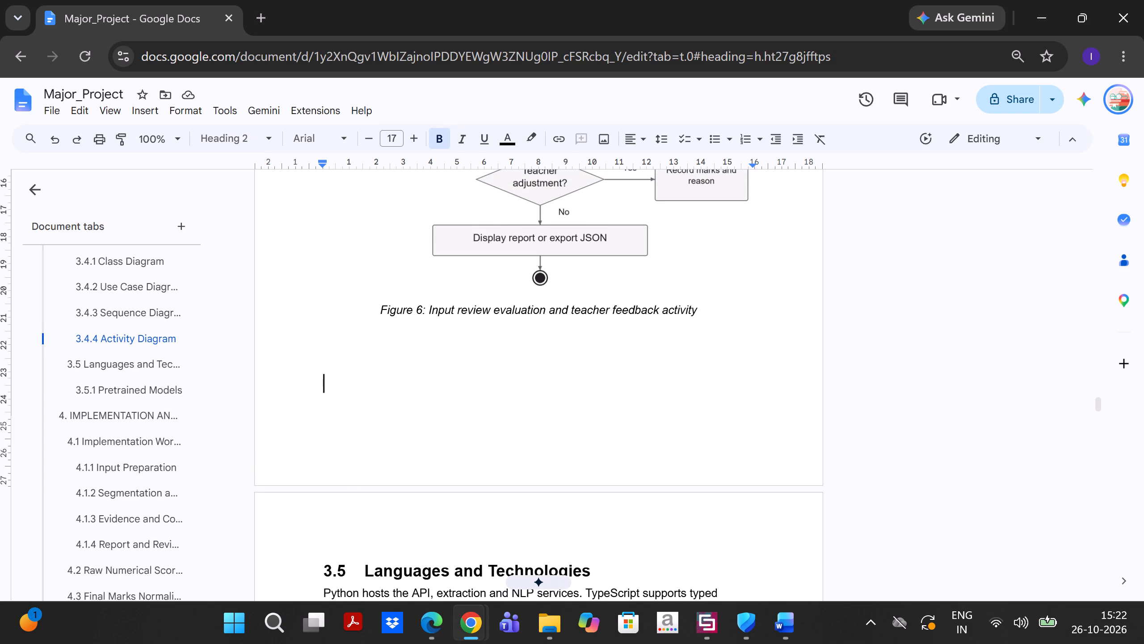
left_click(316, 555)
key("Return")
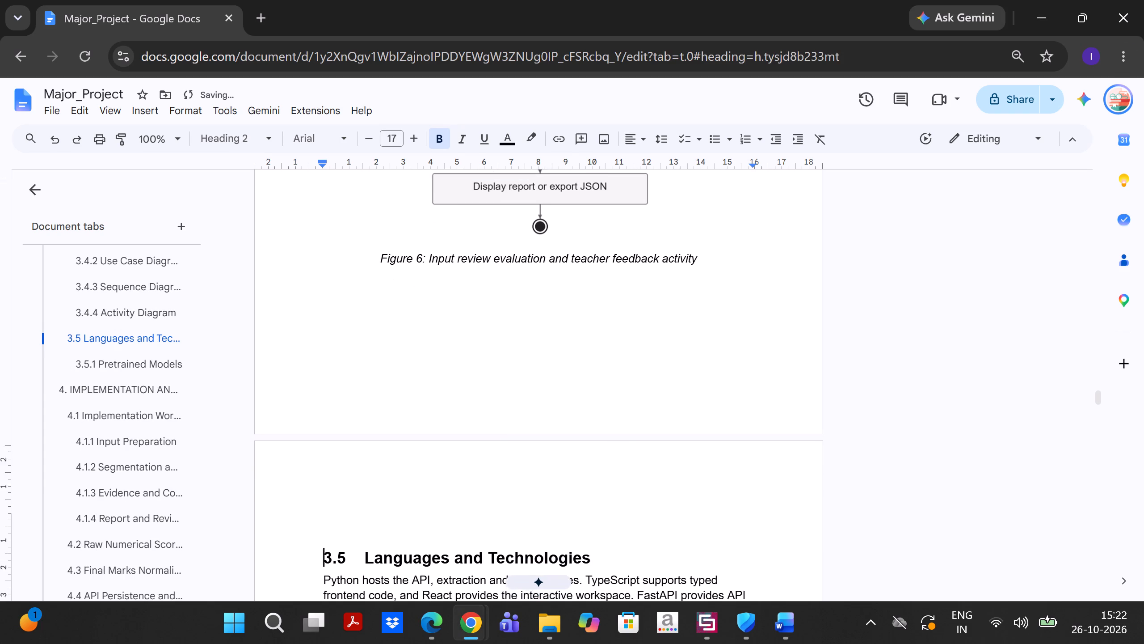
key("Up")
key("Return")
key("Return")
key("Return")
key("Return")
key("Return")
Copy the "3.4.5 Entity Relationship Overview" heading from the Word report onto the first line of the page after Figure 6 in Google Docs.
key("Up")
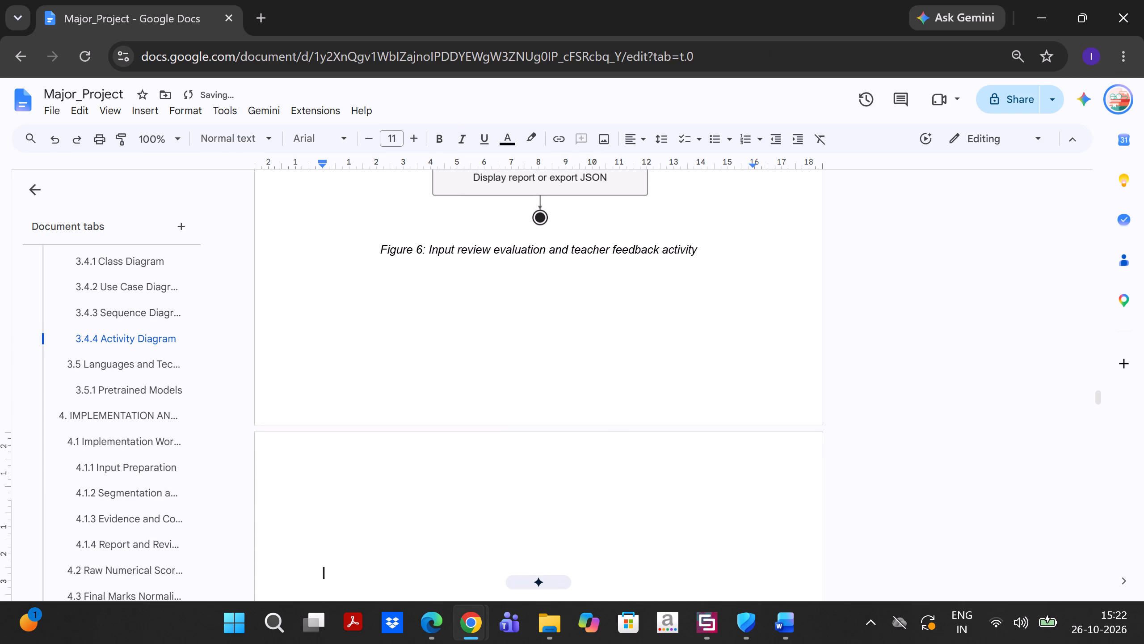
key("Up")
key("Up")
key("Up")
key("Up")
key("Up")
key("Up")
key("Up")
key("Down")
key("Down")
key("Down")
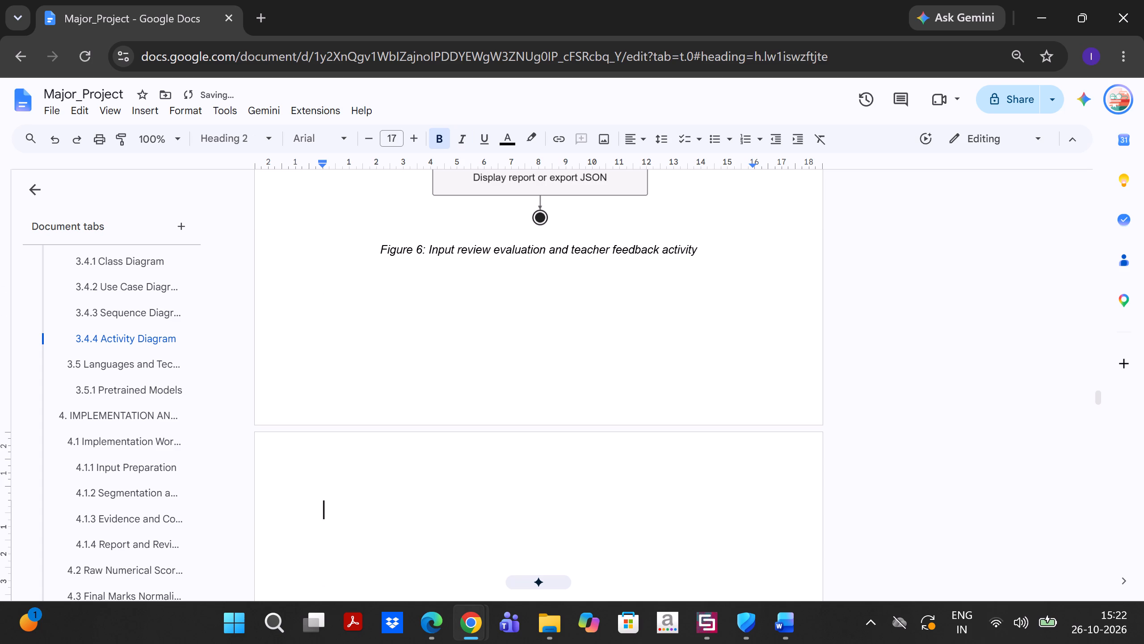
key("alt+Tab")
scroll(273, 508, "up", 2)
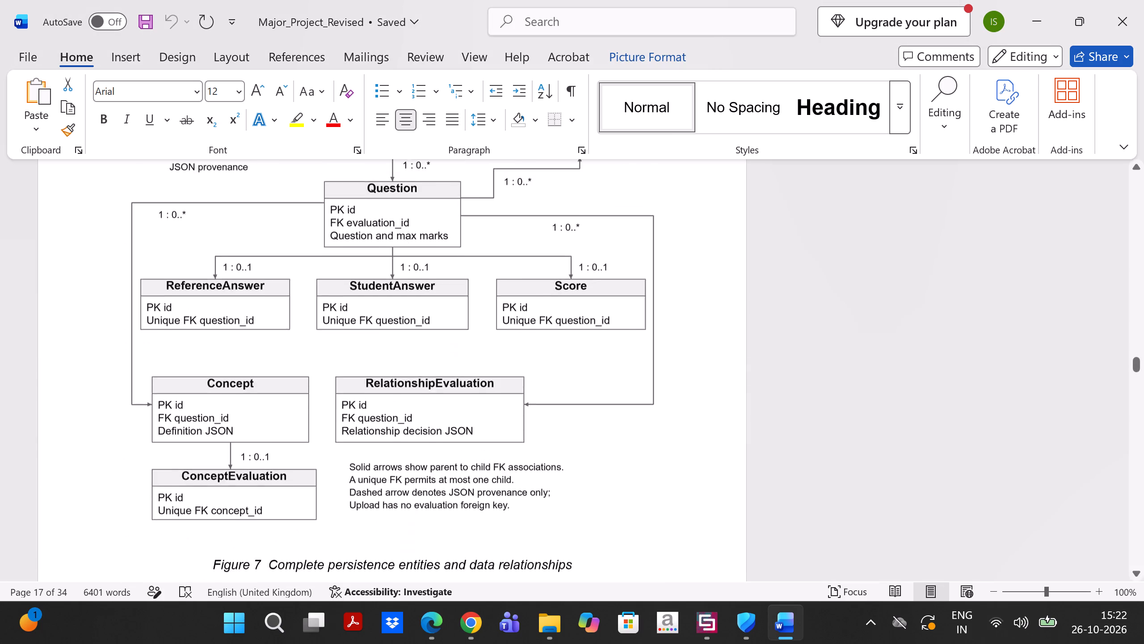
scroll(273, 508, "up", 3)
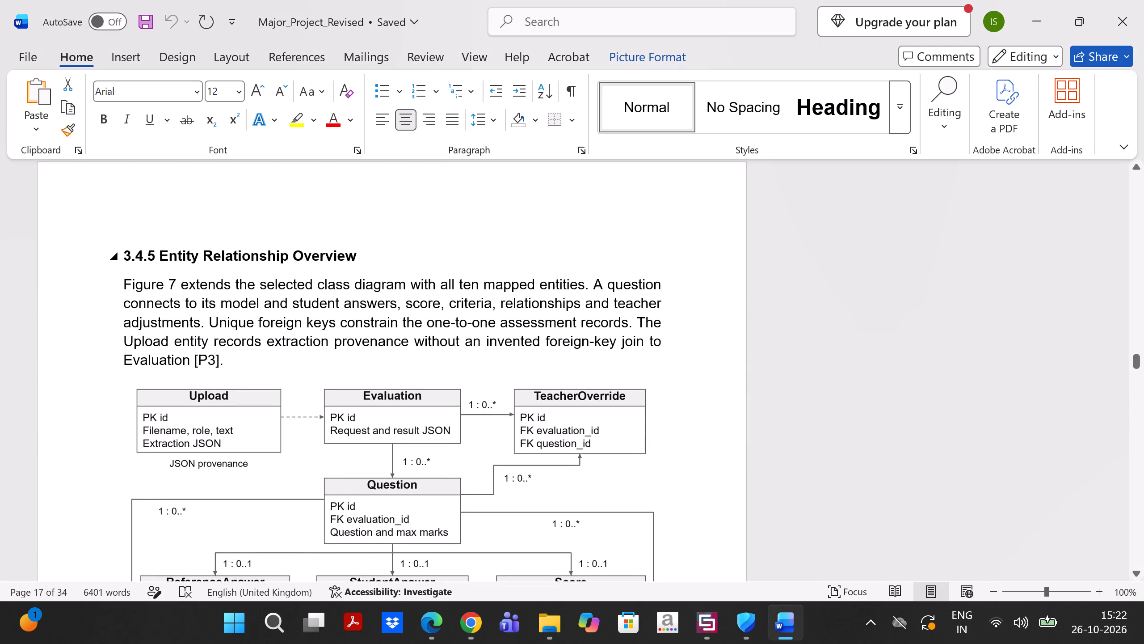
left_click_drag(122, 263, 345, 255)
key("ctrl+c")
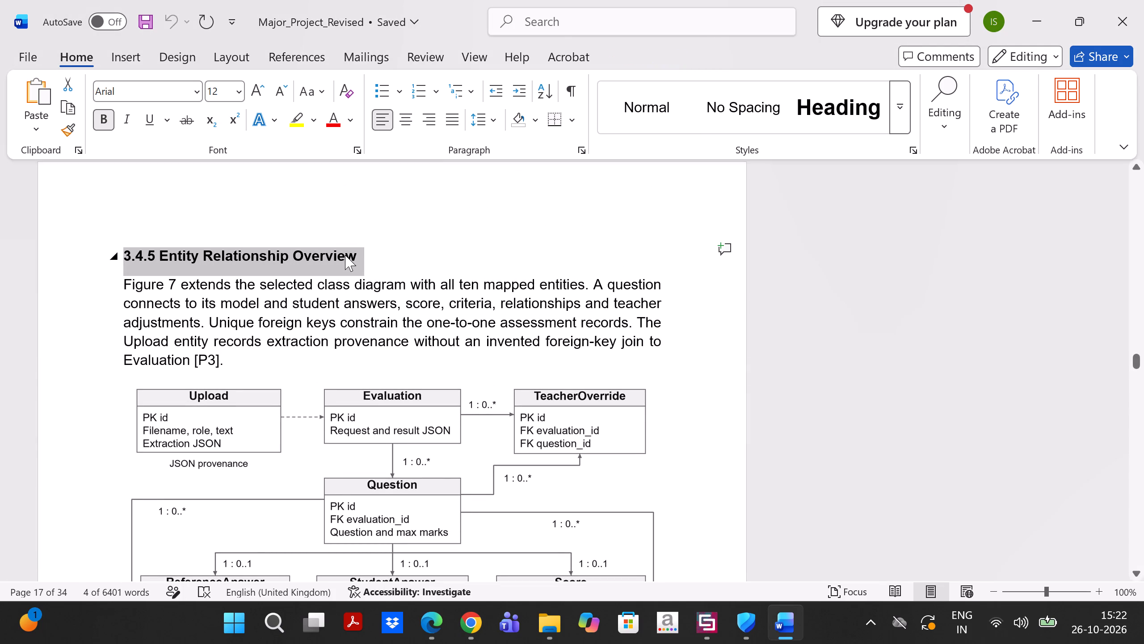
key("alt+Tab")
key("ctrl+v")
left_click(393, 500)
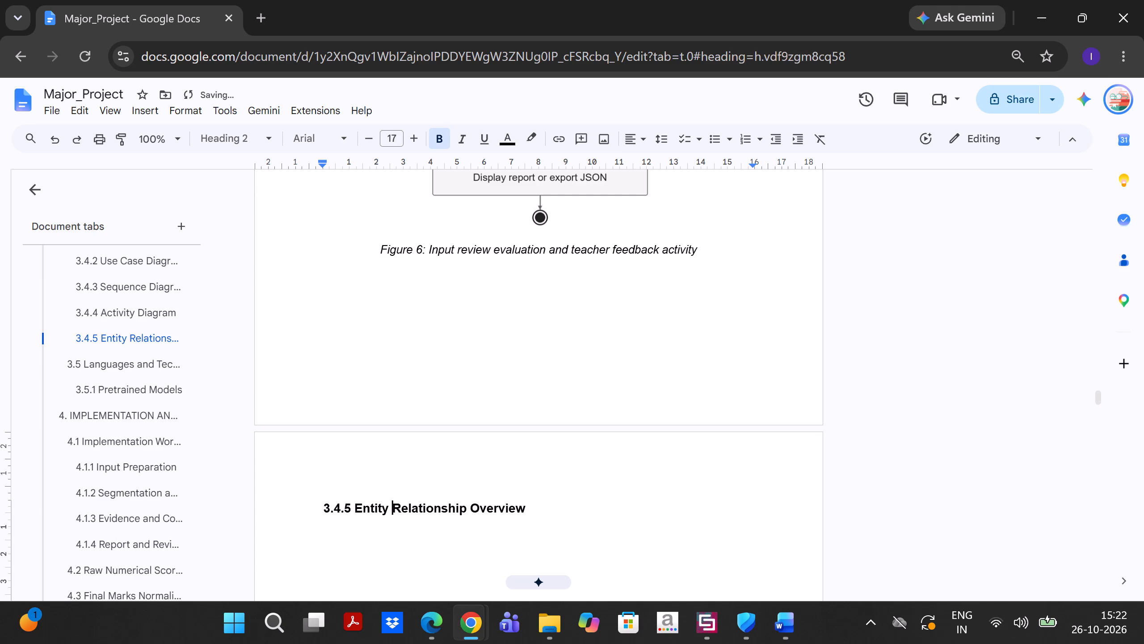
Copy the "Figure 7 extends the selected class diagram" paragraph from the Word report onto a new line directly below the 3.4.5 heading in Google Docs.
scroll(532, 504, "up", 4)
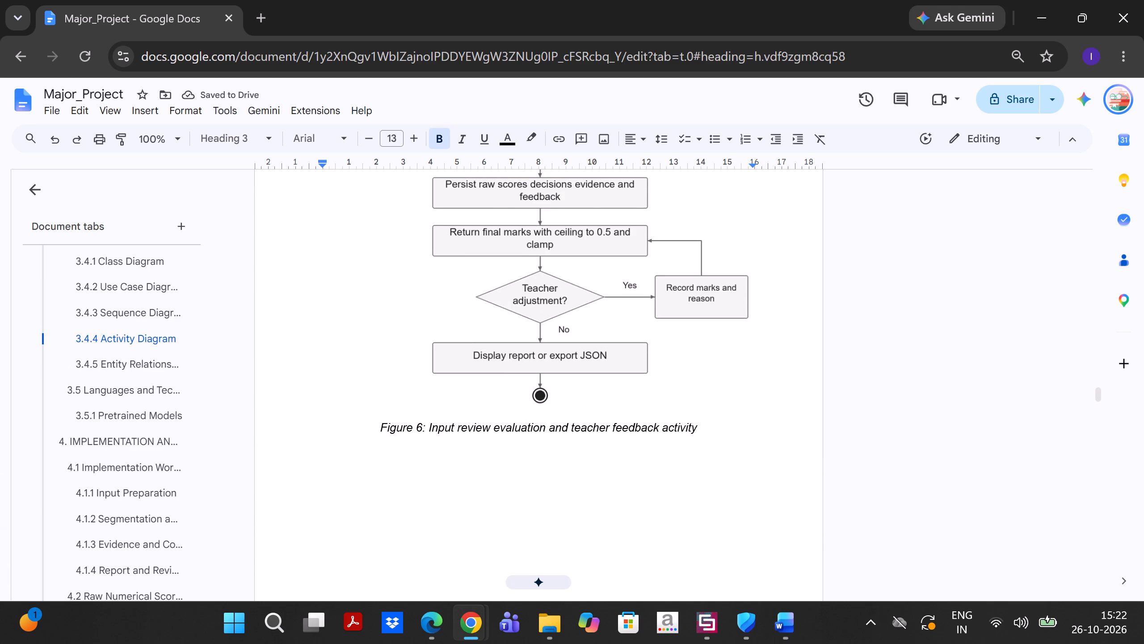
scroll(532, 504, "up", 3)
scroll(532, 504, "down", 2)
scroll(532, 504, "up", 2)
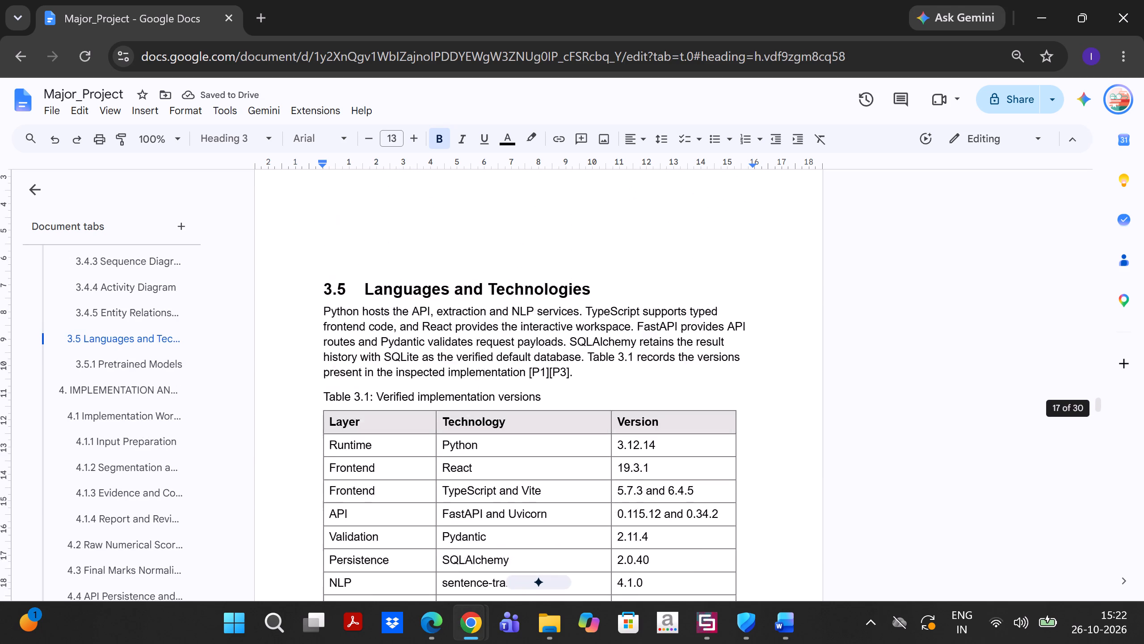
scroll(532, 504, "up", 4)
left_click(535, 462)
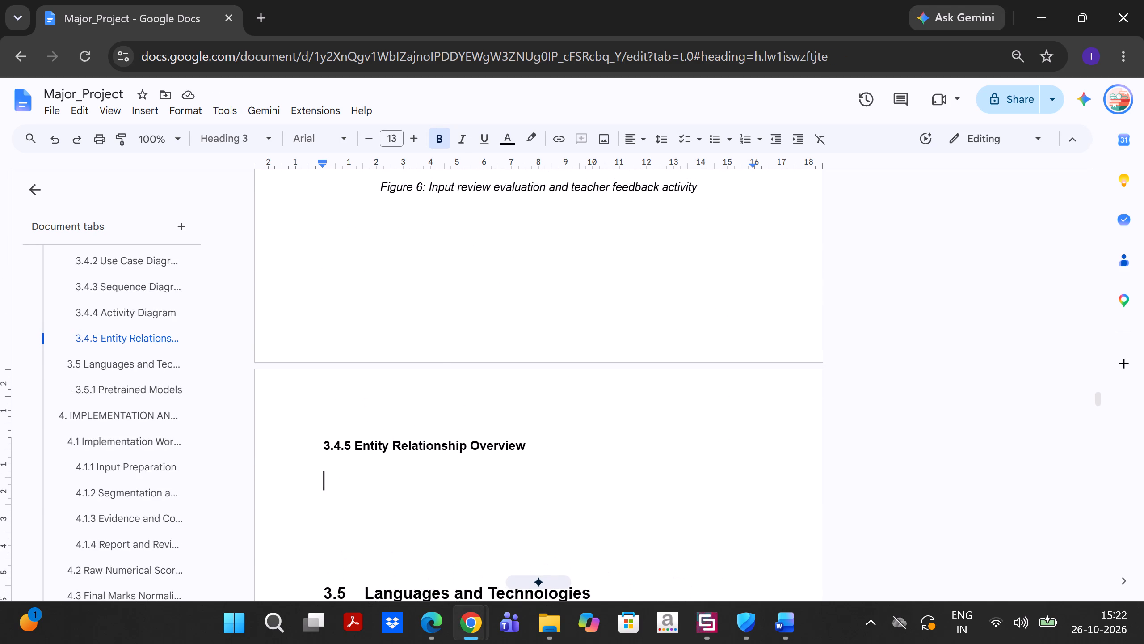
key("alt+Tab")
left_click_drag(227, 358, 129, 300)
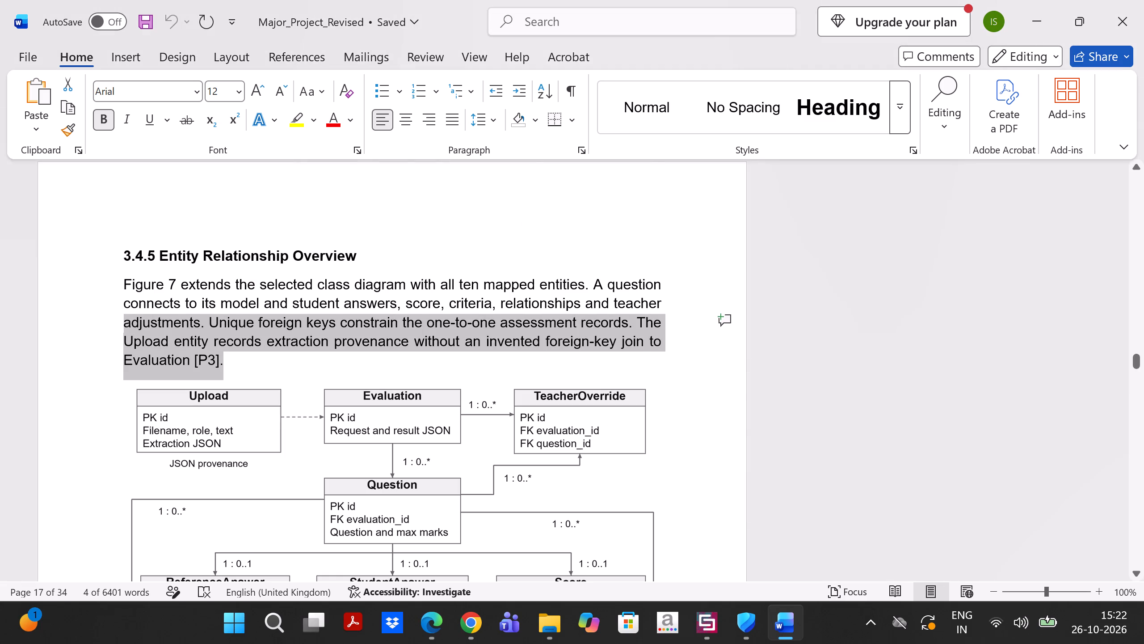
left_click_drag(129, 300, 122, 290)
key("ctrl+c")
key("alt+Tab")
key("ctrl+v")
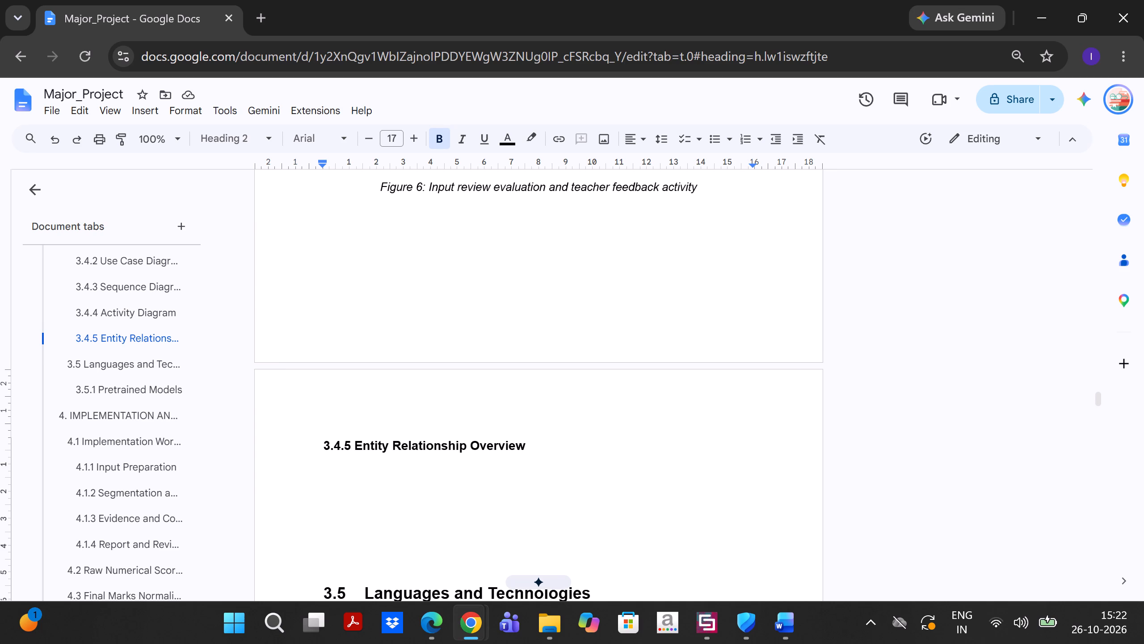
key("ctrl+z")
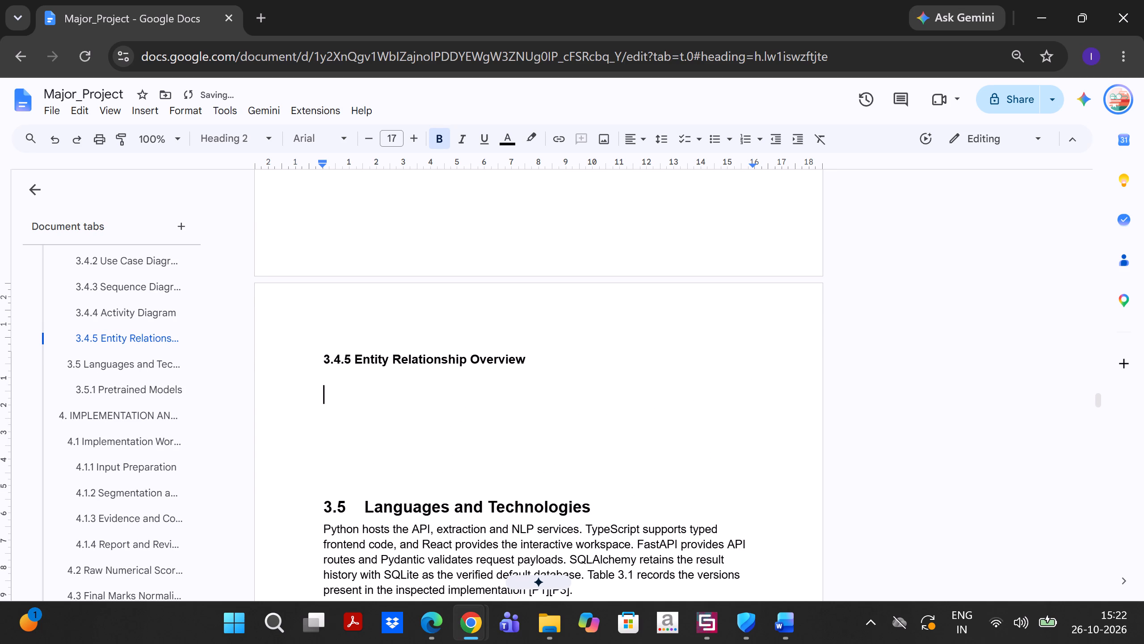
left_click(544, 357)
key("Return")
key("ctrl+v")
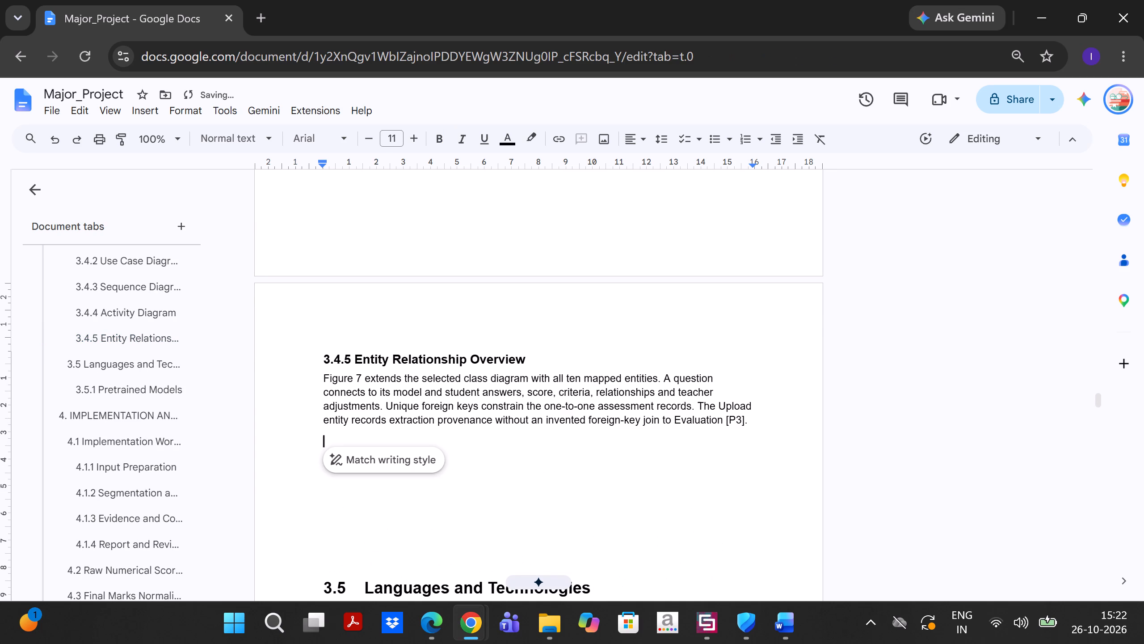
Set the font size of the introductory paragraph under the 3.4.5 heading in Google Docs to 12.
key("alt+Tab")
left_click(362, 358)
key("alt+Tab")
scroll(362, 358, "up", 3)
scroll(464, 405, "down", 2)
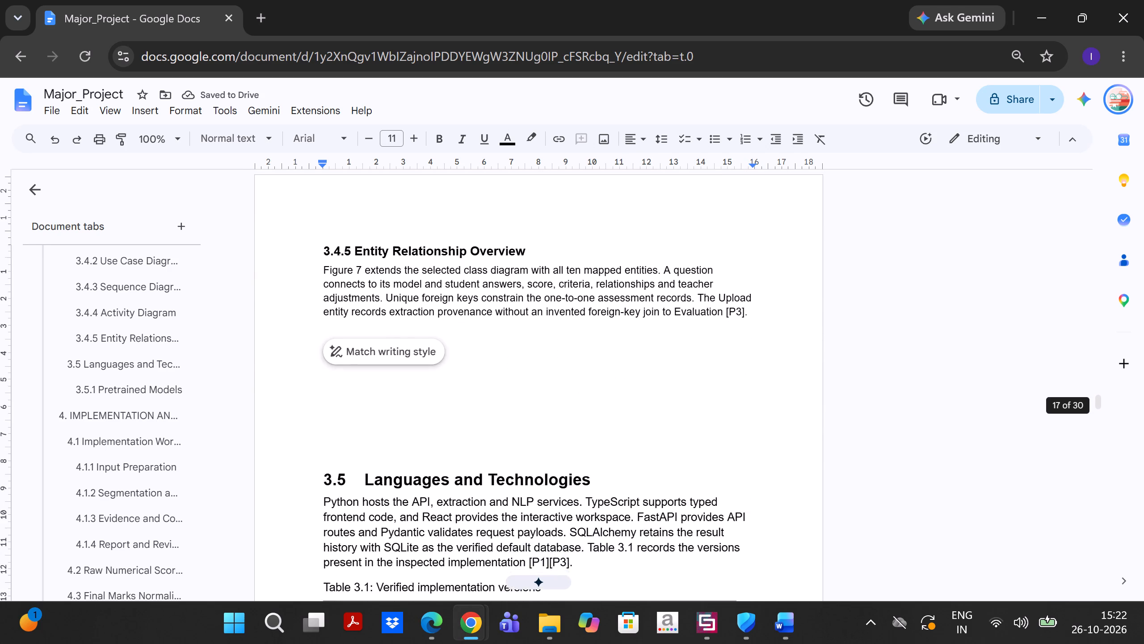
scroll(464, 405, "down", 1)
left_click(418, 473)
left_click(445, 221)
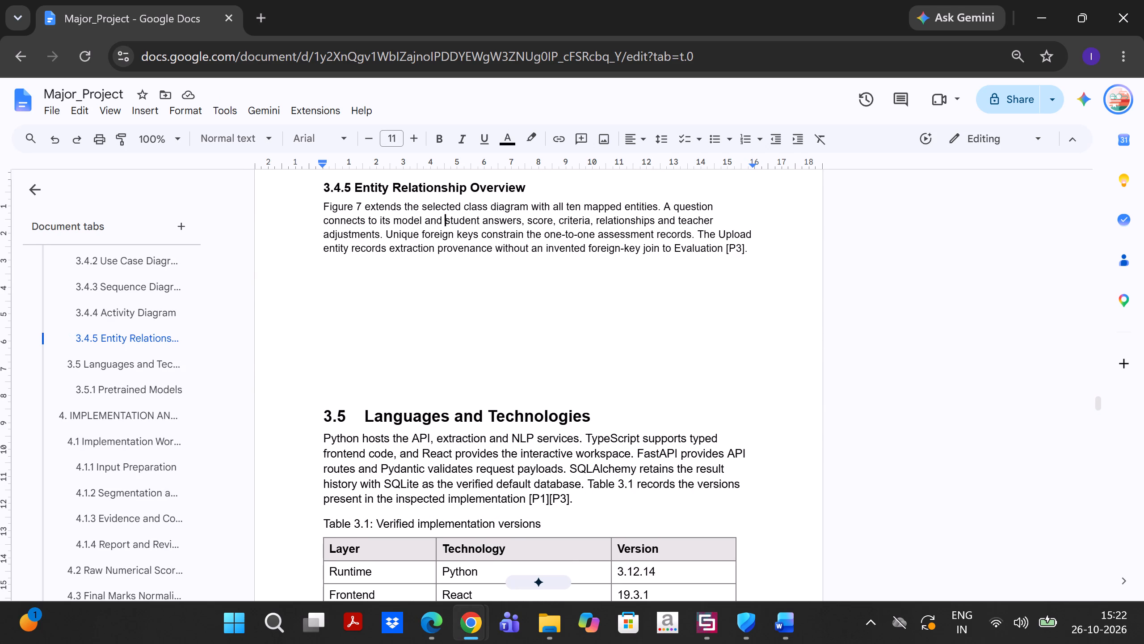
scroll(445, 221, "up", 1)
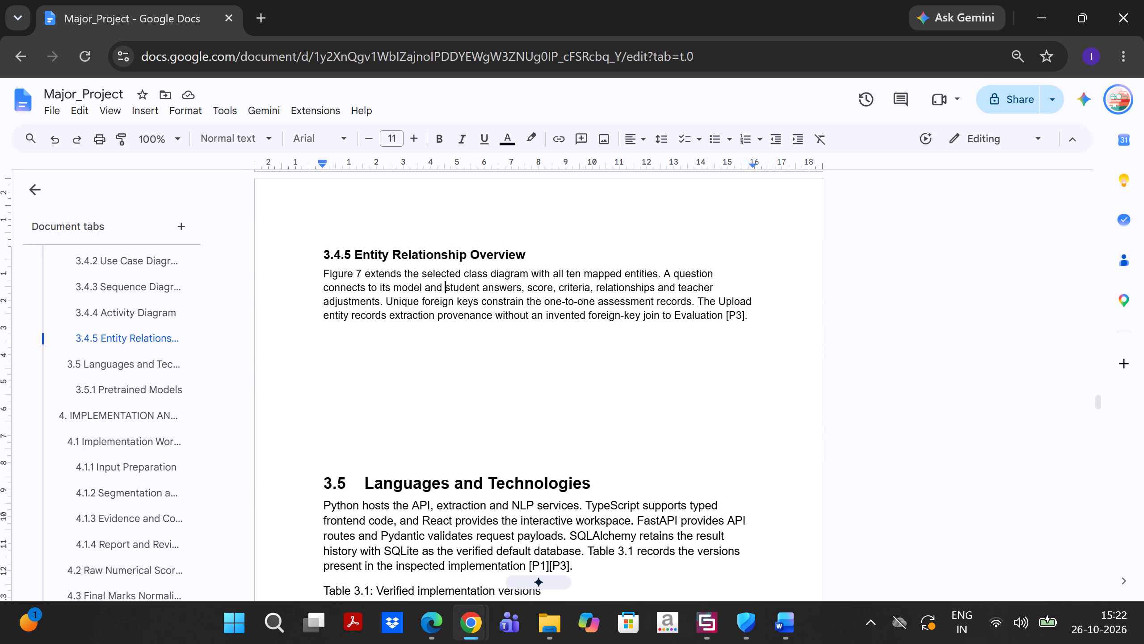
left_click_drag(753, 315, 326, 275)
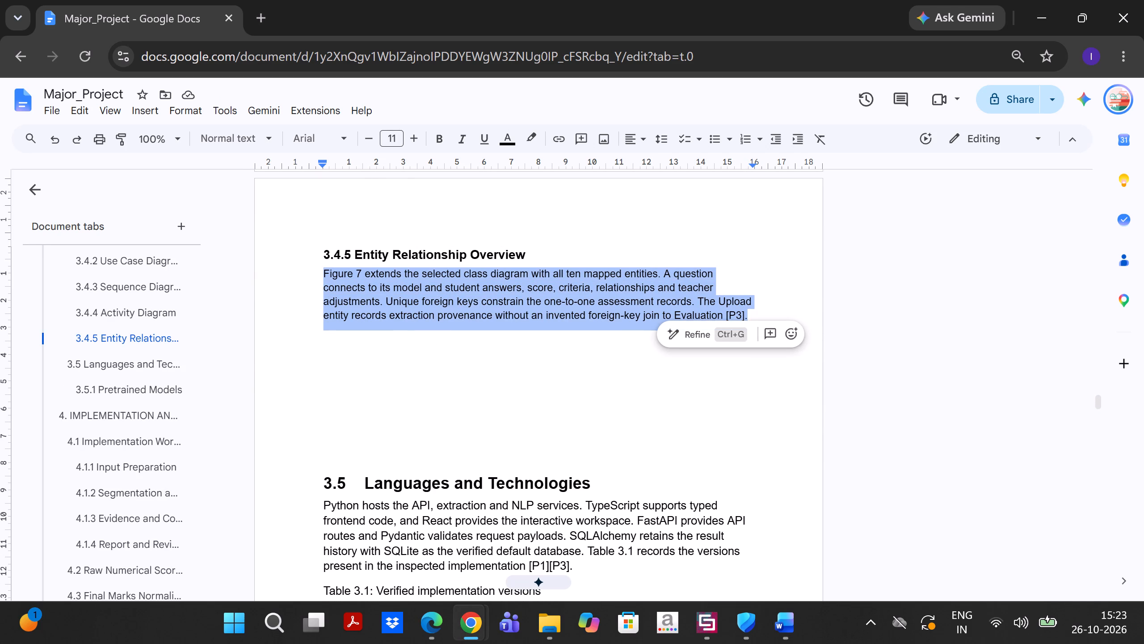
left_click(395, 133)
type("12")
key("Return")
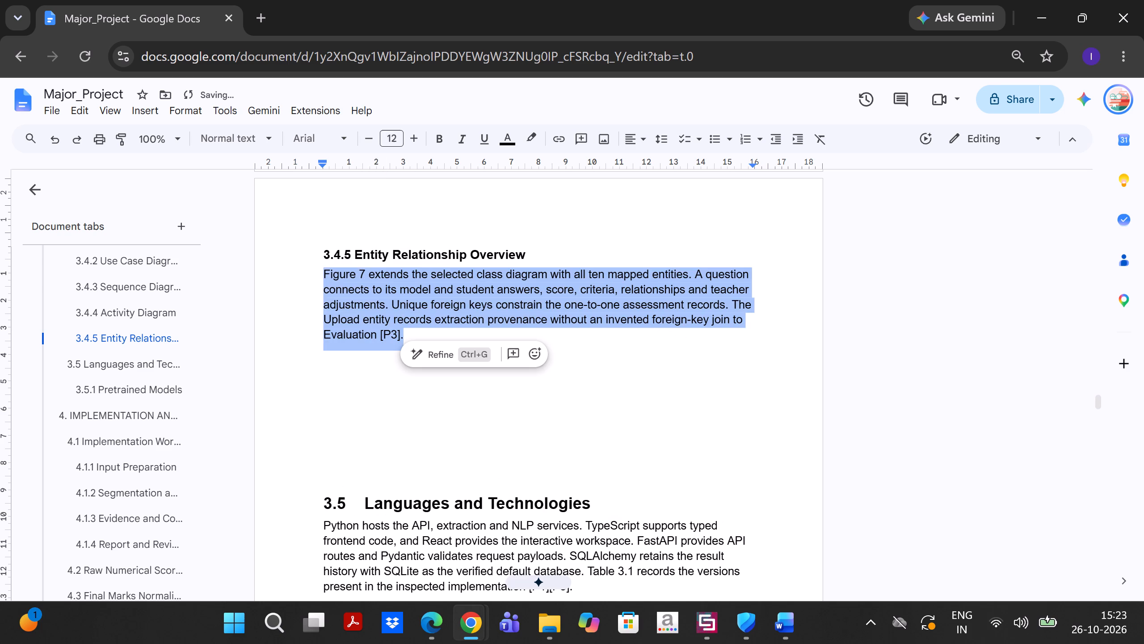
Copy the Figure 7 entity relationship diagram from the Word report to below the 3.4.5 introductory paragraph in Google Docs.
key("alt+Tab")
key("alt+Tab")
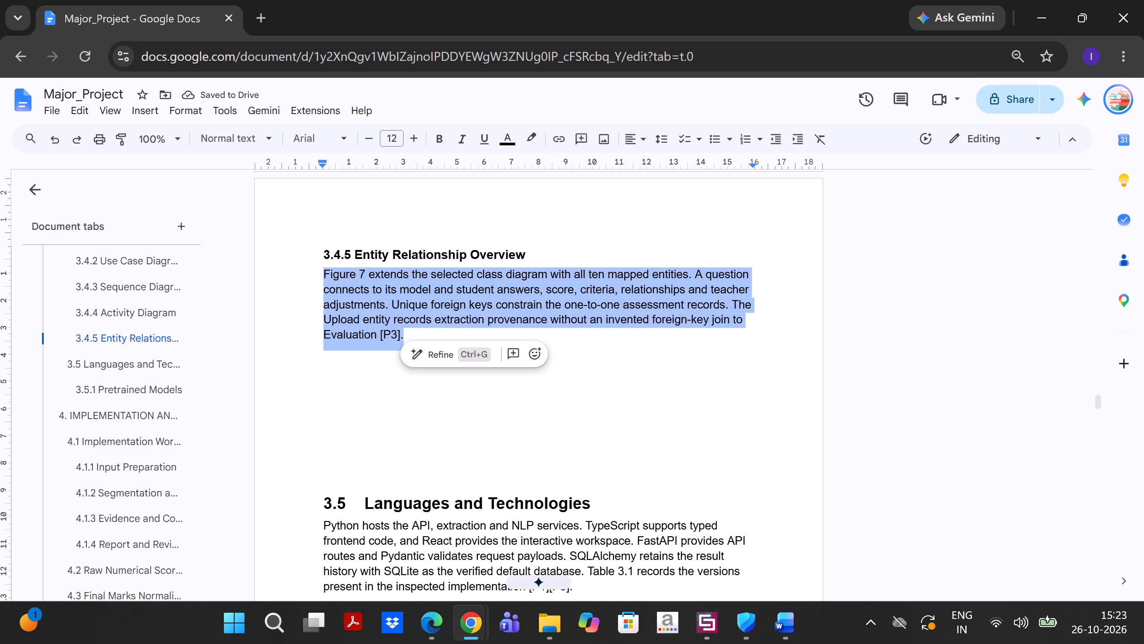
left_click(544, 256)
key("alt+Tab")
left_click(437, 432)
key("ctrl+c")
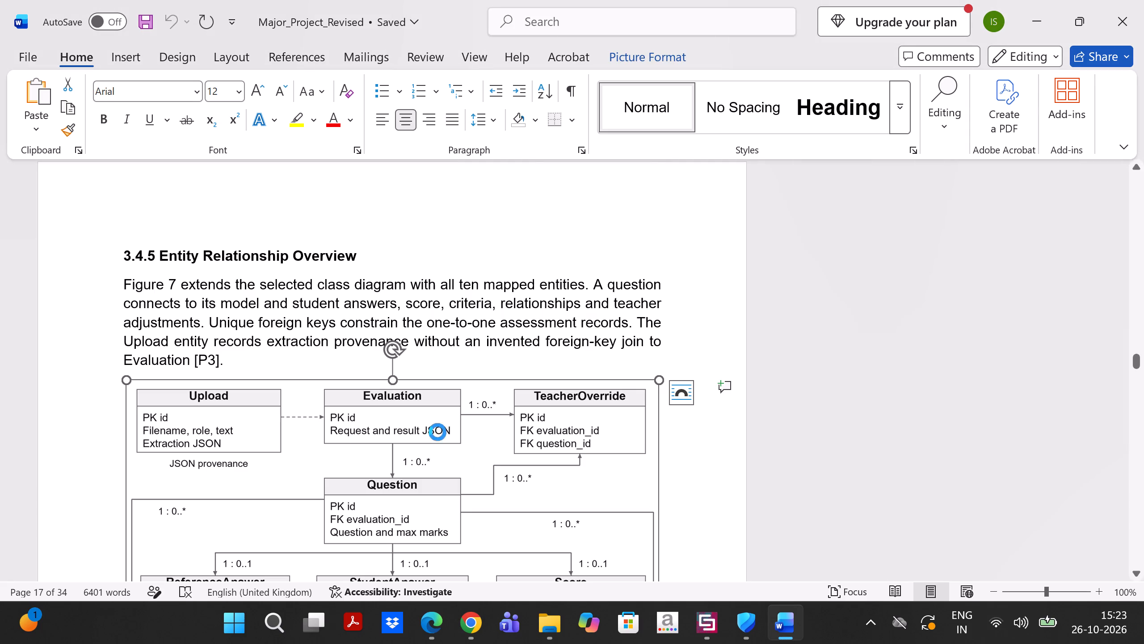
key("alt+Tab")
scroll(437, 432, "down", 1)
left_click(367, 358)
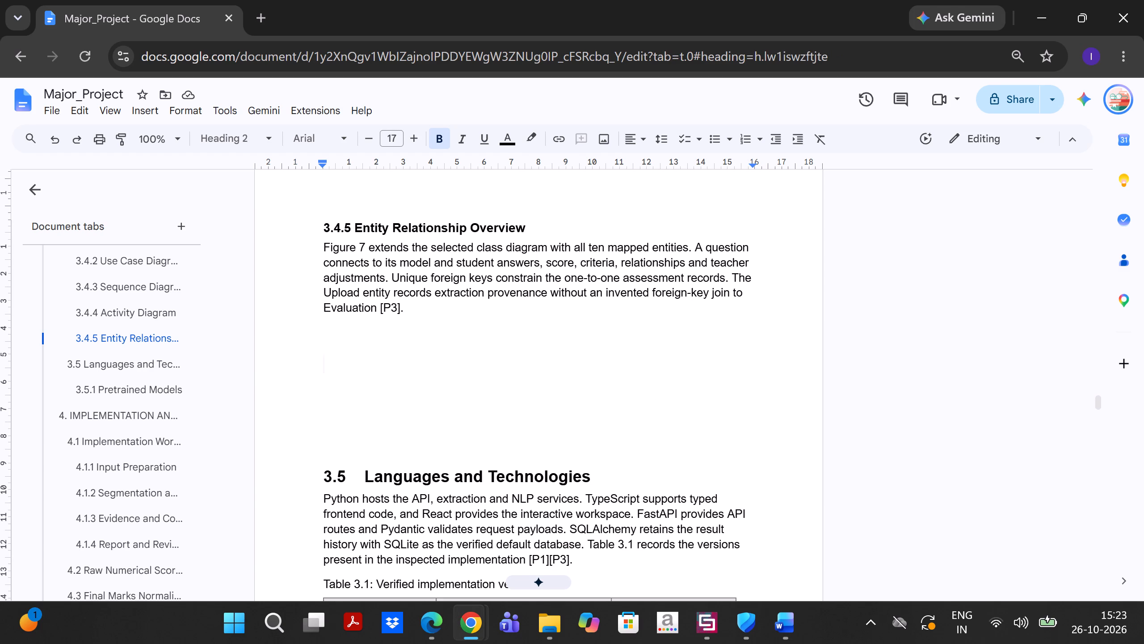
left_click(326, 331)
key("ctrl+v")
scroll(446, 362, "up", 1)
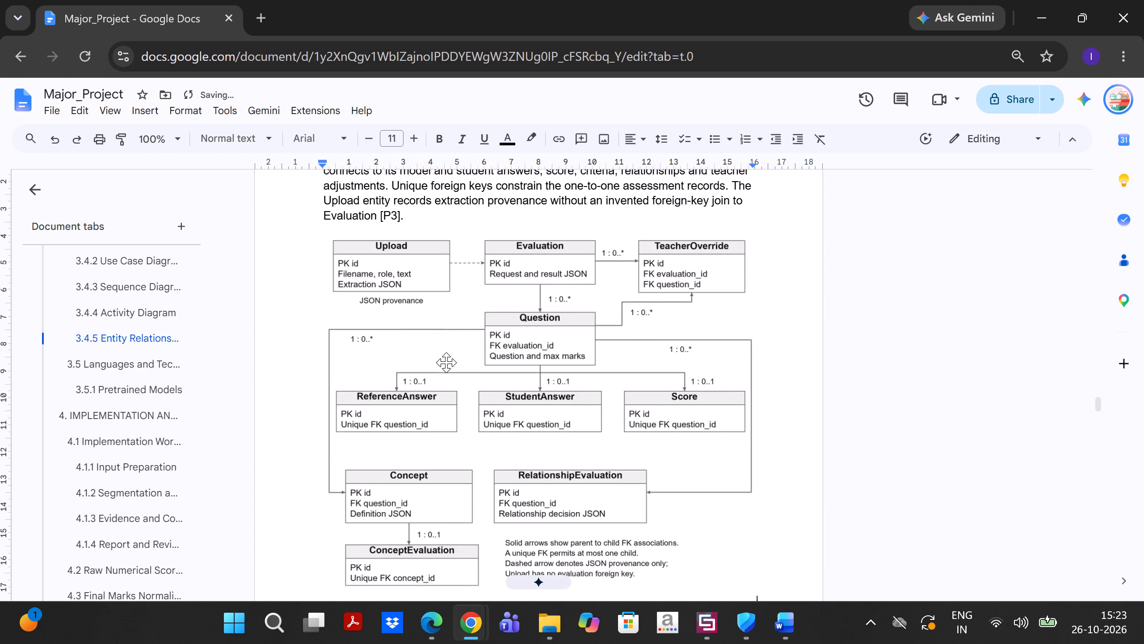
Copy the caption "Figure 7 Complete persistence entities and data relationships" from the Word report onto a new line below the diagram in Google Docs.
scroll(510, 360, "down", 3)
key("alt+Tab")
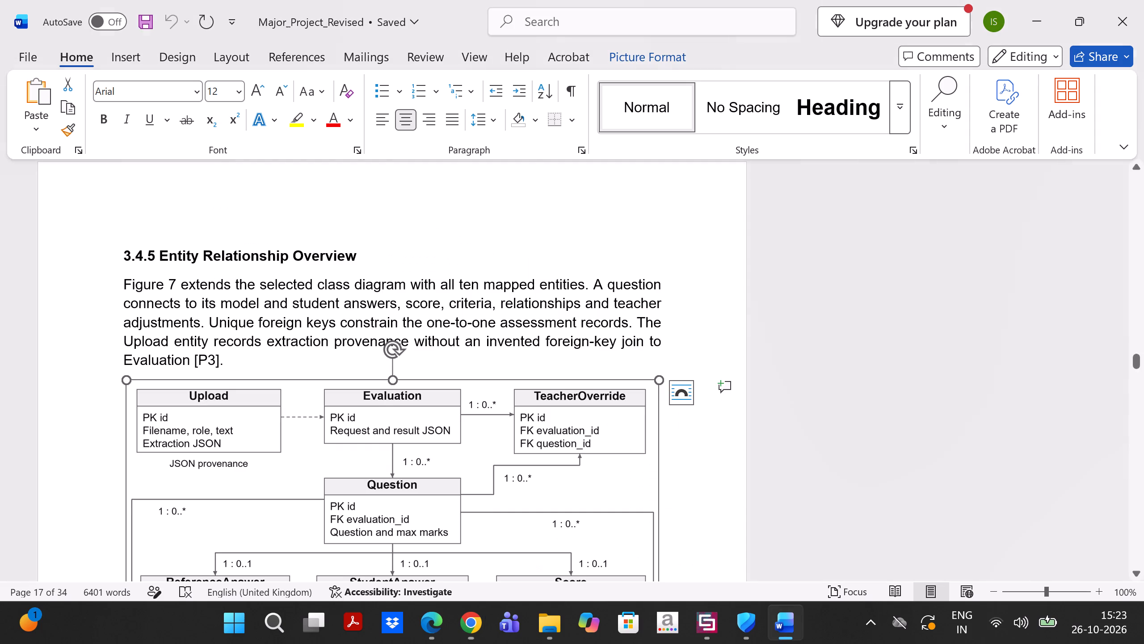
scroll(517, 465, "down", 3)
scroll(517, 465, "up", 1)
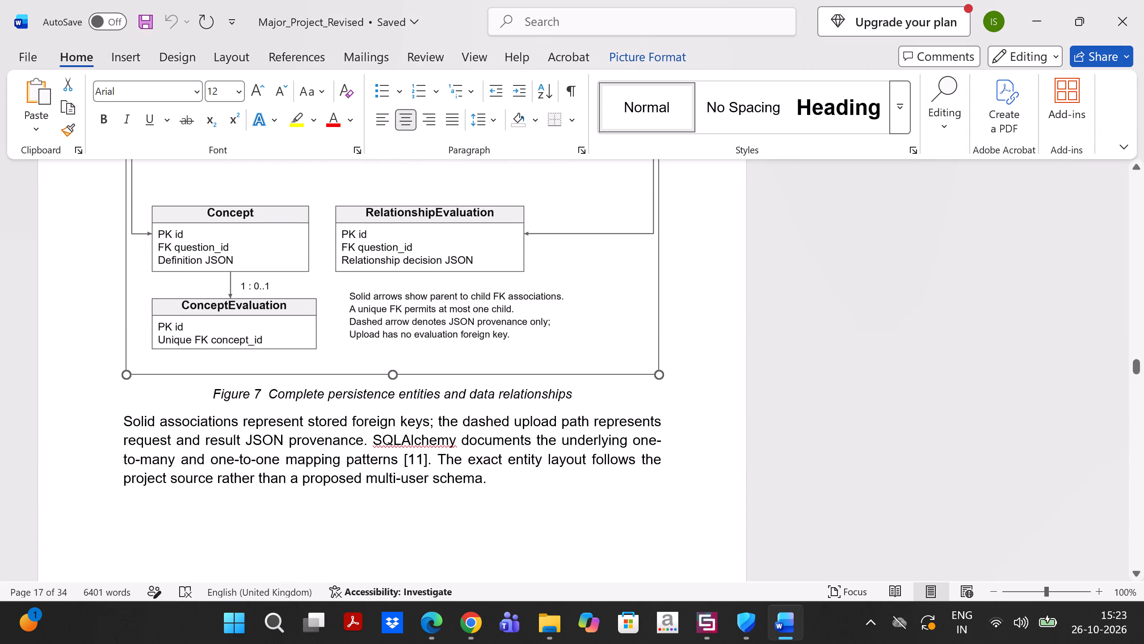
left_click_drag(585, 398, 231, 390)
key("ctrl+c")
key("alt+Tab")
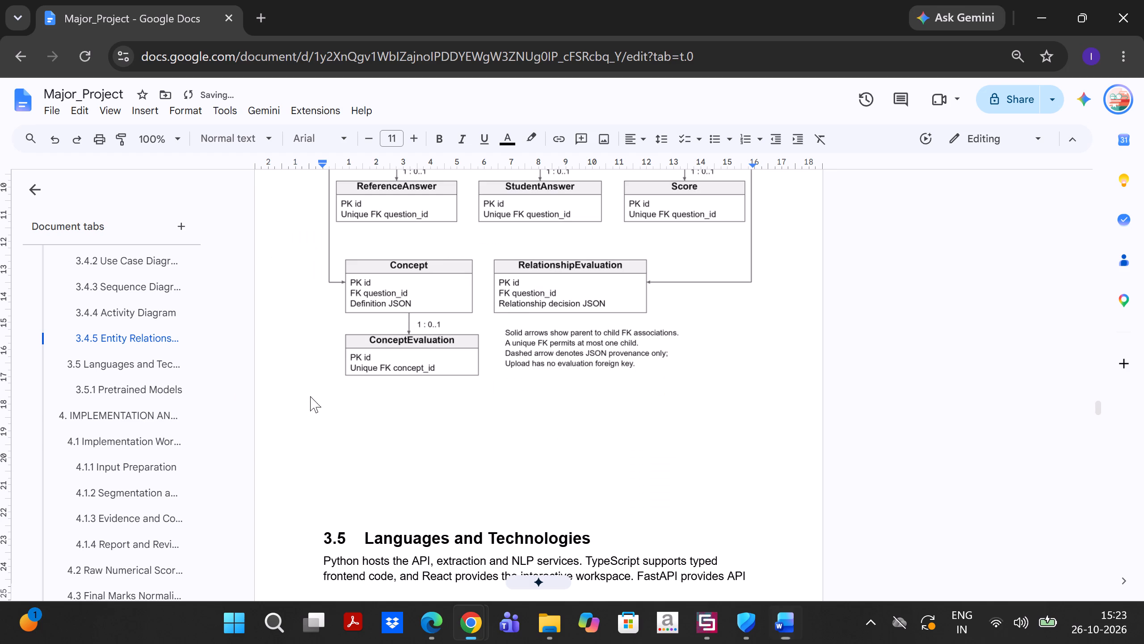
left_click(526, 418)
key("BackSpace")
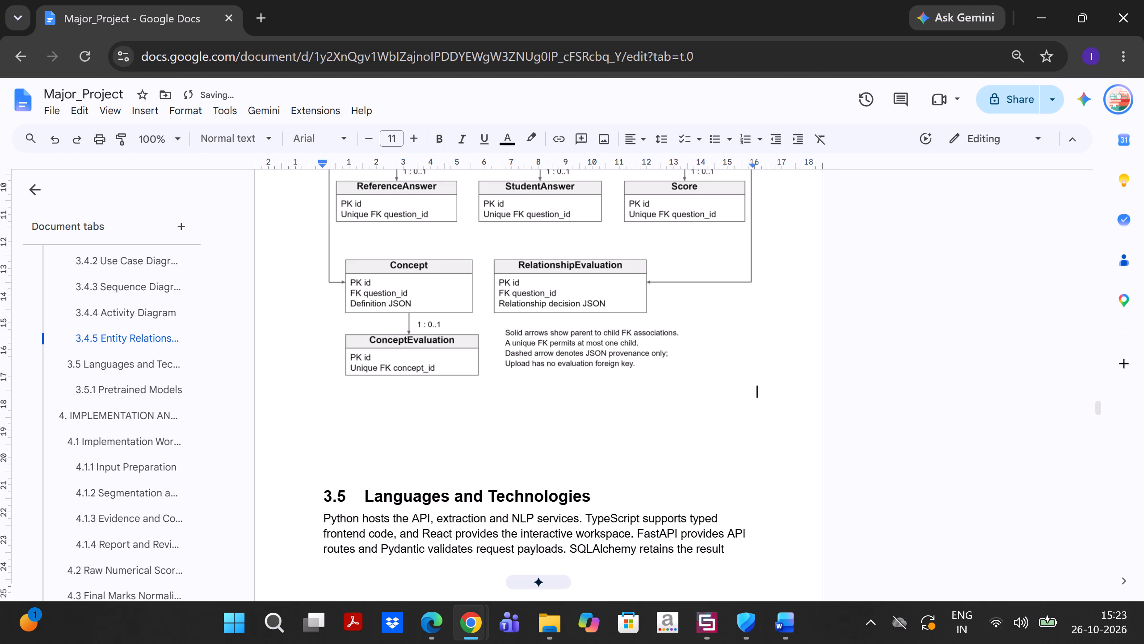
key("Return")
key("ctrl+v")
Format the Figure 7 caption in Google Docs as italic, font size 12 and centred.
left_click_drag(618, 411, 321, 415)
key("ctrl+i")
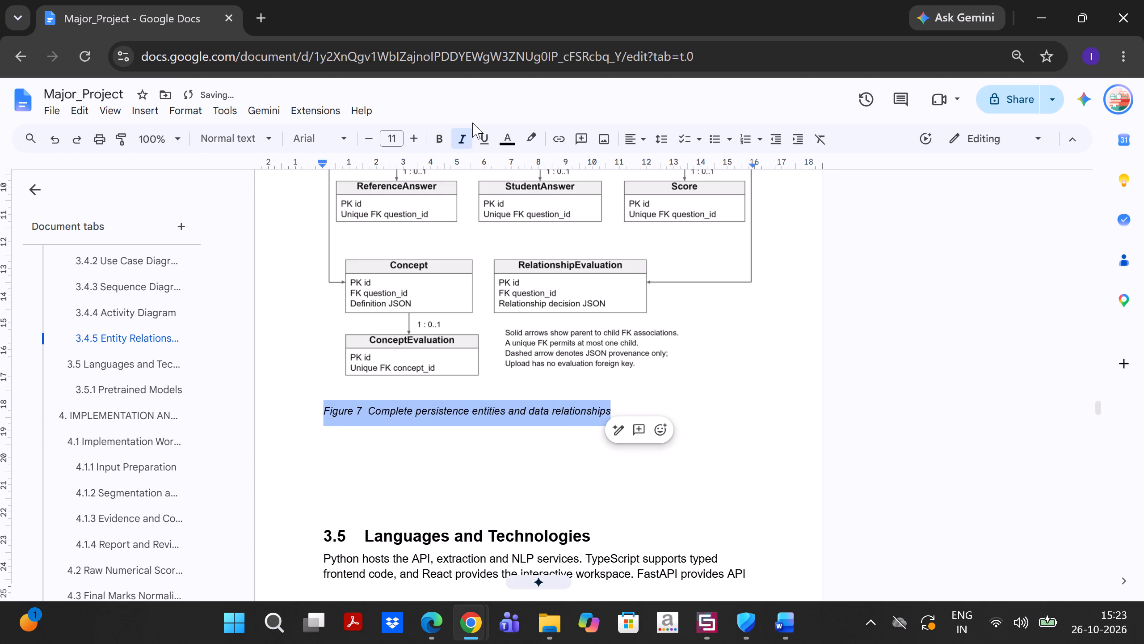
left_click(400, 133)
type("12")
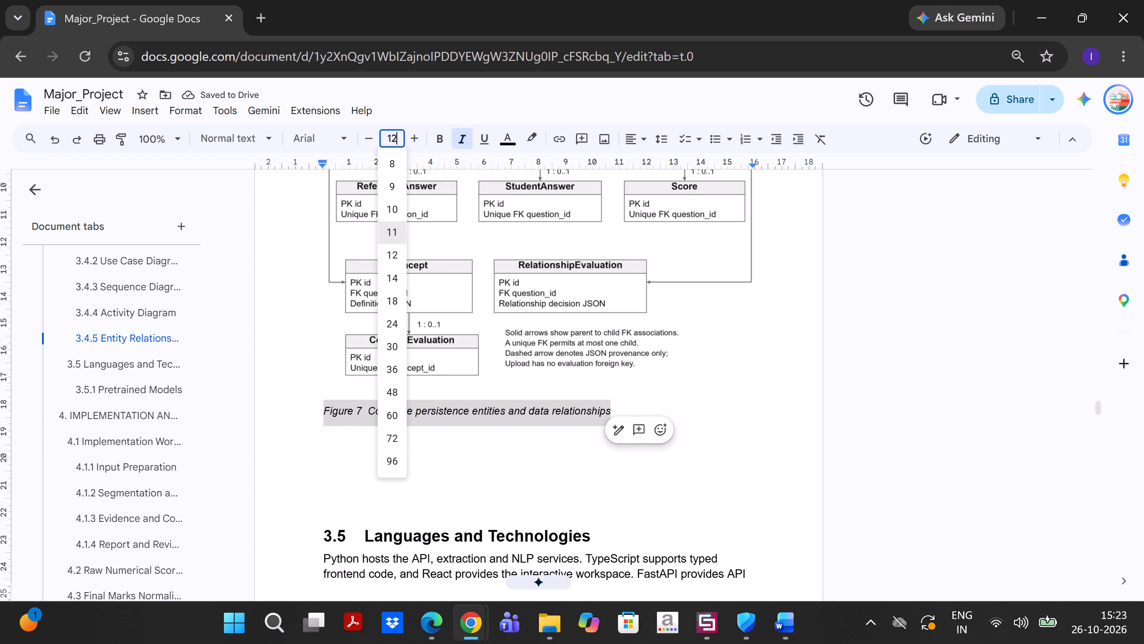
key("Return")
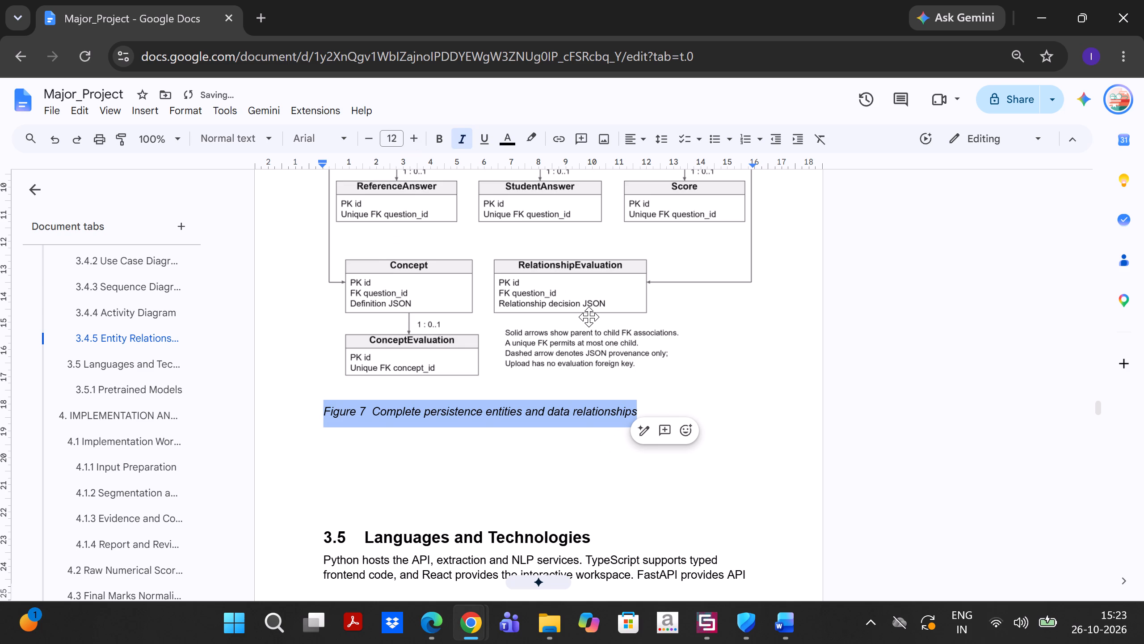
key("ctrl+shift+e")
Copy the "Solid associations represent stored foreign keys" paragraph from the Word report to below the Figure 7 caption in Google Docs.
left_click(487, 434)
key("alt+Tab")
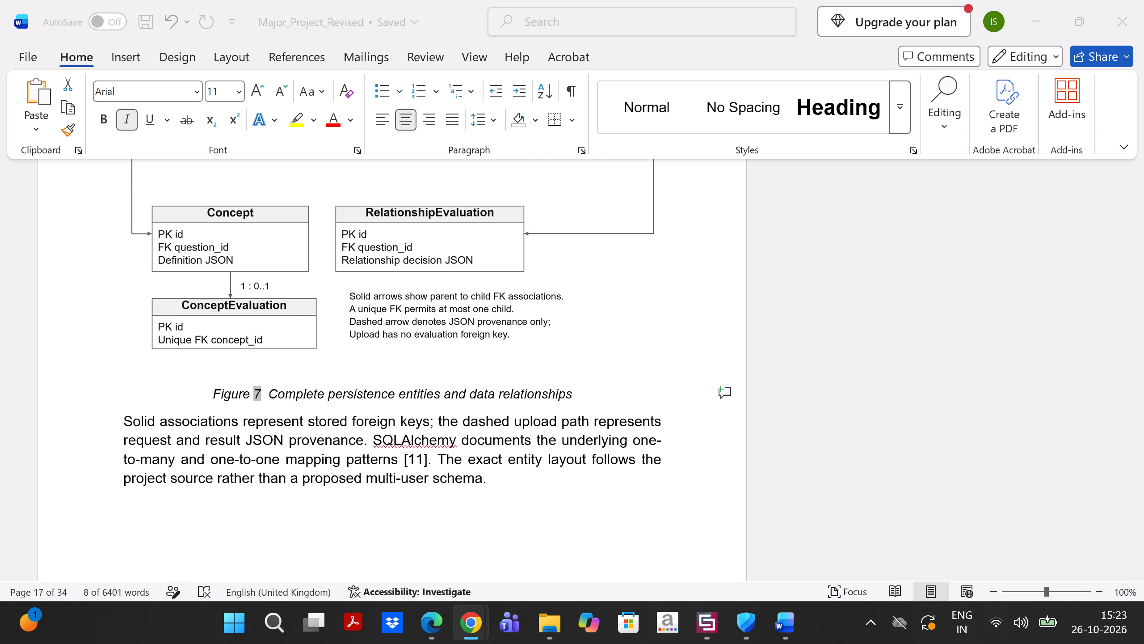
scroll(405, 447, "down", 1)
left_click_drag(517, 399, 153, 336)
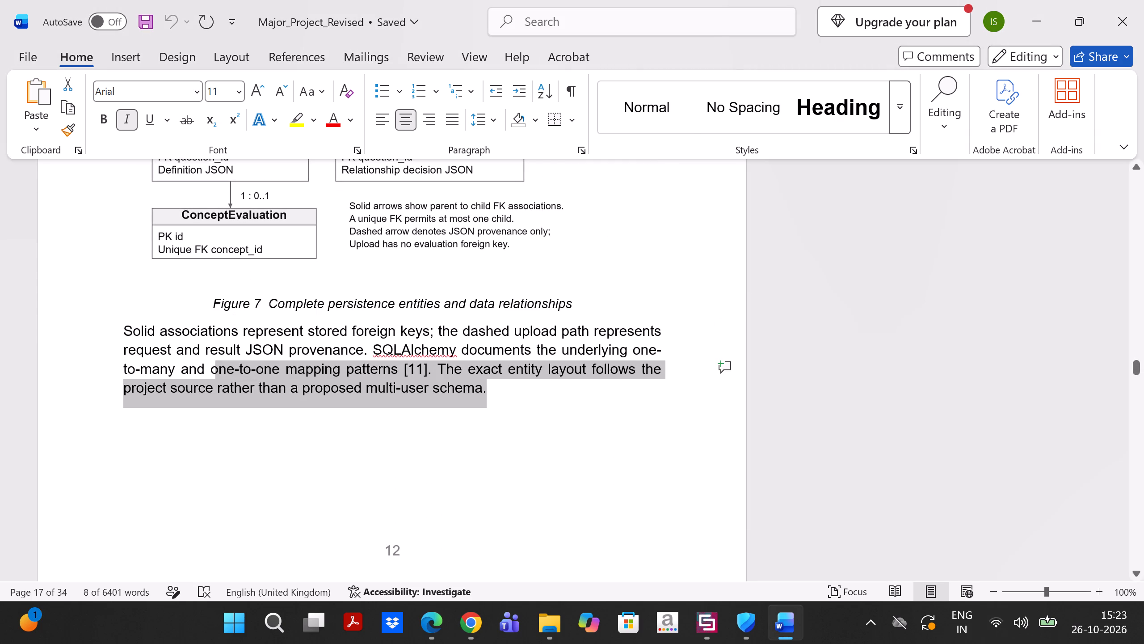
left_click_drag(153, 336, 130, 330)
key("ctrl+c")
key("alt+Tab")
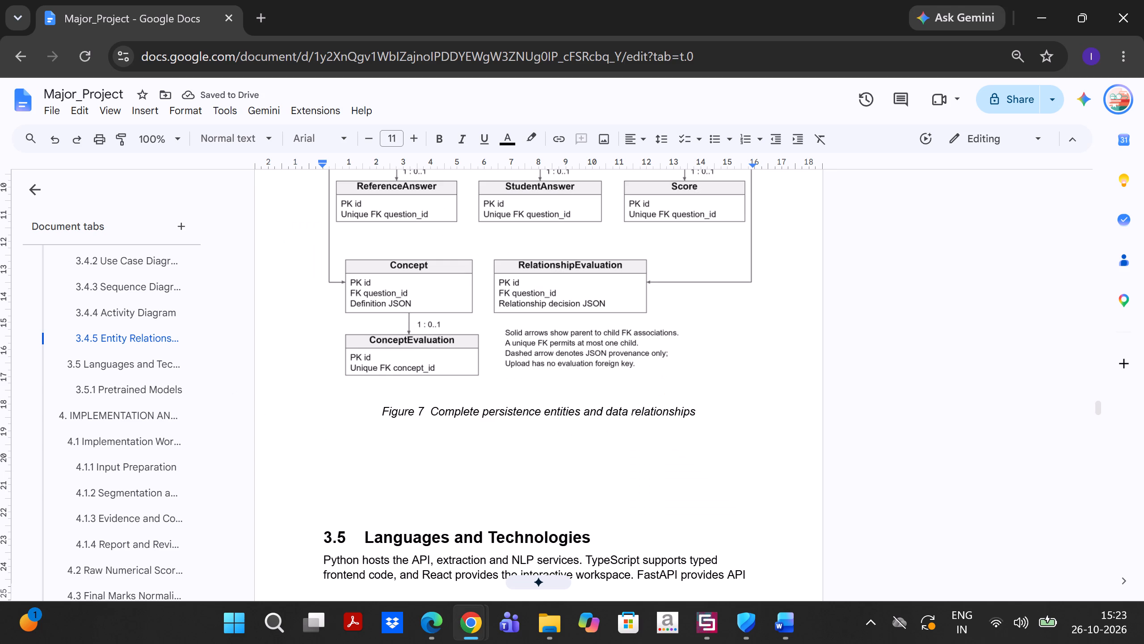
key("ctrl+v")
Set the font size of the "Solid associations" paragraph under the Figure 7 caption in Google Docs to 12.
left_click_drag(499, 474, 319, 421)
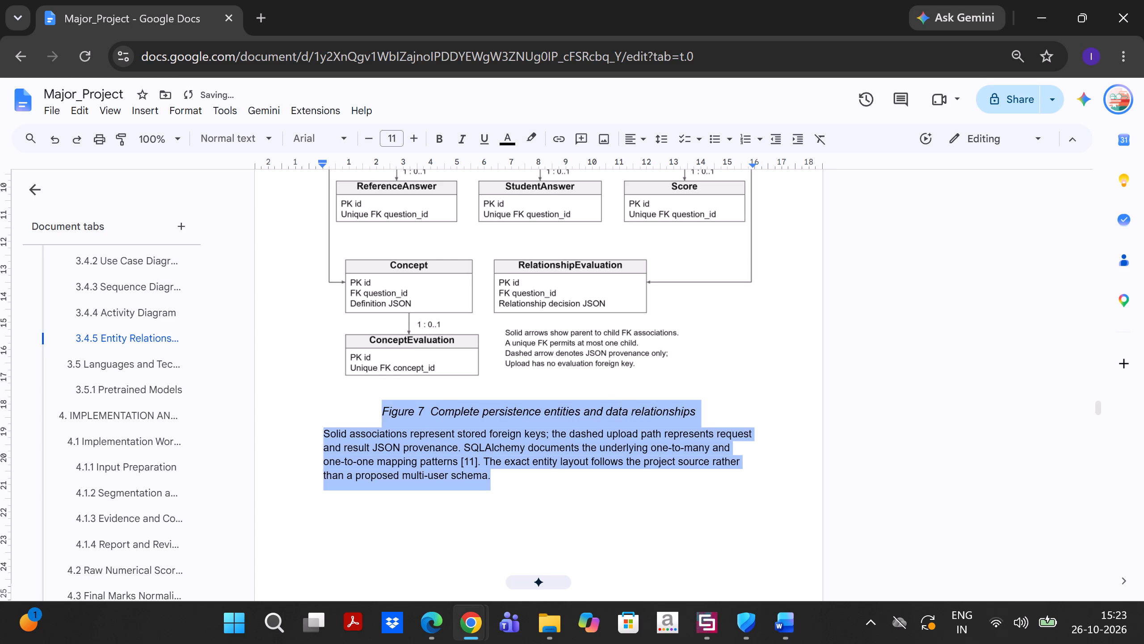
left_click_drag(319, 421, 317, 432)
left_click(398, 144)
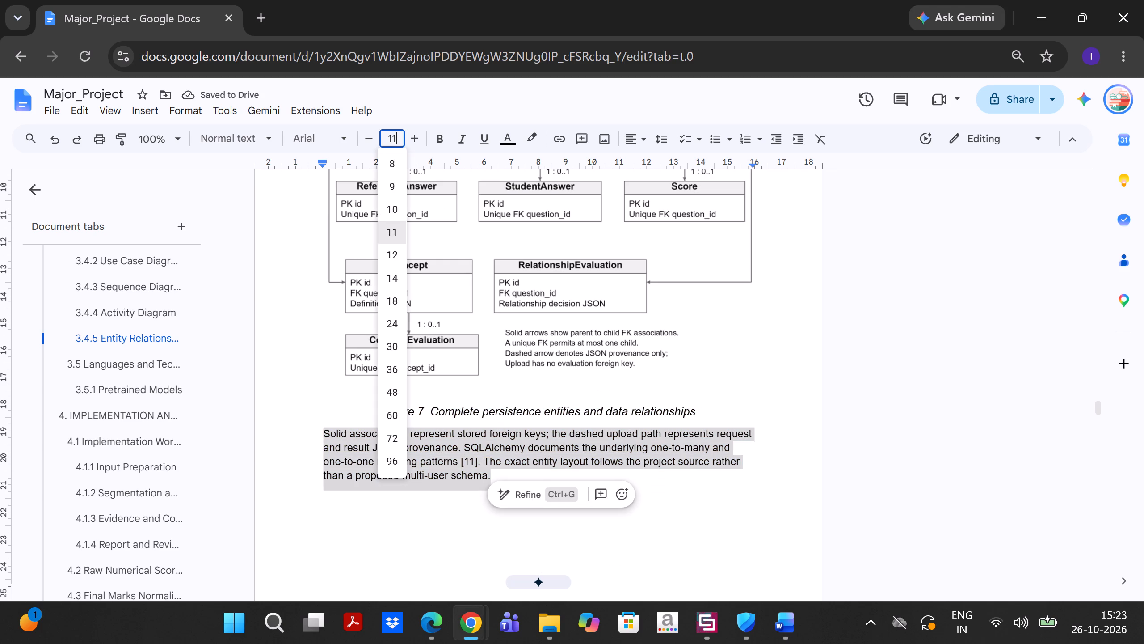
type("12")
key("Return")
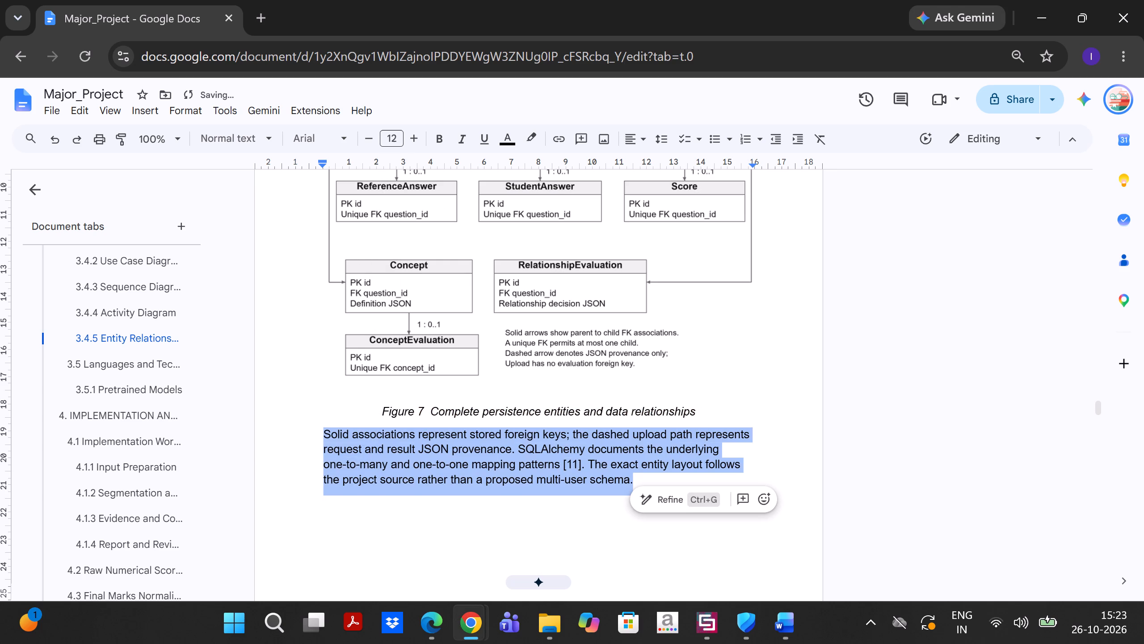
left_click(560, 411)
Compare sections 3.5 Languages and Technologies and 3.5.1 Pretrained Models, including Table 3.1, between Google Docs and the Word report.
scroll(560, 411, "down", 1)
scroll(533, 447, "down", 2)
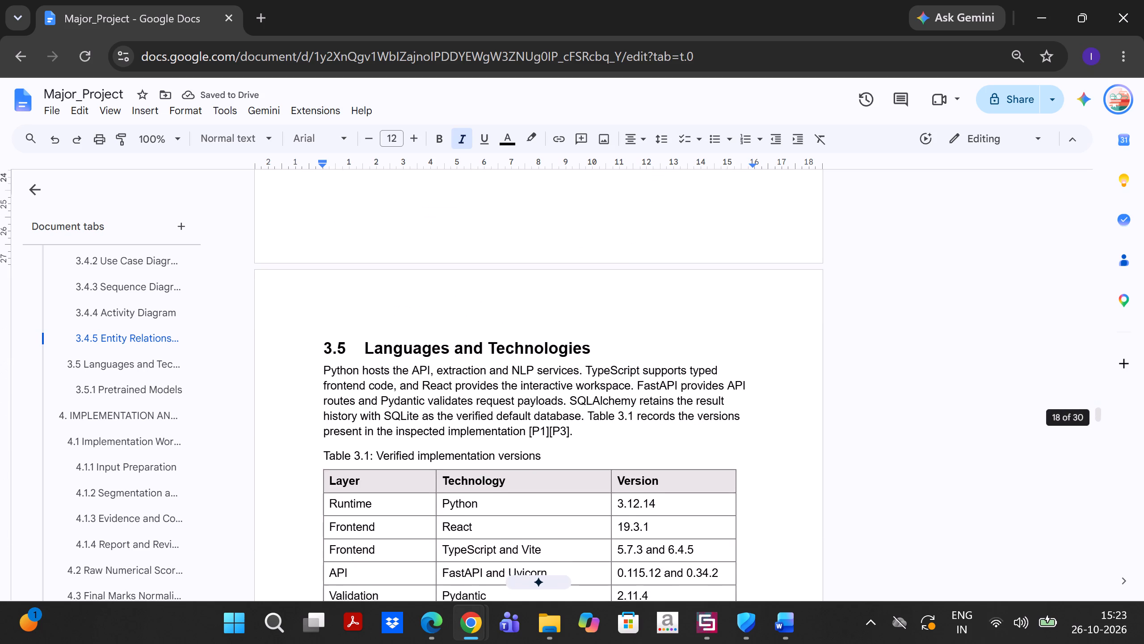
key("alt+Tab")
scroll(485, 473, "down", 2)
left_click(438, 448)
key("alt+Tab")
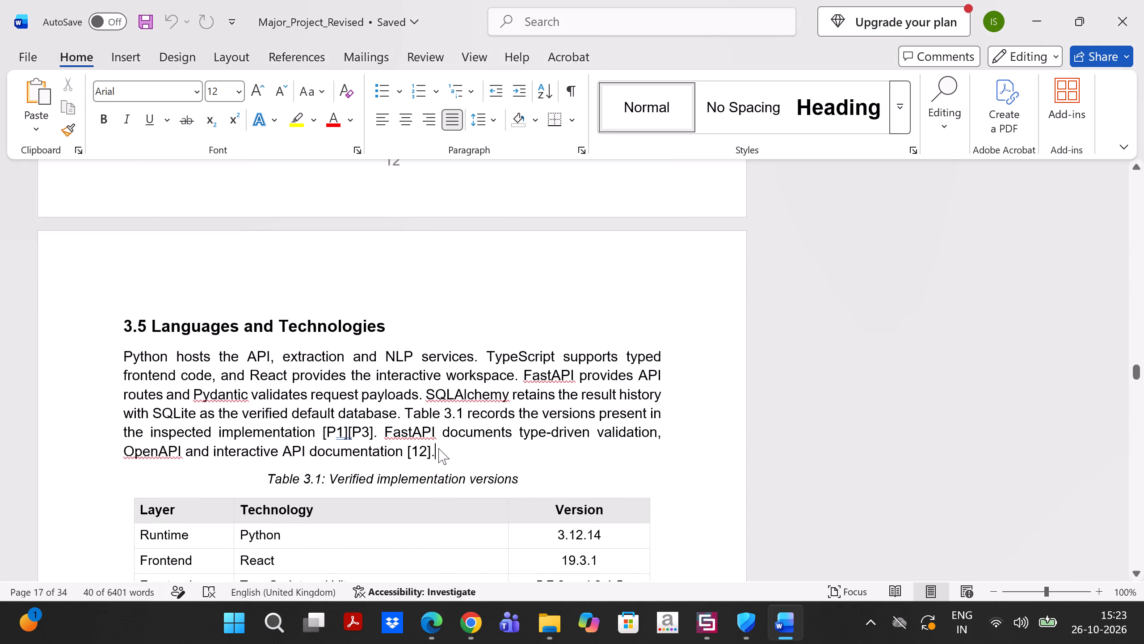
scroll(474, 455, "down", 6)
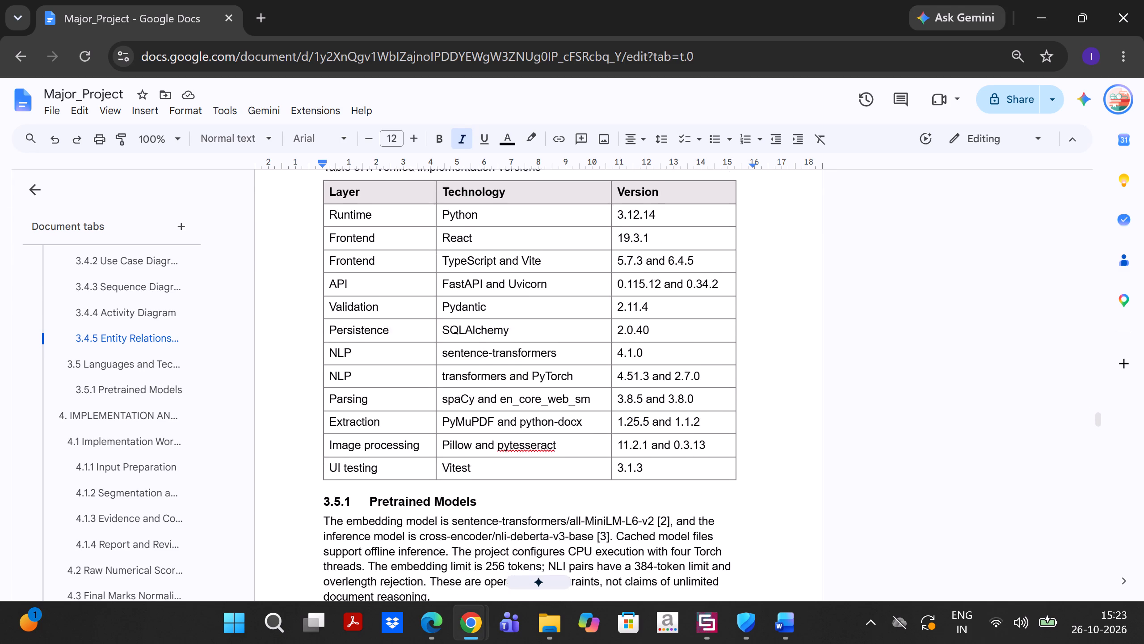
scroll(474, 455, "down", 1)
key("alt+Tab")
scroll(474, 455, "down", 4)
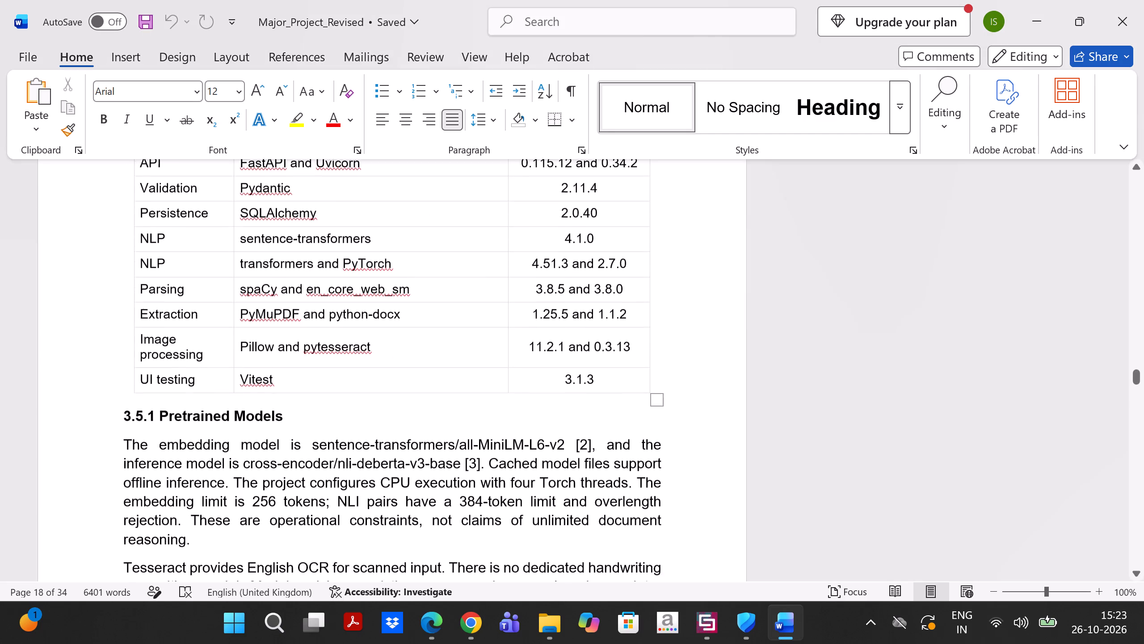
scroll(474, 455, "down", 2)
key("alt+Tab")
scroll(446, 508, "down", 3)
scroll(446, 508, "up", 2)
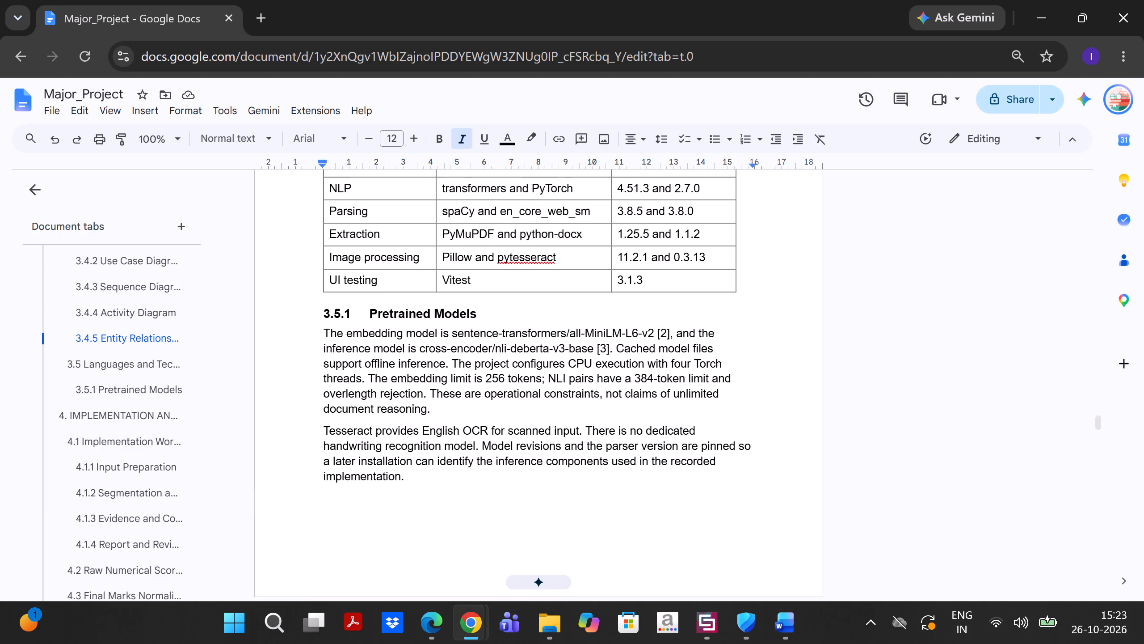
Replace the wide gap between "3.5.1" and "Pretrained Models" in the Google Docs heading with two spaces.
left_click(371, 323)
key("Left")
key("Left")
key("Left")
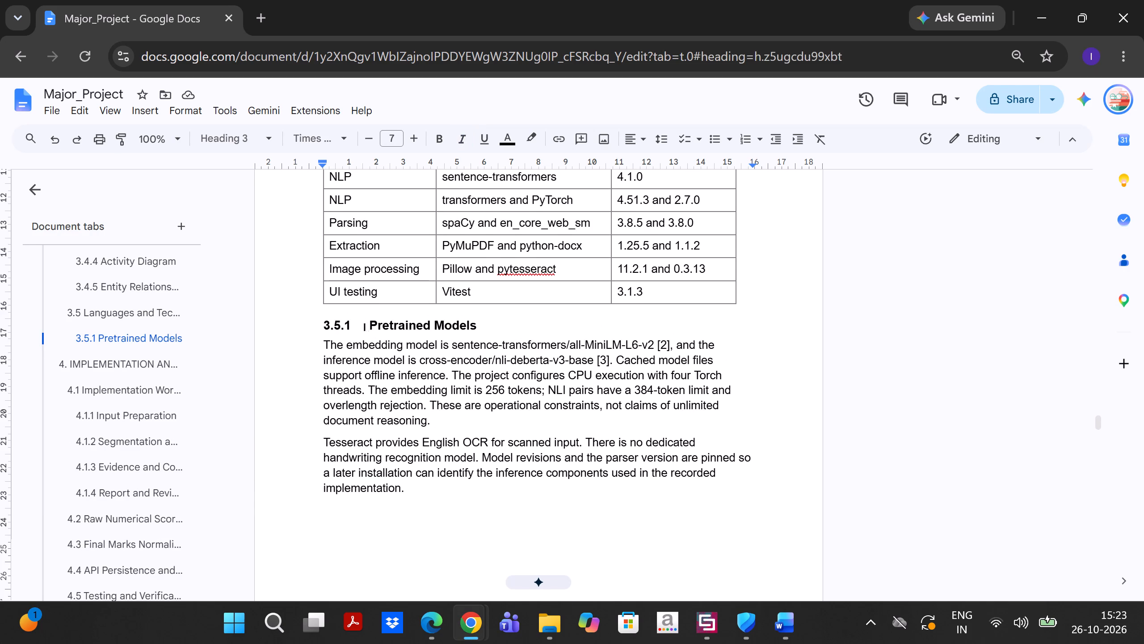
key("Left")
key("Left")
key("Left")
key("Left")
key("Left")
key("Left")
key("Left")
key("Left")
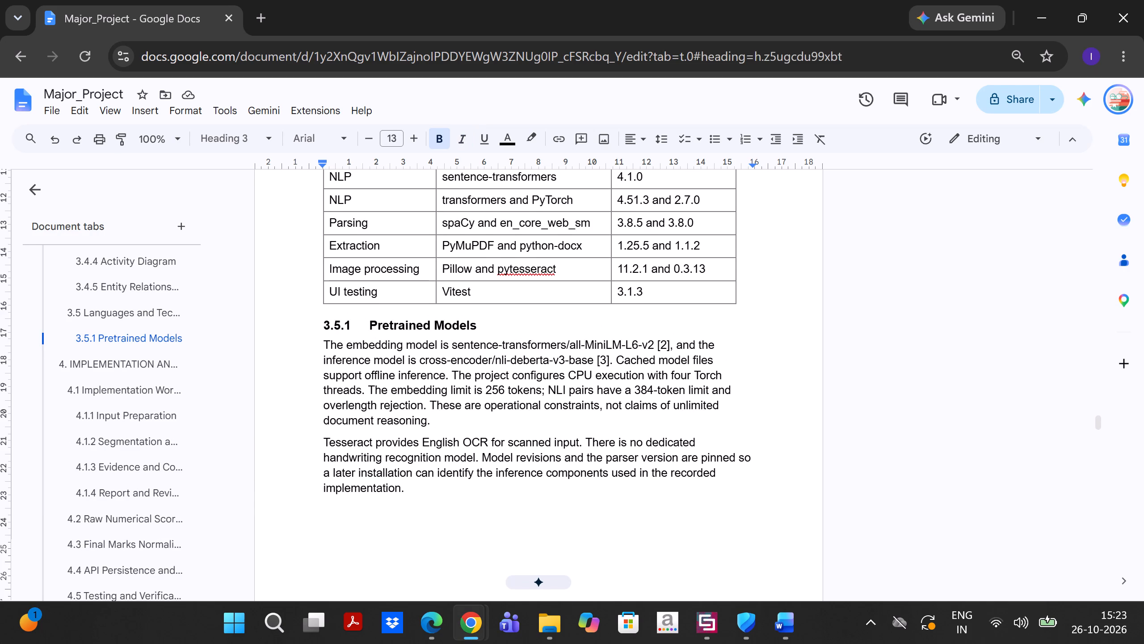
key("Delete")
key("Delete")
key("Delete")
key("Delete")
key("Delete")
key("Delete")
key("Delete")
key("Delete")
key("Delete")
key("space")
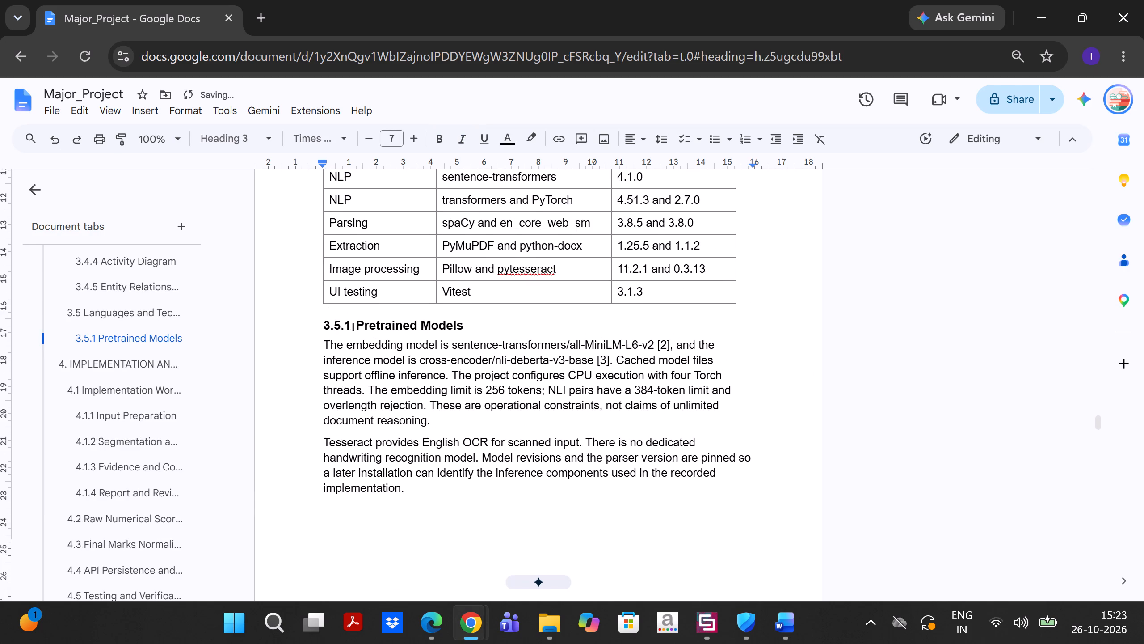
key("space")
Compare the end of section 3.5.1 and the opening of chapter 4 between the Word report and Google Docs.
key("alt+Tab")
scroll(347, 357, "down", 2)
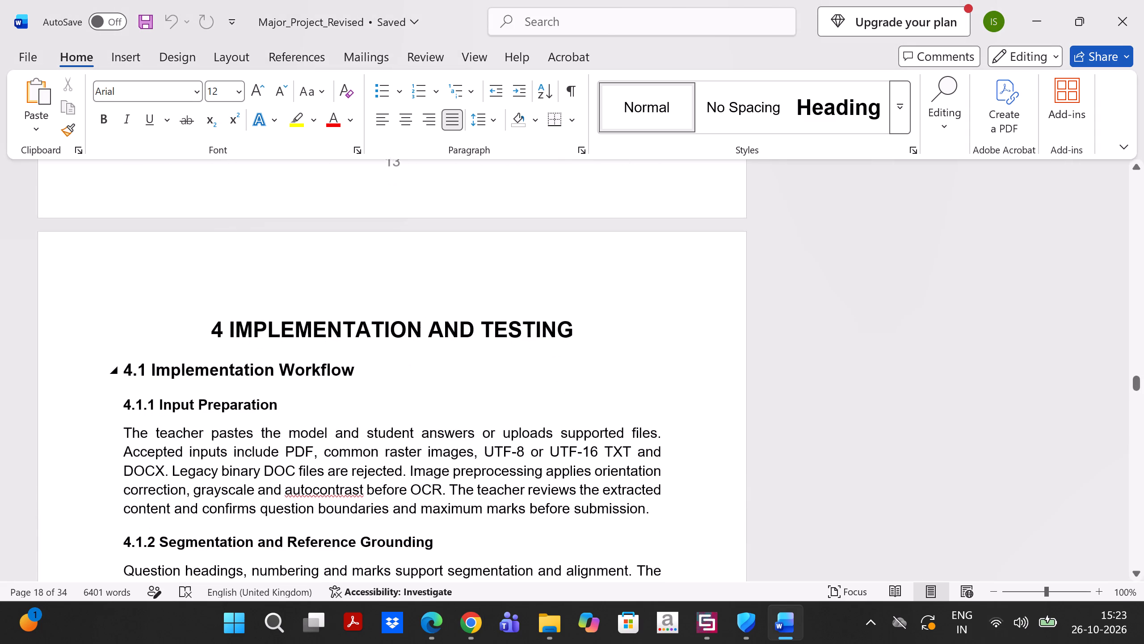
scroll(347, 357, "up", 2)
key("alt+Tab")
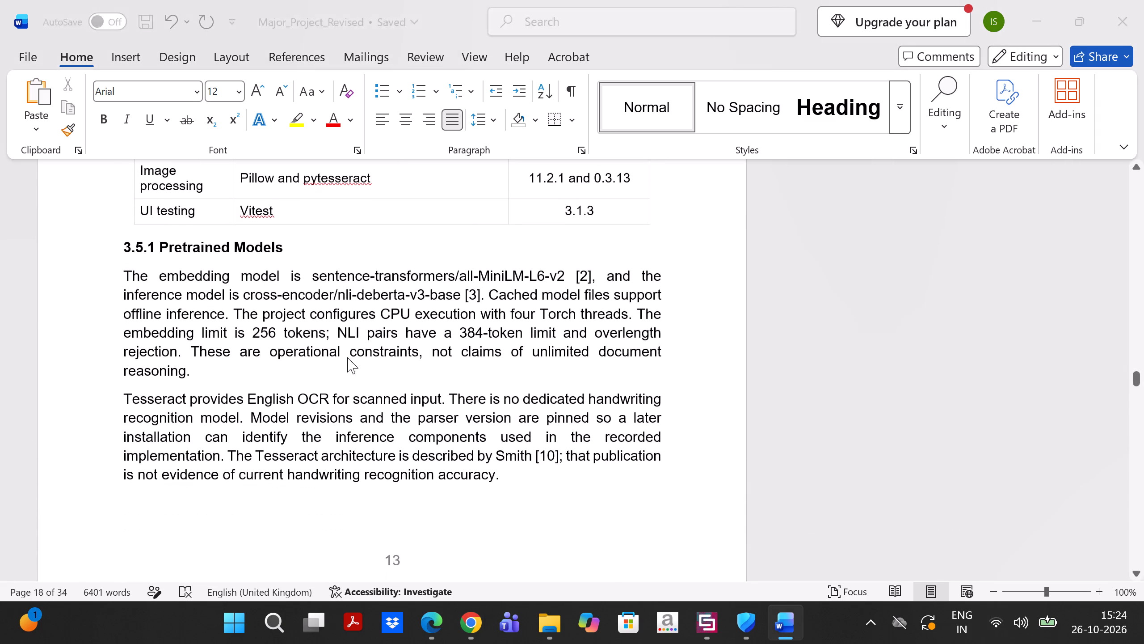
scroll(399, 381, "down", 3)
key("alt+Tab")
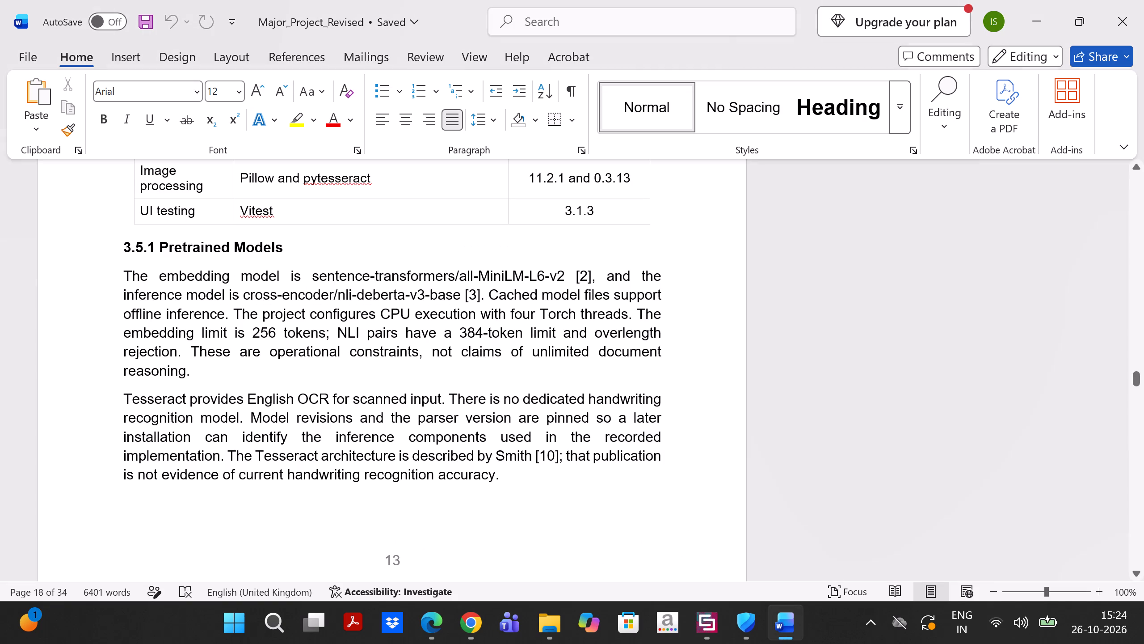
scroll(449, 402, "down", 2)
key("alt+Tab")
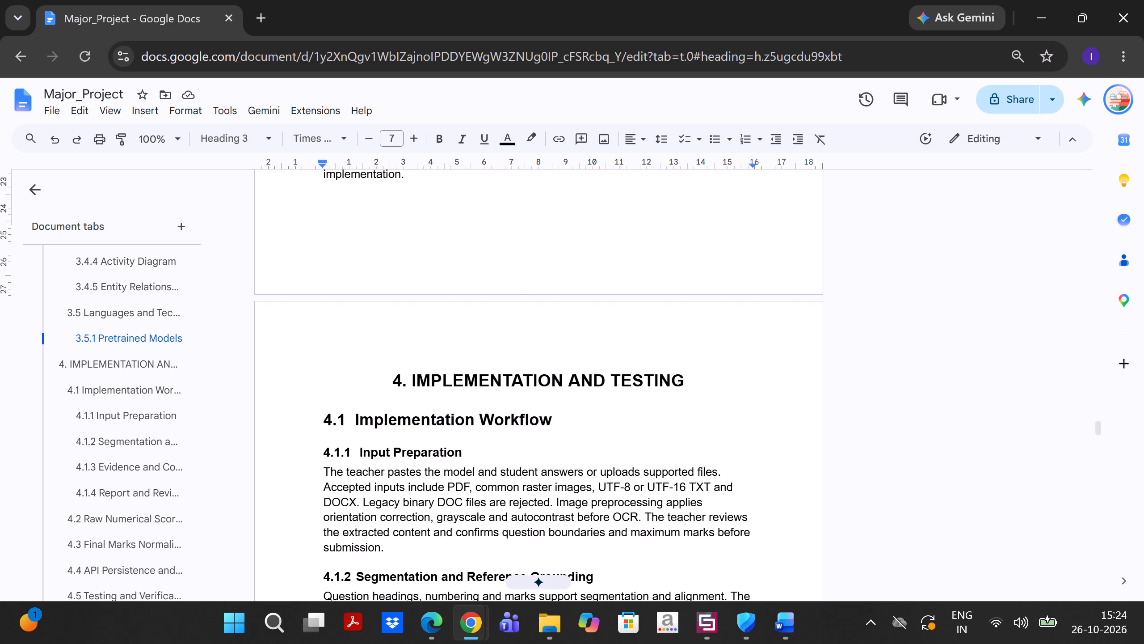
Replace the gap after "4.1" in the Implementation Workflow heading in Google Docs with two newly entered spaces.
left_click(351, 420)
key("BackSpace")
key("Delete")
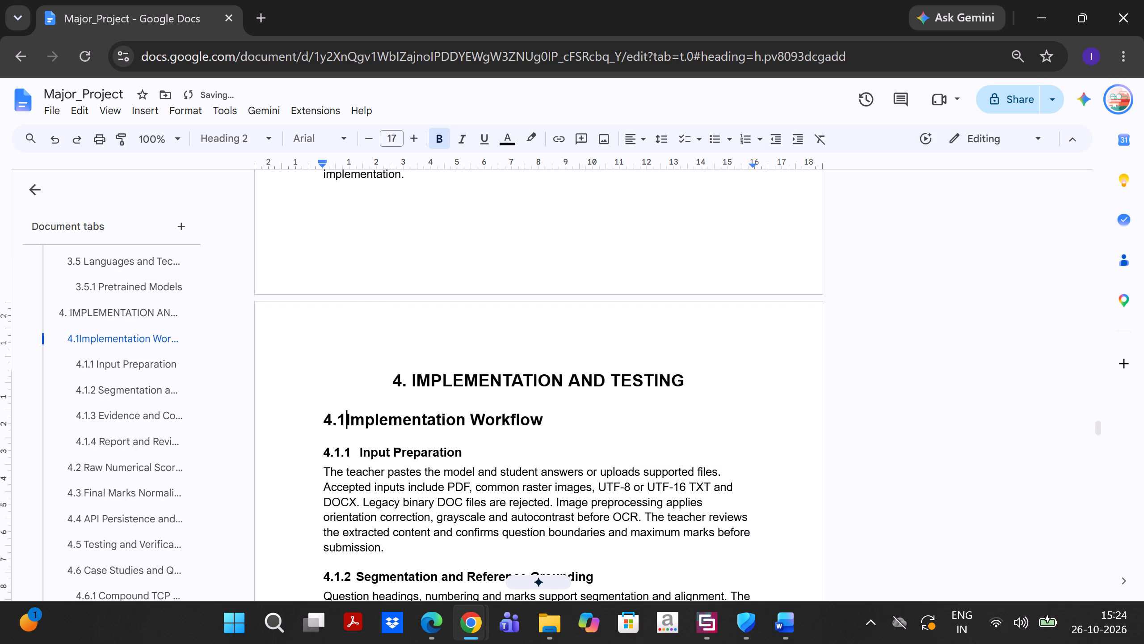
key("BackSpace")
type("1")
key("space")
key("space")
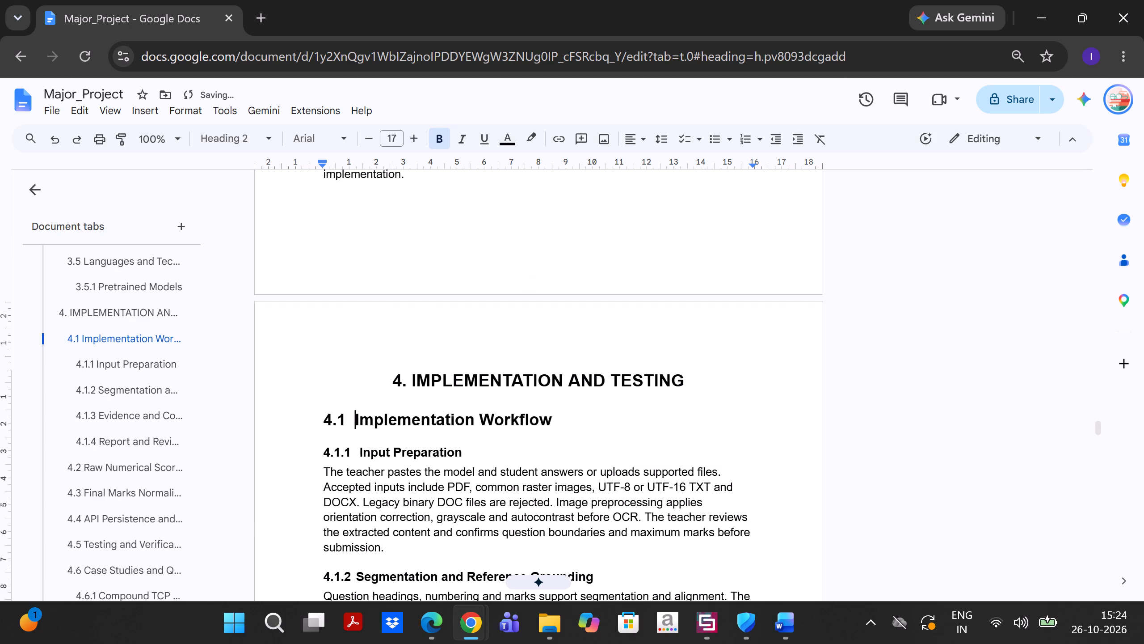
Replace the gap after "4.1.1" in the Input Preparation heading in Google Docs with two newly entered spaces.
key("alt+Tab")
left_click(403, 490)
scroll(403, 490, "down", 1)
key("alt+Tab")
left_click(354, 454)
key("BackSpace")
key("Delete")
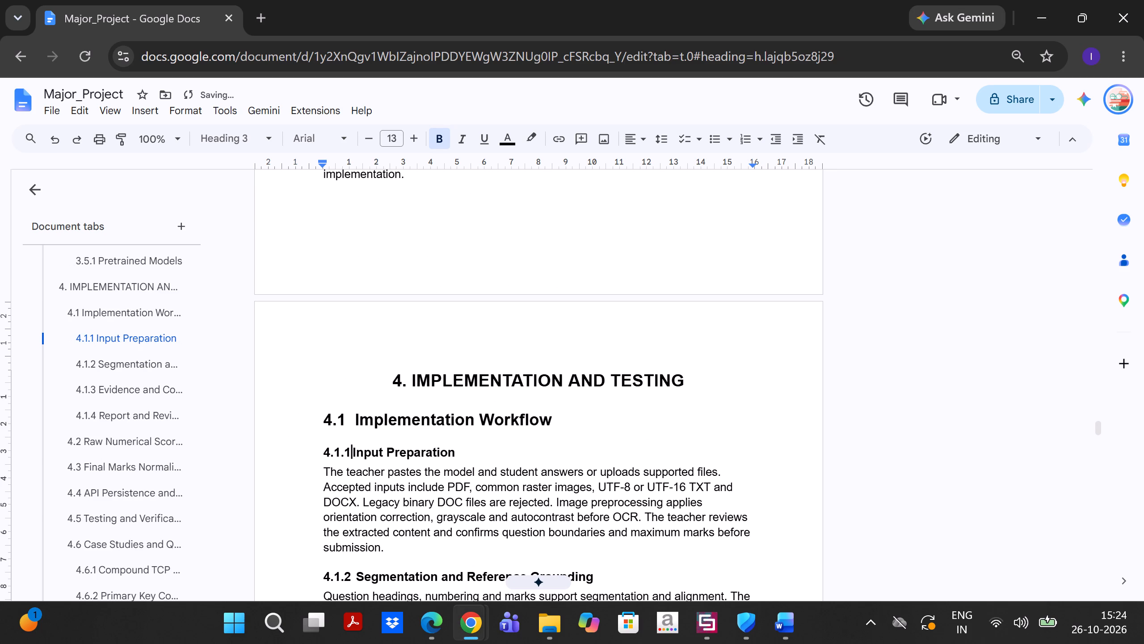
key("space")
key("space")
Compare the rest of section 4.1 and section 4.2 Raw Numerical Scoring between the Word report and Google Docs.
key("alt+Tab")
scroll(398, 501, "down", 1)
key("alt+Tab")
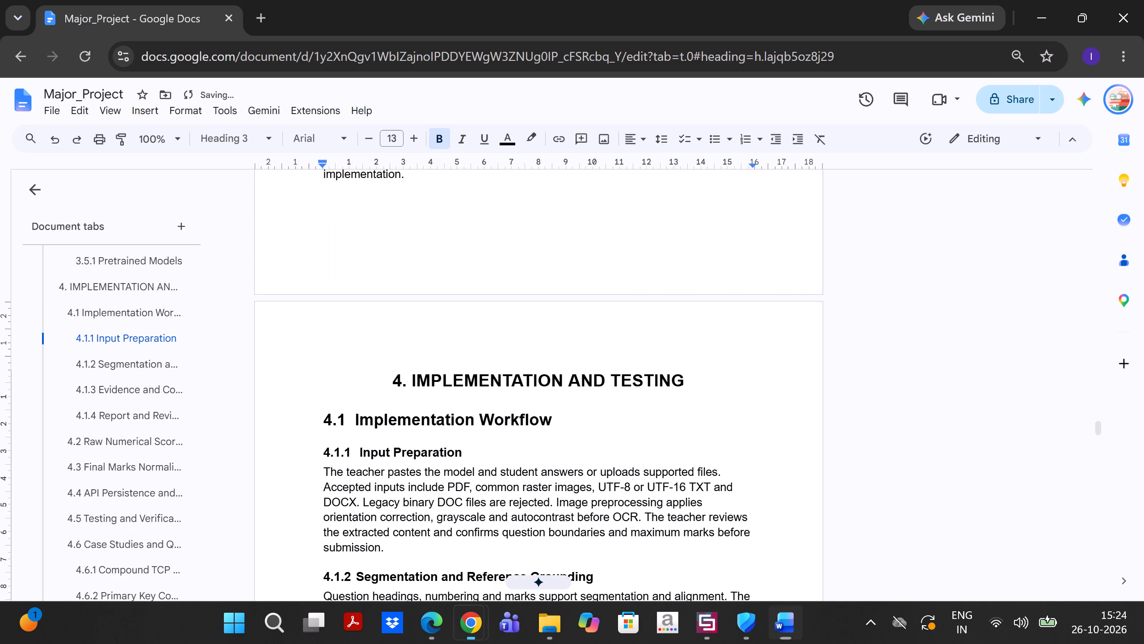
scroll(464, 500, "down", 4)
key("alt+Tab")
scroll(435, 504, "down", 2)
key("alt+Tab")
scroll(435, 504, "down", 6)
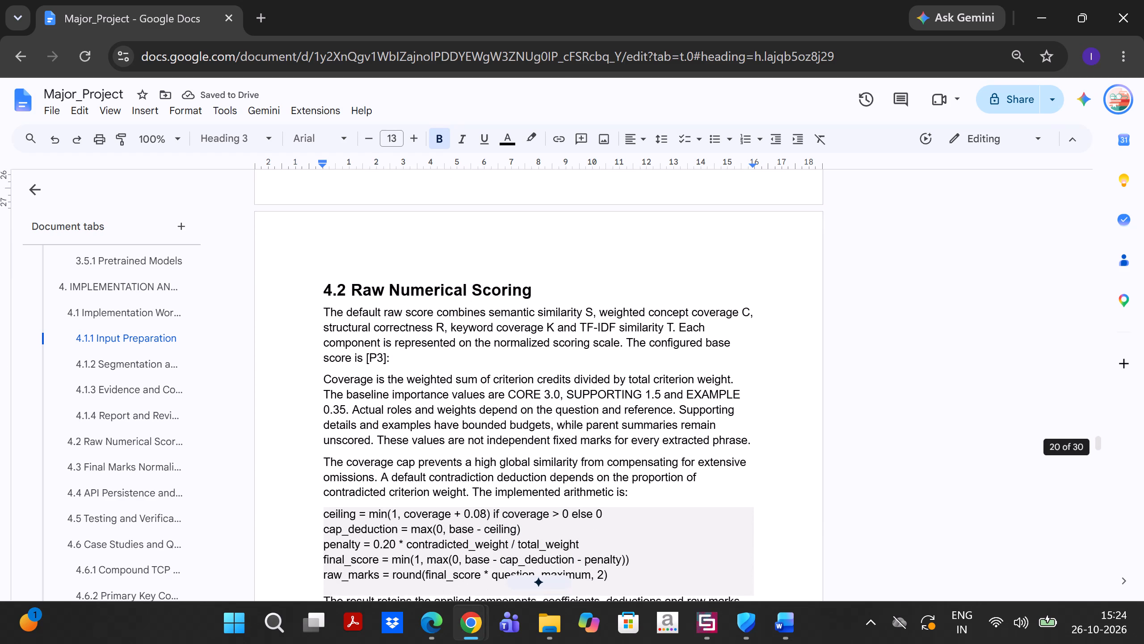
key("alt+Tab")
scroll(435, 504, "down", 3)
scroll(435, 504, "up", 1)
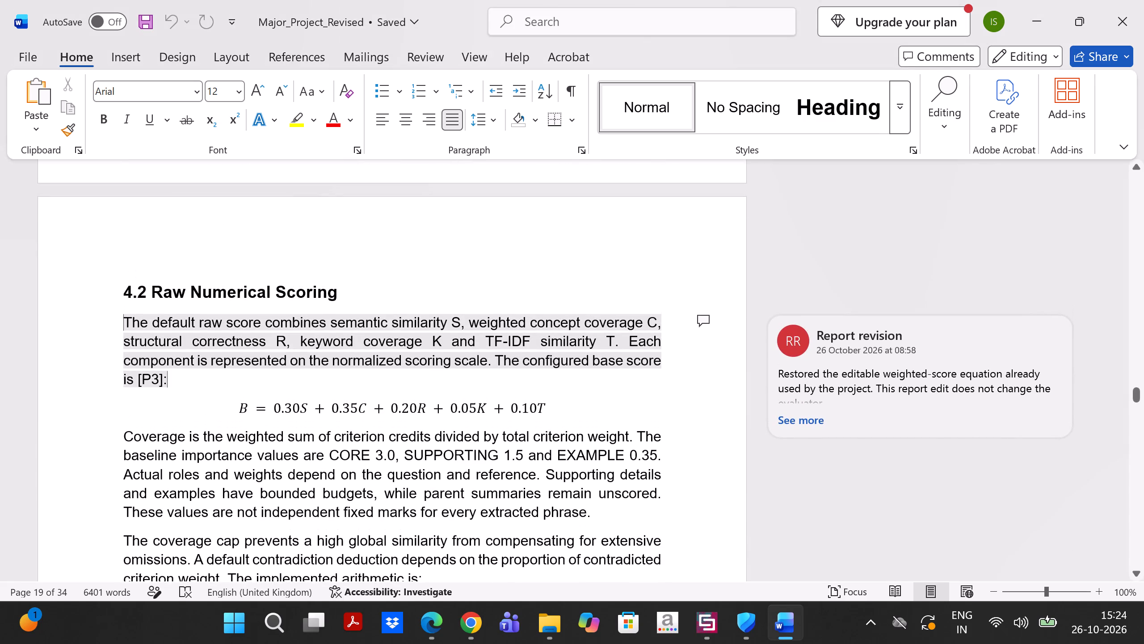
left_click(328, 436)
key("alt+Tab")
scroll(328, 436, "down", 1)
scroll(419, 415, "down", 1)
key("alt+Tab")
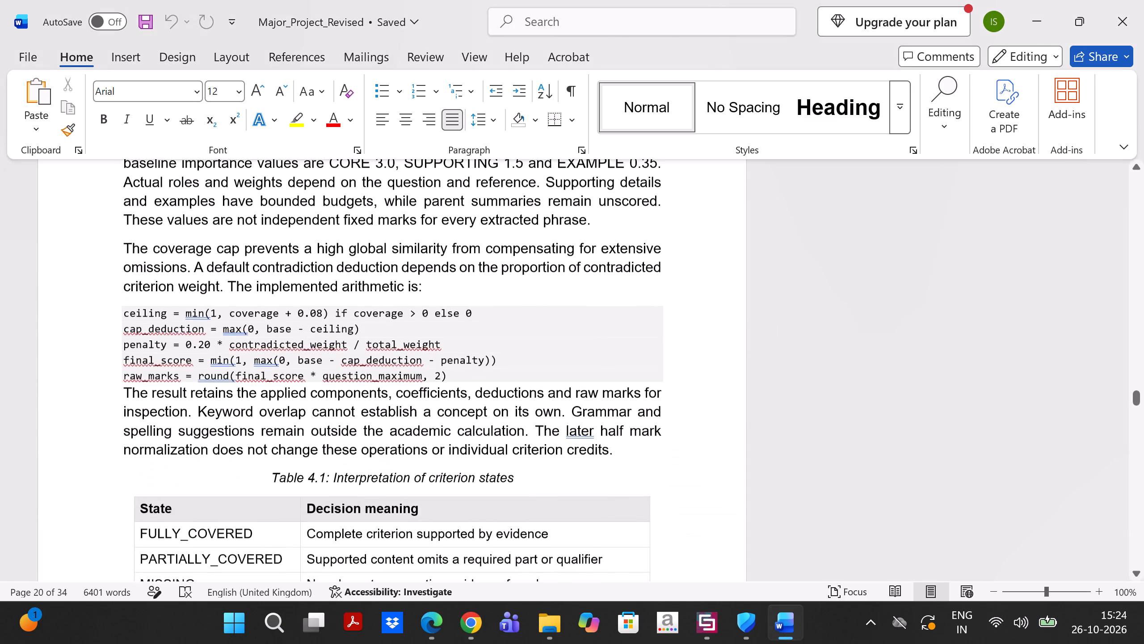
Copy the equation B = 0.30S + 0.35C + 0.20R + 0.05K + 0.10T from Word onto a new line after "[P3]:" in Google Docs section 4.2.
scroll(419, 415, "up", 1)
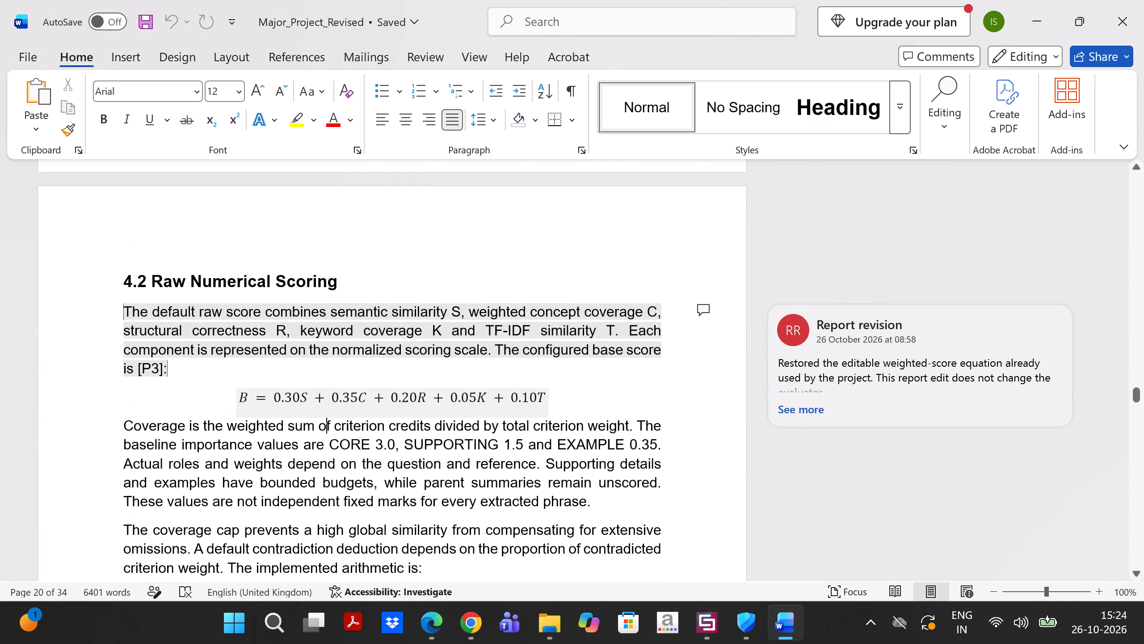
left_click(228, 374)
key("alt+Tab")
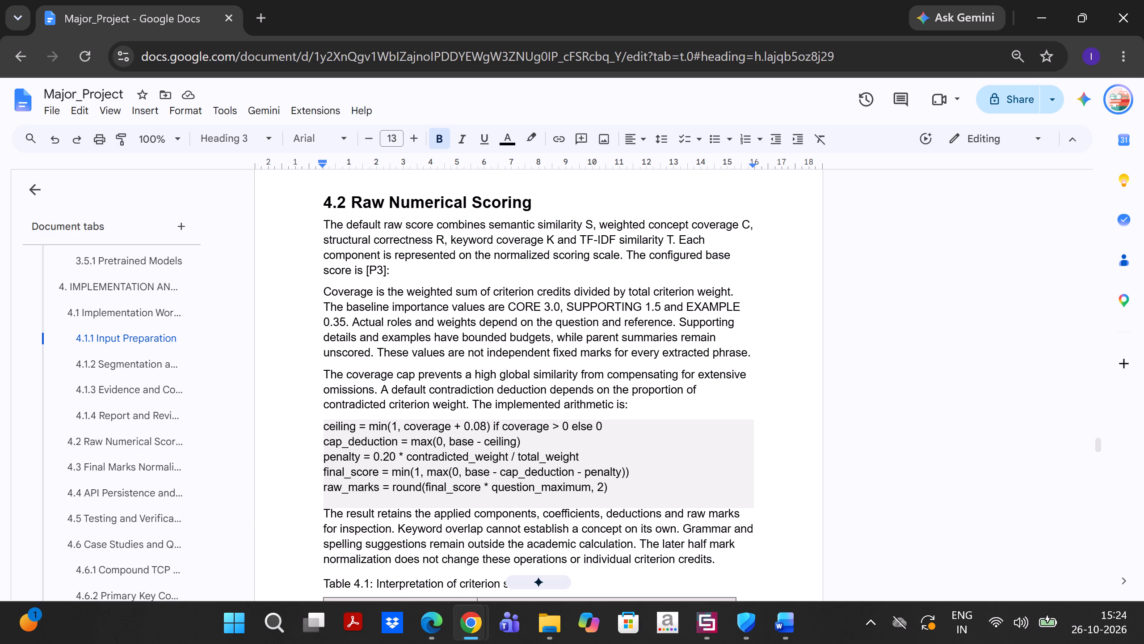
key("alt+Tab")
left_click(239, 401)
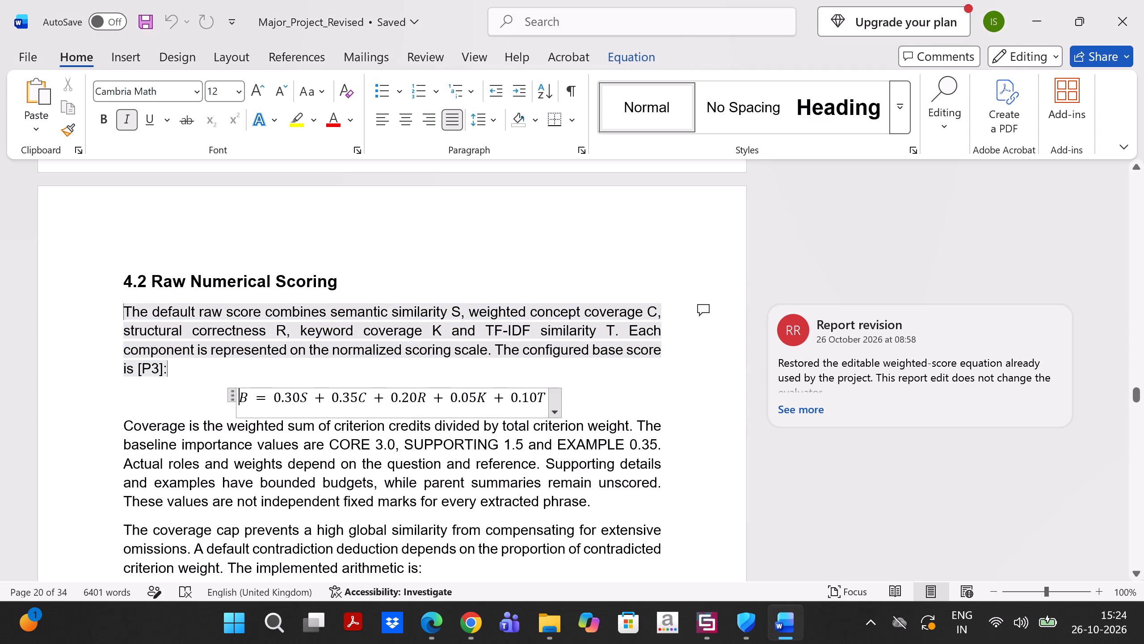
left_click(220, 401)
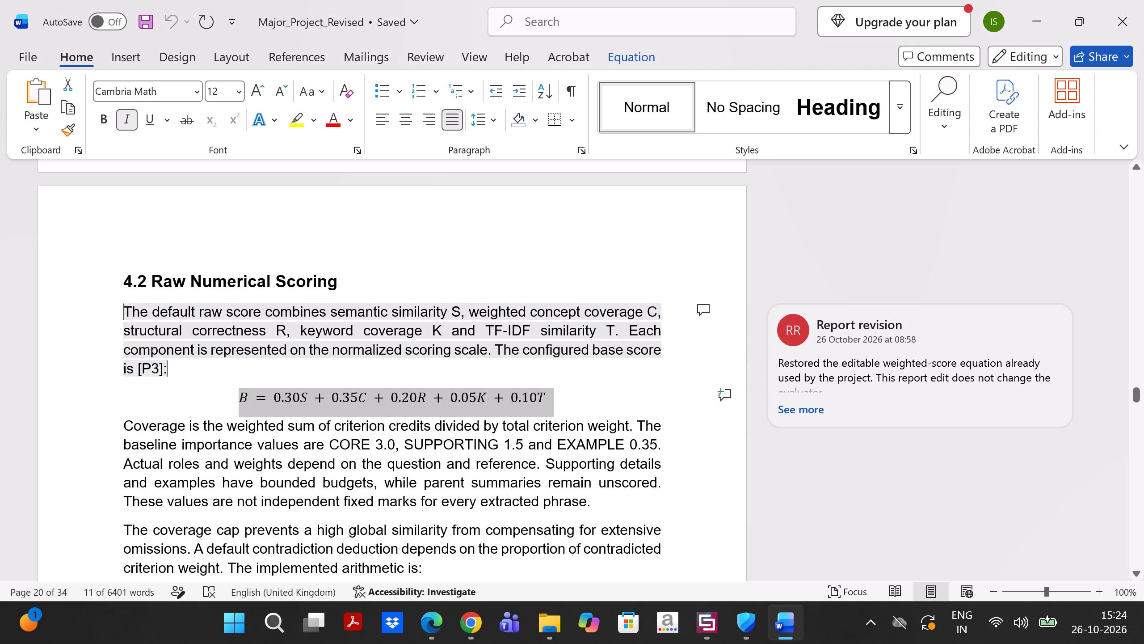
key("ctrl+c")
key("alt+Tab")
left_click(407, 273)
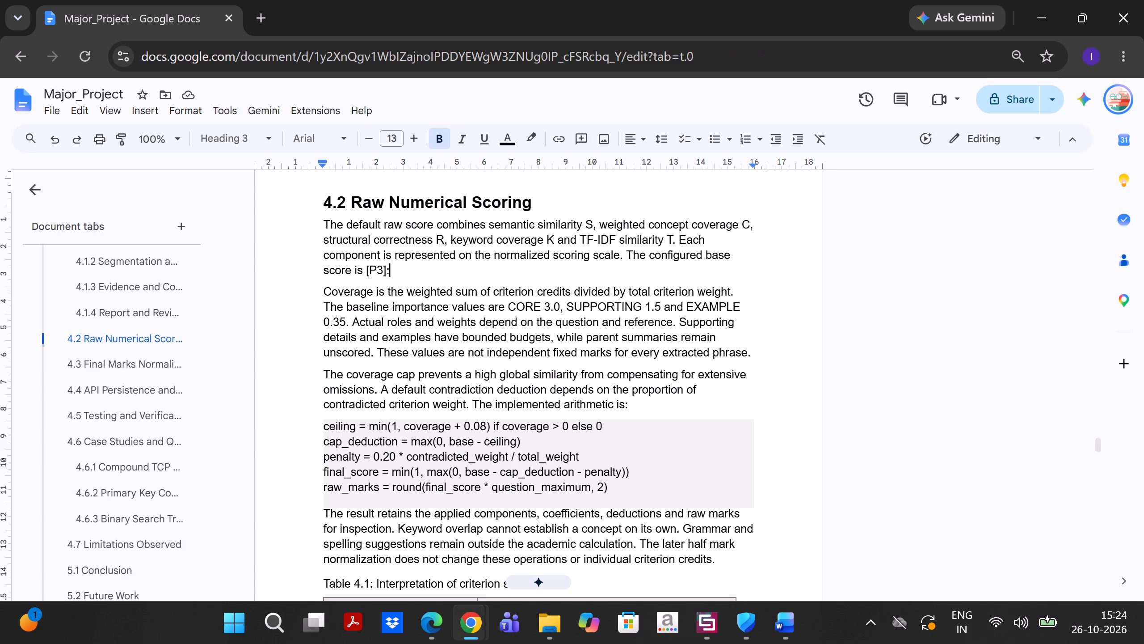
key("Return")
key("ctrl+v")
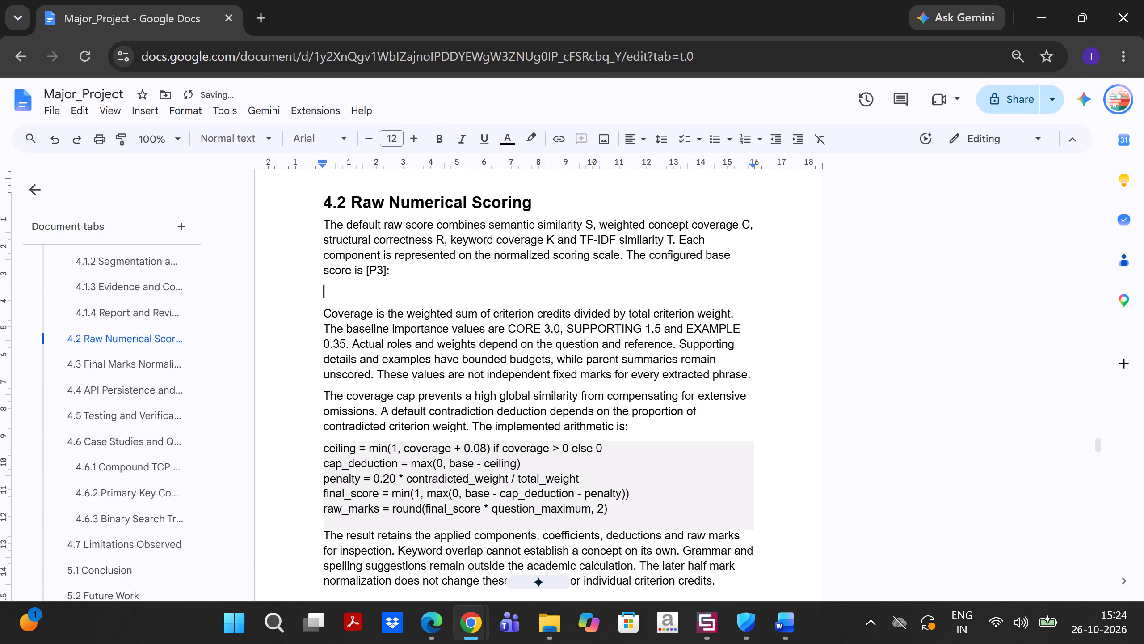
key("ctrl+v")
Center the pasted base score equation in section 4.2 of Google Docs.
left_click(326, 298)
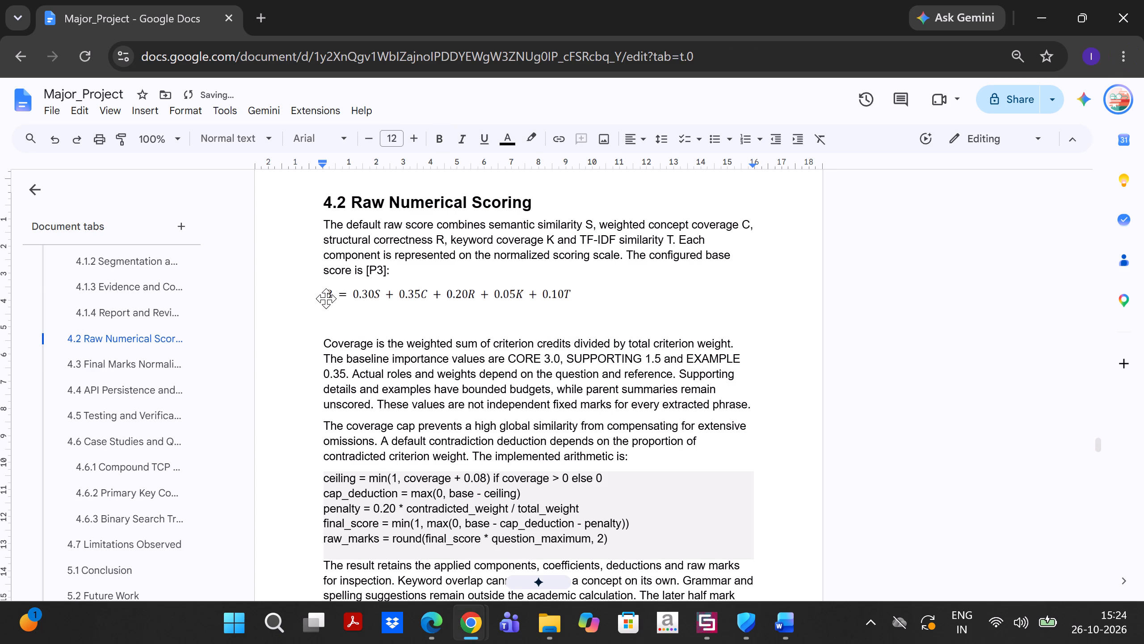
left_click(302, 301)
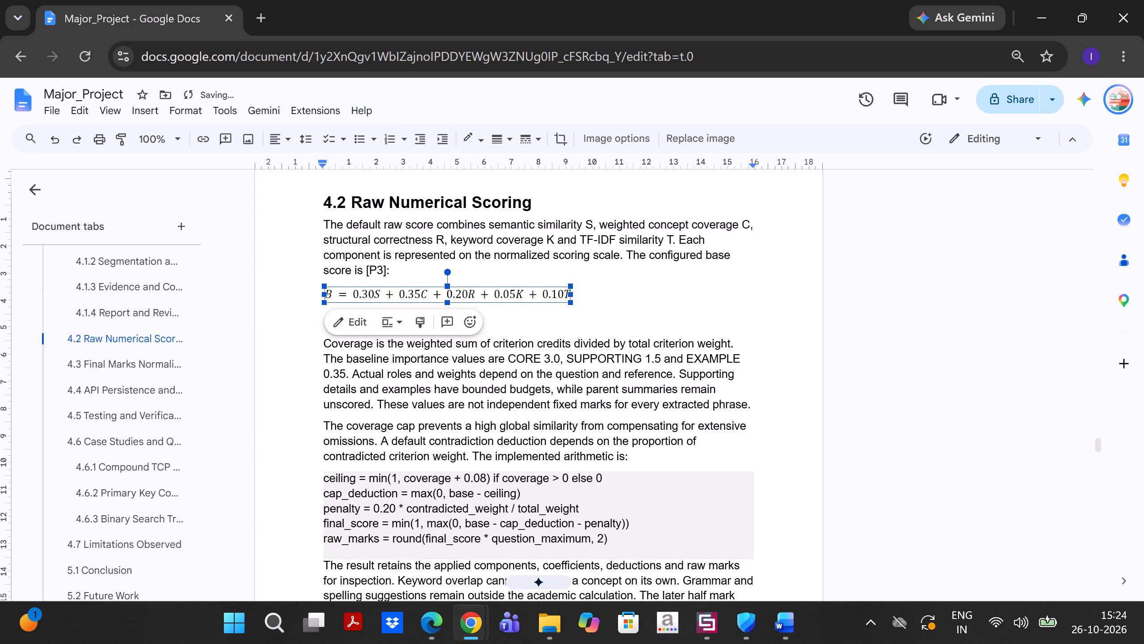
key("ctrl+shift+e")
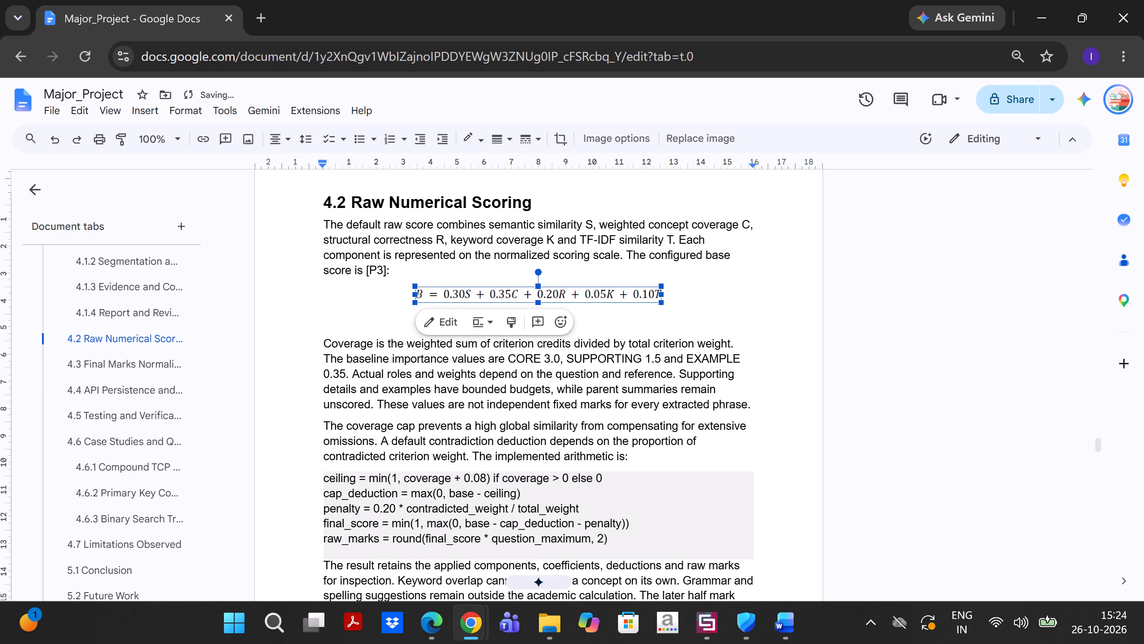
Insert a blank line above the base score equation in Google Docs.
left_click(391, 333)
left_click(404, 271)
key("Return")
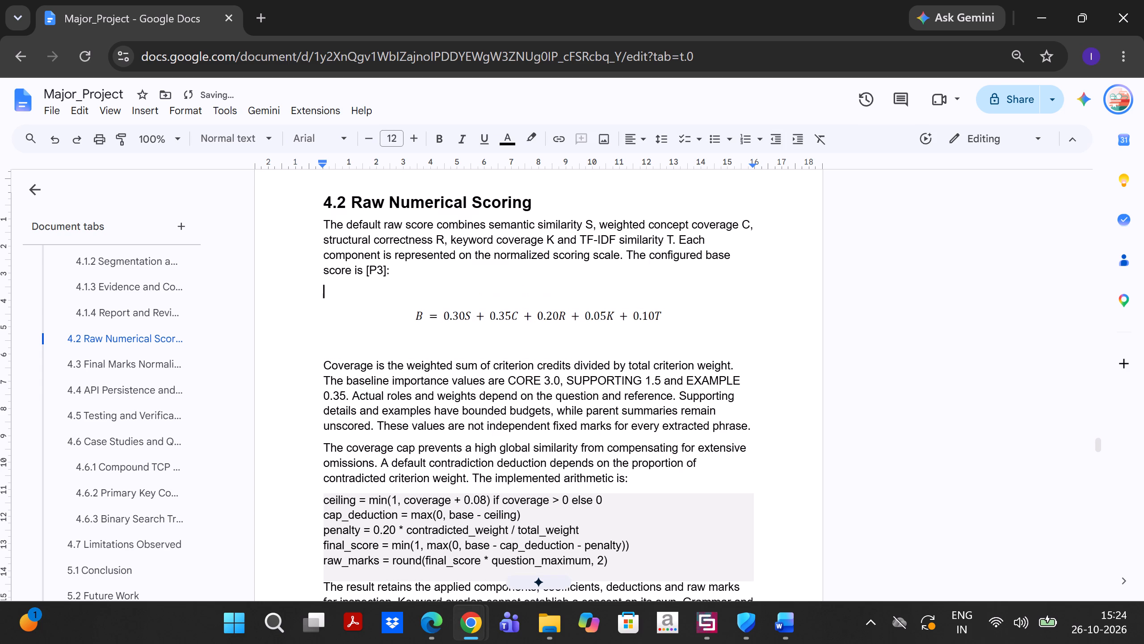
Check the equation's spacing in Word and delete the empty line below the equation in Google Docs.
left_click(395, 357)
key("alt+Tab")
scroll(395, 357, "down", 1)
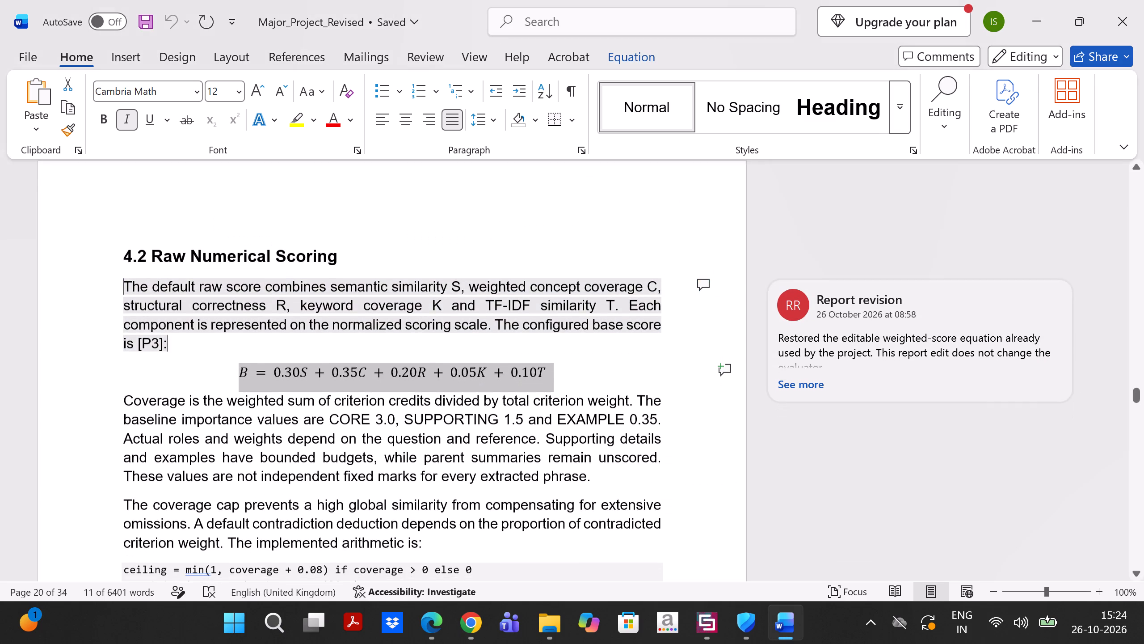
left_click(378, 375)
key("alt+Tab")
key("BackSpace")
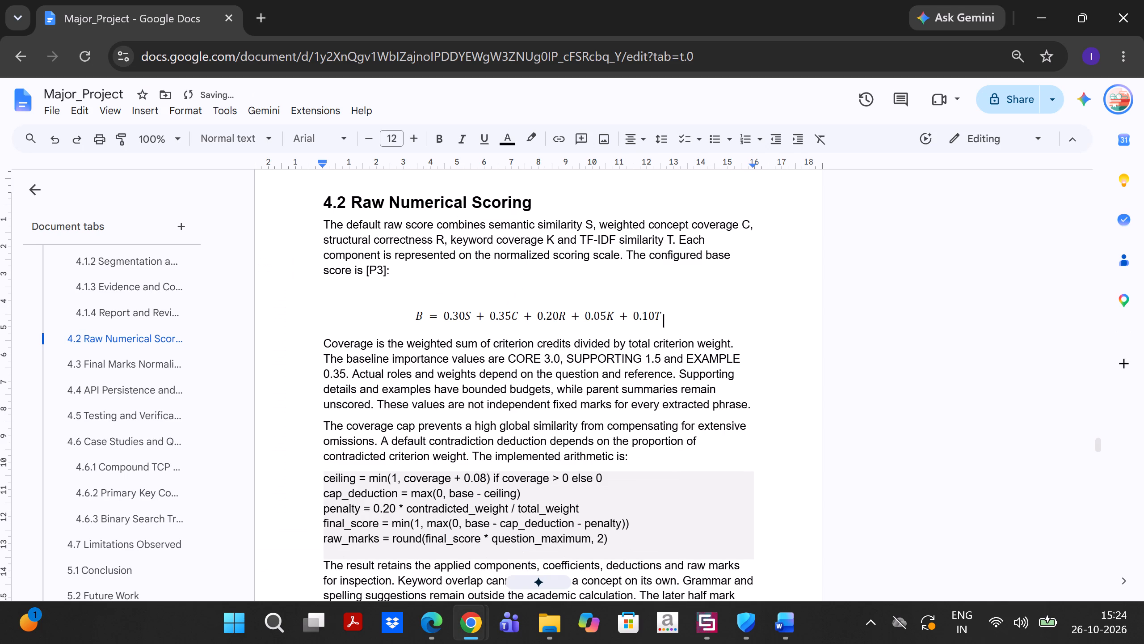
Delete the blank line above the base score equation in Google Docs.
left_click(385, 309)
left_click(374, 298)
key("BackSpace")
Compare the coverage paragraphs and arithmetic block of section 4.2 between the Word report and Google Docs.
key("alt+Tab")
scroll(496, 376, "down", 1)
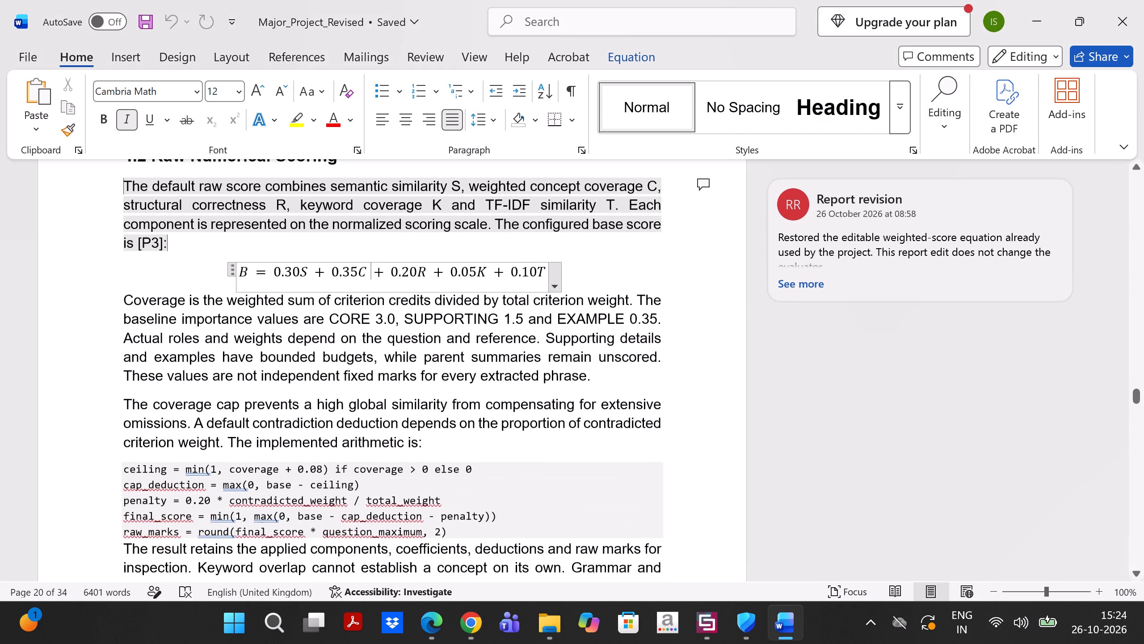
left_click(467, 394)
key("alt+Tab")
scroll(502, 385, "down", 1)
key("alt+Tab")
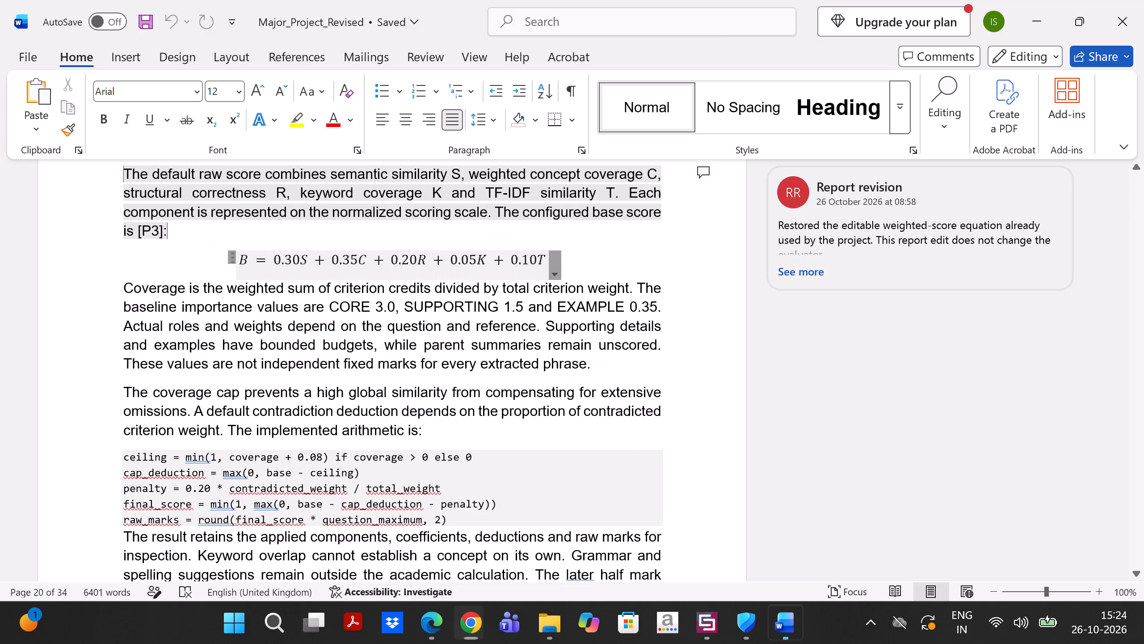
key("alt+Tab")
left_click(489, 357)
scroll(489, 357, "down", 1)
key("alt+Tab")
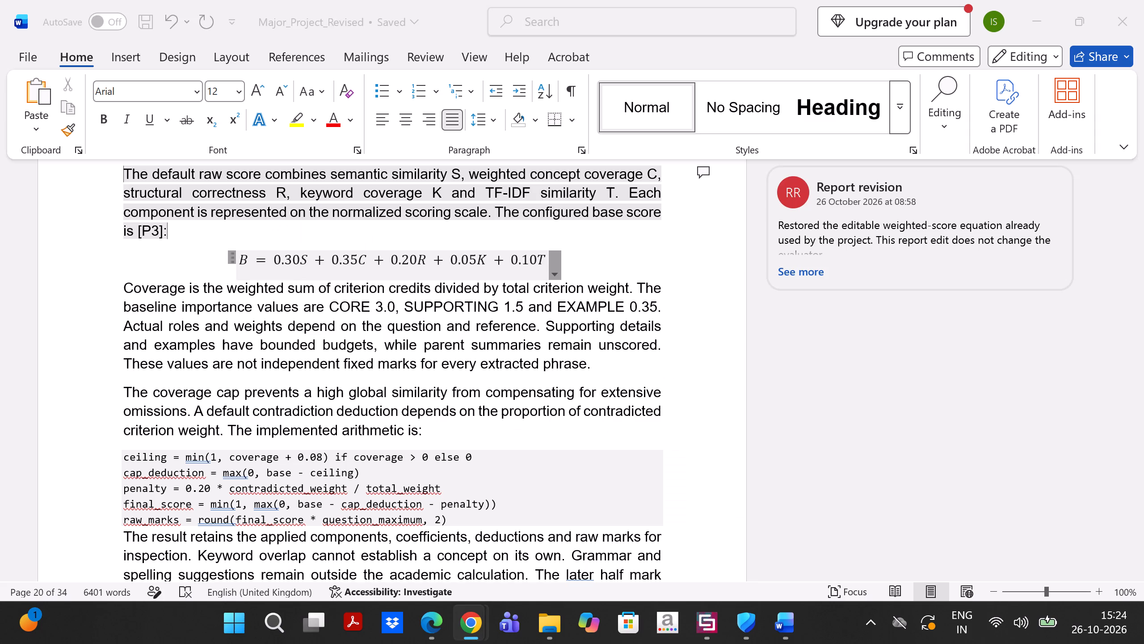
Replace the five arithmetic lines in section 4.2 of Google Docs with the Word version and remove the extra space below them.
scroll(489, 357, "down", 2)
left_click_drag(454, 342, 140, 290)
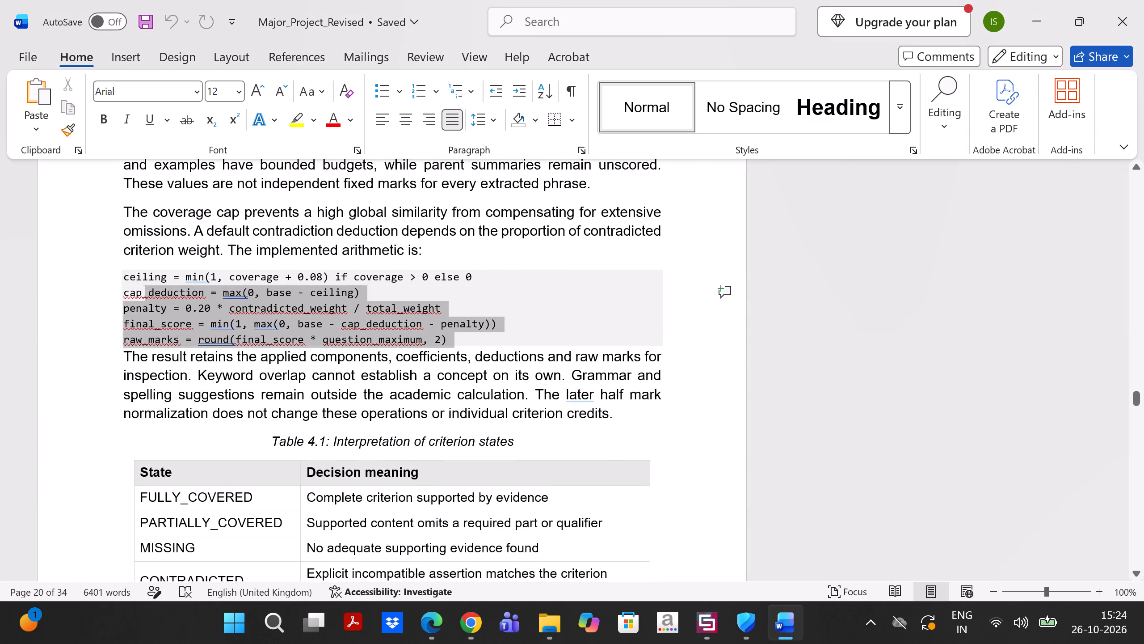
left_click_drag(140, 290, 122, 281)
key("ctrl+c")
key("alt+Tab")
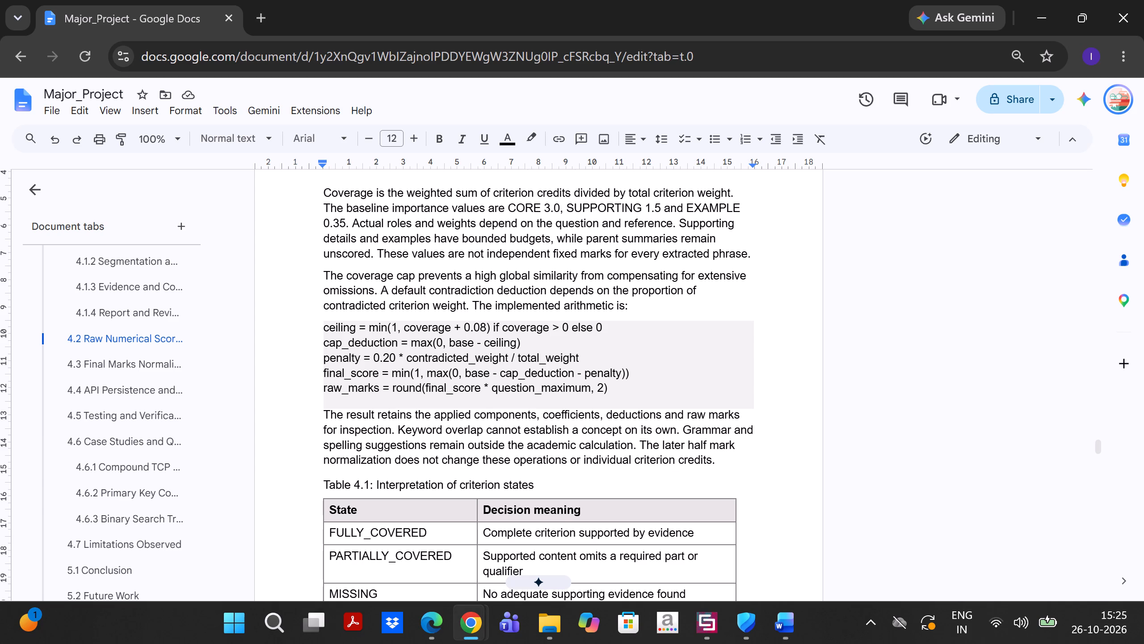
left_click_drag(611, 383, 307, 332)
key("ctrl+v")
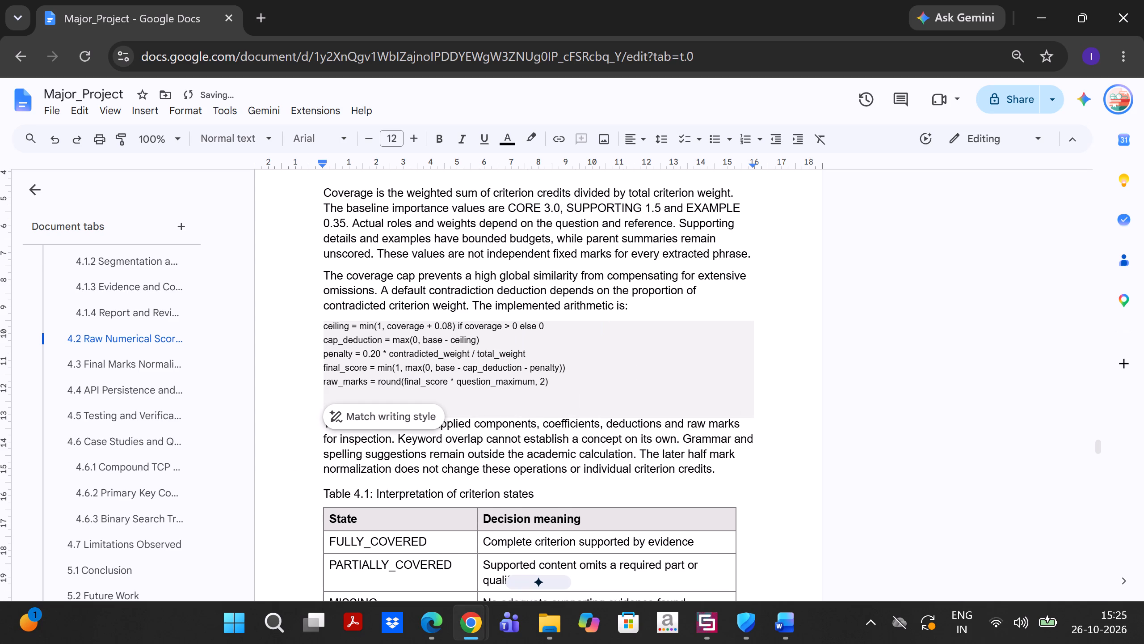
key("Delete")
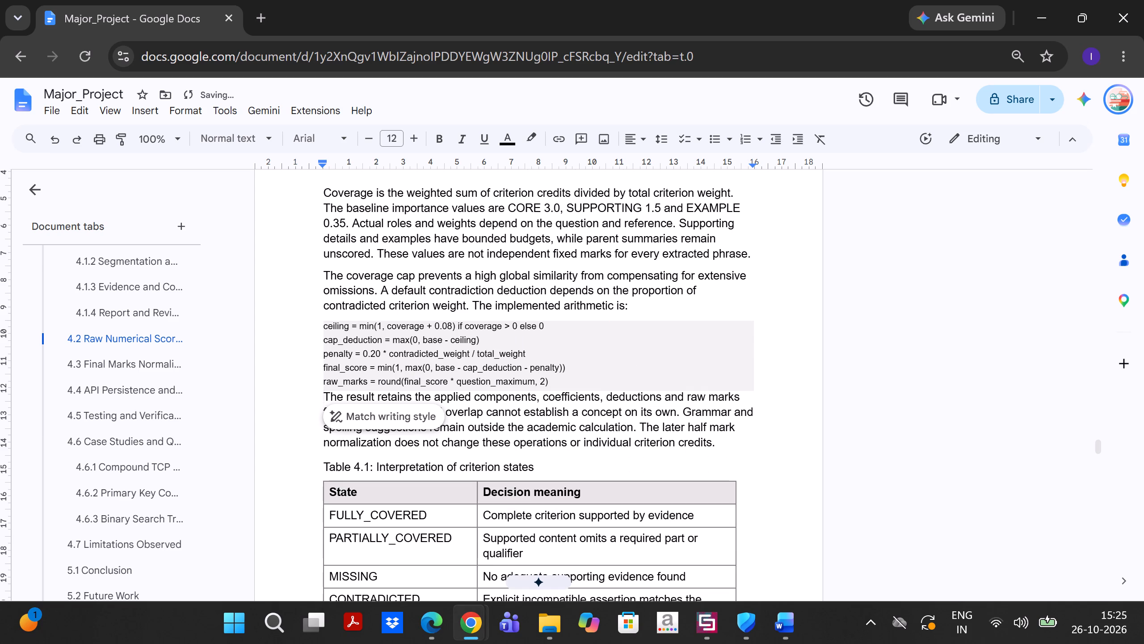
Format the five pasted arithmetic lines in Google Docs as Times New Roman, size 12.
left_click_drag(556, 386, 320, 331)
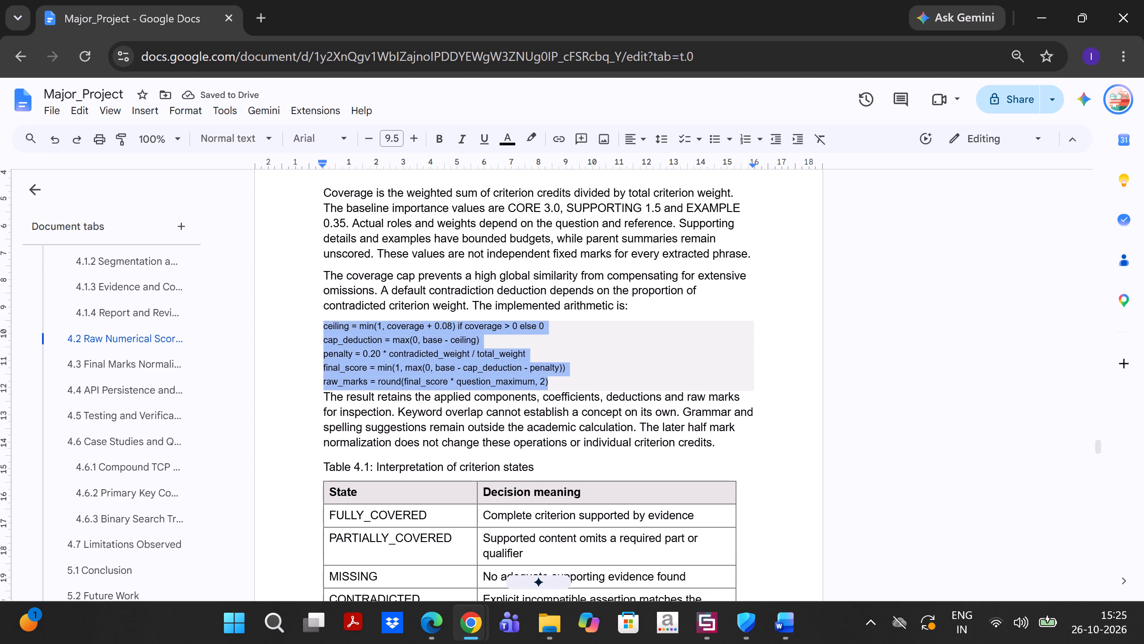
left_click(390, 137)
type("12")
key("Return")
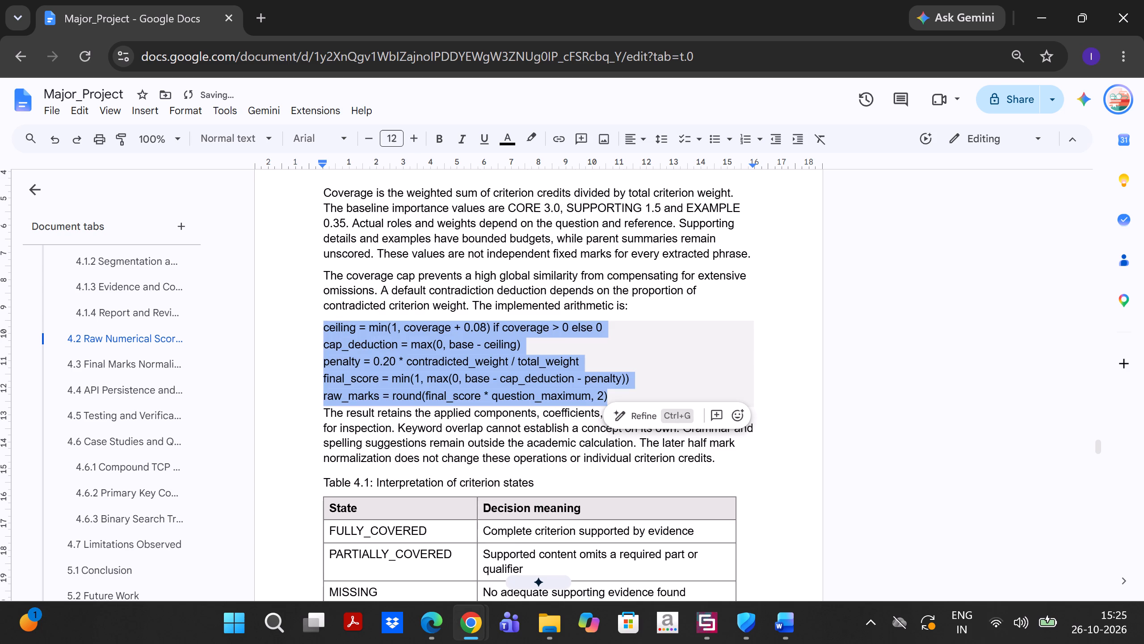
left_click(311, 127)
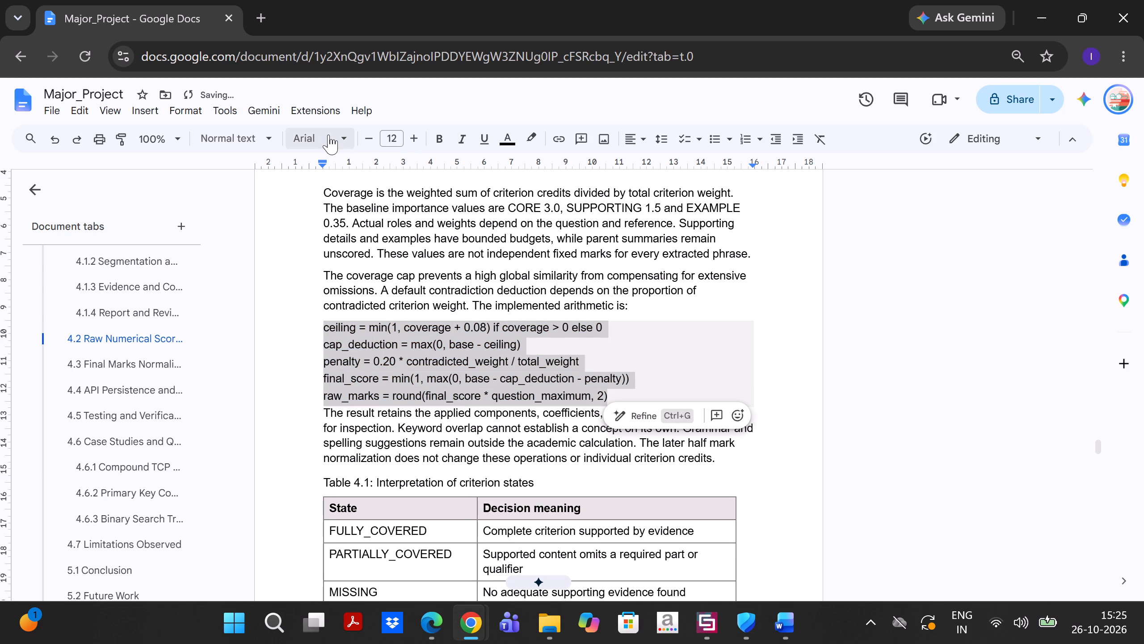
left_click(328, 135)
scroll(339, 327, "down", 5)
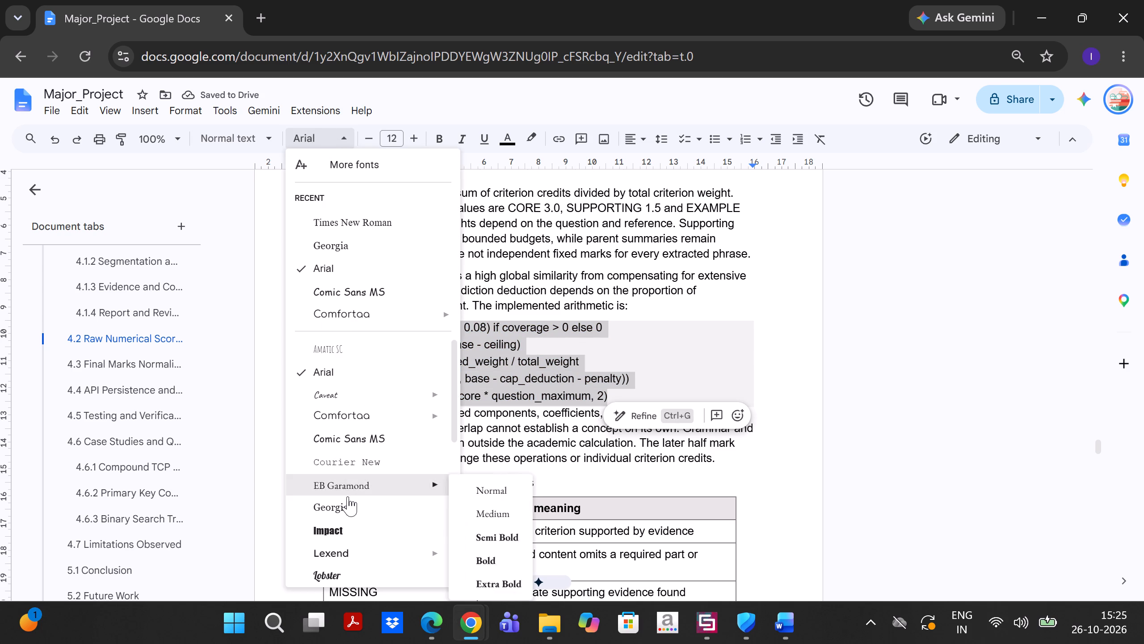
scroll(348, 496, "down", 7)
left_click(351, 529)
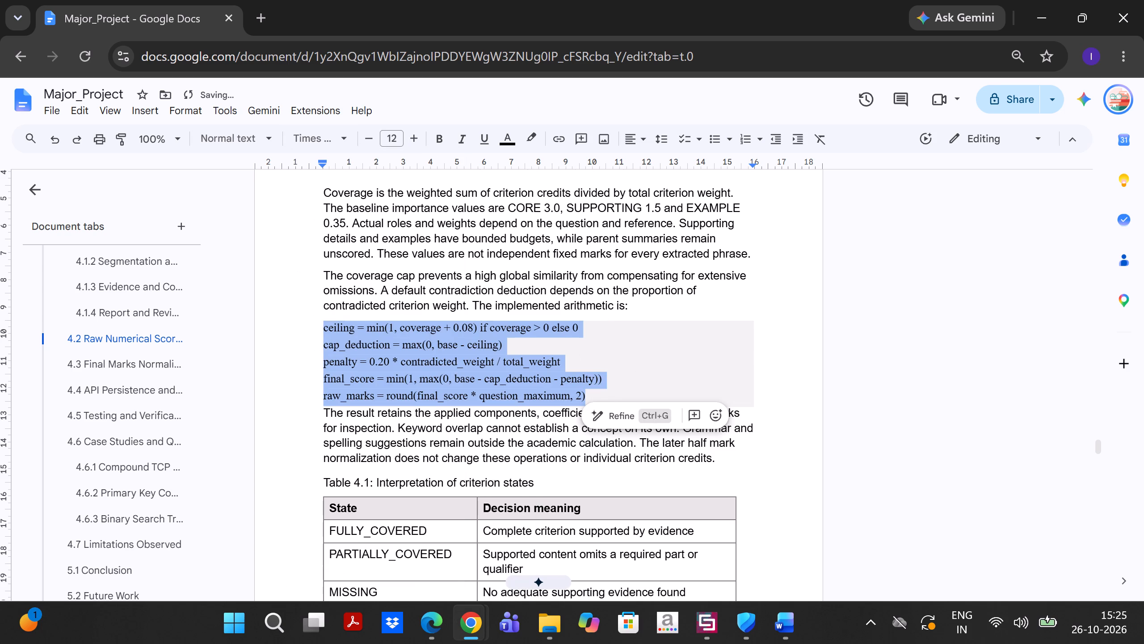
Insert a blank line between the arithmetic block and the paragraph beginning "The result retains" in Google Docs.
left_click(323, 414)
key("Return")
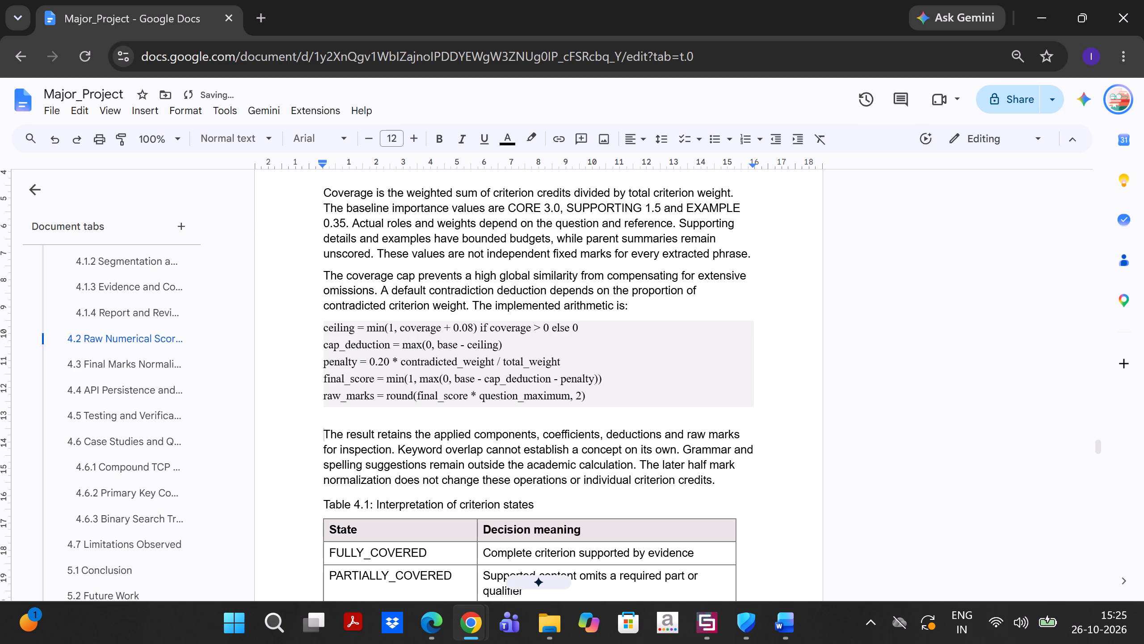
left_click(471, 410)
Compare the end of section 4.2, including Table 4.1 and its caption, between Google Docs and the Word report.
scroll(471, 410, "down", 1)
key("alt+Tab")
scroll(462, 434, "down", 1)
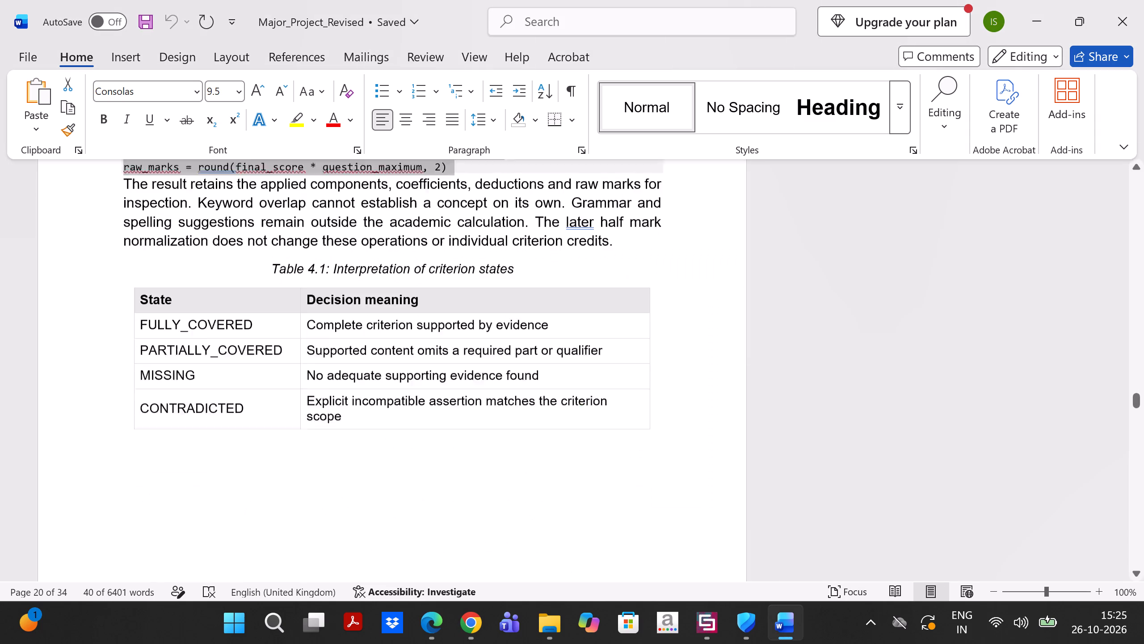
scroll(462, 434, "down", 1)
left_click(391, 413)
scroll(391, 413, "up", 1)
key("alt+Tab")
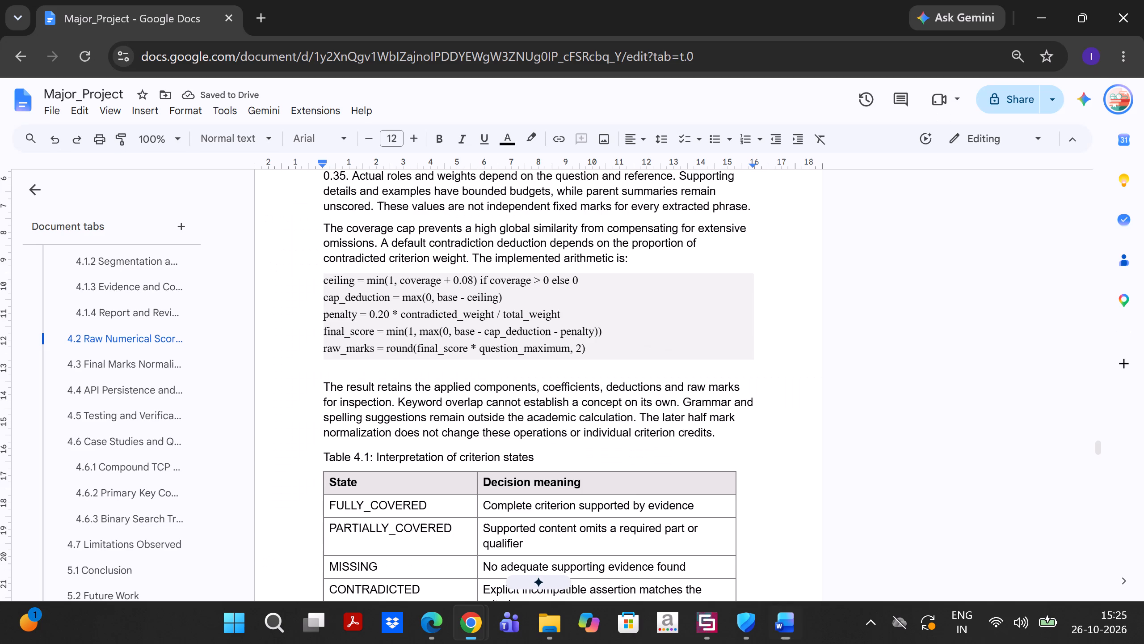
scroll(463, 411, "down", 1)
key("alt+Tab")
scroll(463, 411, "down", 1)
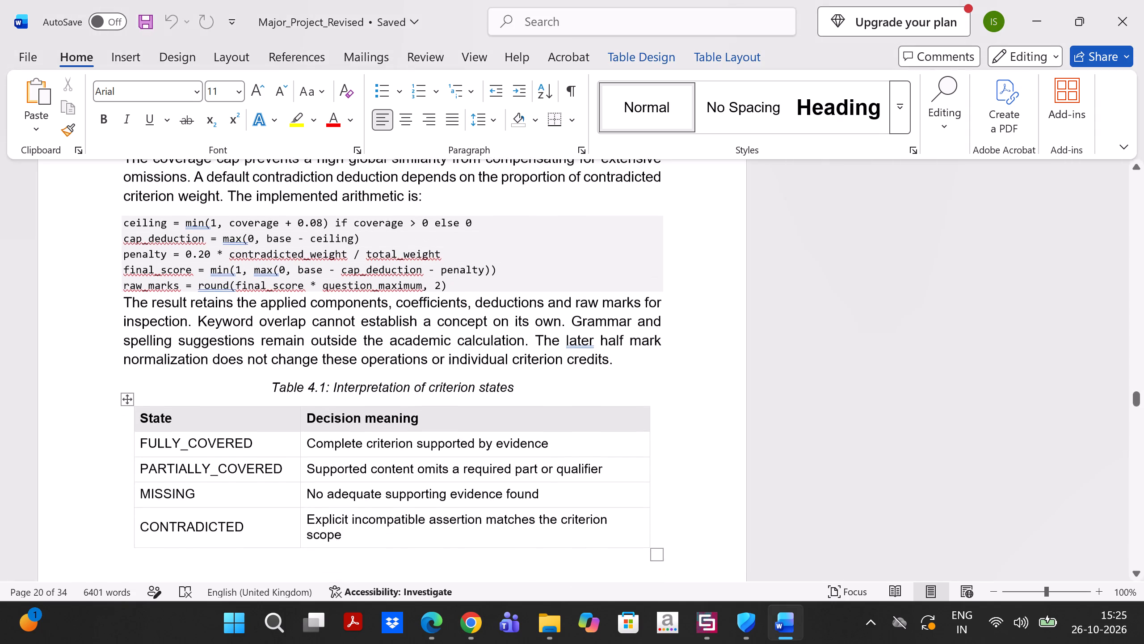
Center and italicize the caption "Table 4.1: Interpretation of criterion states" in Google Docs.
key("alt+Tab")
left_click_drag(547, 390, 321, 387)
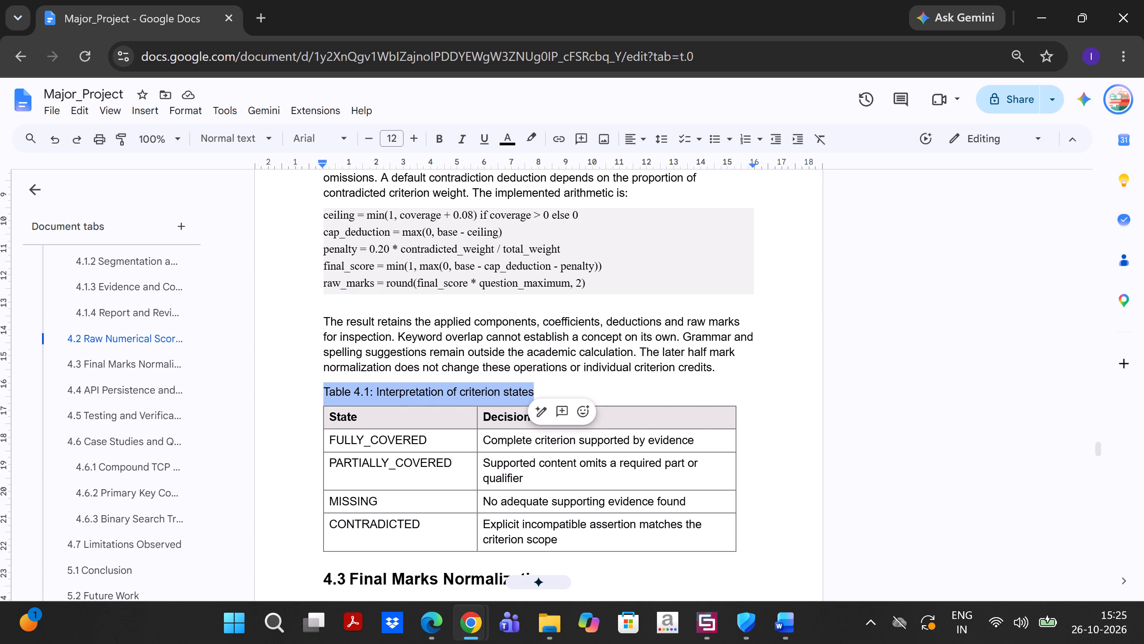
key("ctrl+shift+e")
key("ctrl+i")
Push the heading "4.3 Final Marks Normalization" onto the next page in Google Docs, as in the Word report, by adding a blank line before it.
key("alt+Tab")
left_click(501, 346)
scroll(501, 346, "down", 1)
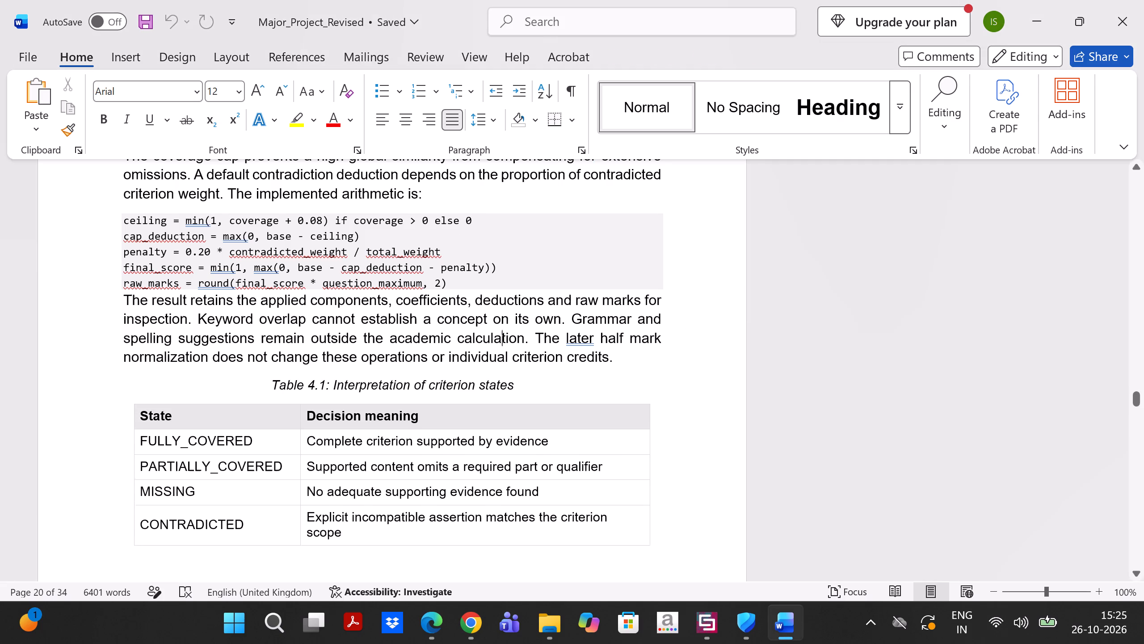
scroll(501, 346, "down", 3)
key("alt+Tab")
scroll(485, 424, "down", 1)
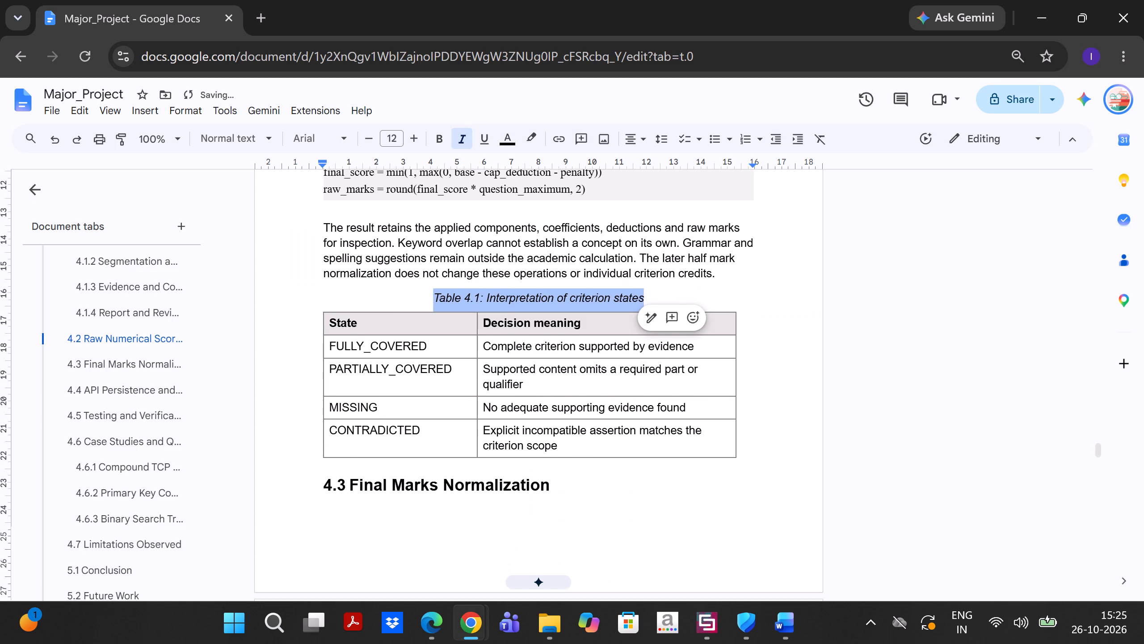
scroll(485, 424, "down", 1)
left_click(313, 468)
key("Return")
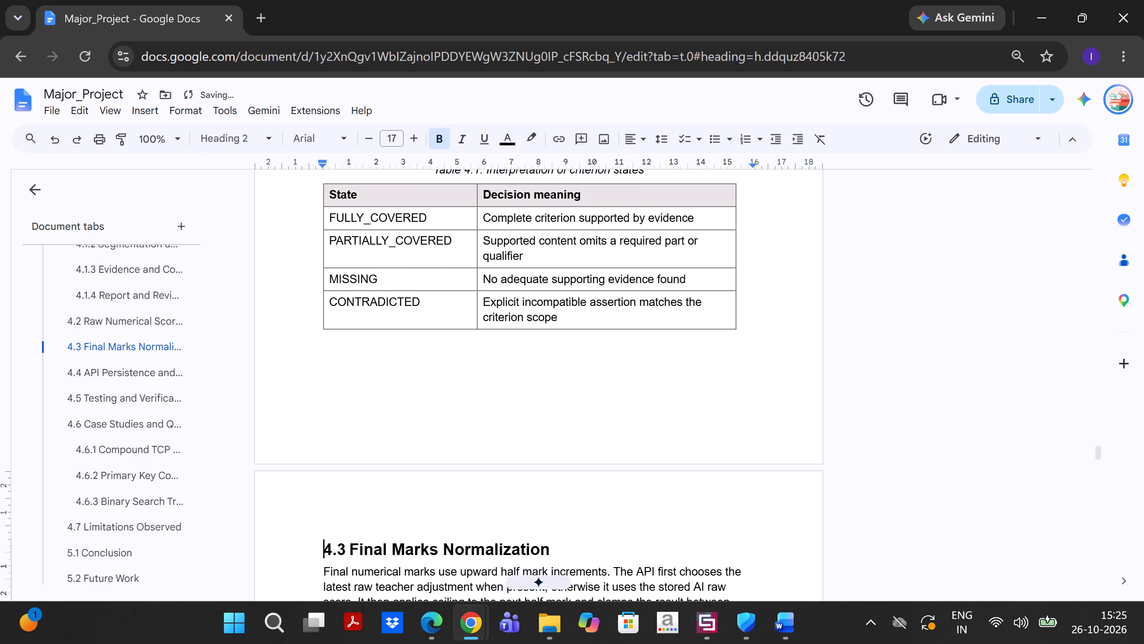
Italicize and center the caption "Table 4.2: Final mark conversion for a five mark question" in Google Docs.
scroll(313, 468, "down", 2)
scroll(427, 487, "down", 1)
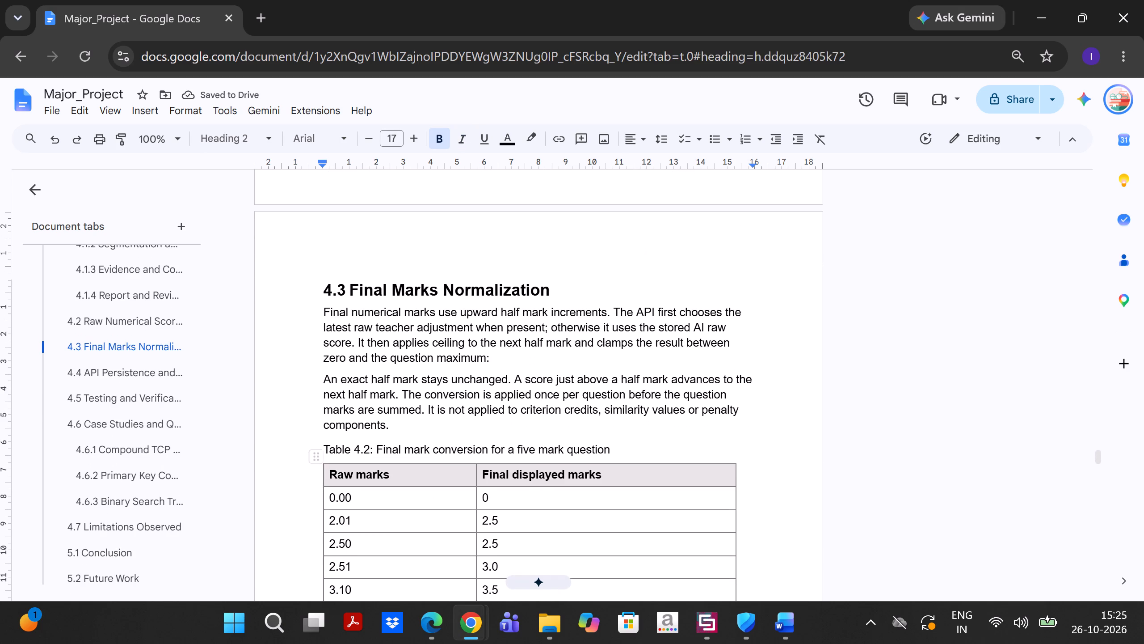
left_click_drag(324, 447, 619, 453)
key("ctrl+i")
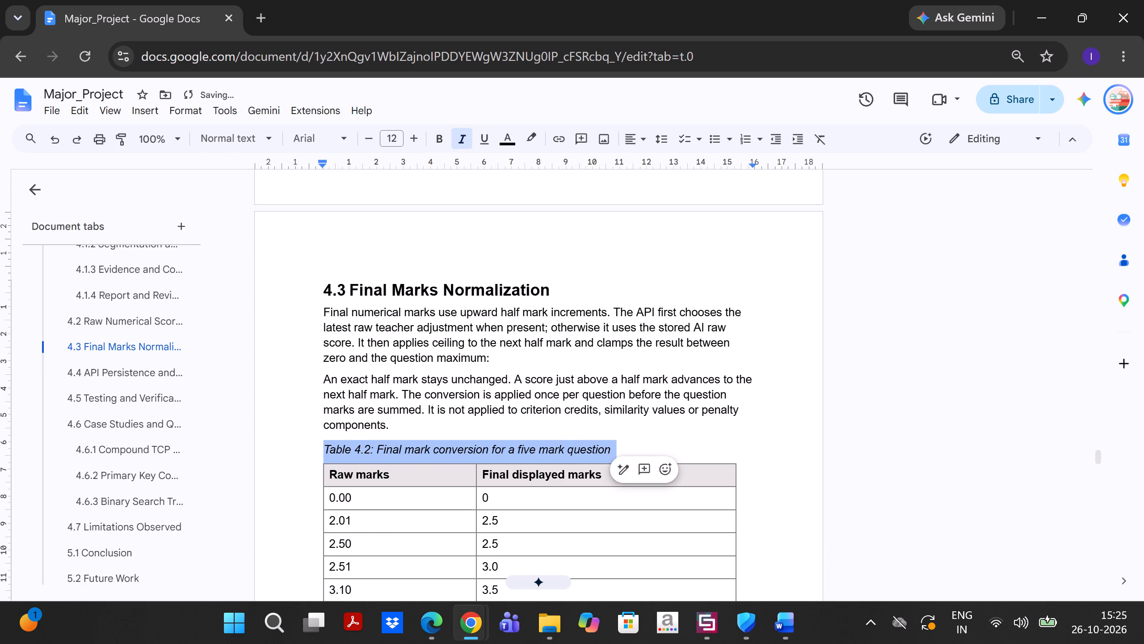
key("ctrl+shift+e")
Copy the normalizedScore and finalMarks equations from section 4.3 of the Word report into Google Docs, below the paragraph ending "the question maximum:".
key("alt+Tab")
scroll(619, 453, "down", 1)
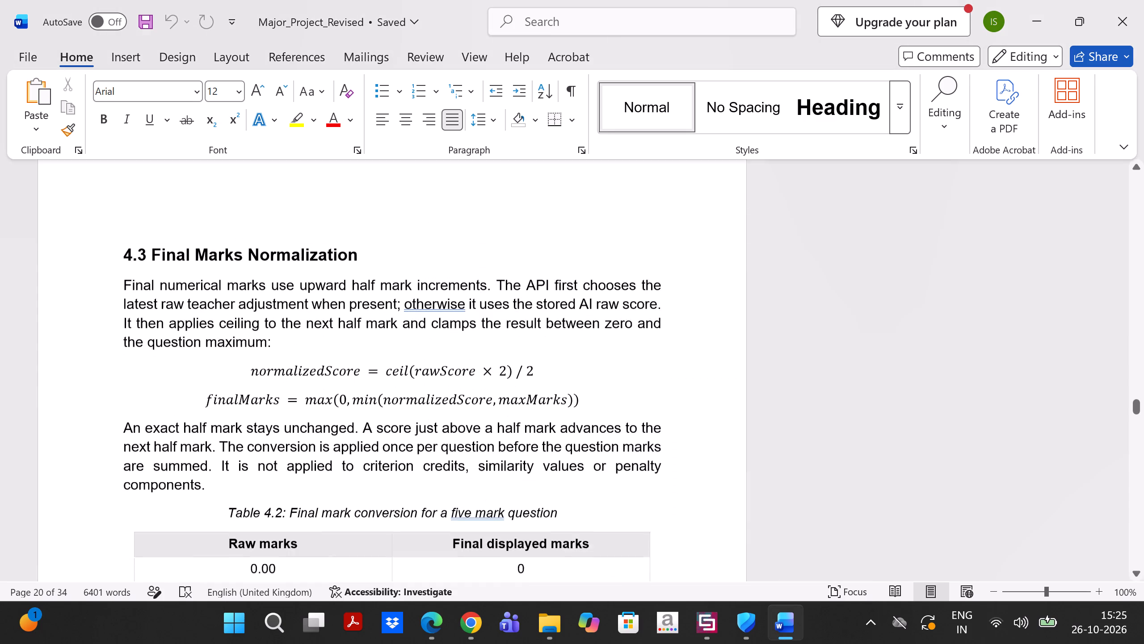
scroll(619, 453, "down", 1)
left_click(524, 422)
key("alt+Tab")
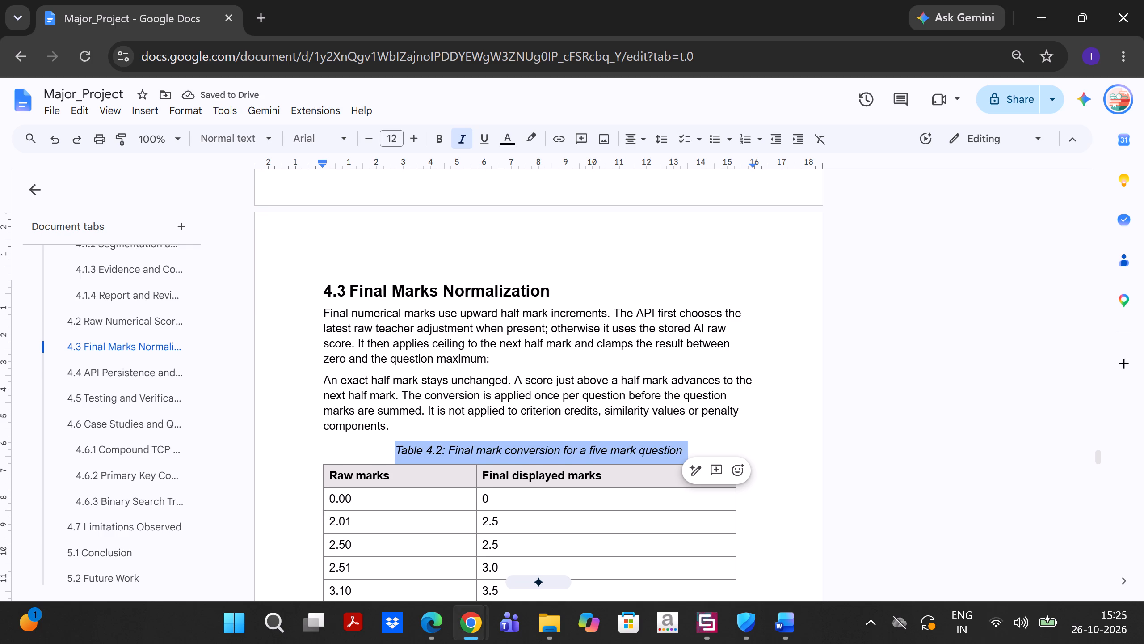
key("alt+Tab")
key("alt+Tab")
key("alt+Tab")
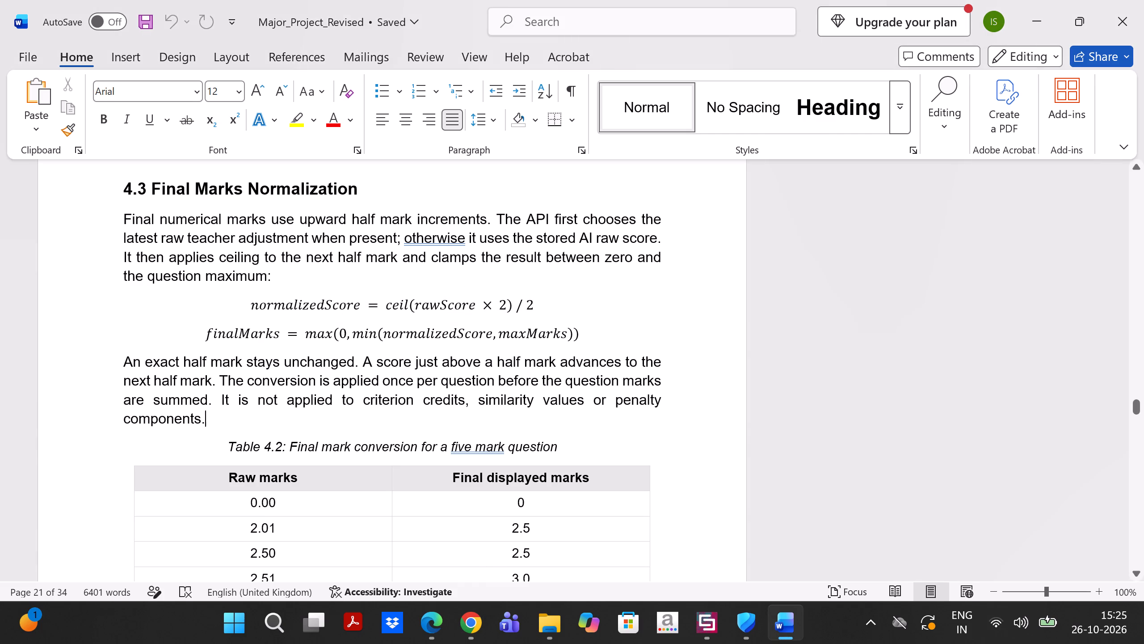
left_click_drag(237, 305, 558, 338)
key("ctrl+c")
key("alt+Tab")
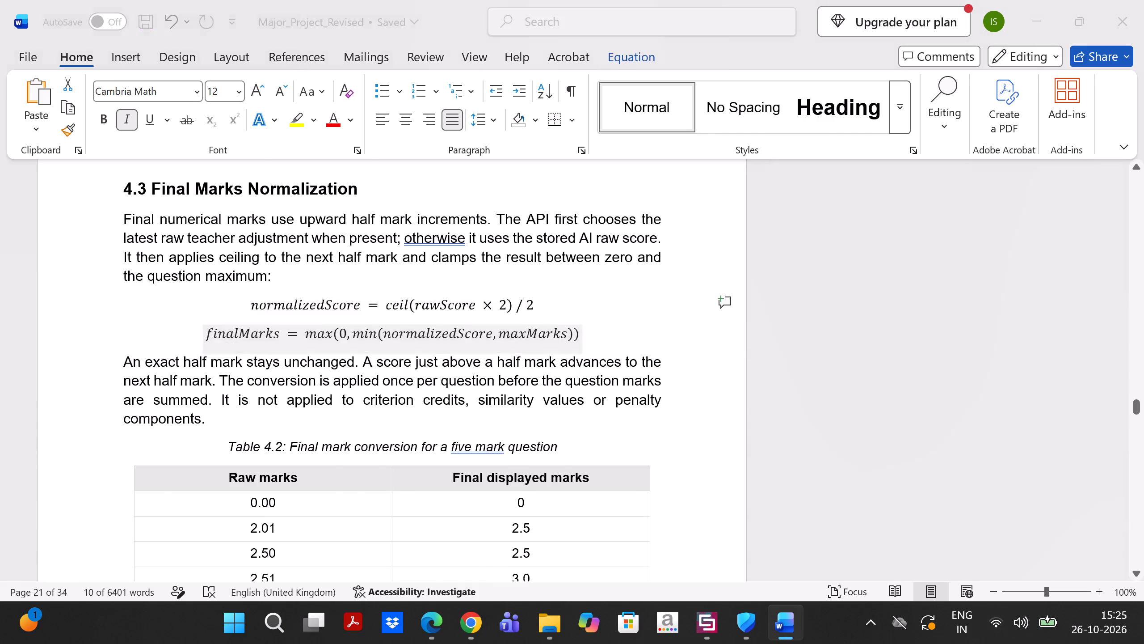
left_click(494, 362)
key("Return")
key("Return")
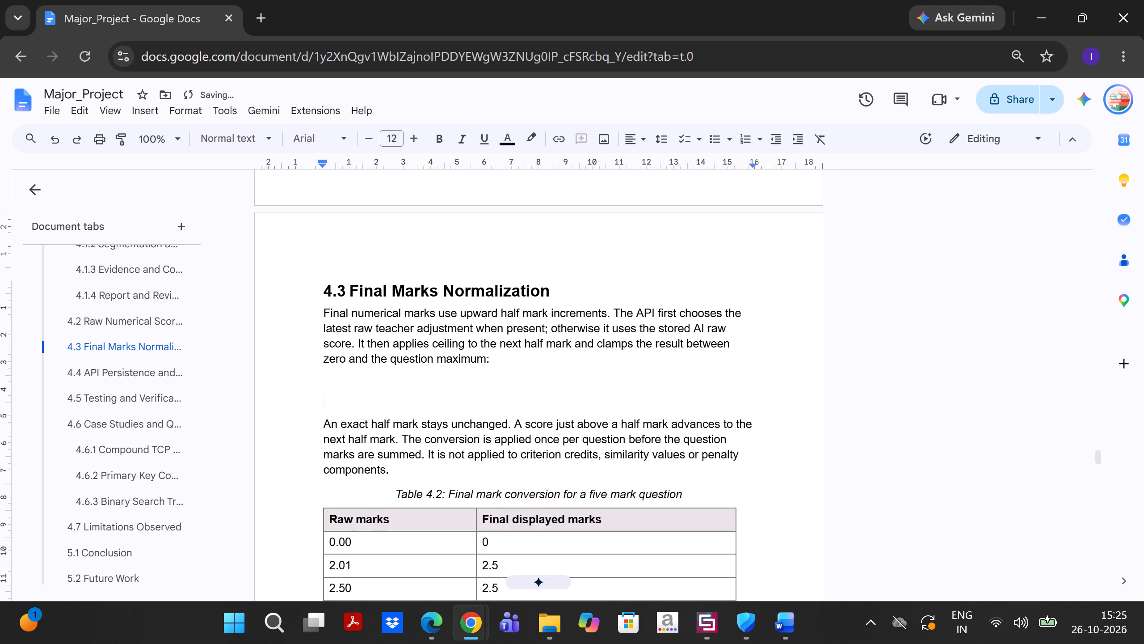
key("BackSpace")
key("ctrl+v")
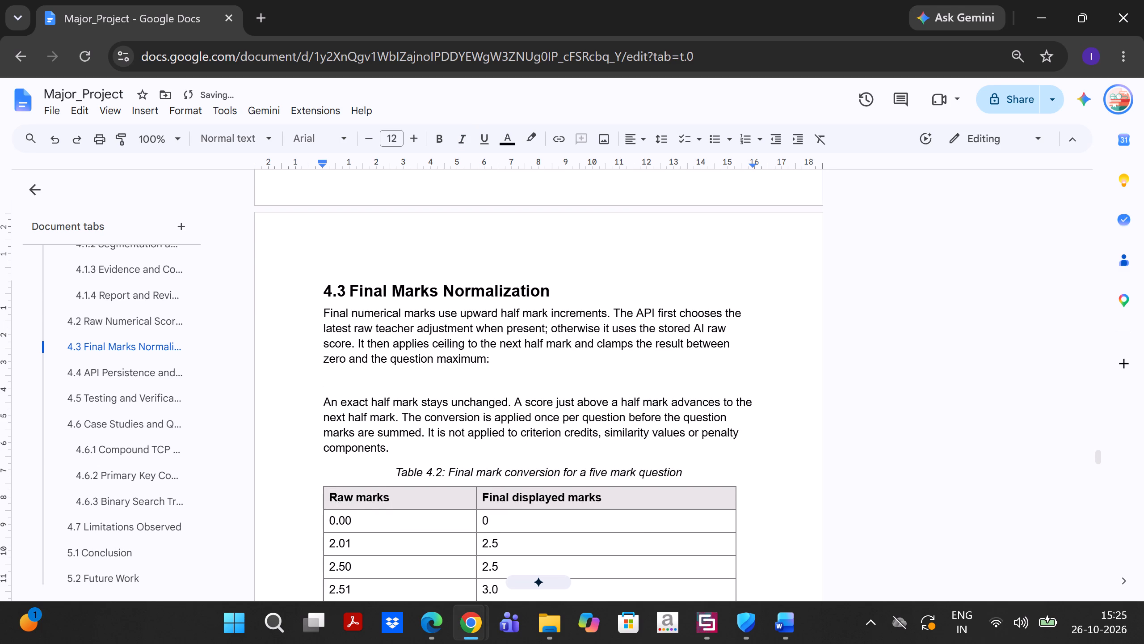
Center the two pasted equations in section 4.3 and remove the extra blank line below them.
left_click_drag(638, 409, 396, 384)
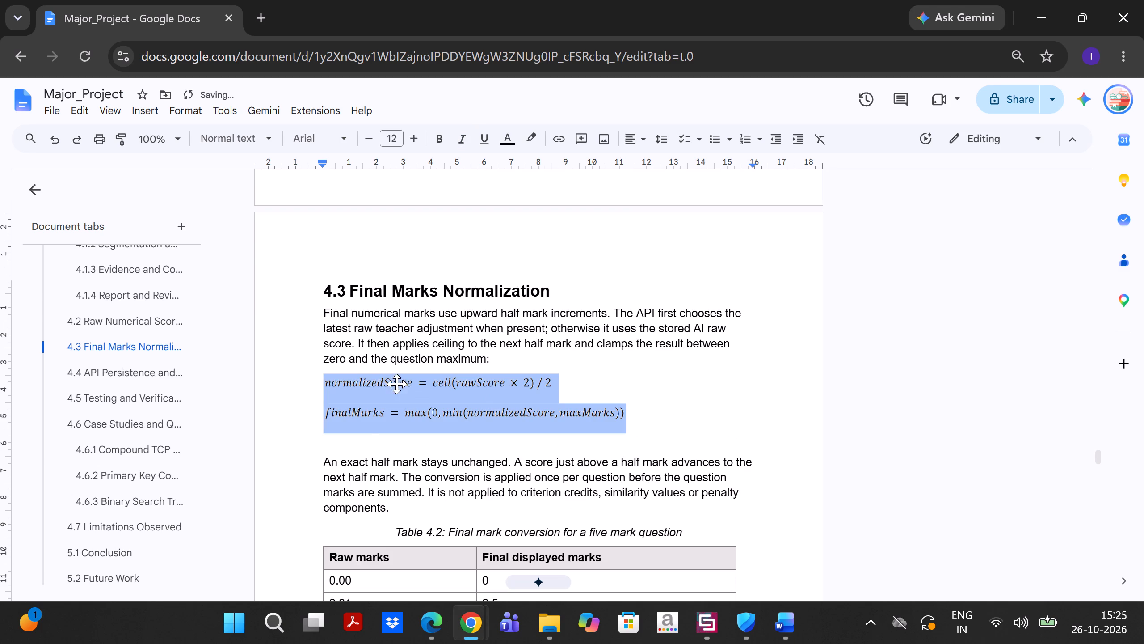
left_click_drag(396, 384, 375, 384)
key("ctrl+shift+e")
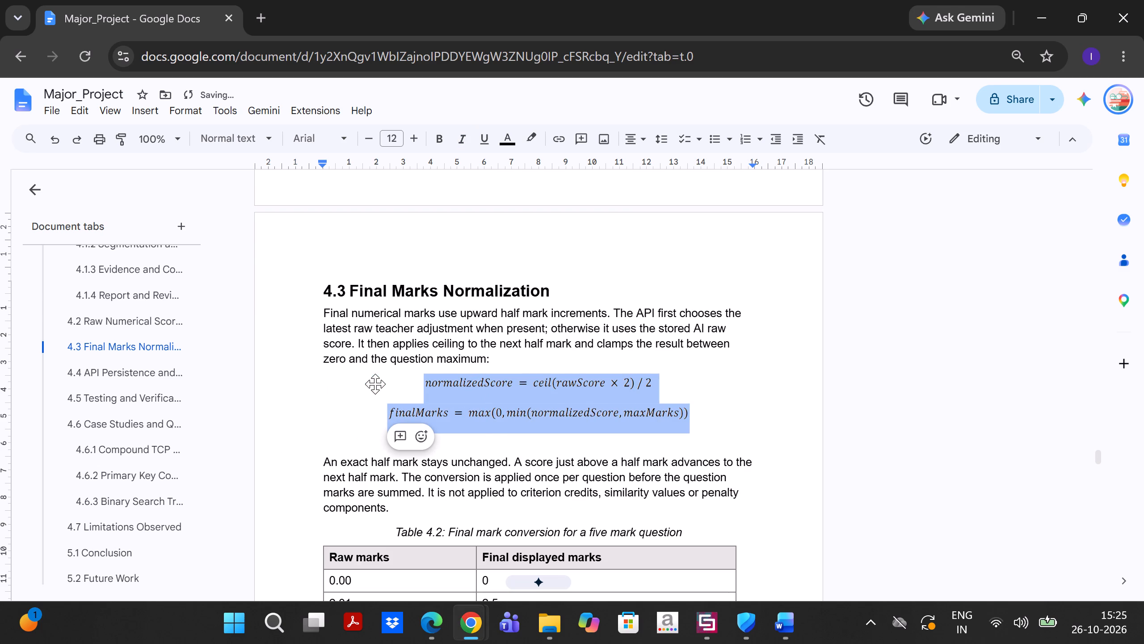
left_click(534, 453)
key("BackSpace")
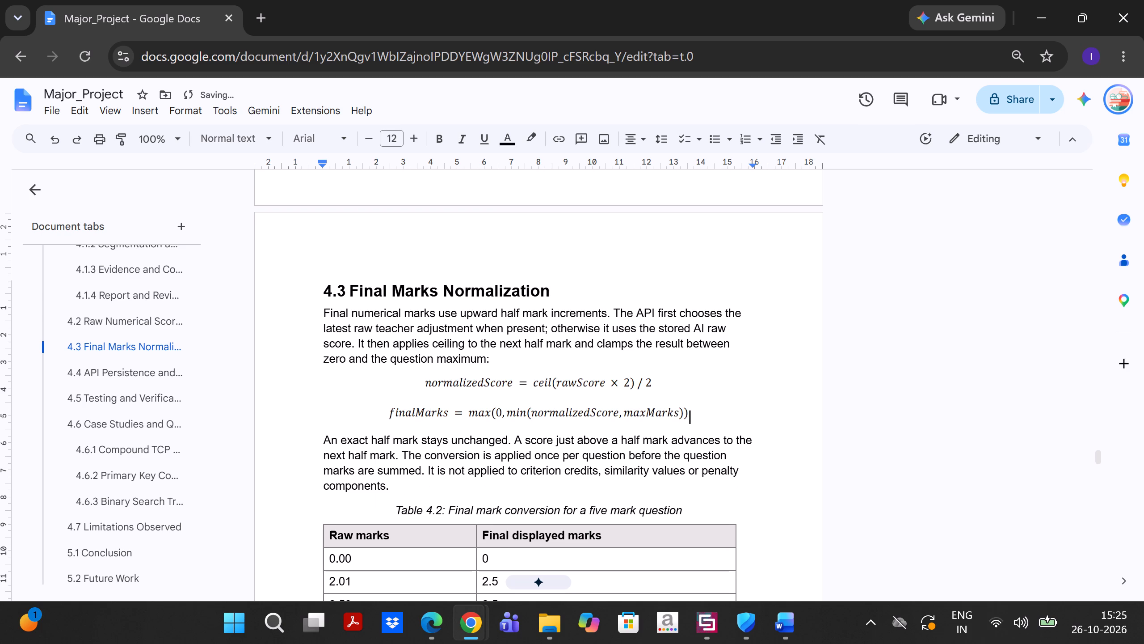
Check the rest of section 4.3 against Word and push the heading "4.4 API Persistence and Operational Limits" onto the next page in Google Docs.
scroll(534, 453, "down", 1)
scroll(571, 457, "down", 1)
key("alt+Tab")
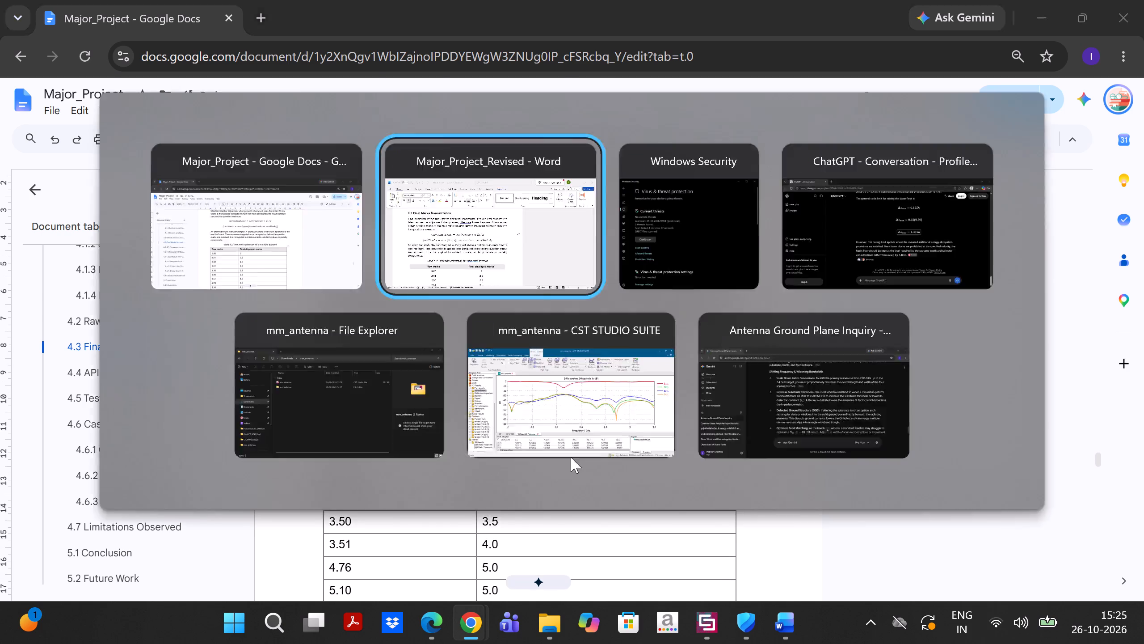
scroll(571, 457, "down", 1)
key("alt+Tab")
scroll(571, 457, "down", 3)
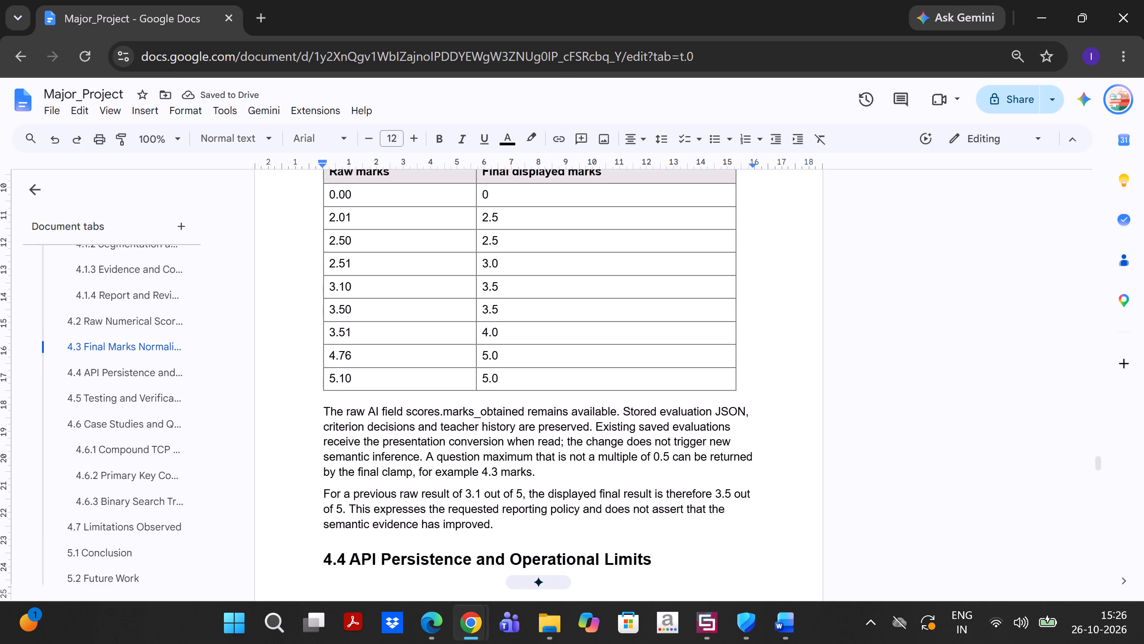
scroll(571, 457, "down", 1)
key("alt+Tab")
scroll(571, 457, "down", 2)
key("alt+Tab")
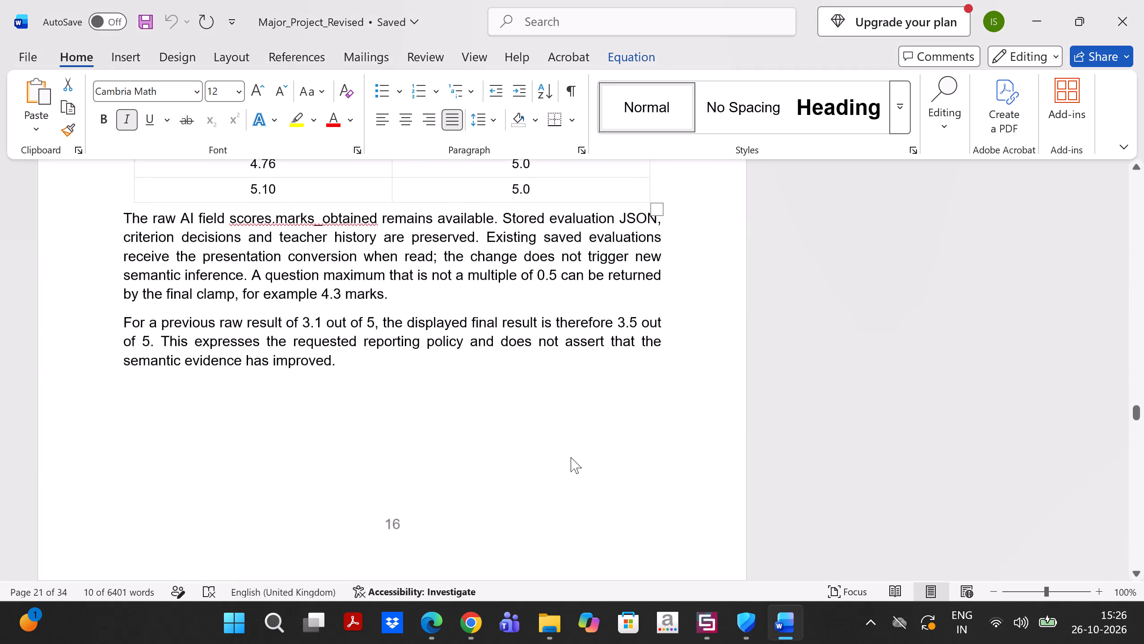
scroll(571, 457, "down", 3)
left_click(323, 389)
key("Return")
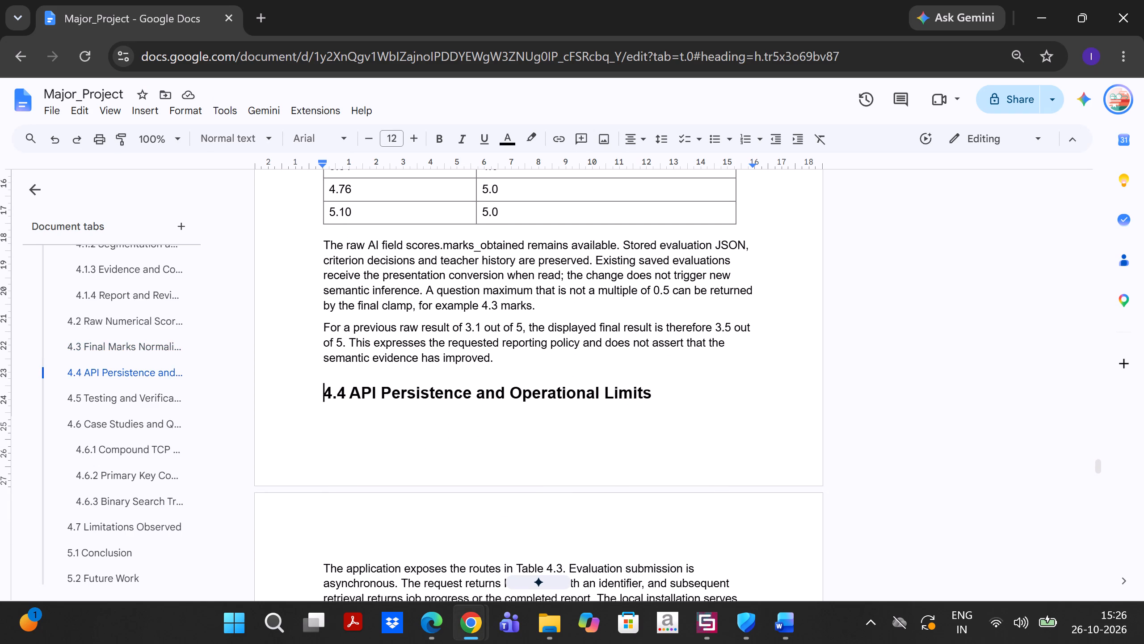
Center and italicize the caption "Table 4.3: Implemented API routes" in Google Docs, matching the Word report.
key("alt+Tab")
scroll(345, 413, "down", 3)
key("alt+Tab")
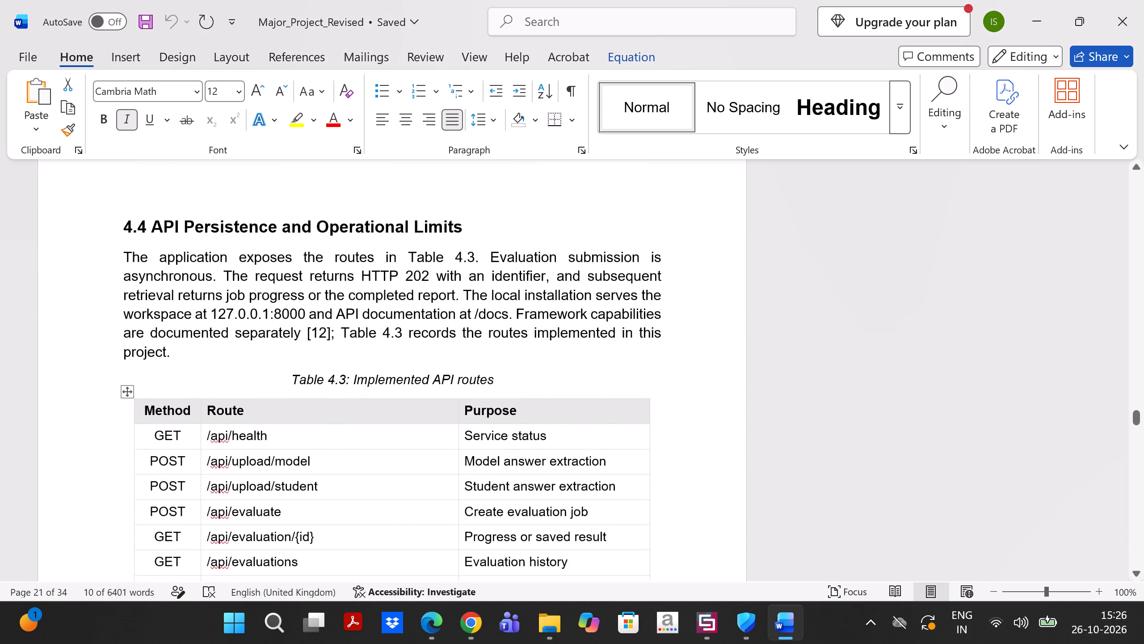
scroll(345, 413, "down", 2)
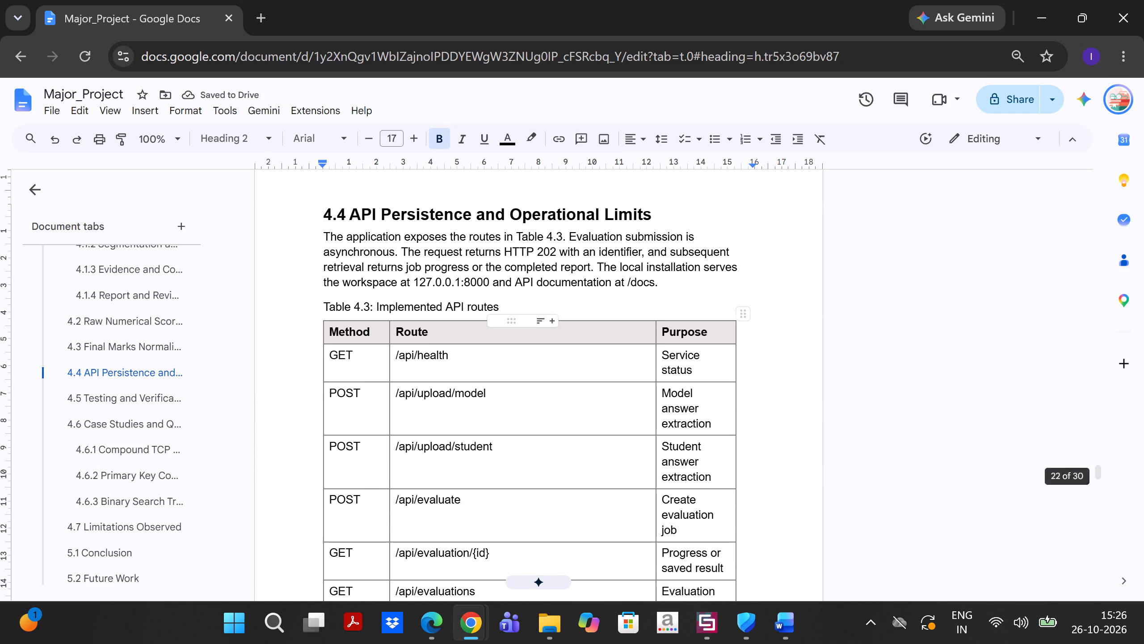
left_click_drag(506, 306, 328, 310)
key("shift+Left")
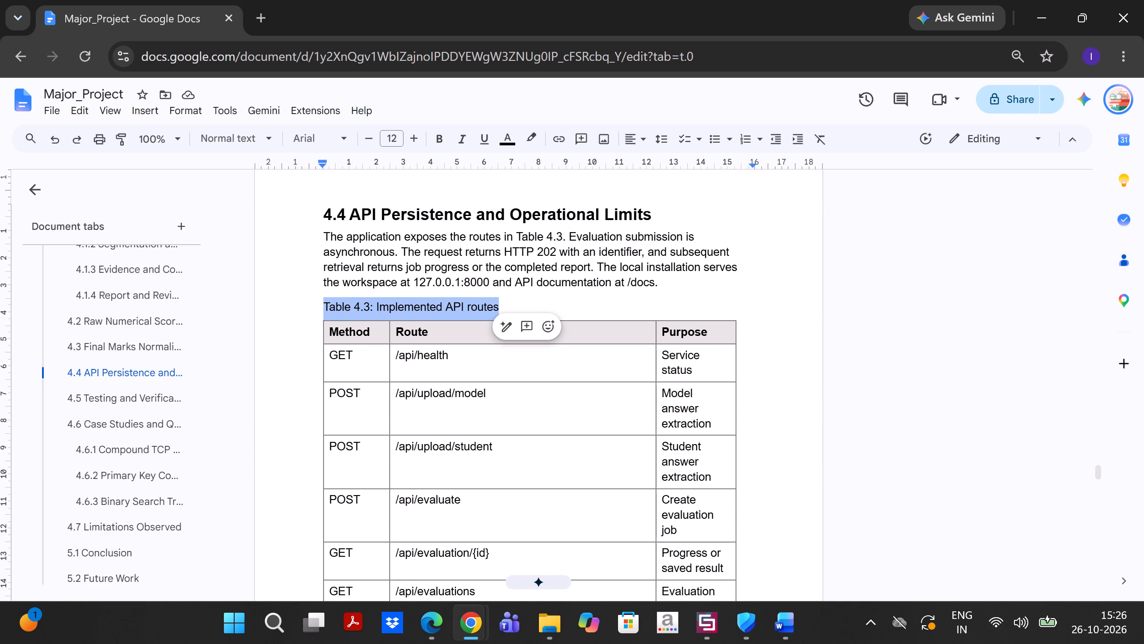
key("ctrl+shift+e")
key("ctrl+i")
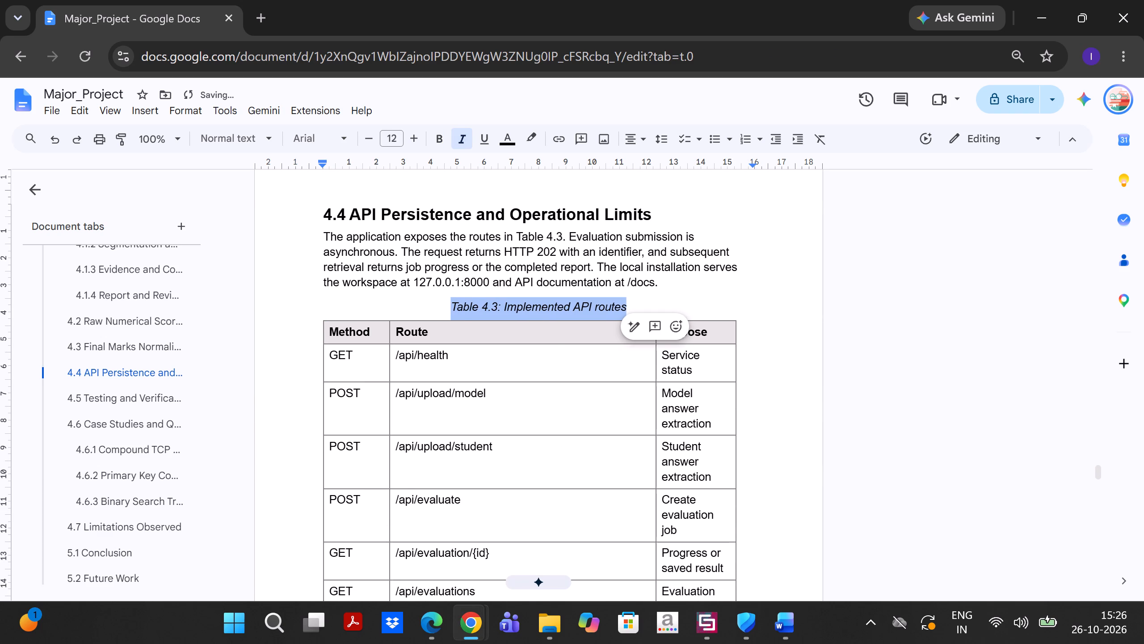
Widen the Purpose column of Table 4.3 in Google Docs at the Route column's expense so each purpose fits on one line.
key("alt+Tab")
scroll(423, 378, "down", 2)
scroll(423, 378, "up", 1)
key("alt+Tab")
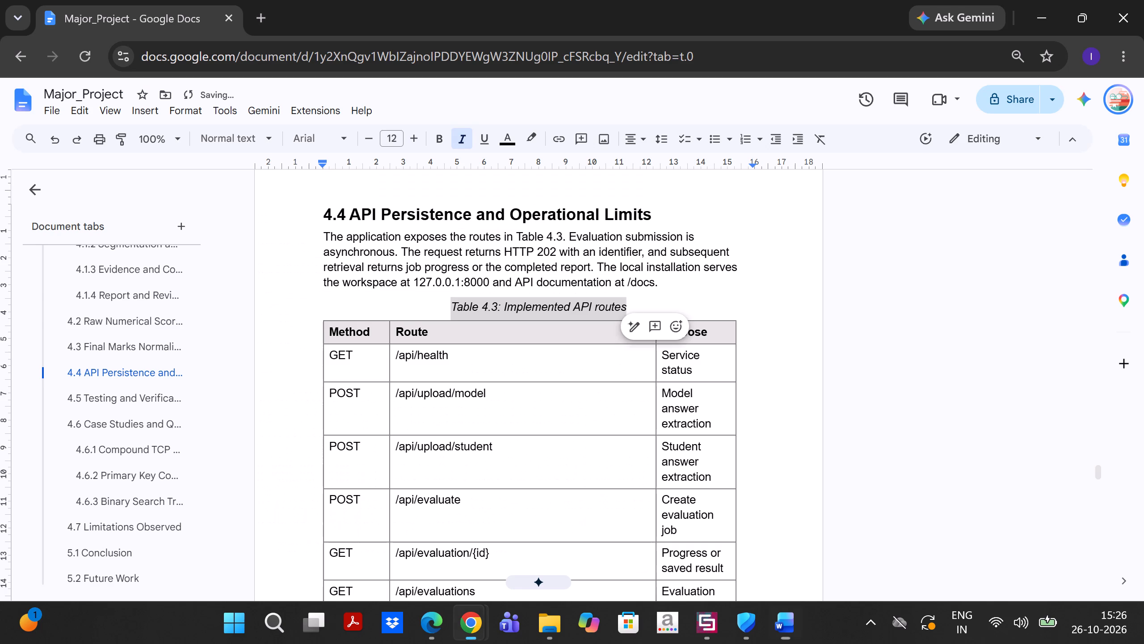
left_click(499, 424)
scroll(499, 424, "down", 2)
scroll(617, 321, "up", 1)
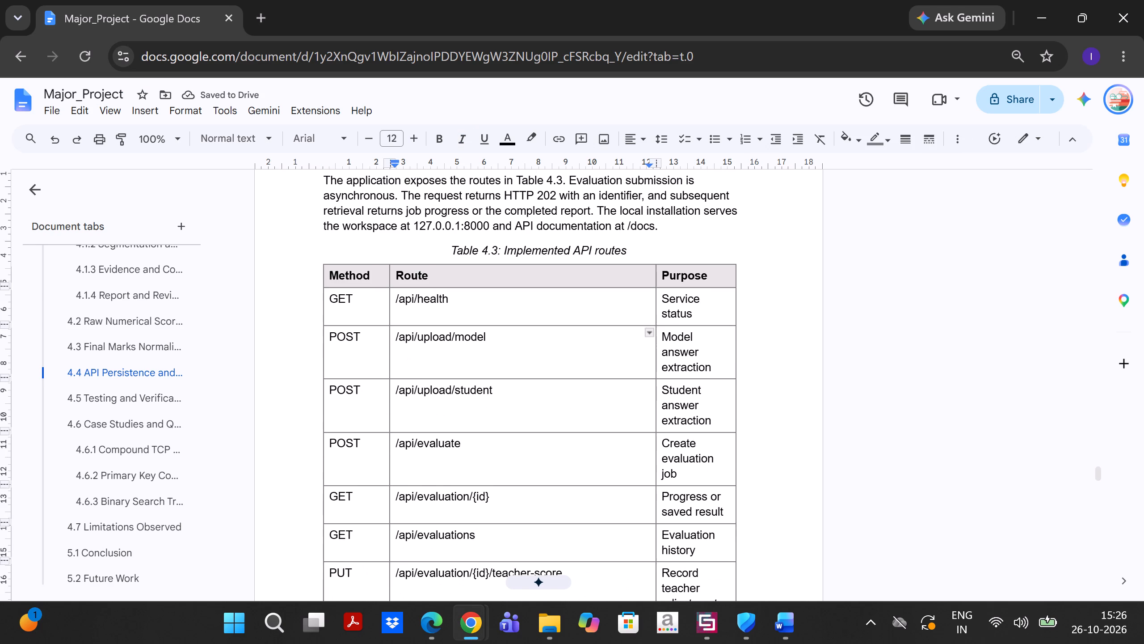
left_click_drag(655, 310, 612, 314)
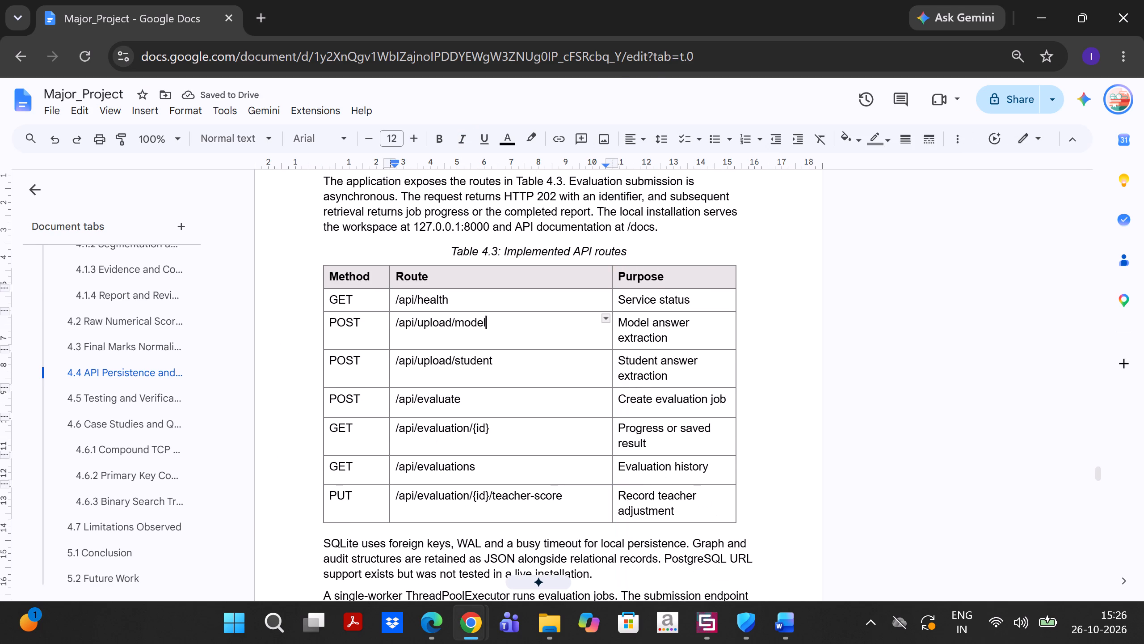
key("alt+Tab")
key("alt+Tab")
left_click_drag(611, 282, 586, 283)
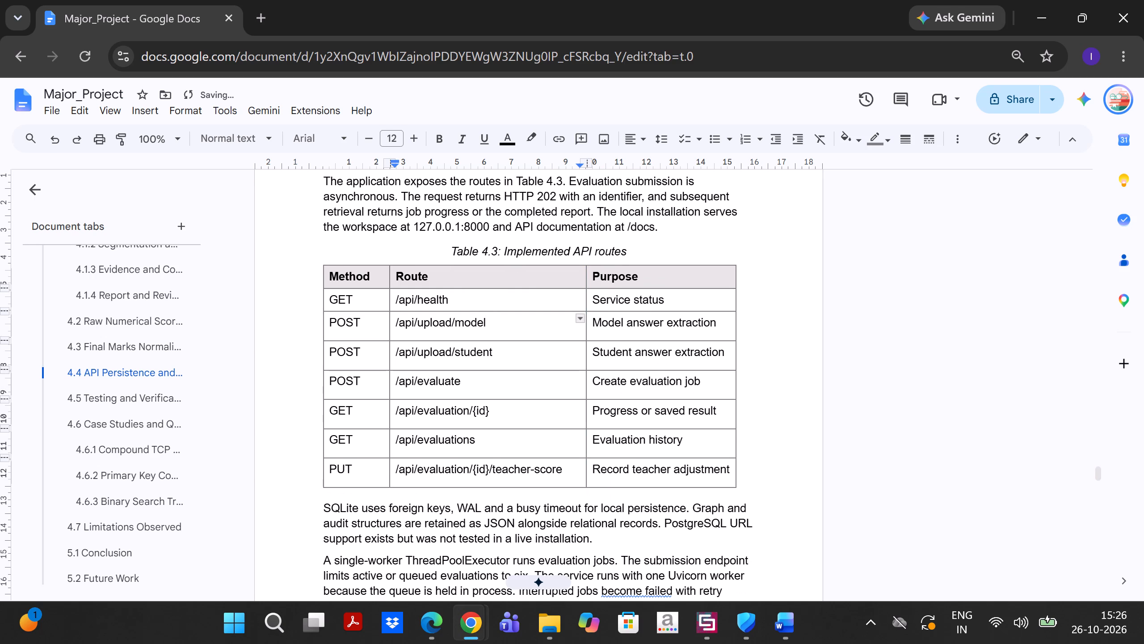
Center and italicize the caption "Table 4.4: Selected enforced input limits" in Google Docs.
scroll(646, 458, "down", 5)
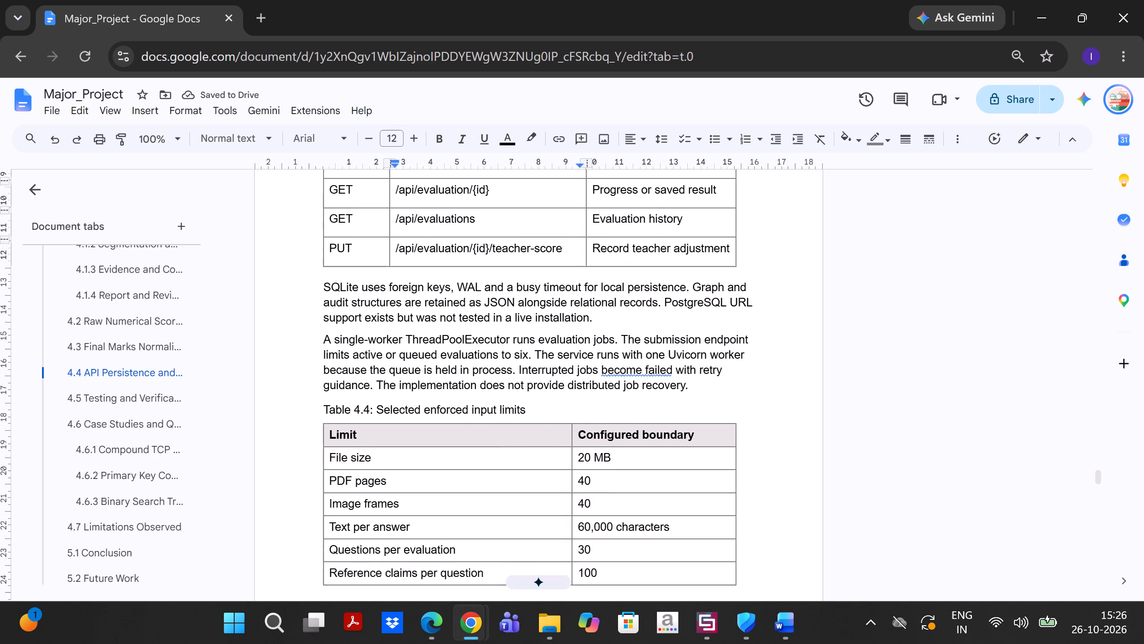
scroll(646, 458, "down", 1)
left_click_drag(532, 382, 318, 392)
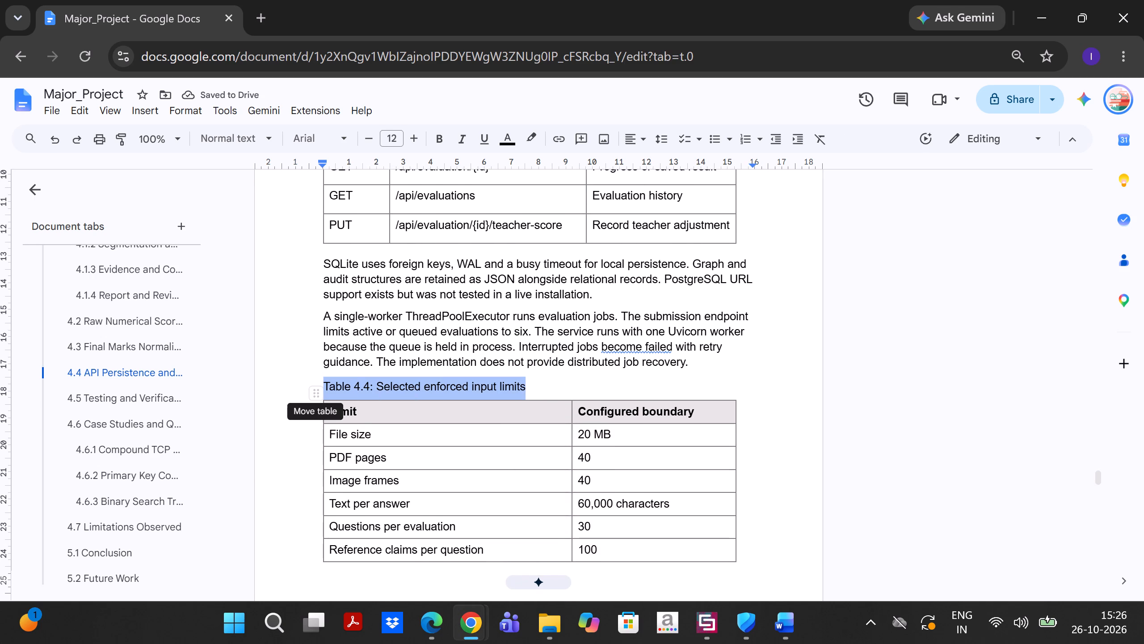
key("ctrl+shift+e")
key("ctrl+i")
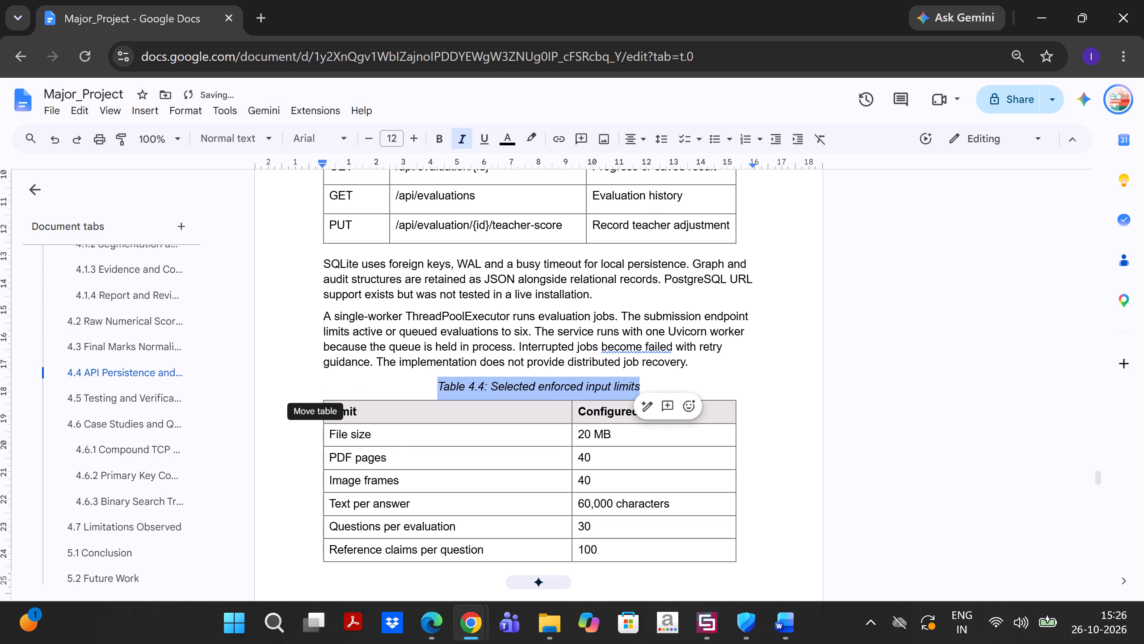
Compare the rest of Table 4.4 and the start of section 4.5 in Google Docs with the revised Word report.
left_click(476, 450)
scroll(476, 450, "down", 1)
key("alt+Tab")
scroll(564, 435, "down", 3)
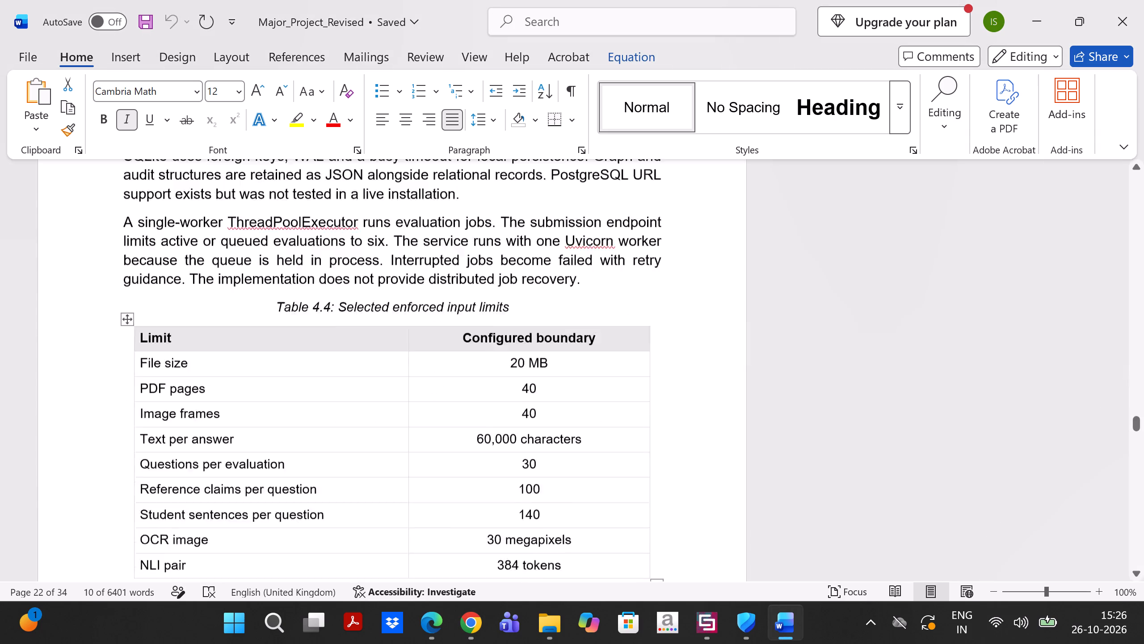
scroll(564, 435, "down", 2)
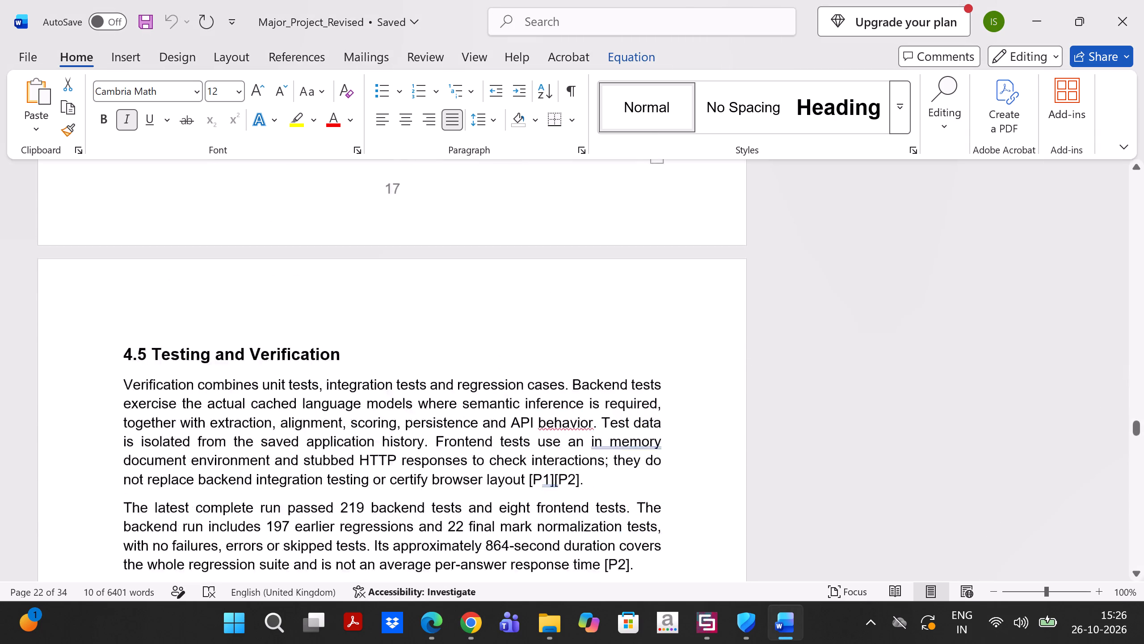
scroll(564, 435, "down", 1)
key("alt+Tab")
scroll(564, 435, "down", 3)
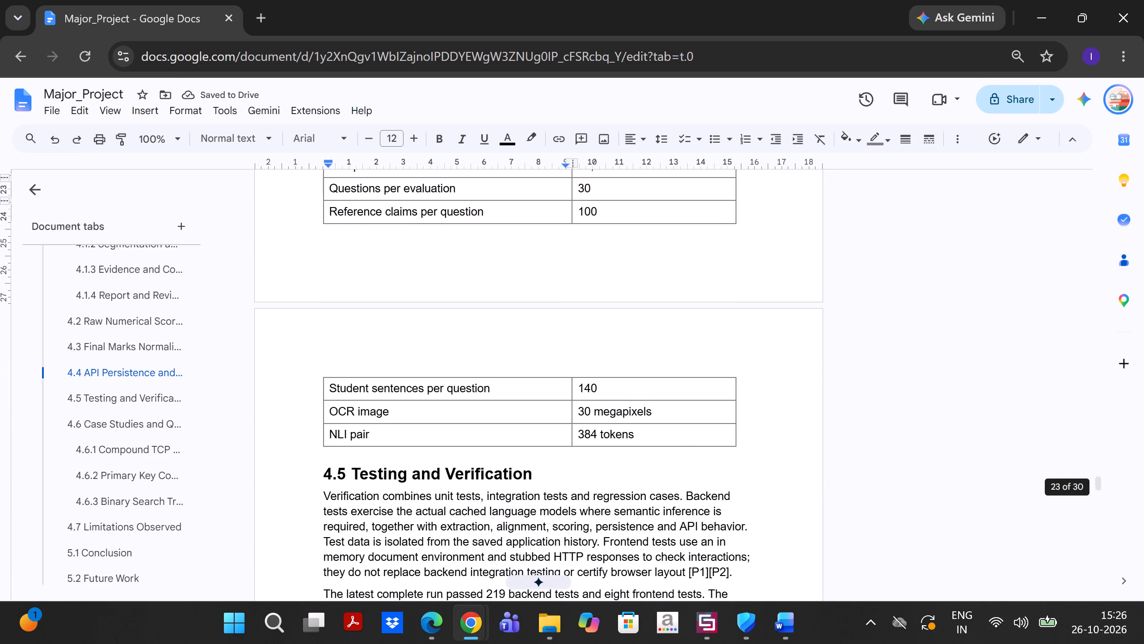
scroll(564, 435, "down", 2)
Center and italicize the caption "Table 4.5: Recorded software verification results" in Google Docs, matching the Word report.
key("alt+Tab")
scroll(519, 458, "down", 1)
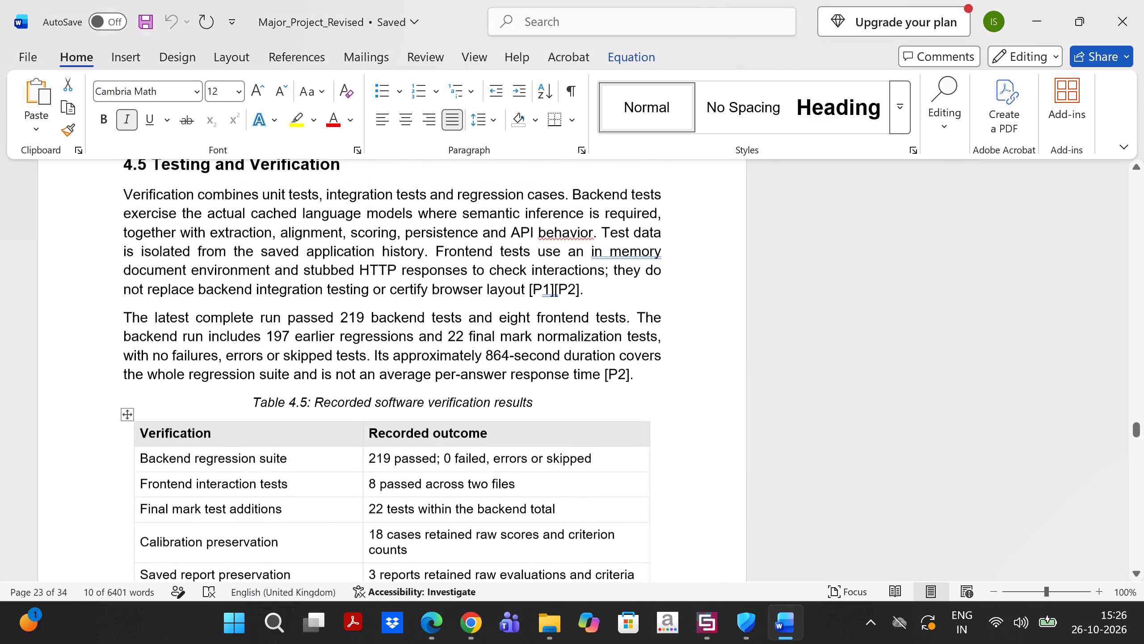
scroll(519, 458, "down", 1)
key("alt+Tab")
scroll(547, 491, "down", 2)
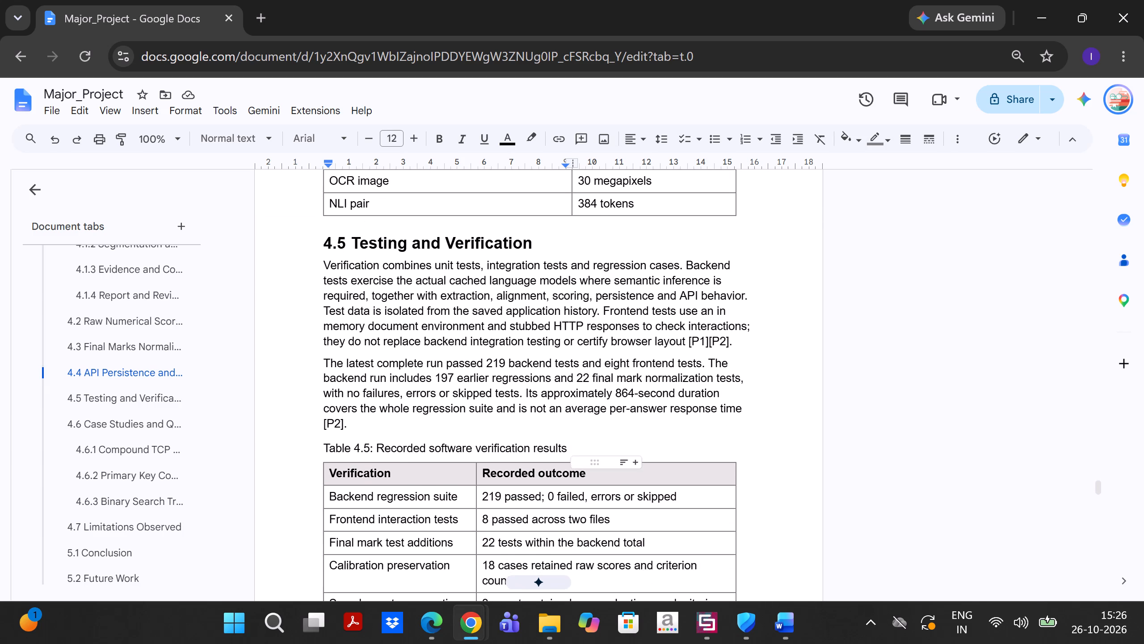
left_click_drag(567, 450, 324, 453)
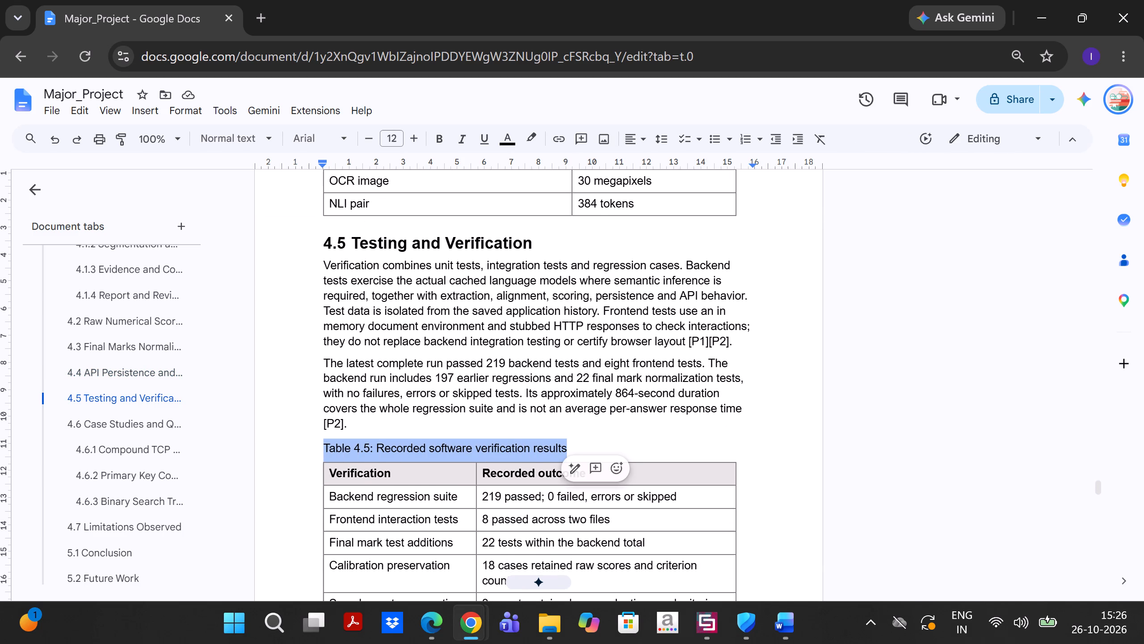
key("ctrl+i")
key("ctrl+shift+e")
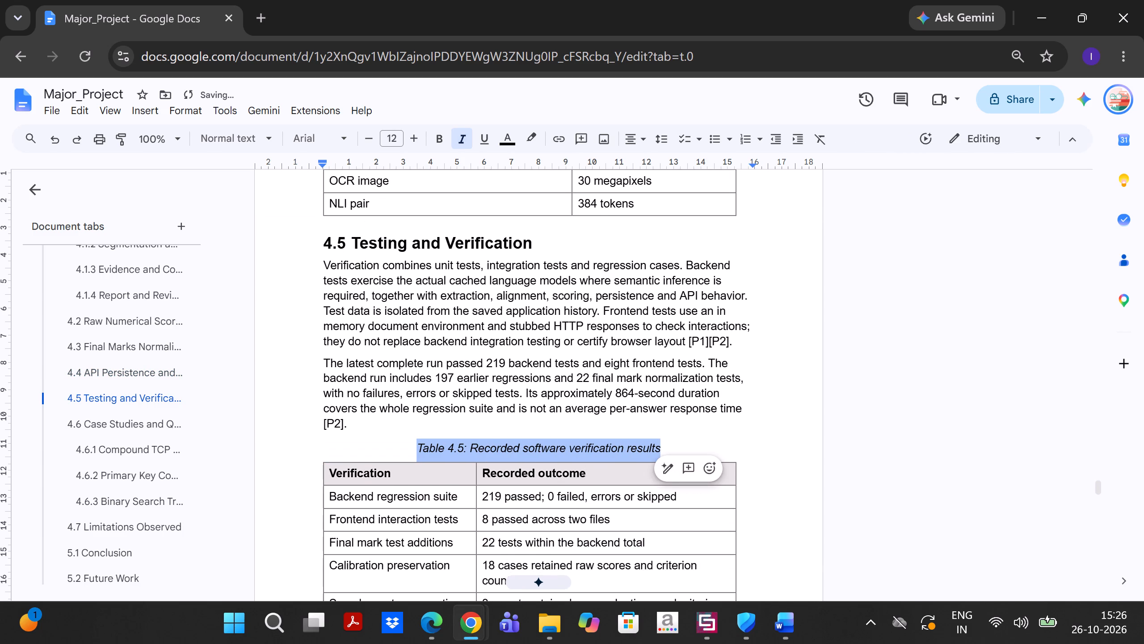
left_click(393, 447)
Compare Table 4.5, the closing paragraphs of section 4.5 and the page break before section 4.6 between Word and Google Docs.
key("alt+Tab")
scroll(393, 447, "down", 2)
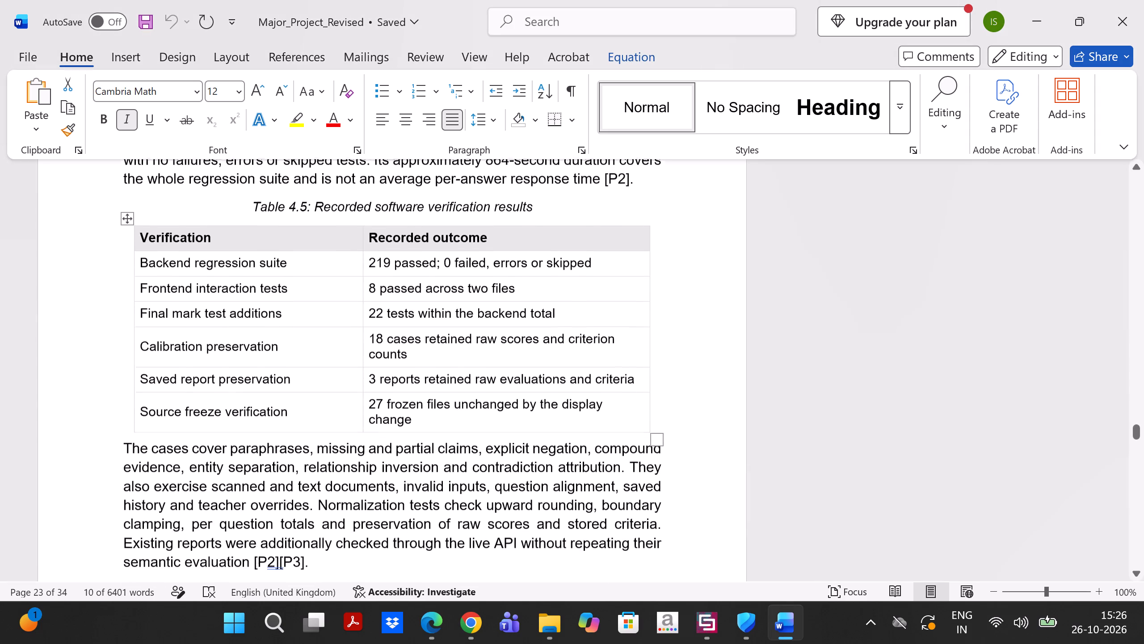
scroll(393, 447, "down", 4)
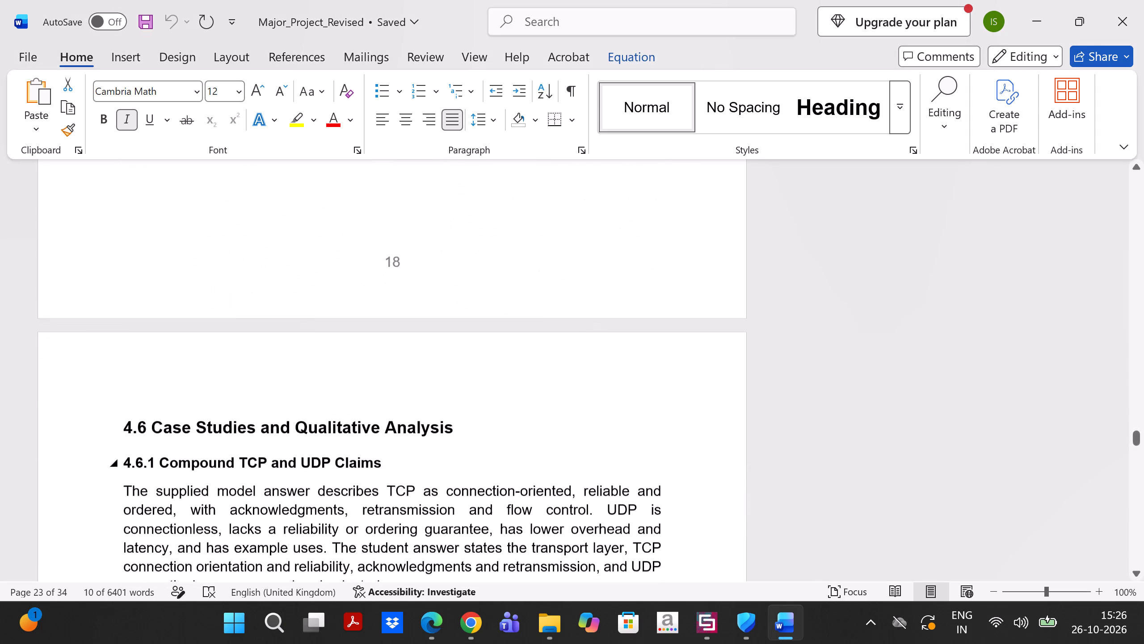
key("alt+Tab")
scroll(393, 447, "down", 6)
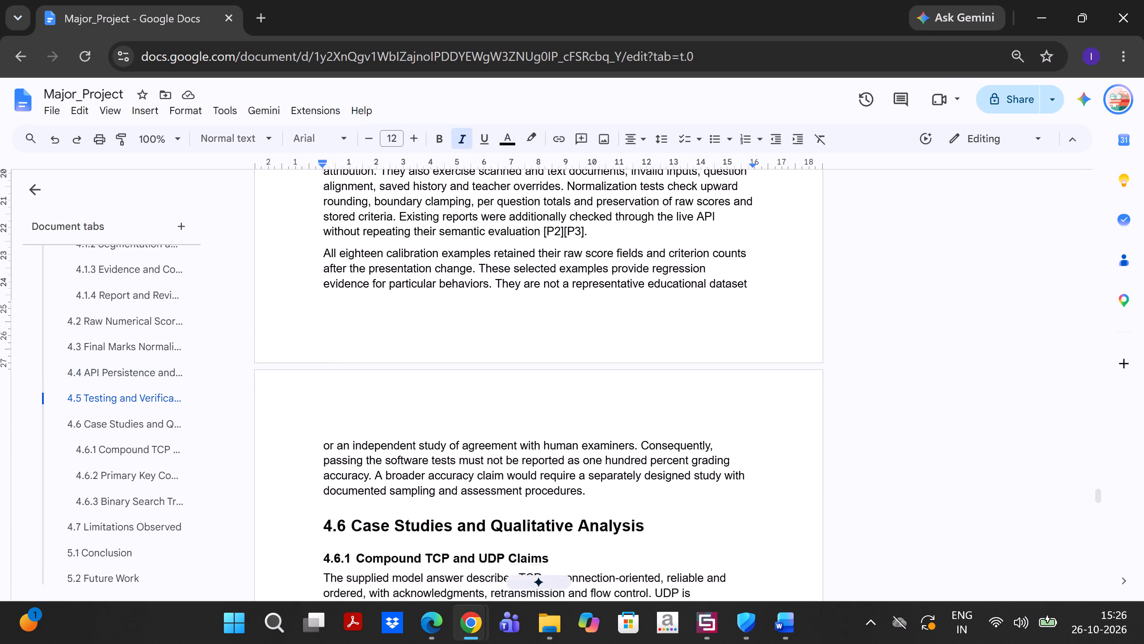
scroll(393, 447, "down", 1)
scroll(393, 447, "up", 2)
scroll(393, 447, "down", 1)
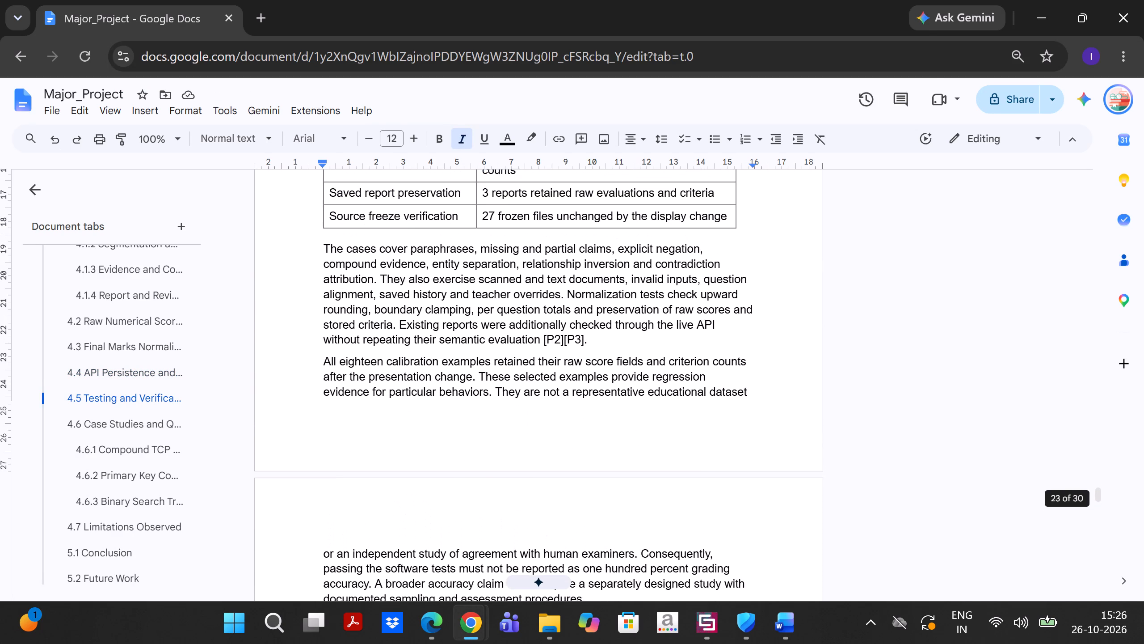
scroll(393, 447, "down", 1)
scroll(393, 447, "up", 6)
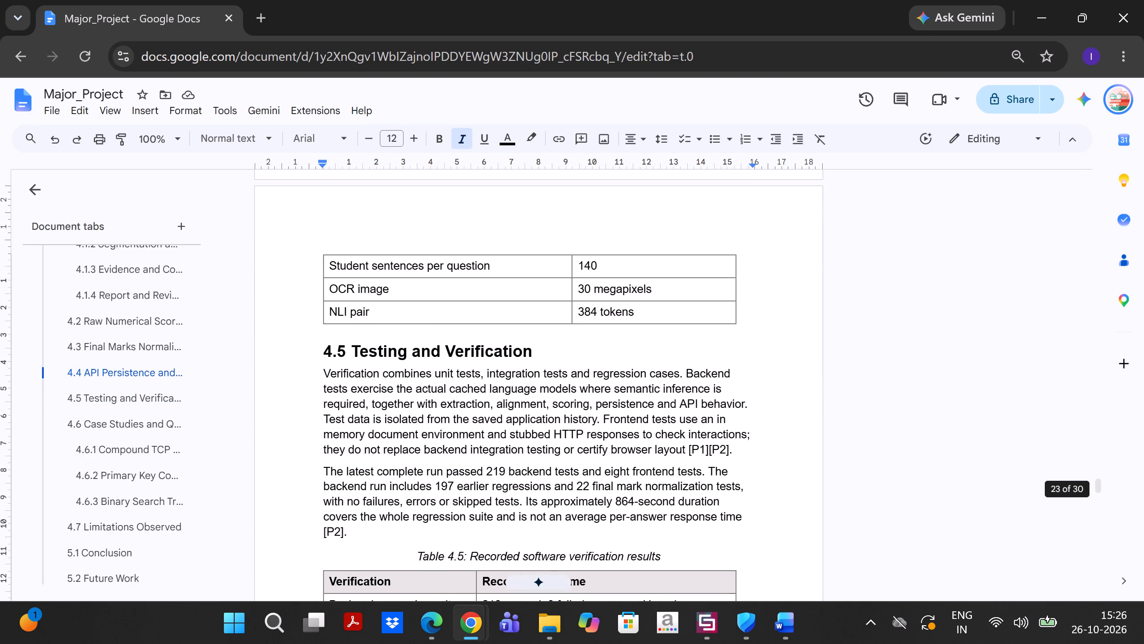
scroll(393, 447, "up", 2)
scroll(393, 447, "down", 6)
scroll(393, 447, "up", 2)
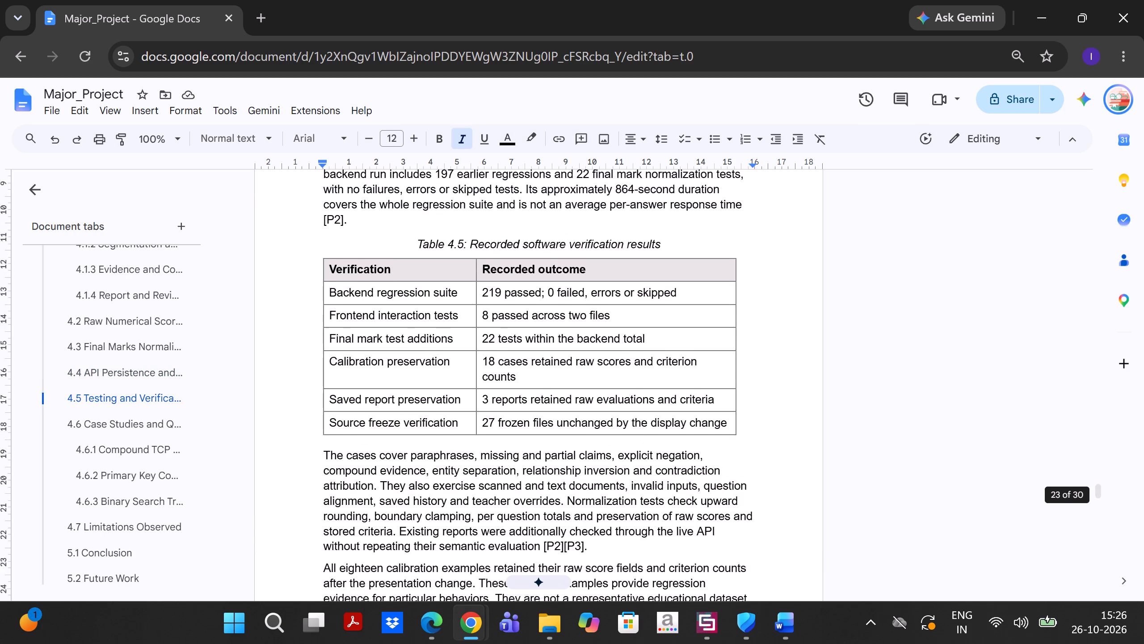
scroll(393, 447, "down", 2)
Compare the start of section 4.6 and subsection 4.6.1 on the TCP and UDP claims between Word and Google Docs.
key("alt+Tab")
scroll(393, 447, "down", 1)
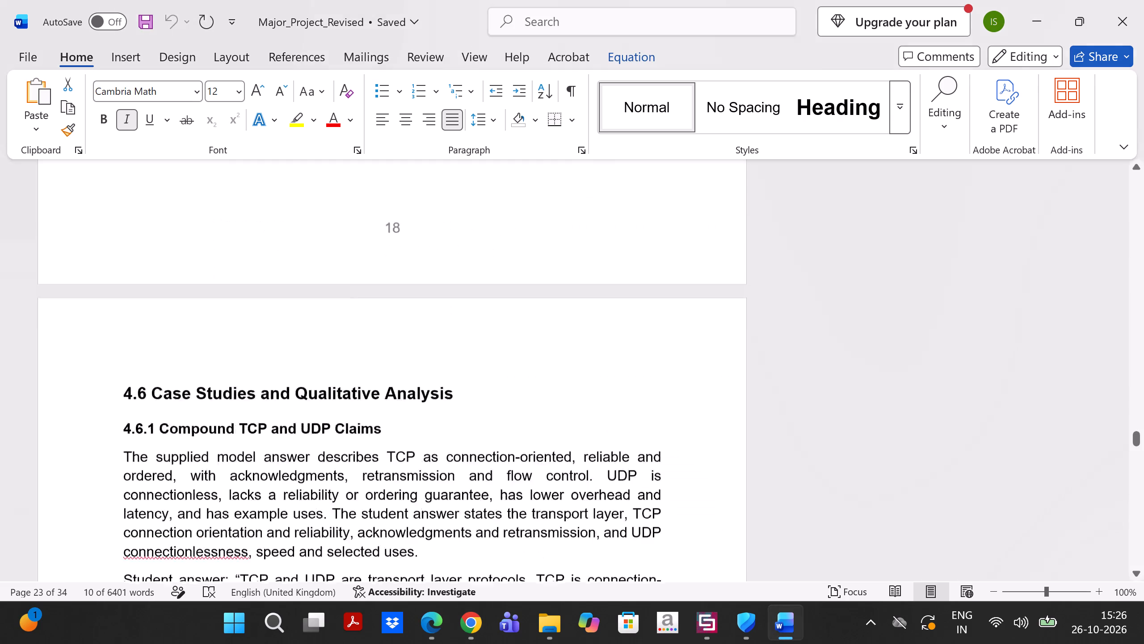
scroll(393, 447, "down", 1)
key("alt+Tab")
scroll(393, 447, "down", 1)
key("alt+Tab")
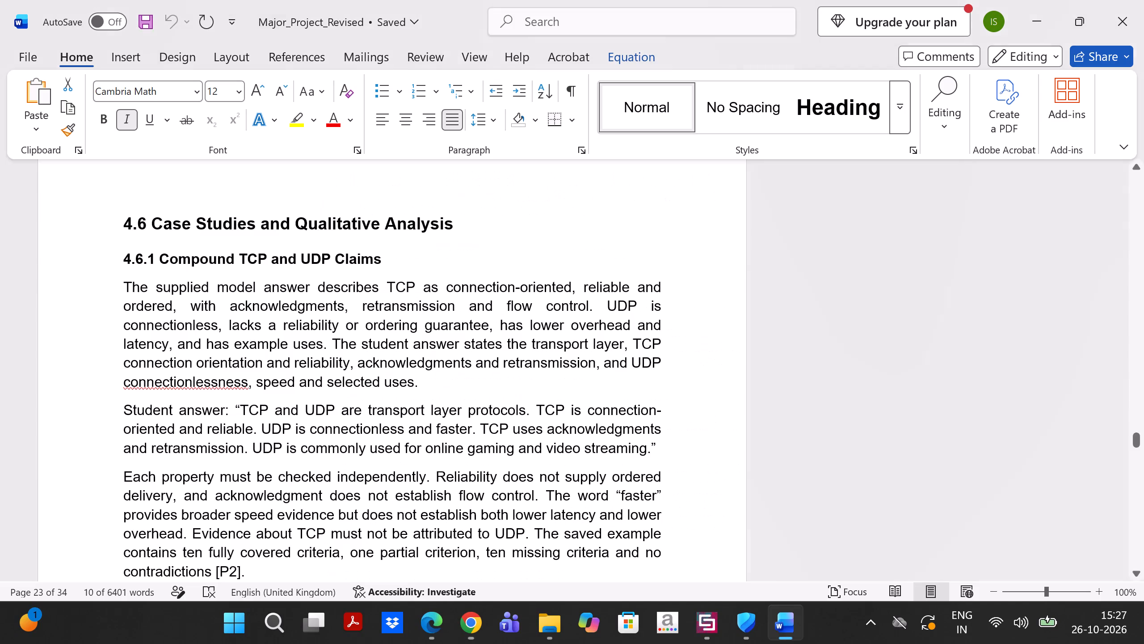
key("alt+Tab")
scroll(393, 447, "down", 2)
key("alt+Tab")
Center and italicize the caption "Table 4.6: Criterion specific Primary Key results" in Google Docs, matching the Word report.
scroll(393, 447, "down", 5)
key("alt+Tab")
scroll(393, 447, "down", 2)
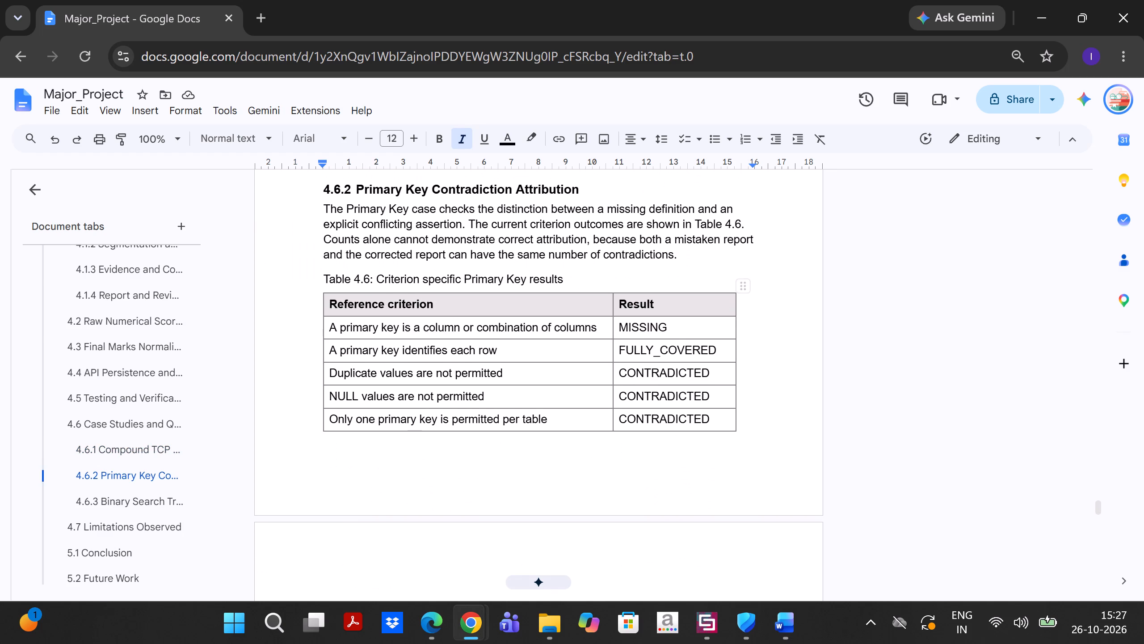
left_click_drag(571, 281, 320, 278)
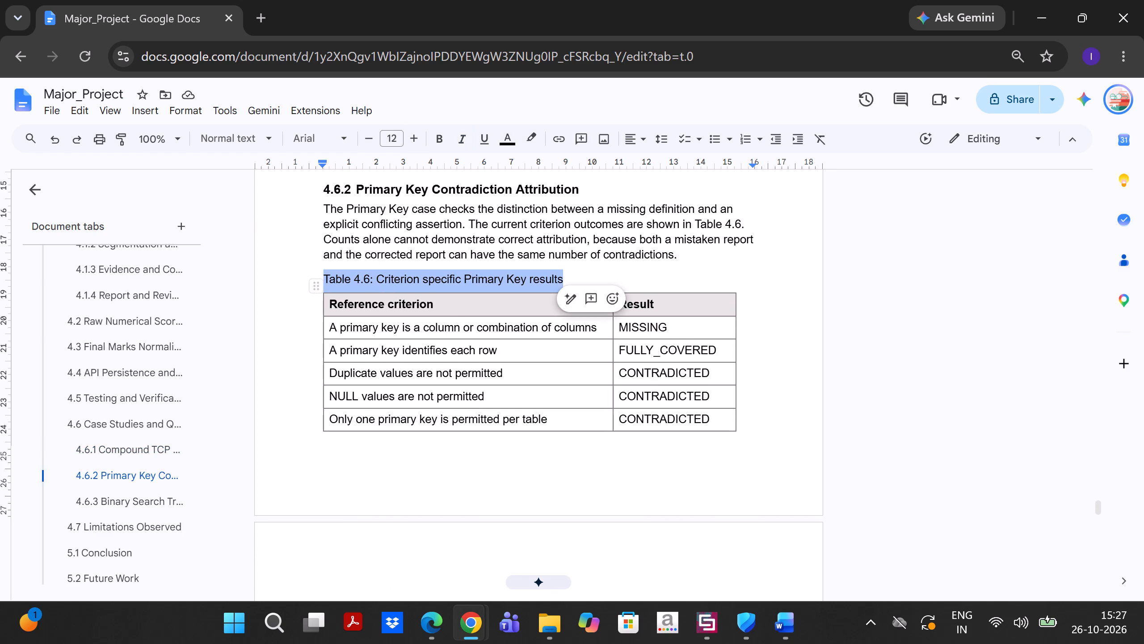
key("ctrl+shift+e")
key("ctrl+i")
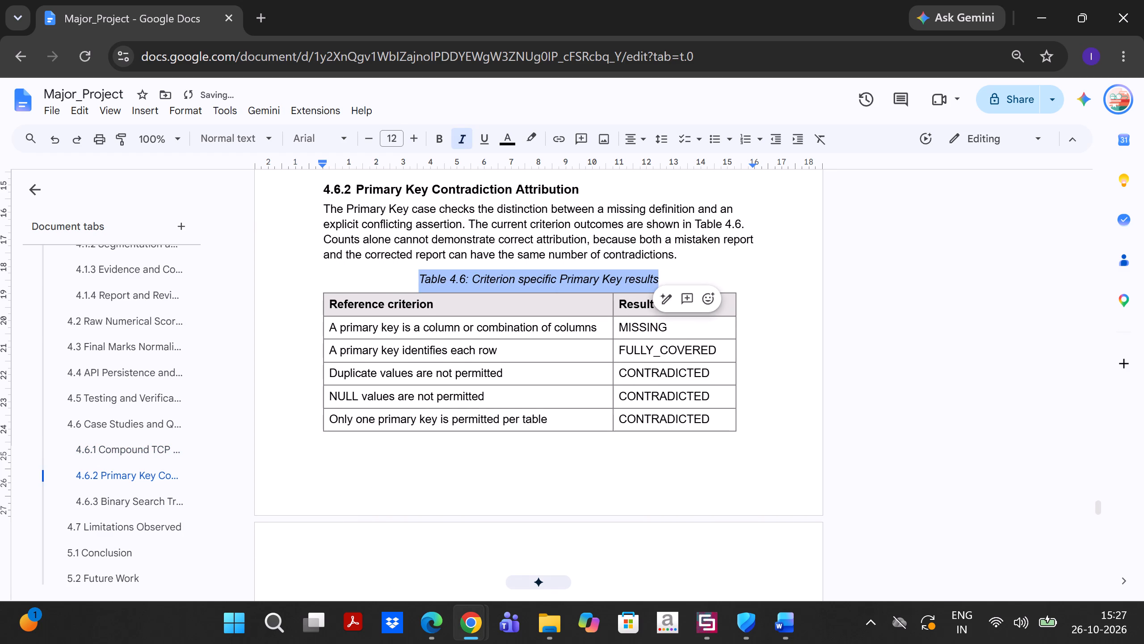
Center and italicize the caption "Table 4.7: Saved examples before and after final mark normalization" in Google Docs.
key("alt+Tab")
scroll(440, 378, "down", 1)
key("alt+Tab")
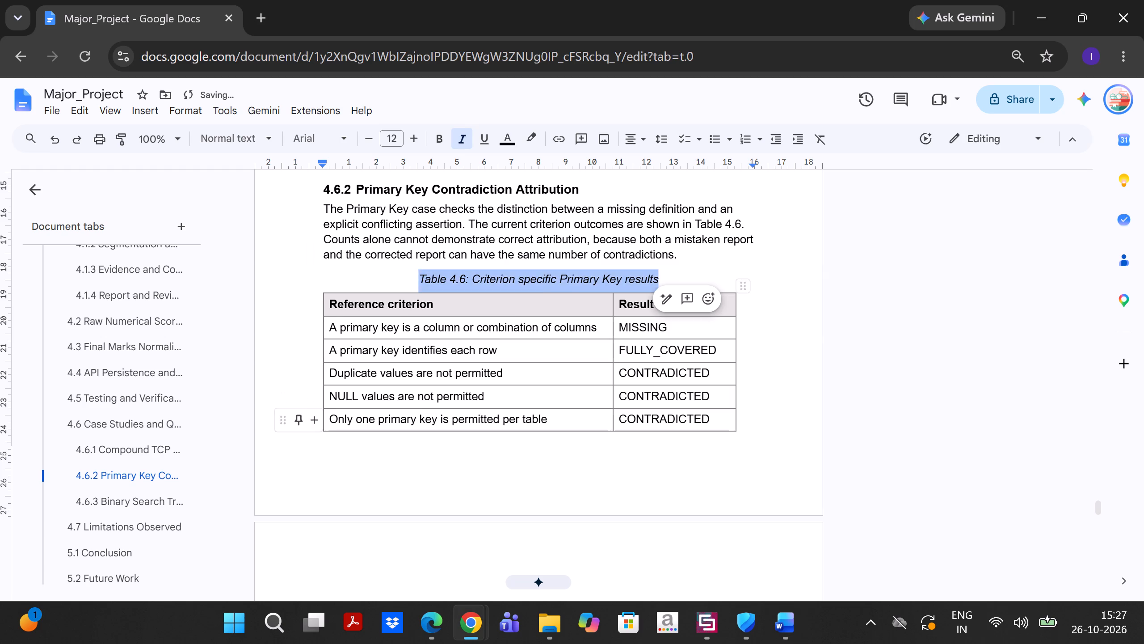
left_click(439, 424)
scroll(439, 424, "down", 4)
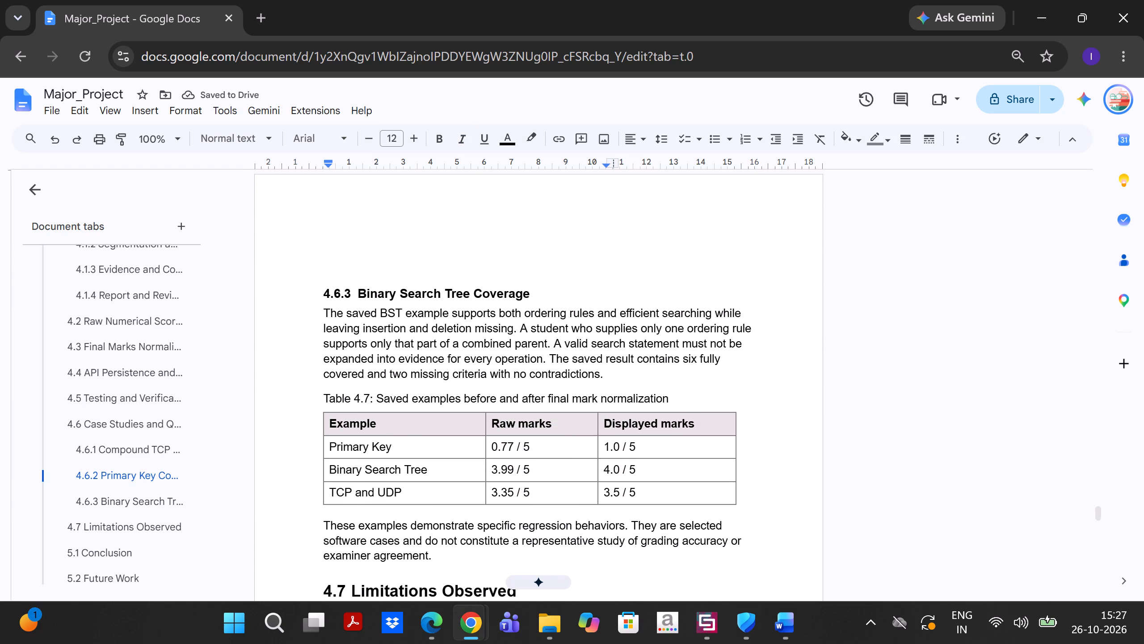
left_click_drag(678, 394, 317, 397)
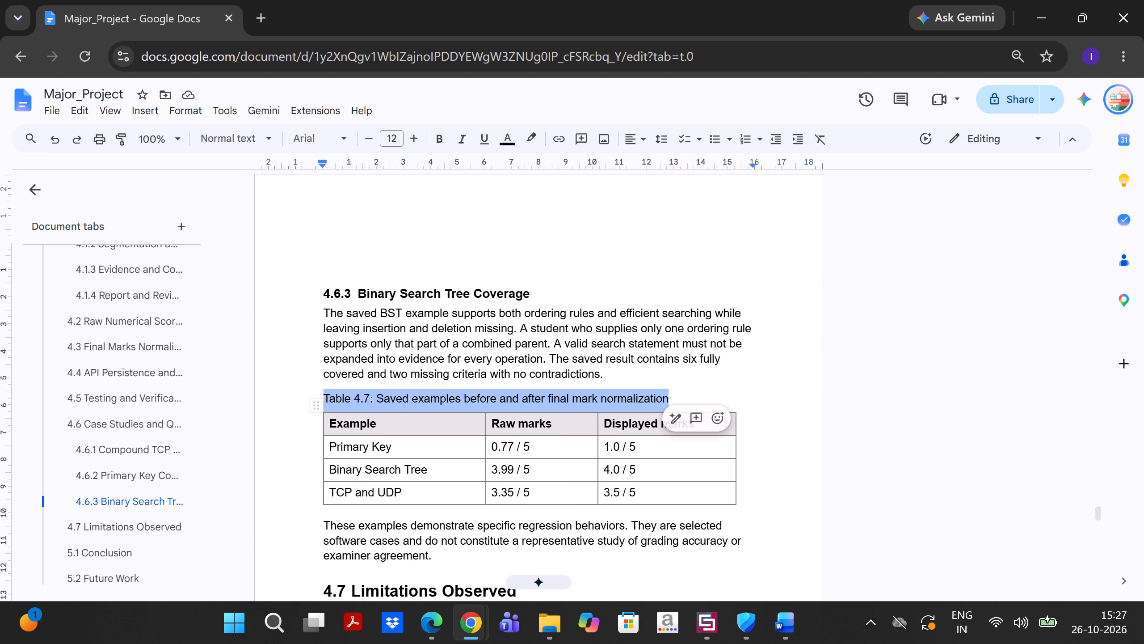
key("ctrl+i")
key("ctrl+shift+e")
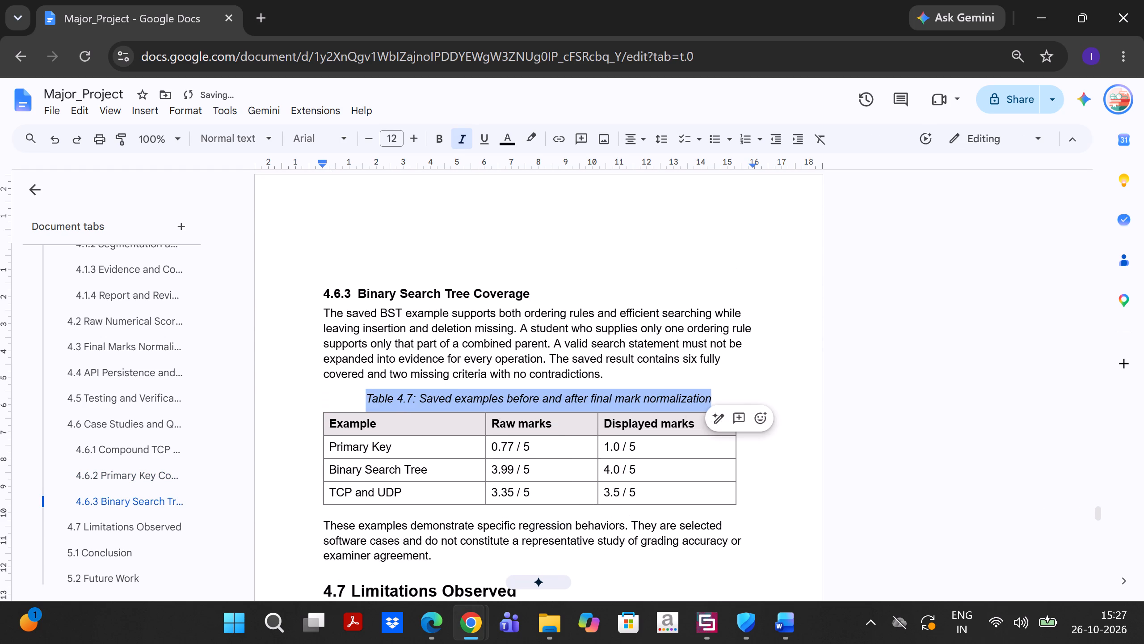
Compare the text and page layout of section 4.7 Limitations Observed between Google Docs and the Word report.
key("alt+Tab")
scroll(384, 414, "down", 2)
key("alt+Tab")
scroll(384, 414, "down", 2)
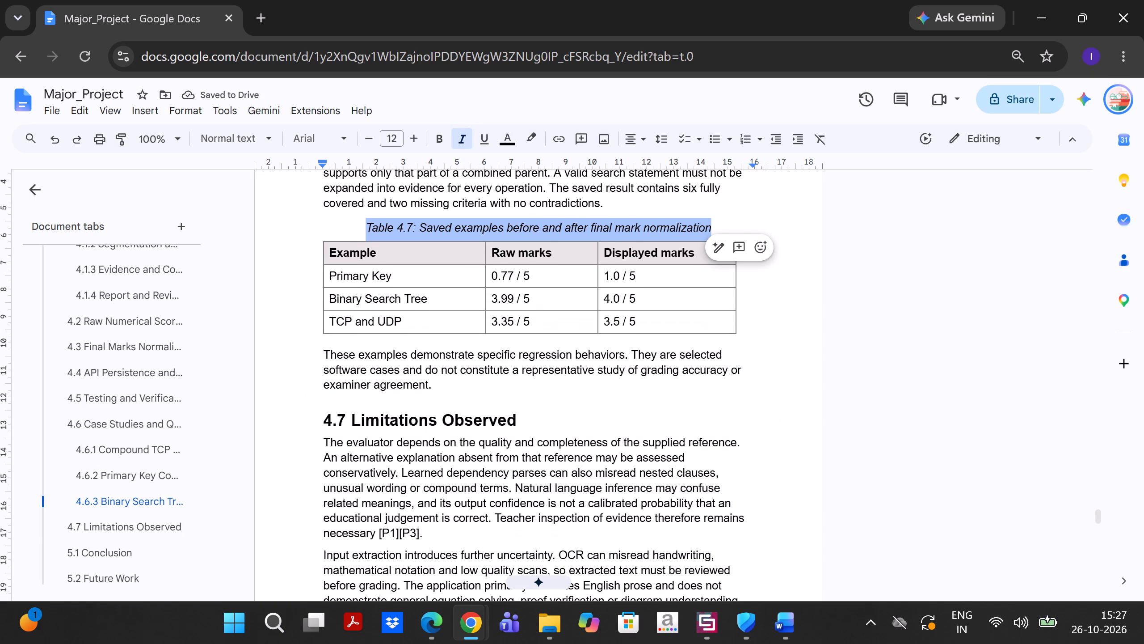
scroll(455, 395, "down", 6)
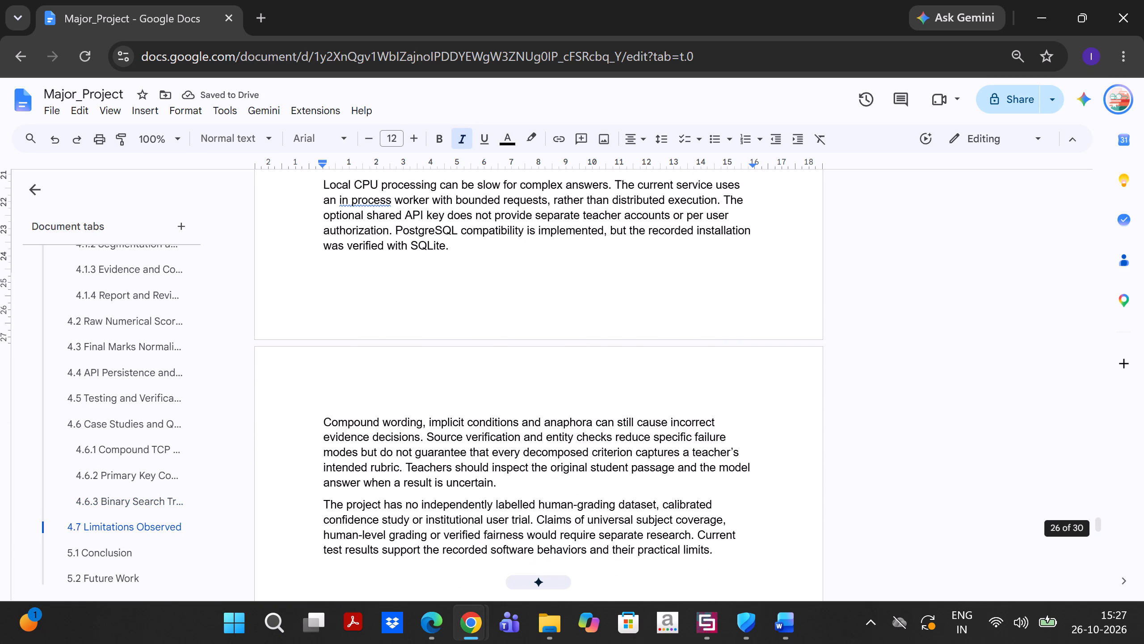
scroll(455, 395, "down", 4)
key("alt+Tab")
scroll(455, 395, "down", 4)
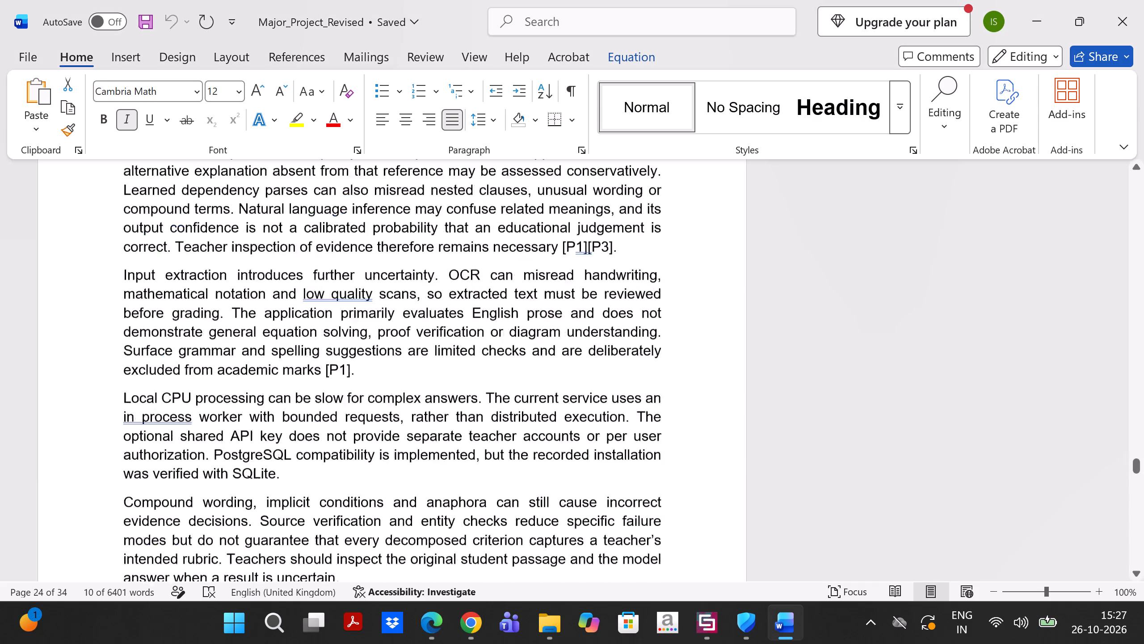
scroll(455, 395, "up", 3)
scroll(455, 395, "down", 5)
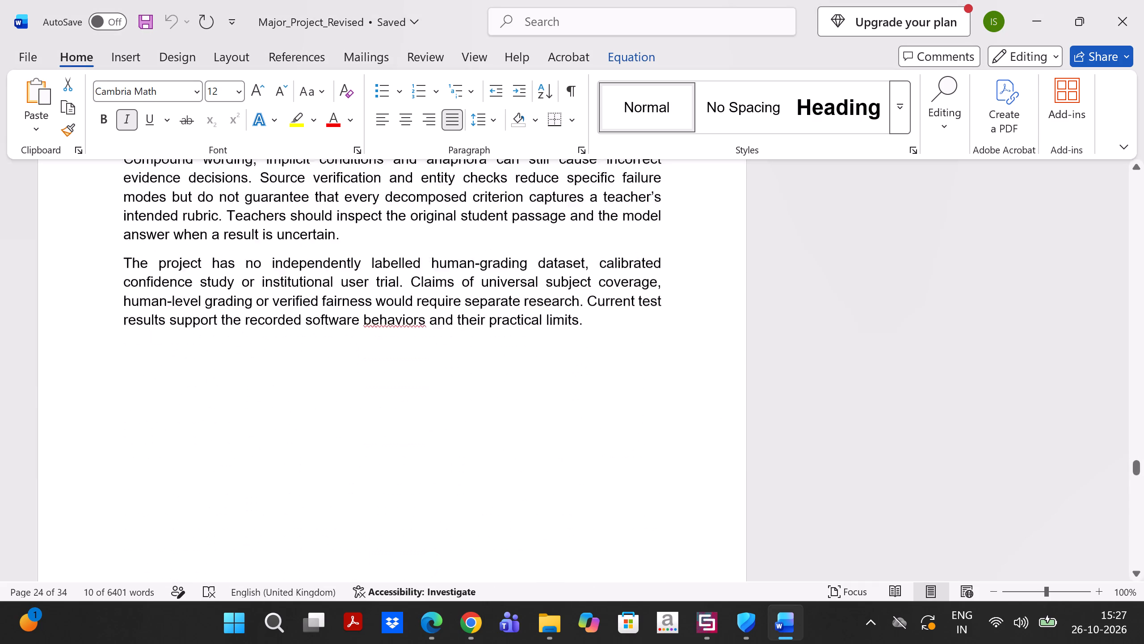
scroll(455, 395, "down", 3)
Compare chapter 5, from section 5.1 Conclusion through 5.2 Future Work, between Google Docs and the Word report.
key("alt+Tab")
scroll(455, 395, "down", 4)
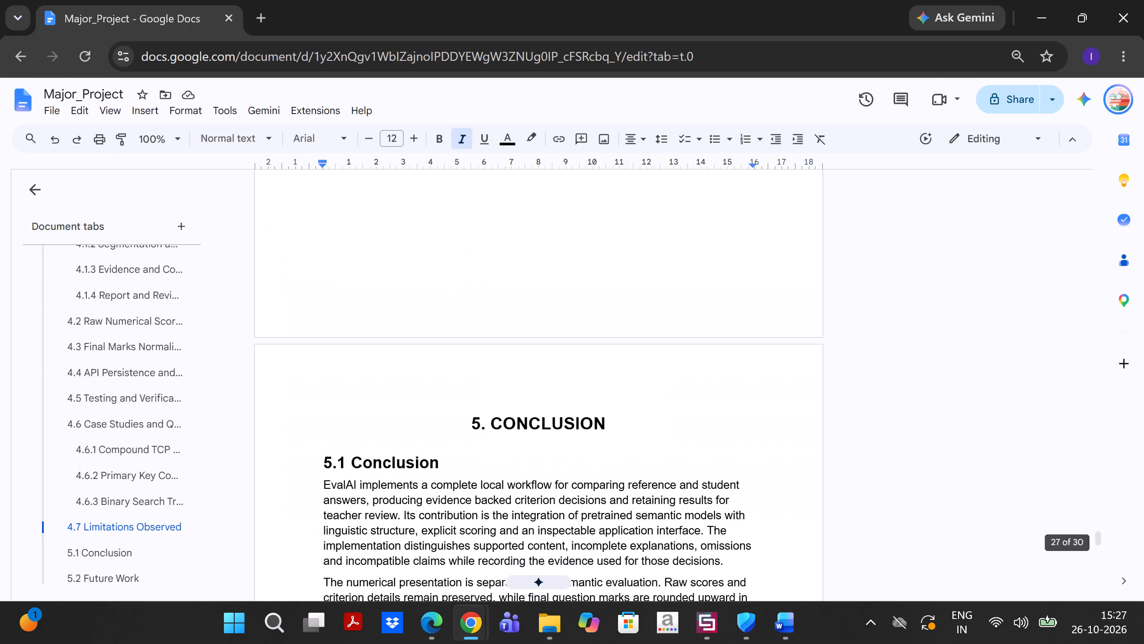
scroll(455, 395, "down", 4)
key("alt+Tab")
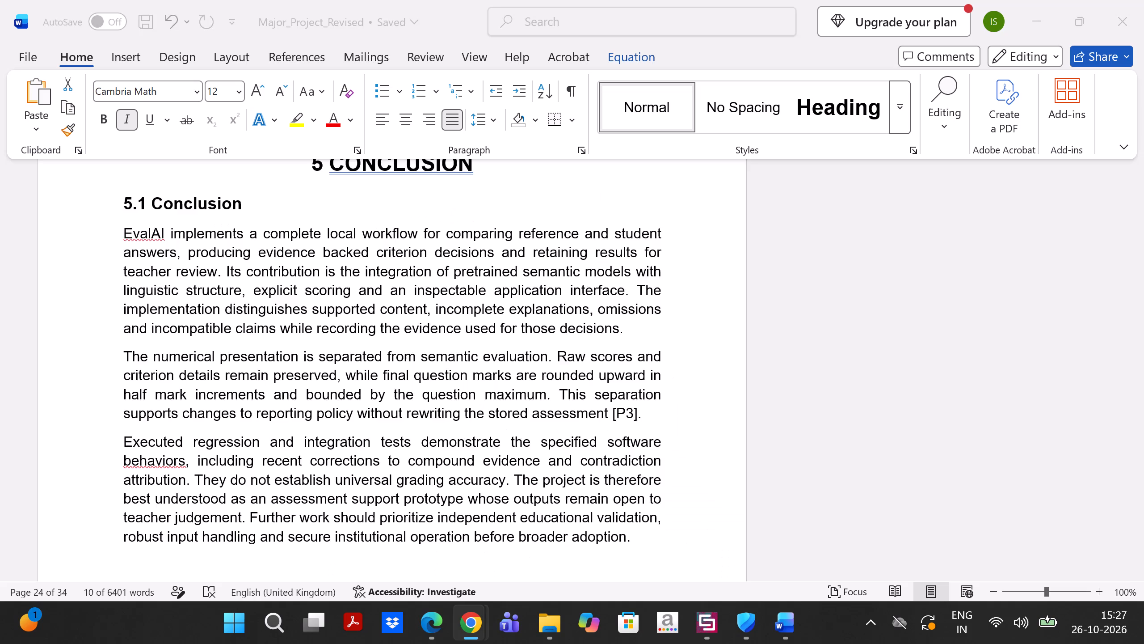
scroll(470, 381, "down", 5)
key("alt+Tab")
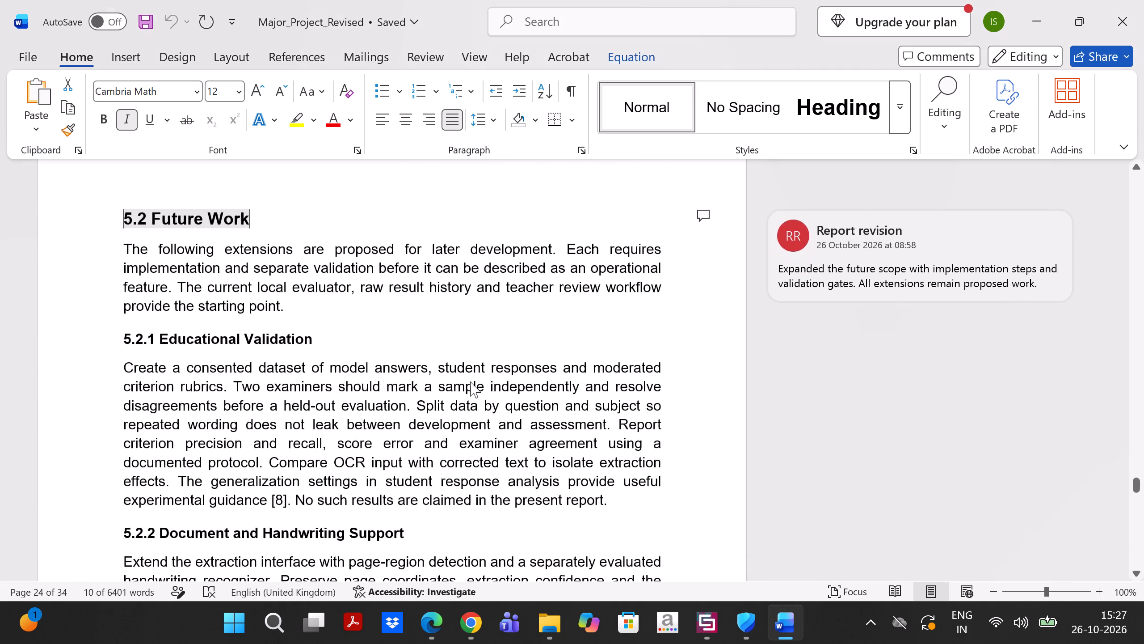
scroll(470, 381, "down", 6)
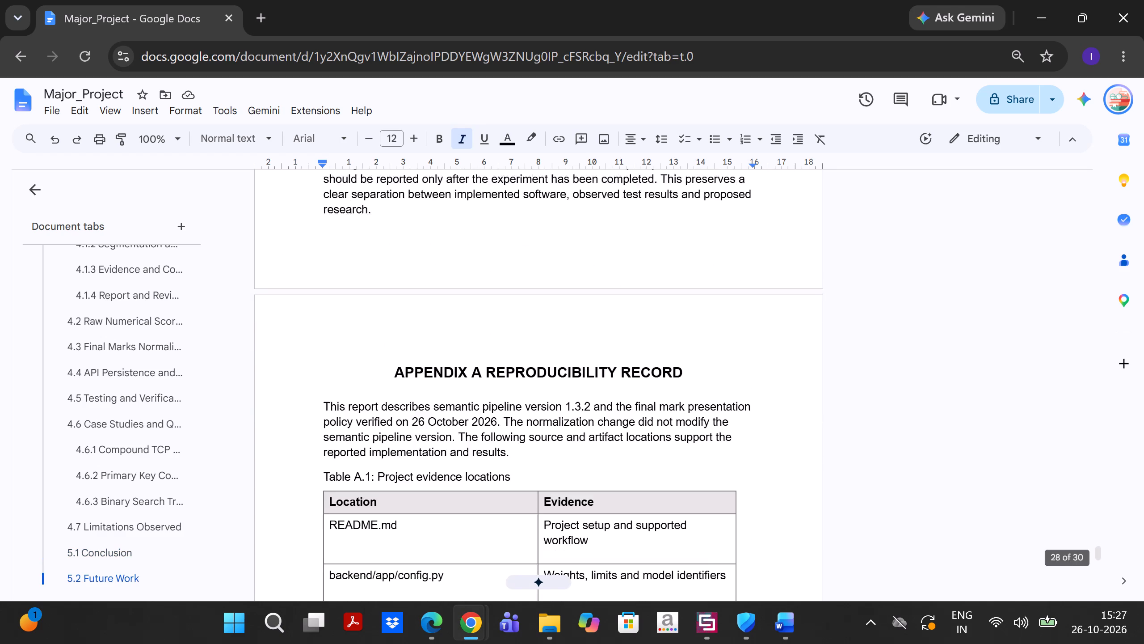
Review the Word report's chapter 5 from section 5.2 Future Work through 5.3 Proposed Implementation Roadmap and 5.4 Implementation Acceptance Criteria.
key("alt+Tab")
scroll(409, 410, "down", 2)
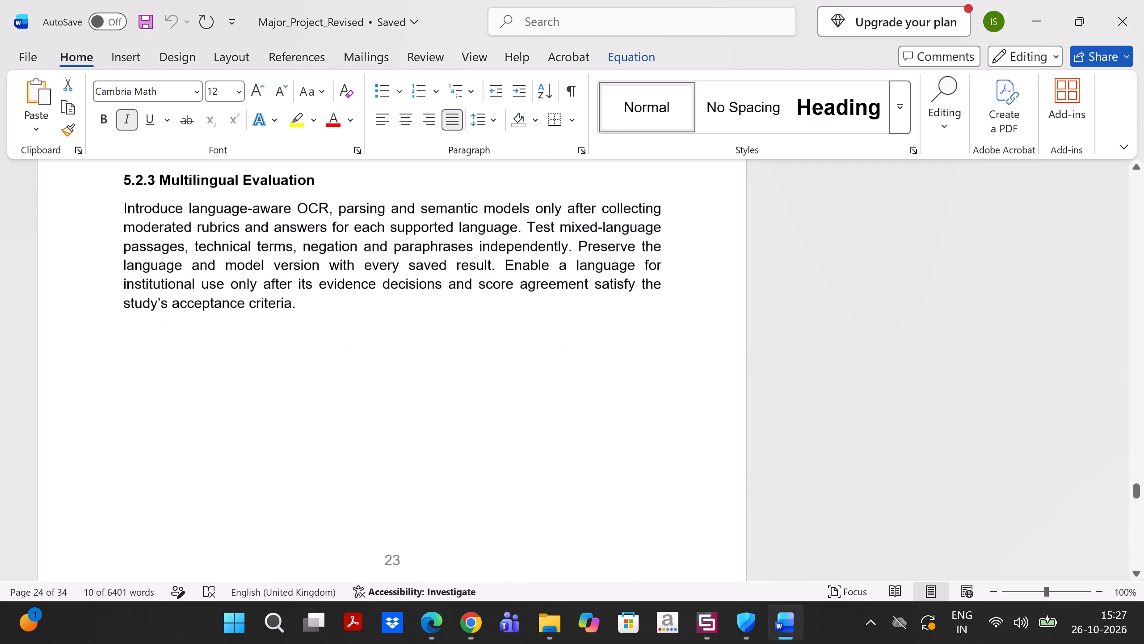
scroll(409, 410, "up", 1)
scroll(409, 410, "down", 2)
scroll(409, 410, "up", 2)
scroll(409, 410, "down", 3)
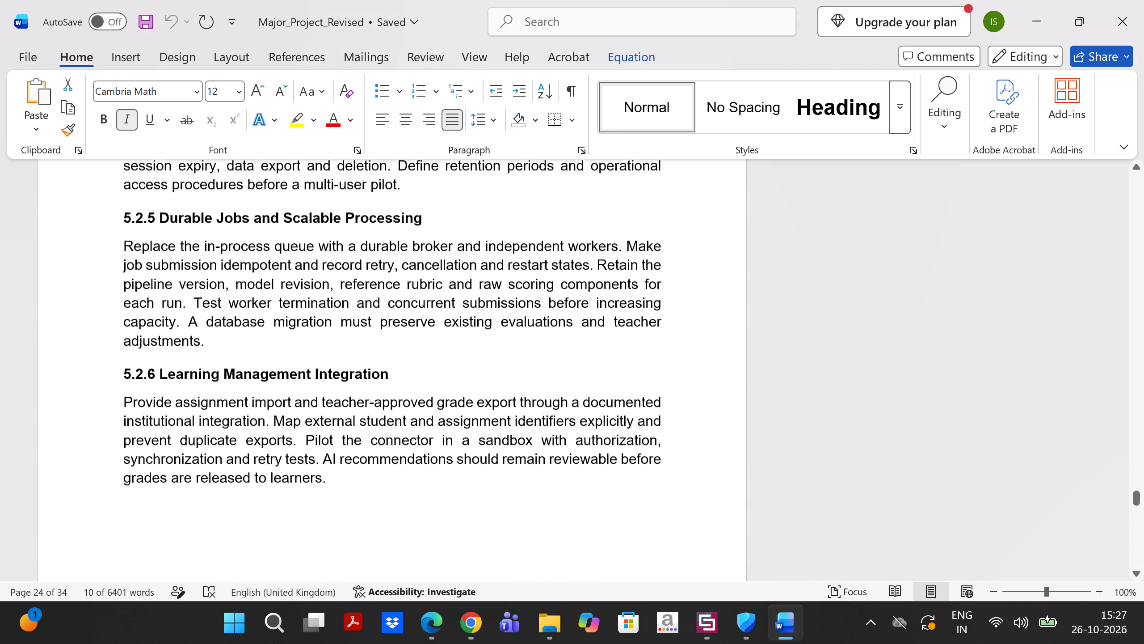
scroll(409, 410, "down", 5)
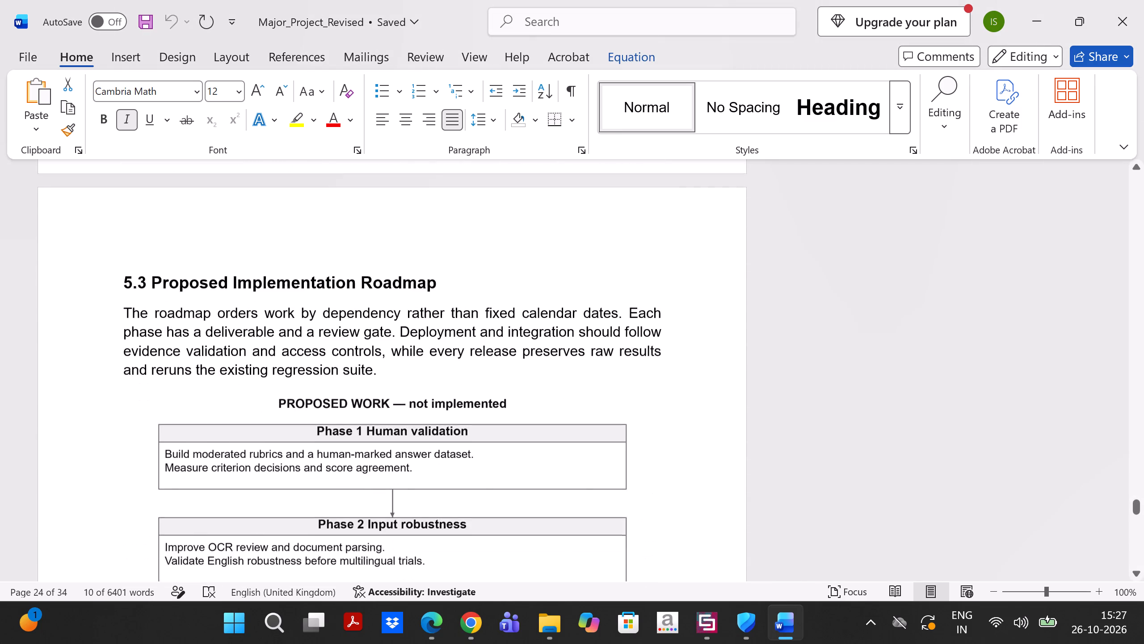
scroll(409, 410, "down", 3)
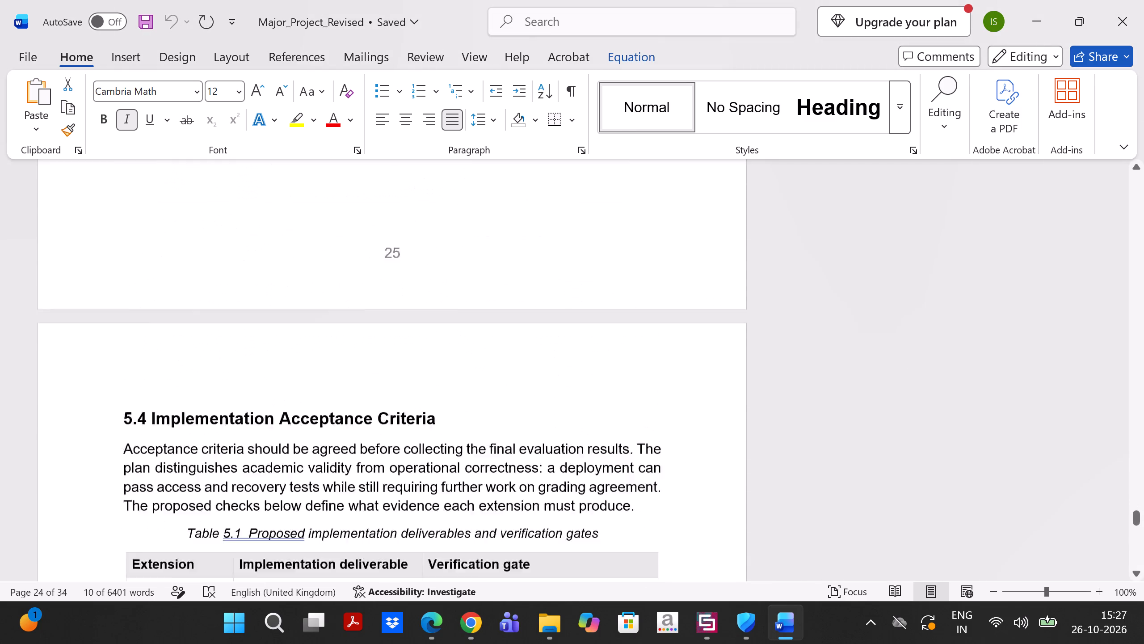
scroll(409, 410, "down", 1)
scroll(409, 410, "up", 5)
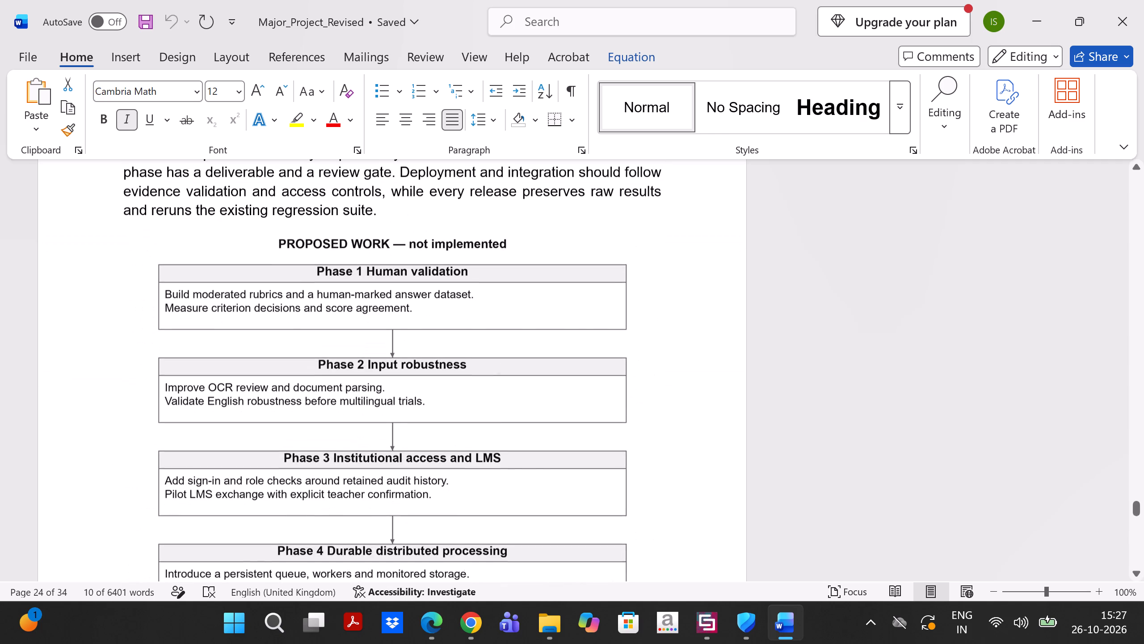
scroll(409, 410, "up", 4)
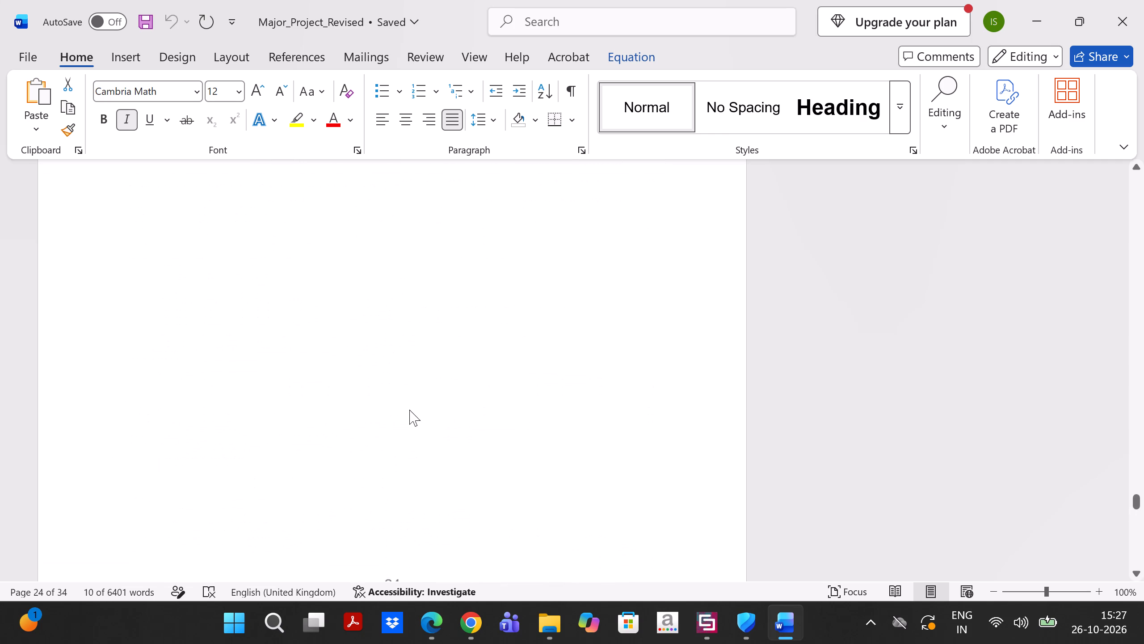
scroll(409, 410, "up", 4)
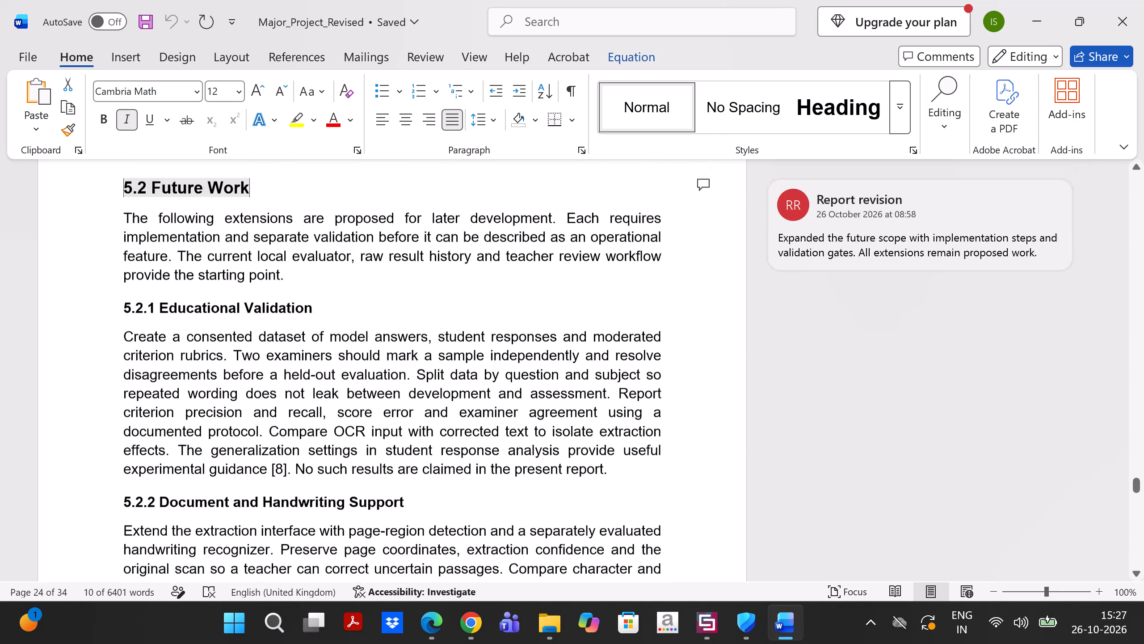
scroll(409, 410, "up", 1)
Compare section 5.1 Conclusion and the start of 5.2 Future Work between the Word report and Google Docs.
left_click(224, 327)
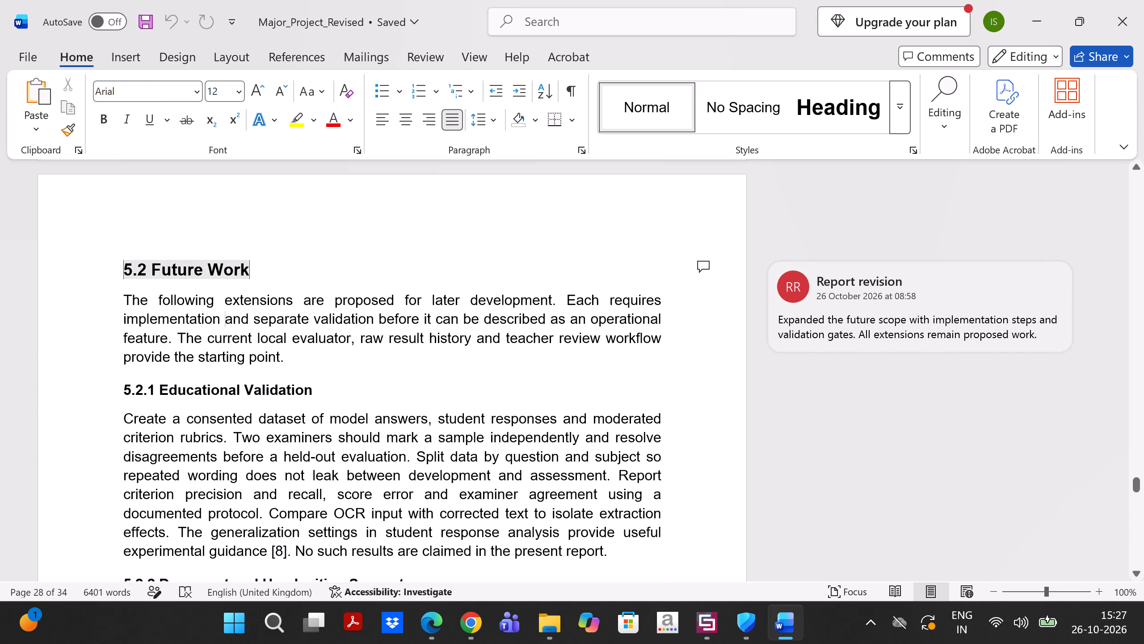
scroll(126, 300, "up", 5)
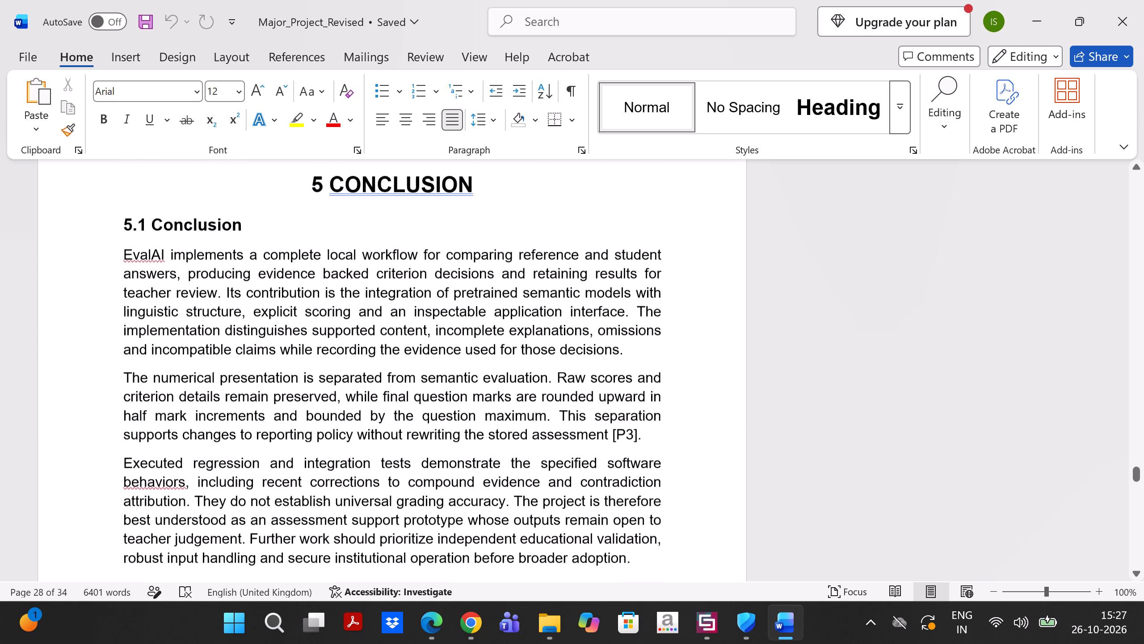
scroll(126, 300, "up", 4)
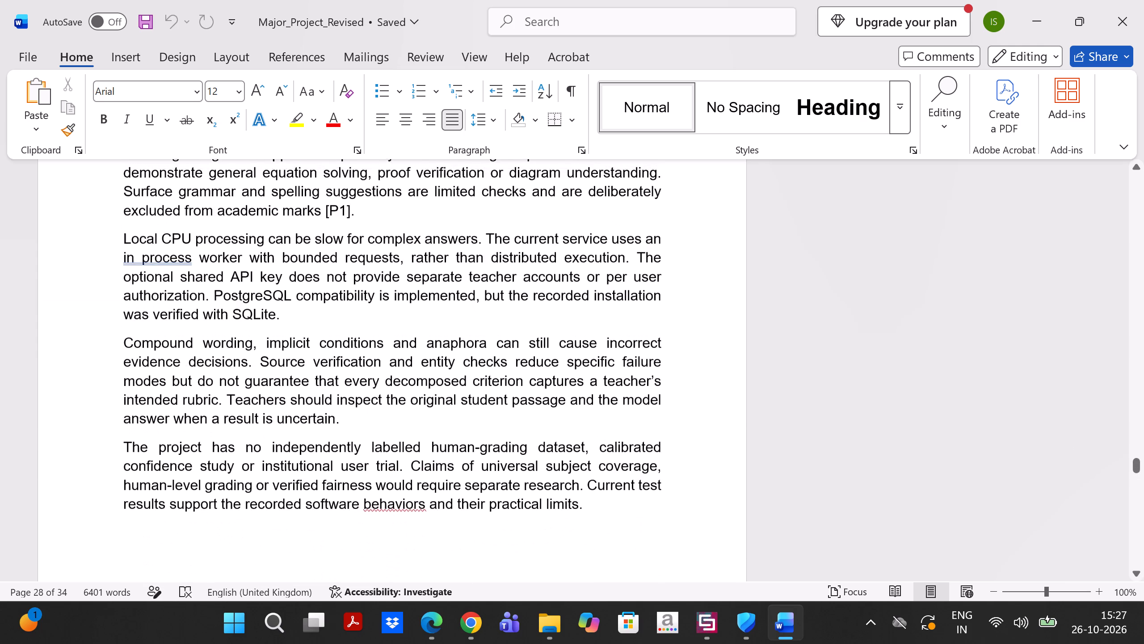
scroll(126, 300, "down", 2)
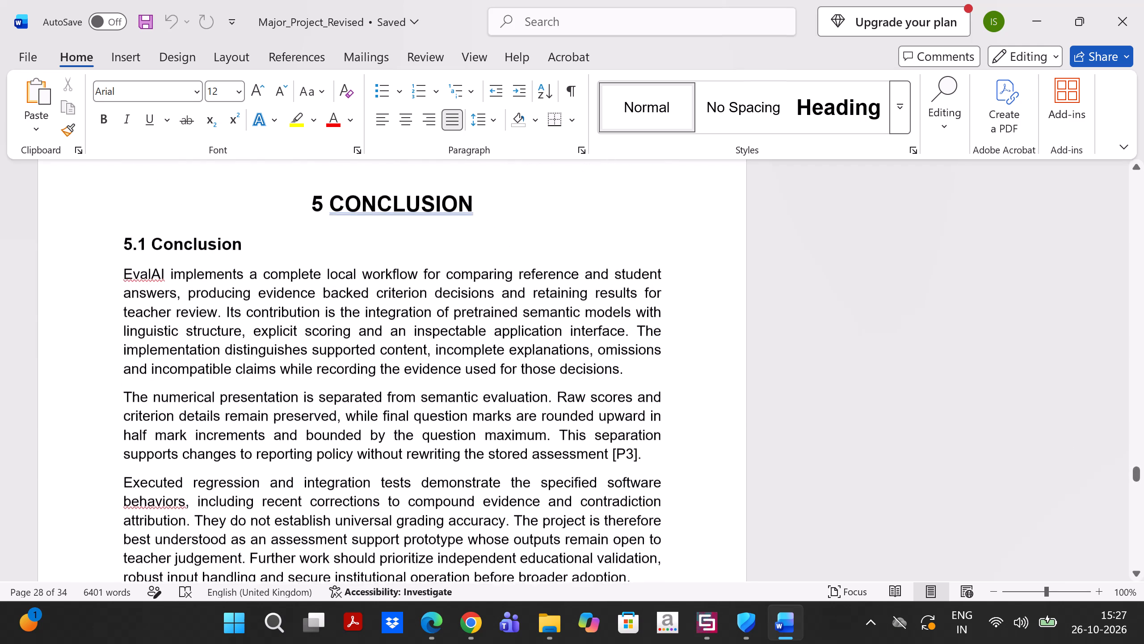
key("alt+Tab")
scroll(402, 356, "up", 3)
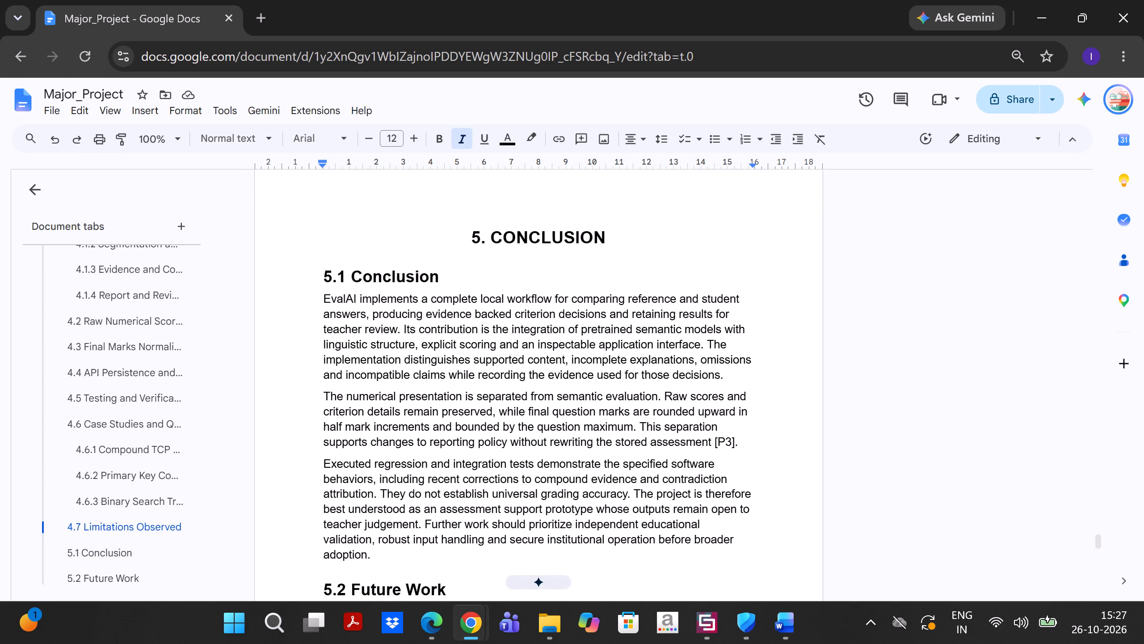
scroll(402, 356, "down", 1)
key("alt+Tab")
scroll(391, 449, "down", 2)
scroll(391, 449, "up", 1)
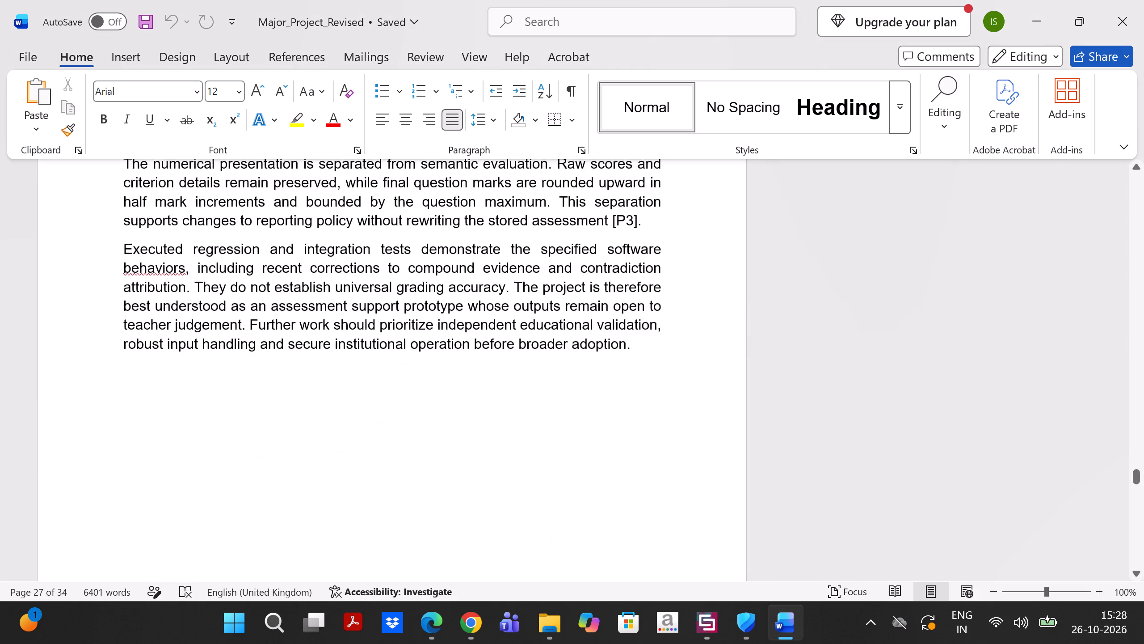
scroll(391, 449, "up", 1)
key("alt+Tab")
scroll(391, 449, "down", 1)
key("alt+Tab")
scroll(391, 449, "down", 2)
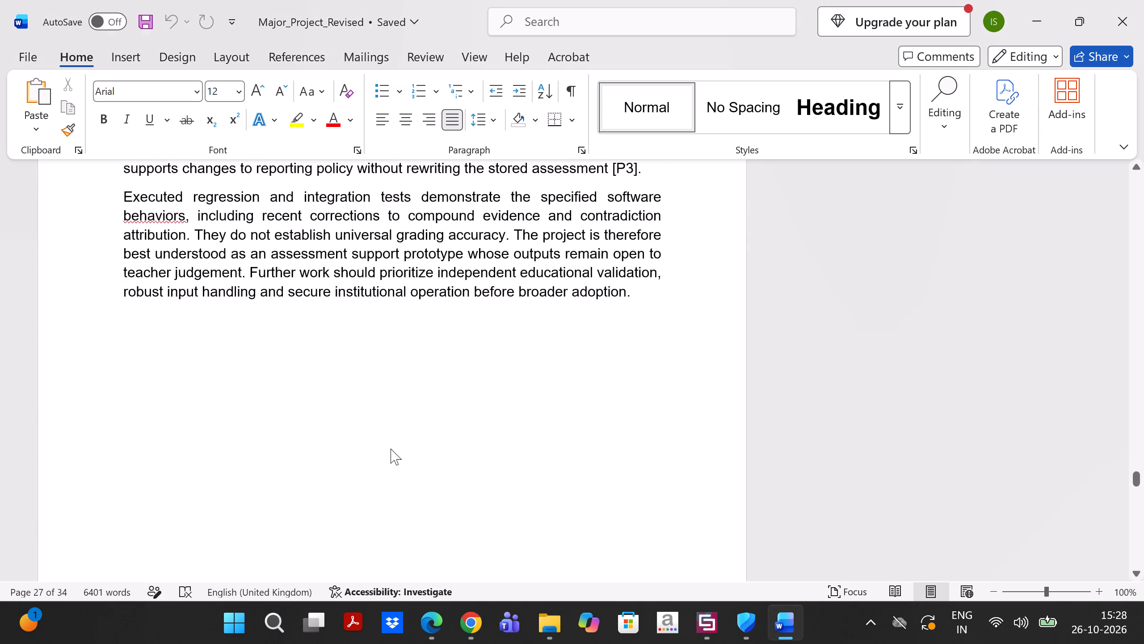
scroll(391, 449, "down", 3)
key("alt+Tab")
scroll(391, 449, "down", 2)
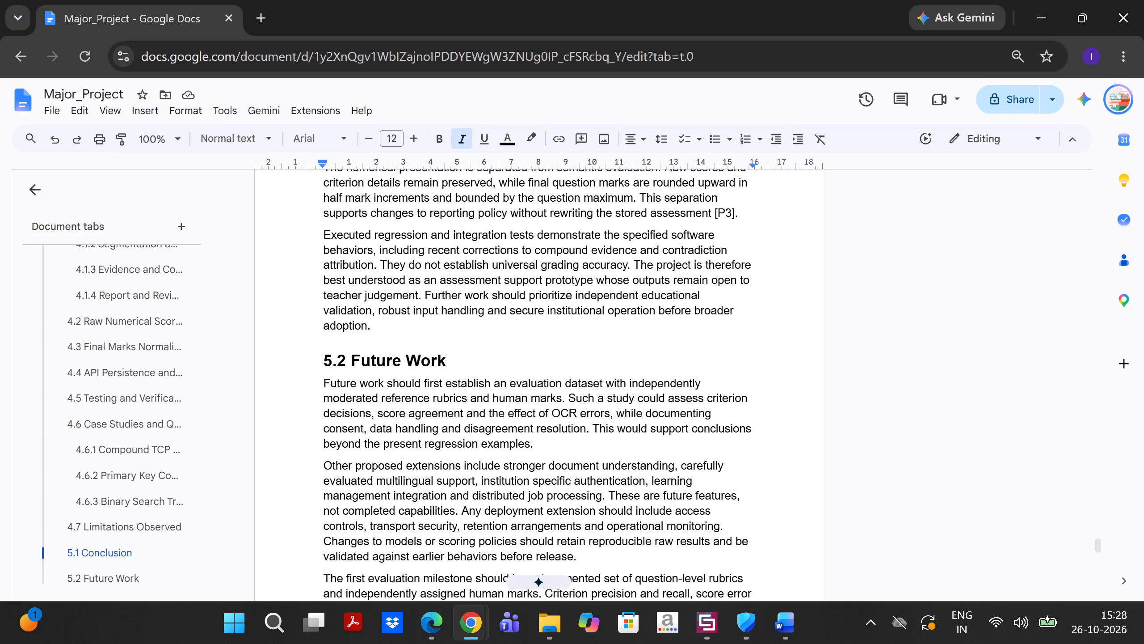
scroll(391, 449, "down", 1)
key("alt+Tab")
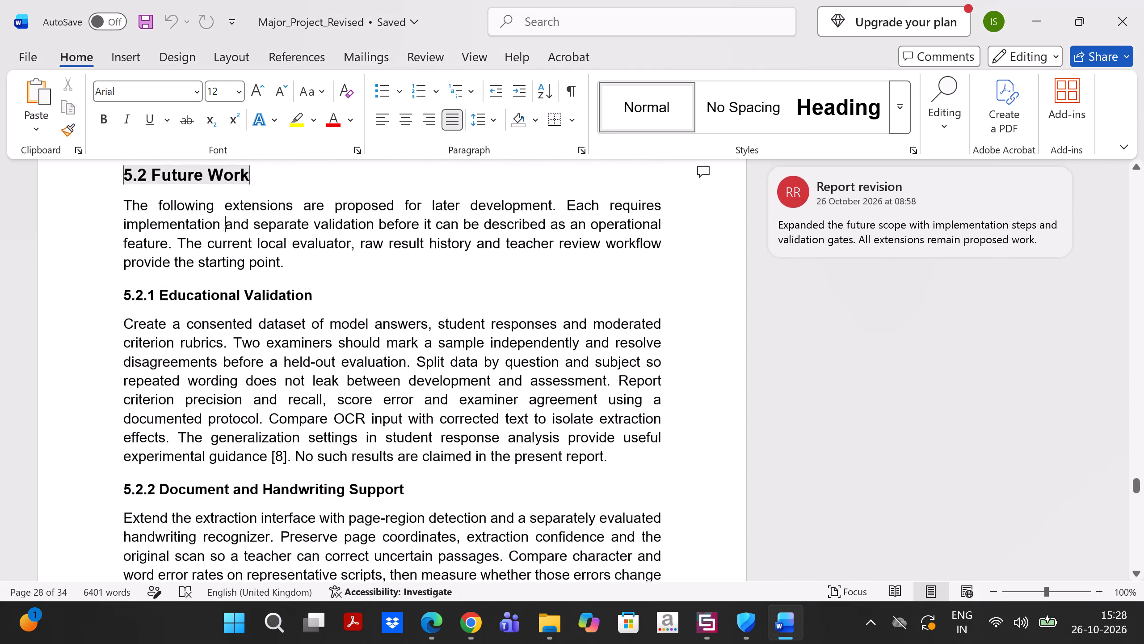
Replace the body text of section 5.2 Future Work in Google Docs with the Word report's introductory paragraph, "The following extensions are proposed for later development…".
key("alt+Tab")
scroll(398, 531, "down", 1)
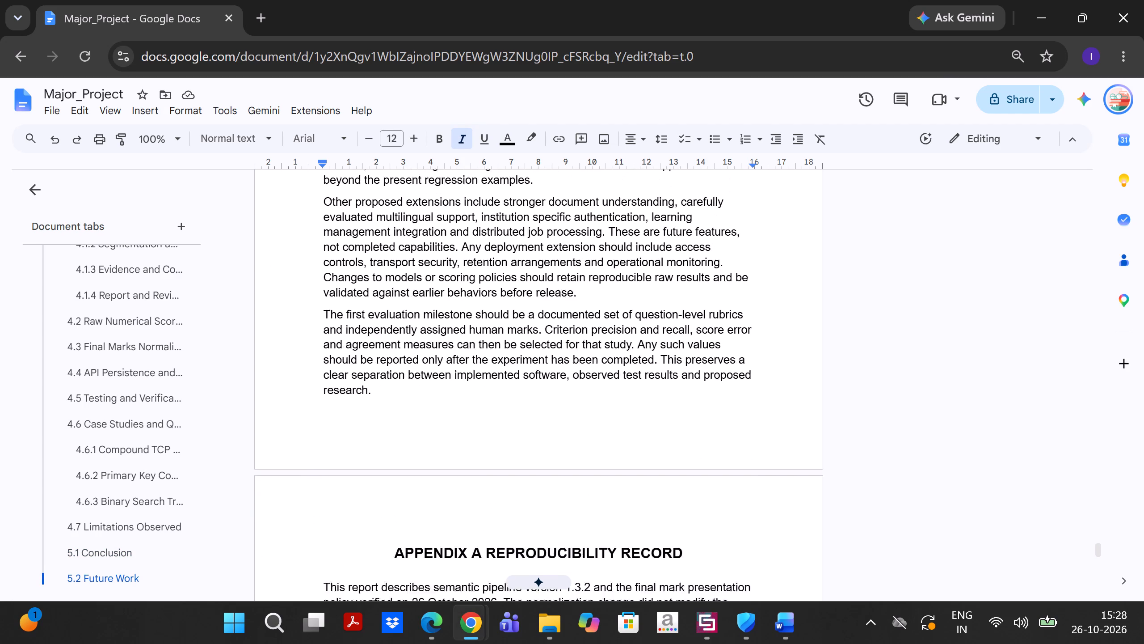
scroll(398, 531, "down", 1)
scroll(398, 531, "up", 1)
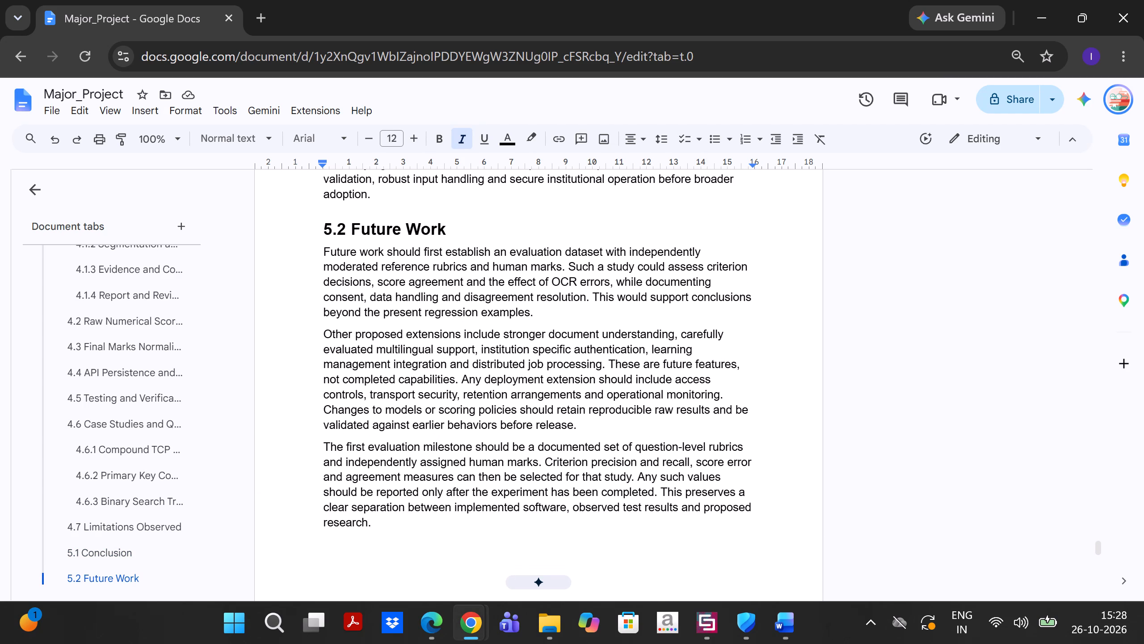
left_click_drag(377, 527, 321, 255)
key("BackSpace")
key("alt+Tab")
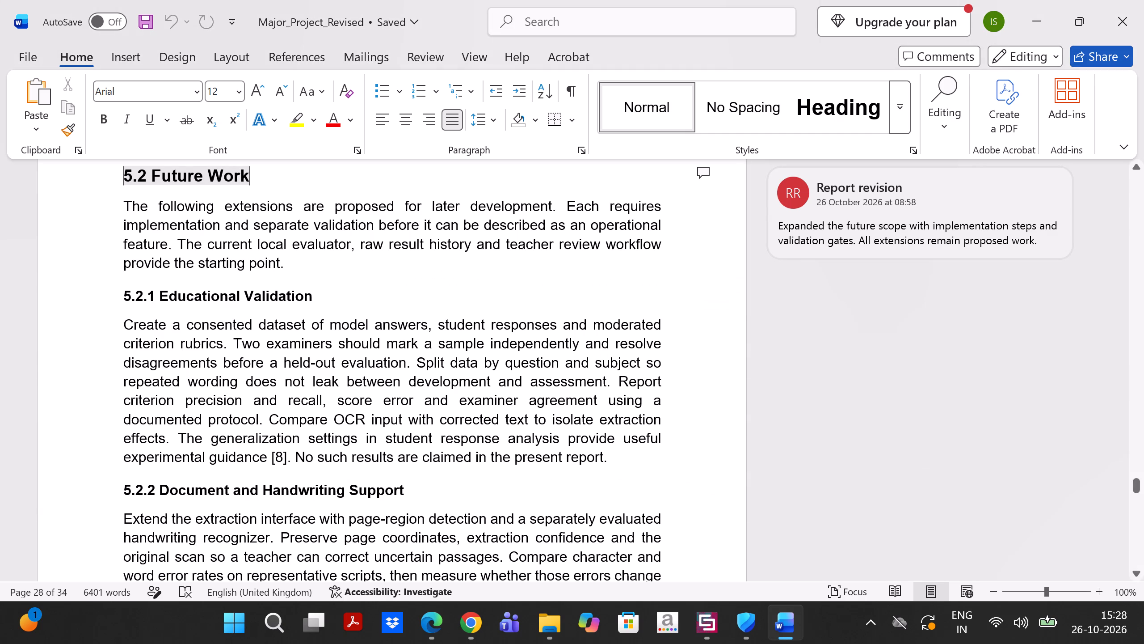
left_click_drag(315, 258, 130, 207)
key("ctrl+c")
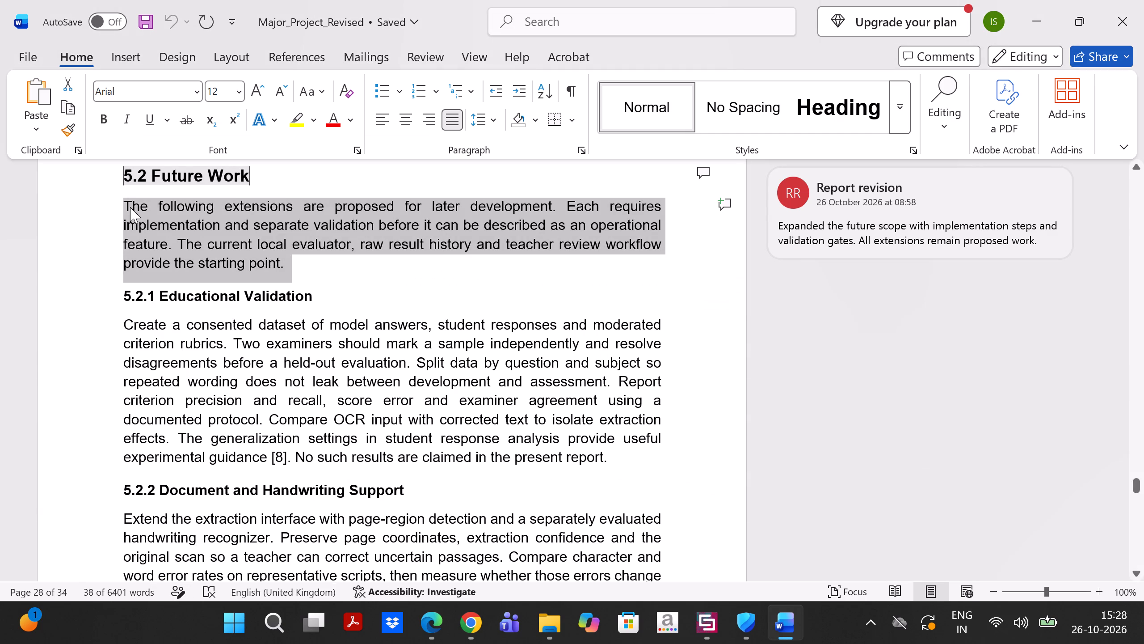
key("alt+Tab")
key("ctrl+v")
Copy section 5.2.1 Educational Validation, heading and paragraph, from the Word report to below the 5.2 introduction in Google Docs.
key("alt+Tab")
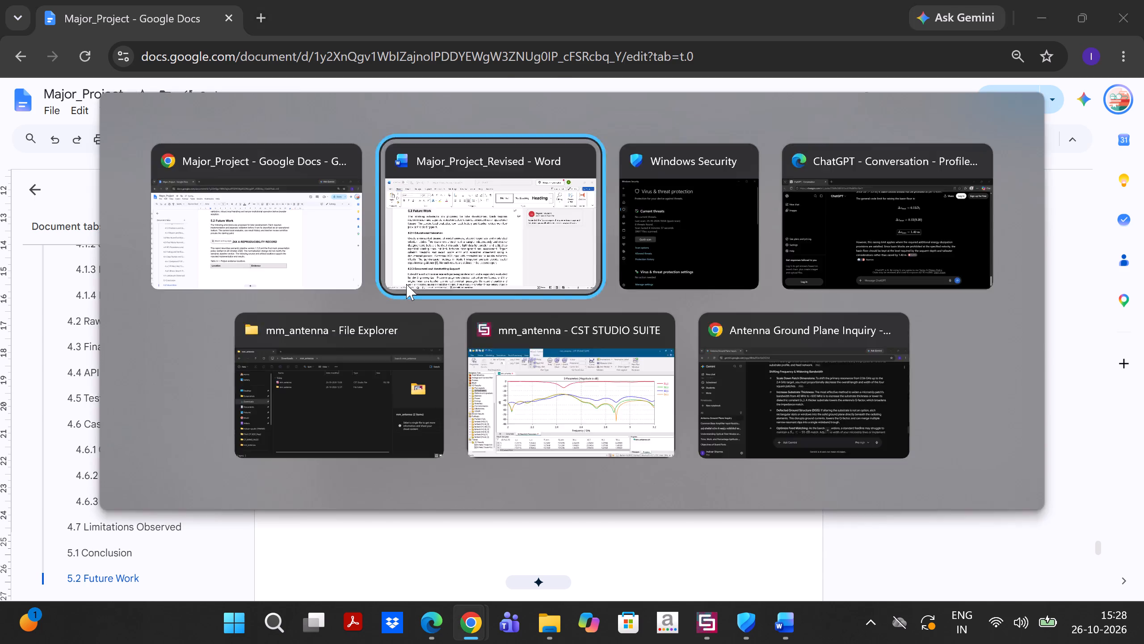
left_click(393, 362)
left_click_drag(122, 298, 604, 464)
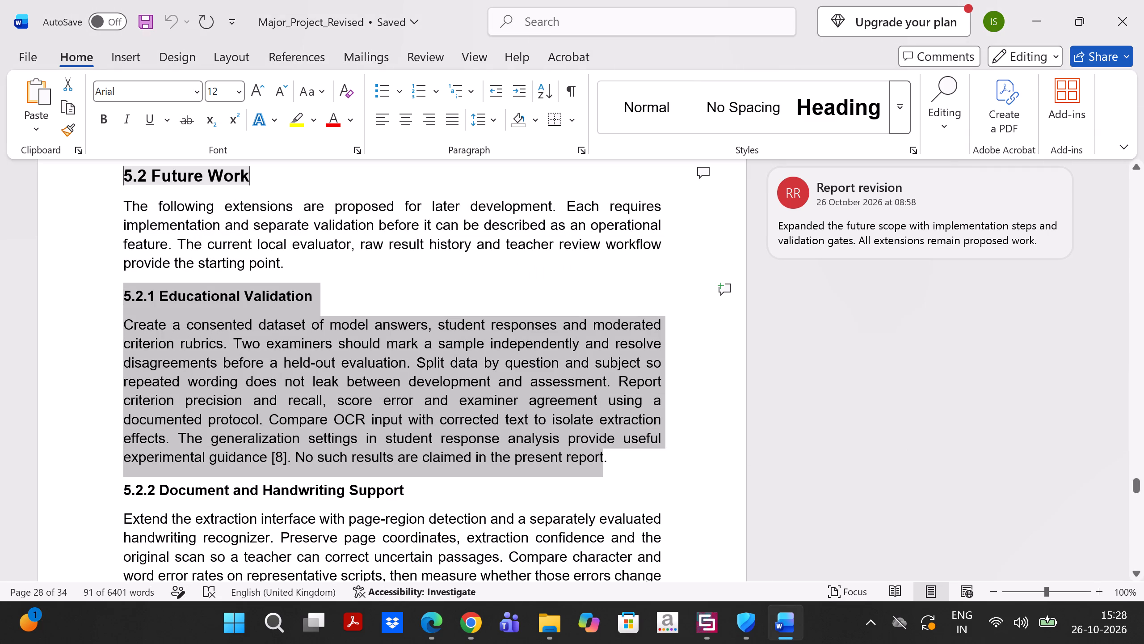
key("ctrl+Right")
left_click_drag(611, 464, 554, 436)
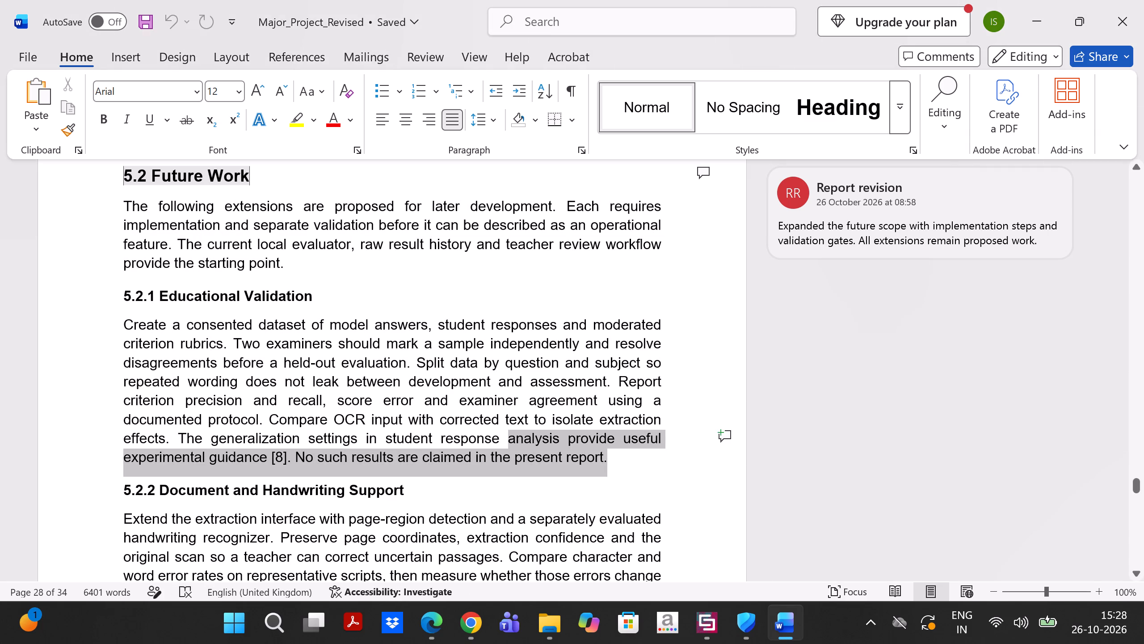
left_click_drag(554, 436, 114, 312)
key("ctrl+c")
key("alt+Tab")
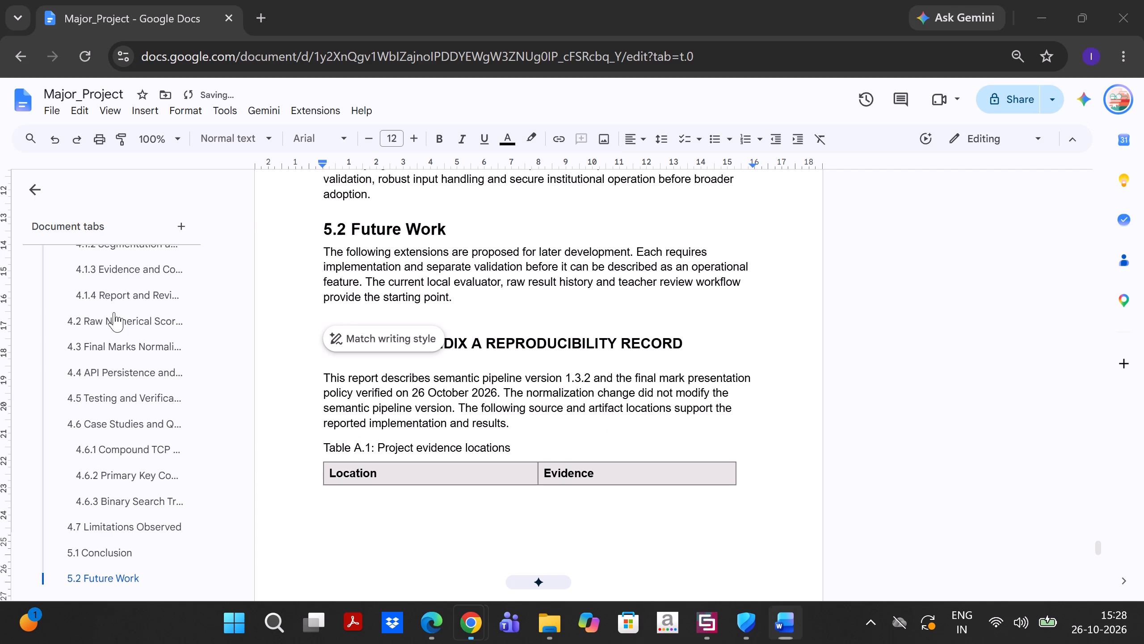
key("ctrl+v")
scroll(418, 337, "down", 1)
Copy section 5.2.2 Document and Handwriting Support, heading and paragraph, from the Word report to below section 5.2.1 in Google Docs.
key("alt+Tab")
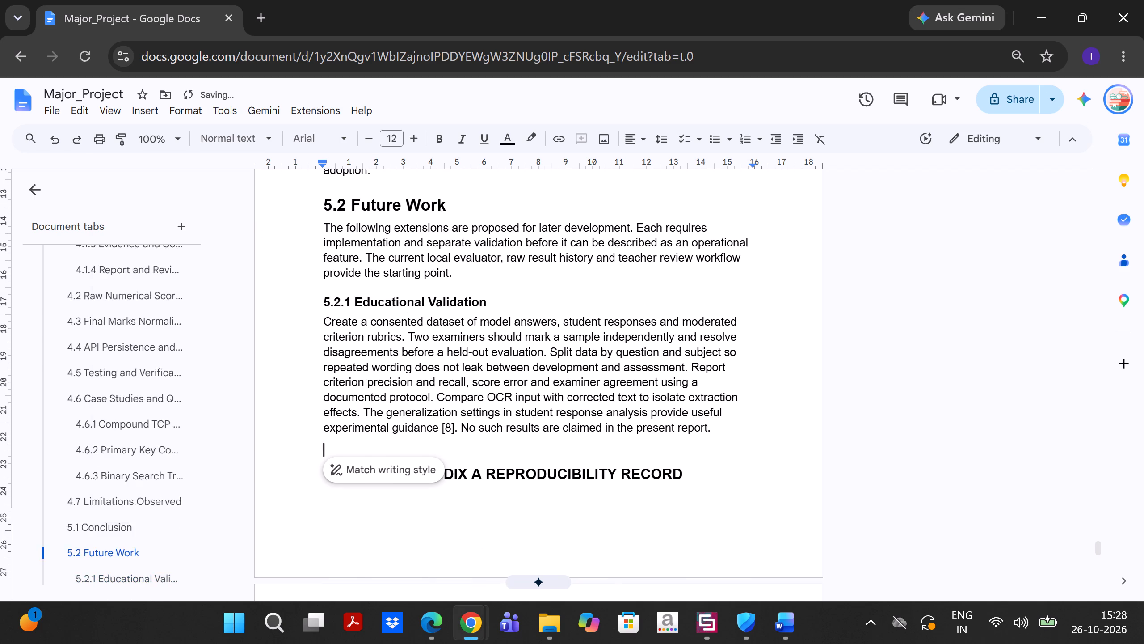
scroll(418, 337, "down", 1)
left_click(358, 388)
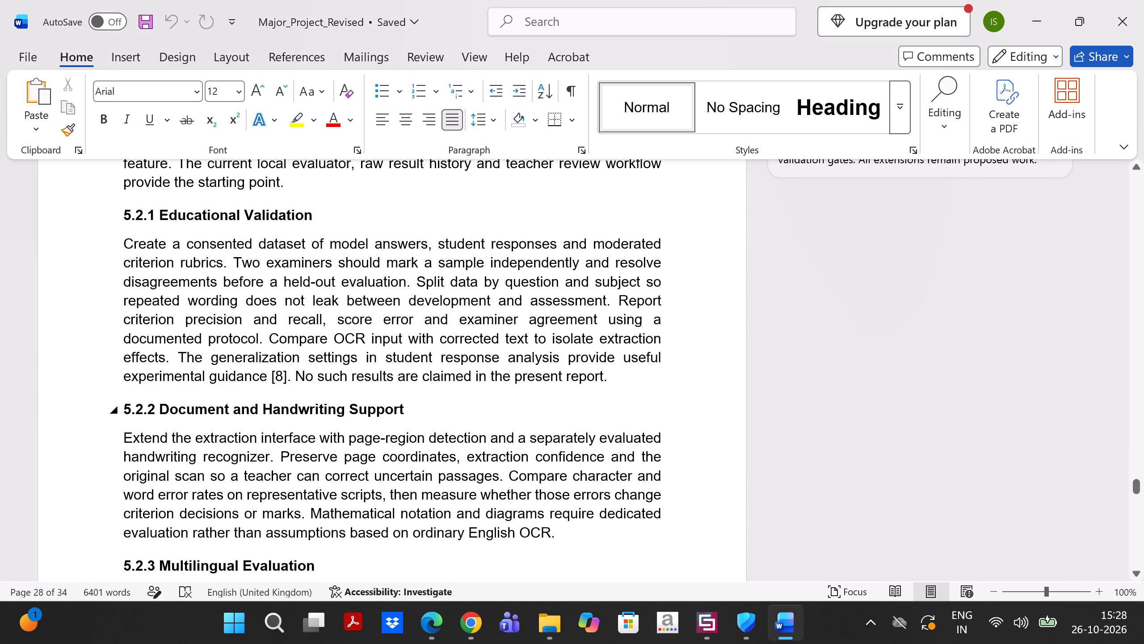
left_click_drag(124, 410, 558, 529)
key("ctrl+c")
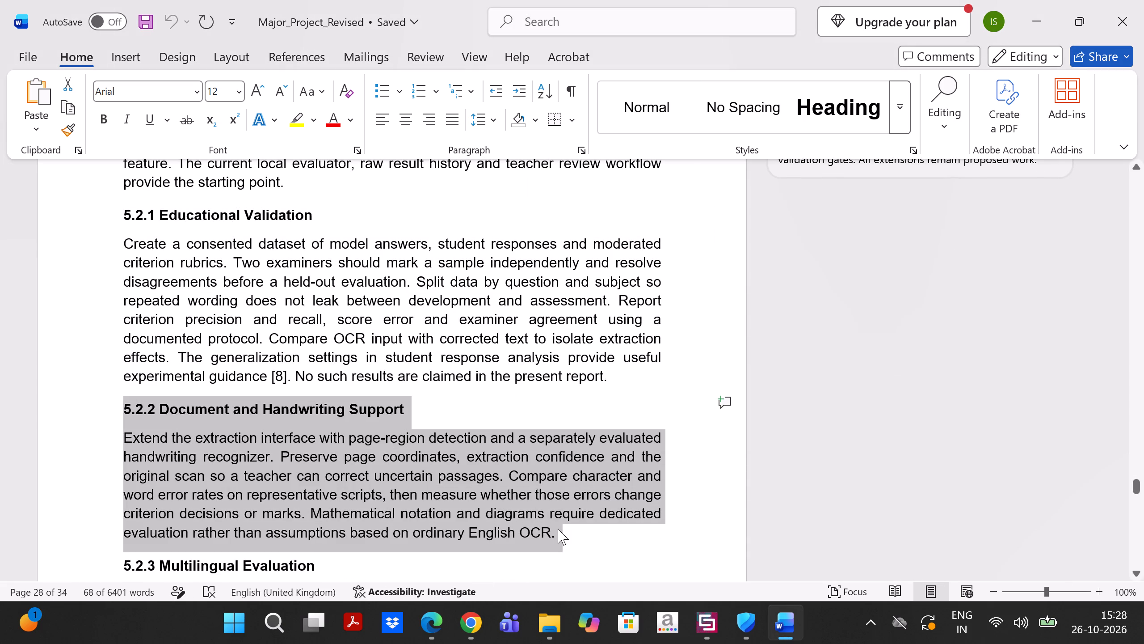
key("alt+Tab")
key("ctrl+v")
scroll(408, 454, "down", 1)
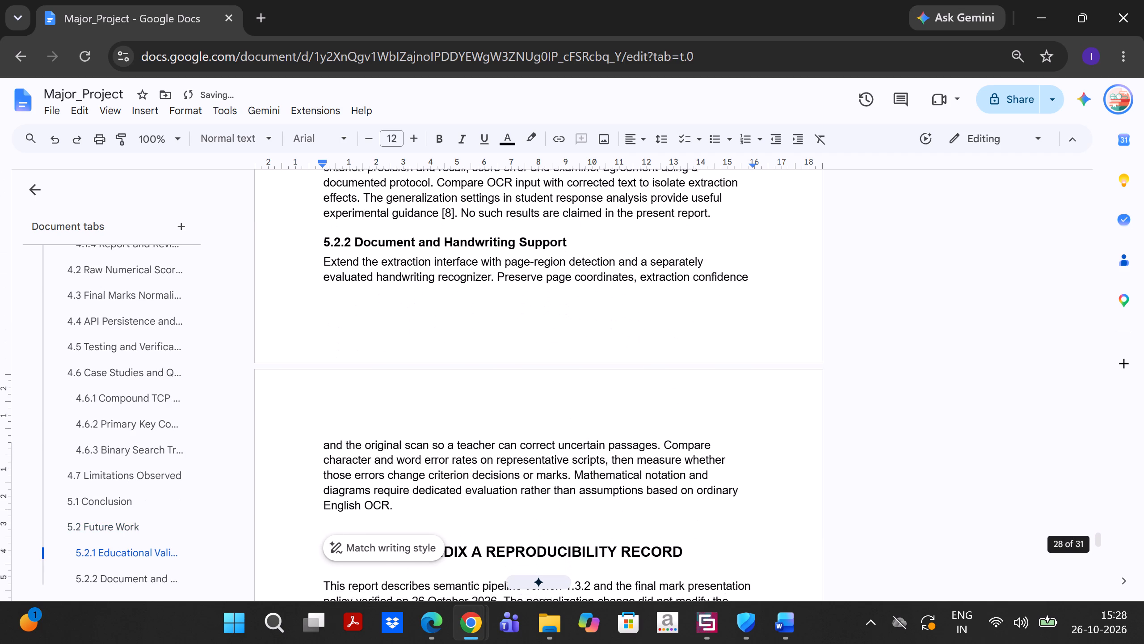
scroll(408, 454, "down", 1)
Copy section 5.2.3 Multilingual Evaluation, heading and paragraph, from the Word report to below section 5.2.2 in Google Docs.
key("alt+Tab")
scroll(408, 454, "down", 2)
left_click(278, 410)
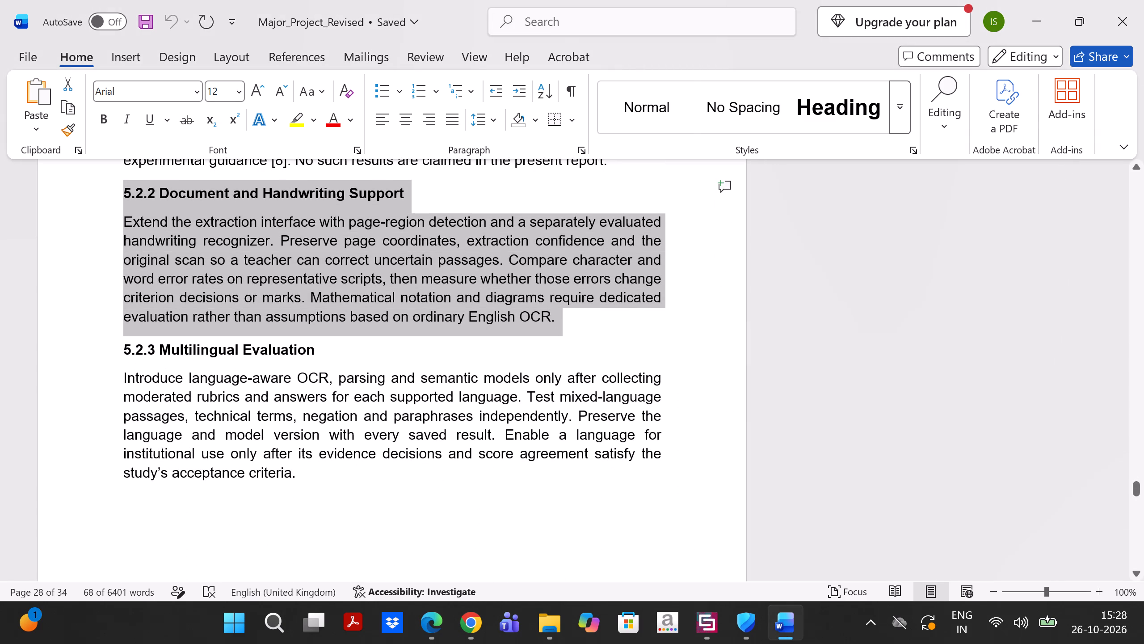
left_click_drag(124, 352, 366, 476)
key("ctrl+c")
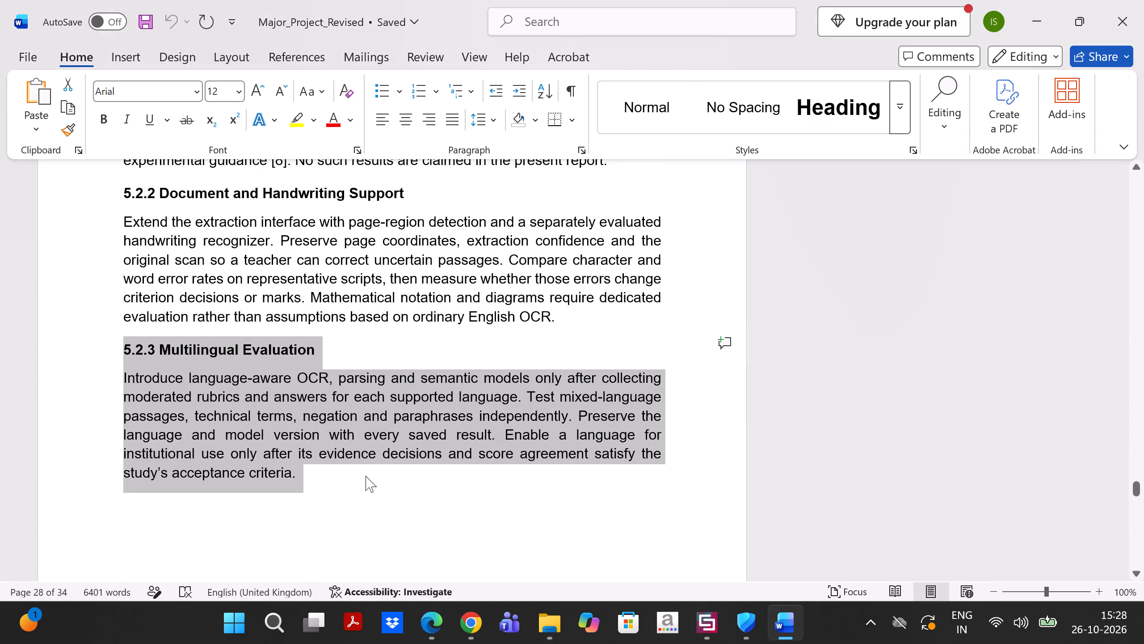
key("alt+Tab")
scroll(366, 476, "down", 1)
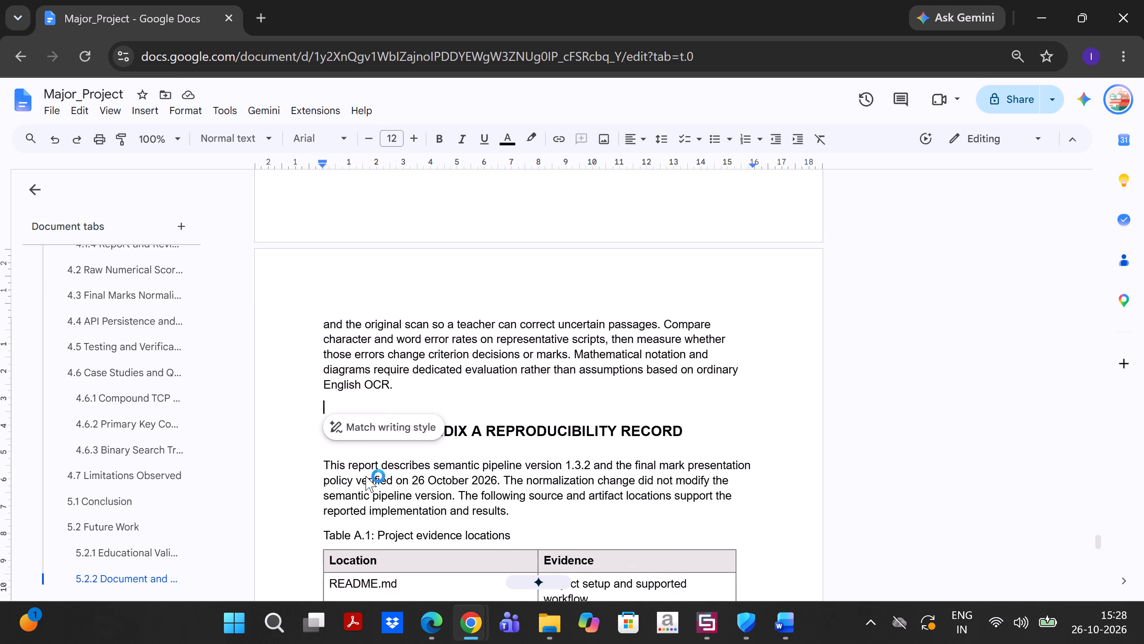
key("ctrl+v")
scroll(346, 447, "down", 2)
Copy section 5.2.4 Institutional Access and Audit, heading and paragraph, from the Word report to below section 5.2.3 in Google Docs.
key("alt+Tab")
scroll(346, 447, "down", 3)
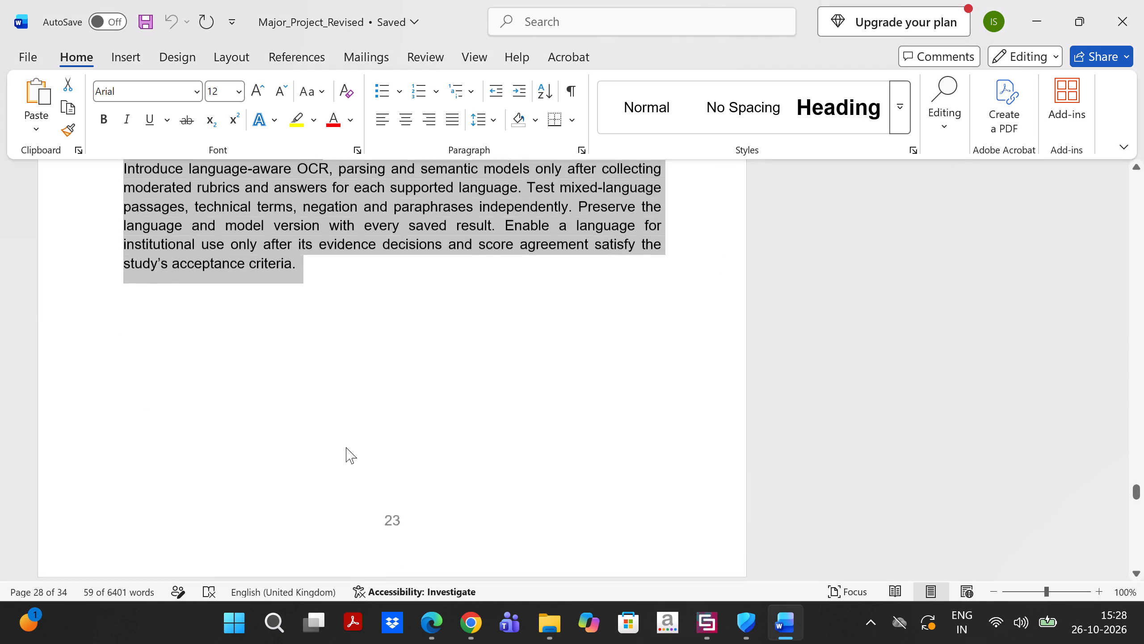
scroll(346, 447, "down", 1)
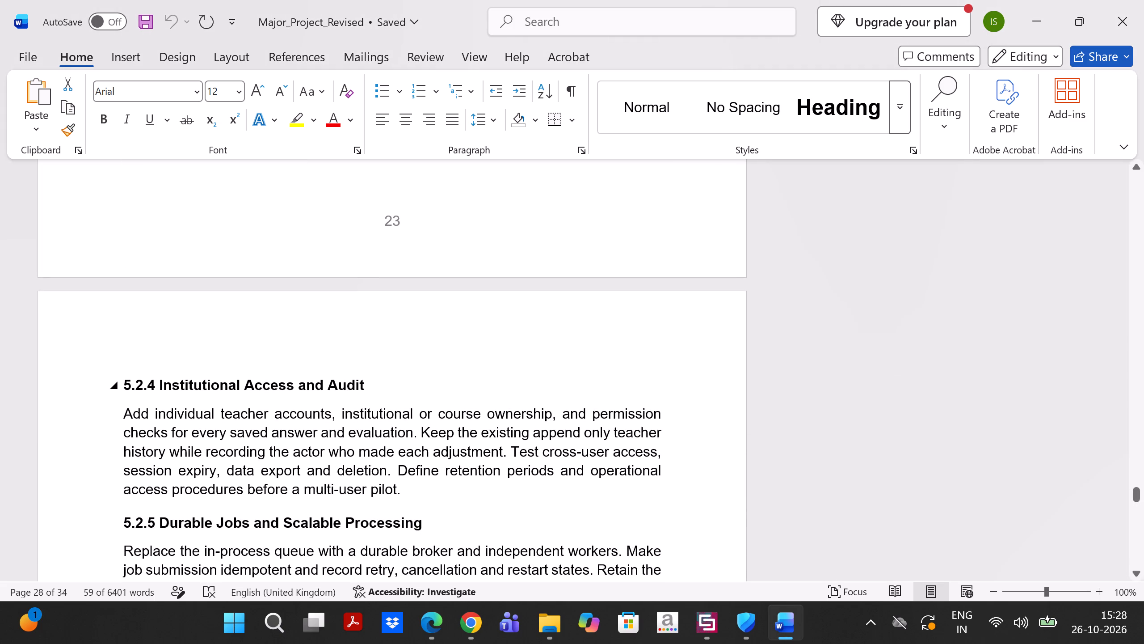
left_click_drag(126, 387, 458, 508)
key("ctrl+c")
key("alt+Tab")
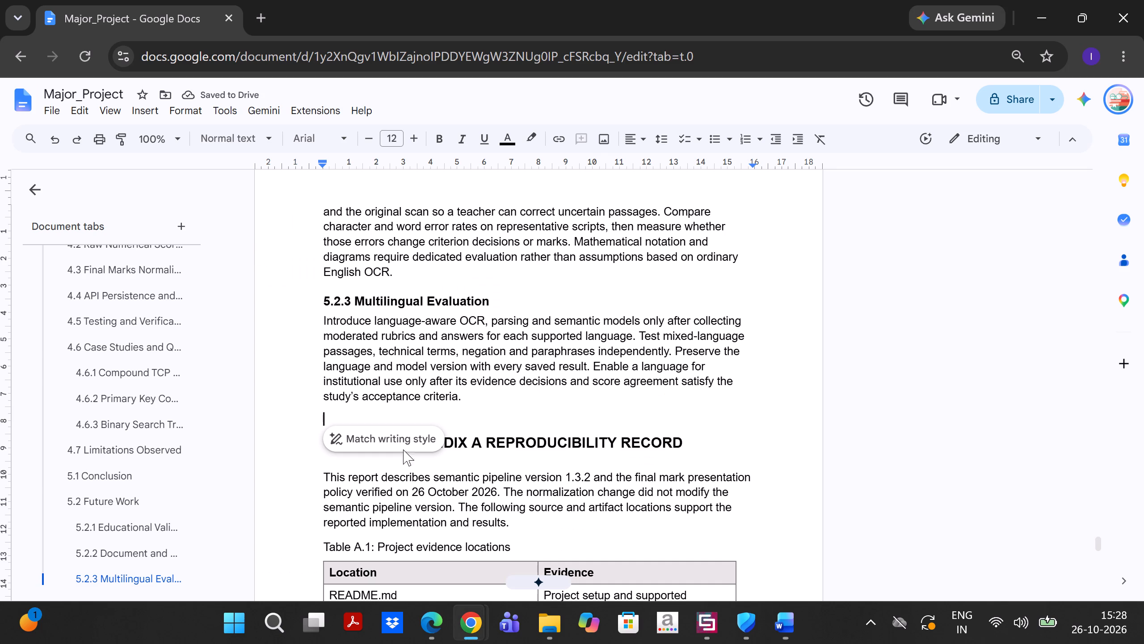
key("ctrl+v")
key("ctrl+z")
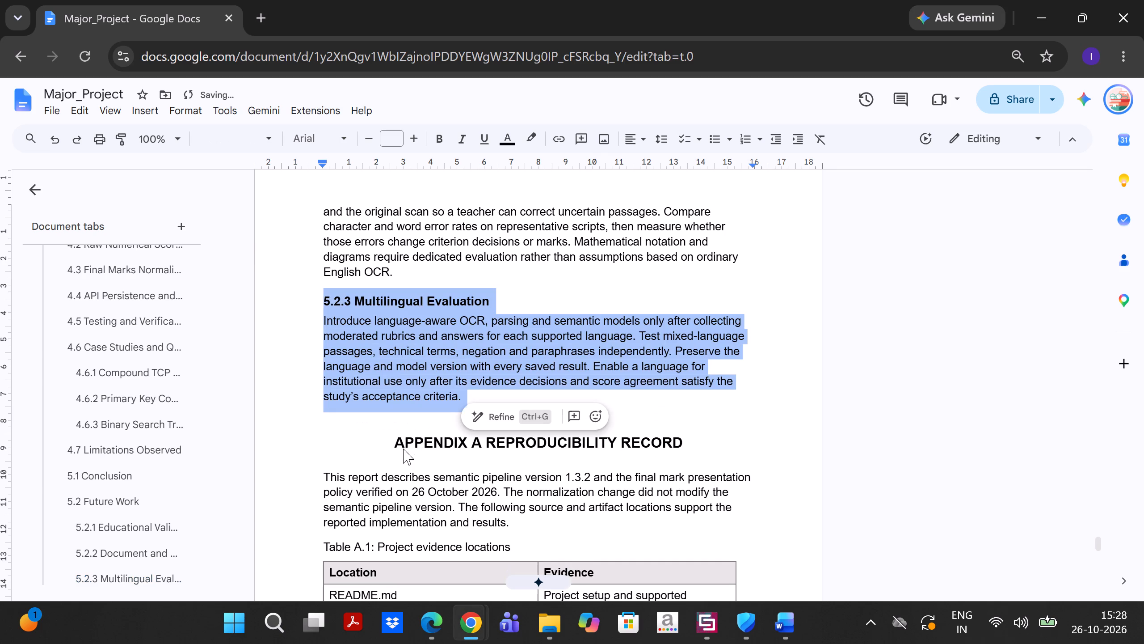
key("Right")
key("ctrl+v")
scroll(423, 412, "down", 1)
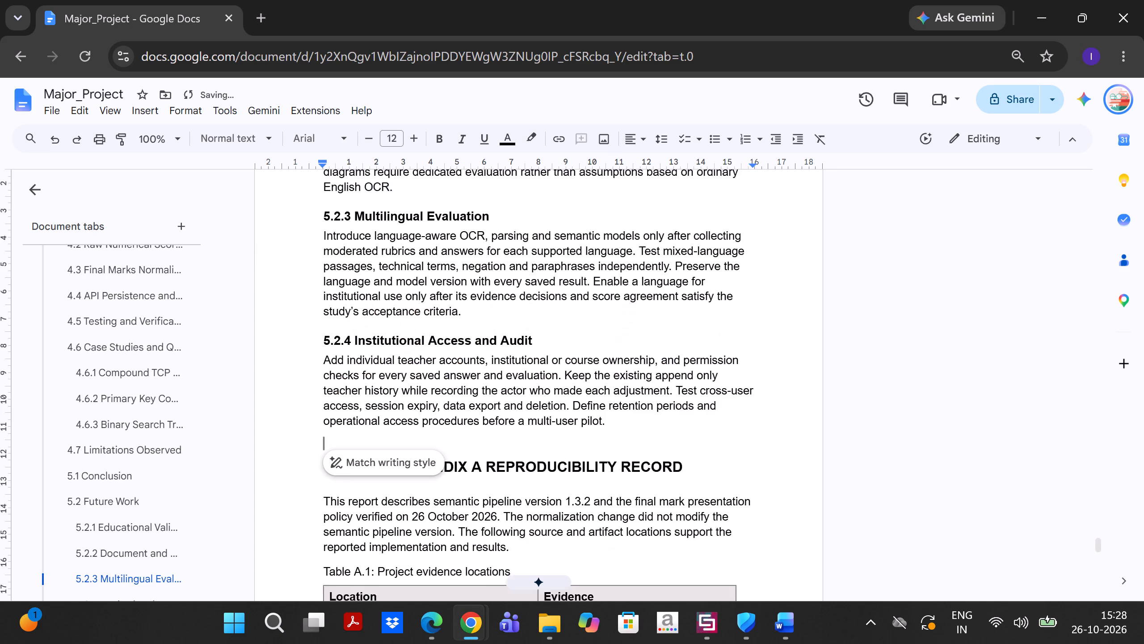
scroll(423, 412, "down", 1)
Copy section 5.2.5 Durable Jobs and Scalable Processing, heading and paragraph, from the Word report to below section 5.2.4 in Google Docs.
key("alt+Tab")
scroll(423, 412, "down", 2)
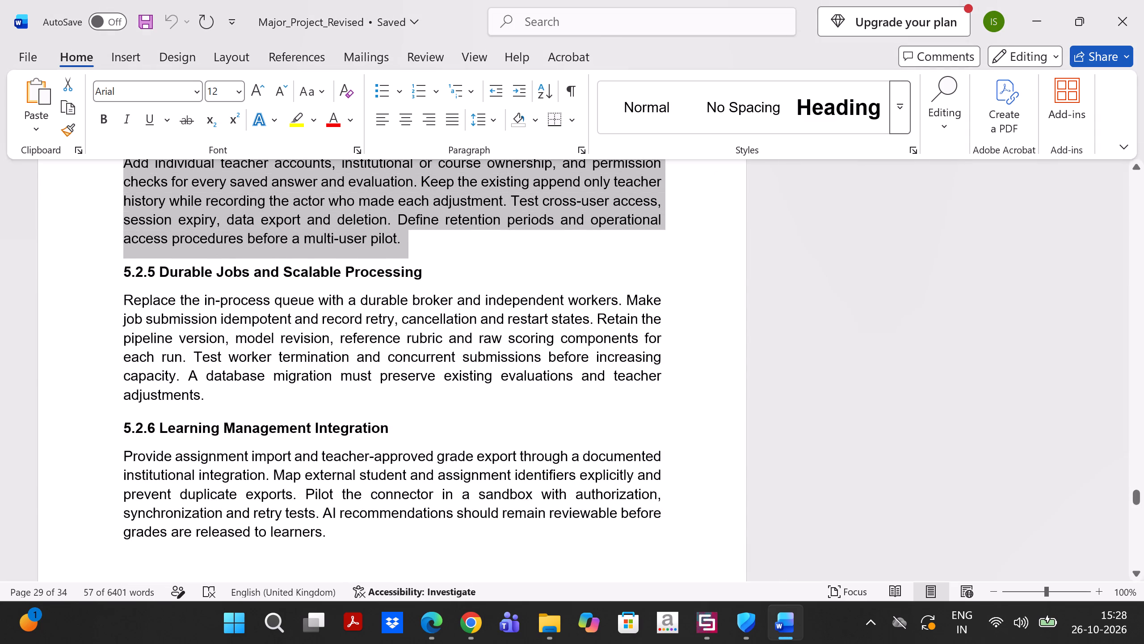
left_click_drag(122, 270, 341, 412)
key("ctrl+c")
key("alt+Tab")
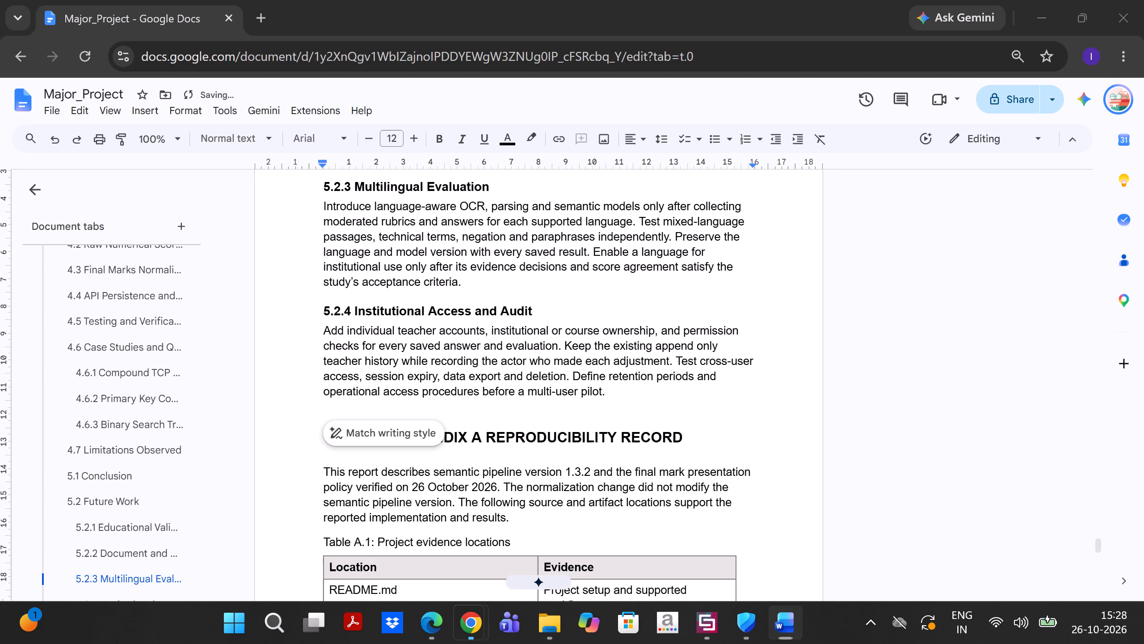
key("ctrl+v")
scroll(407, 416, "down", 2)
Copy section 5.2.6 Learning Management Integration, heading and paragraph, from the Word report to below section 5.2.5 in Google Docs.
key("alt+Tab")
scroll(407, 416, "down", 1)
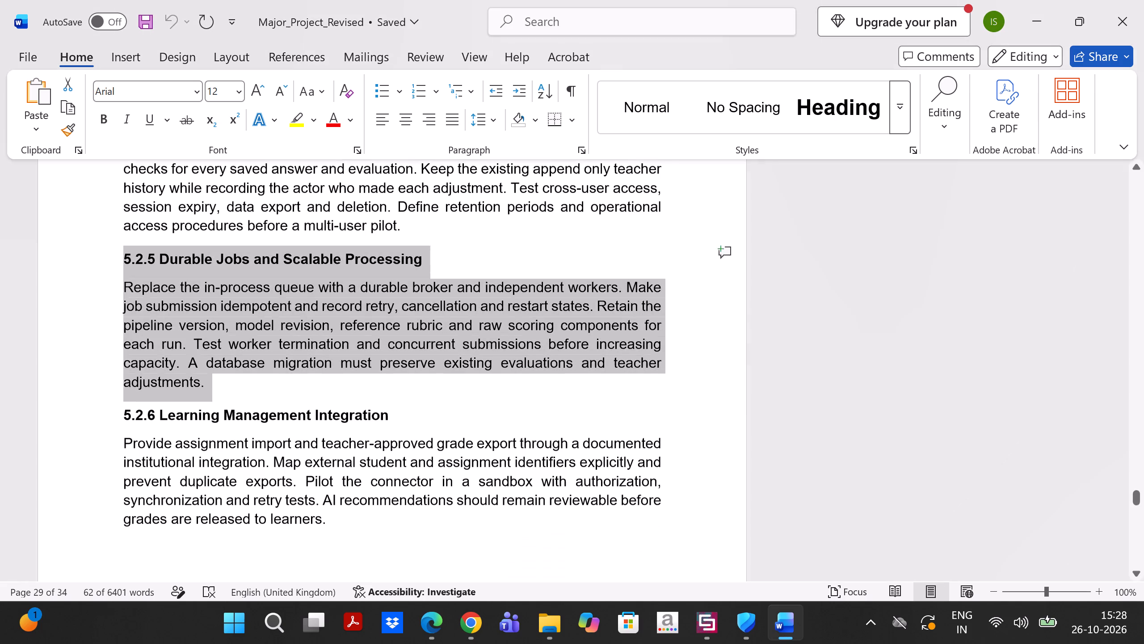
scroll(407, 416, "down", 1)
left_click_drag(126, 237, 306, 328)
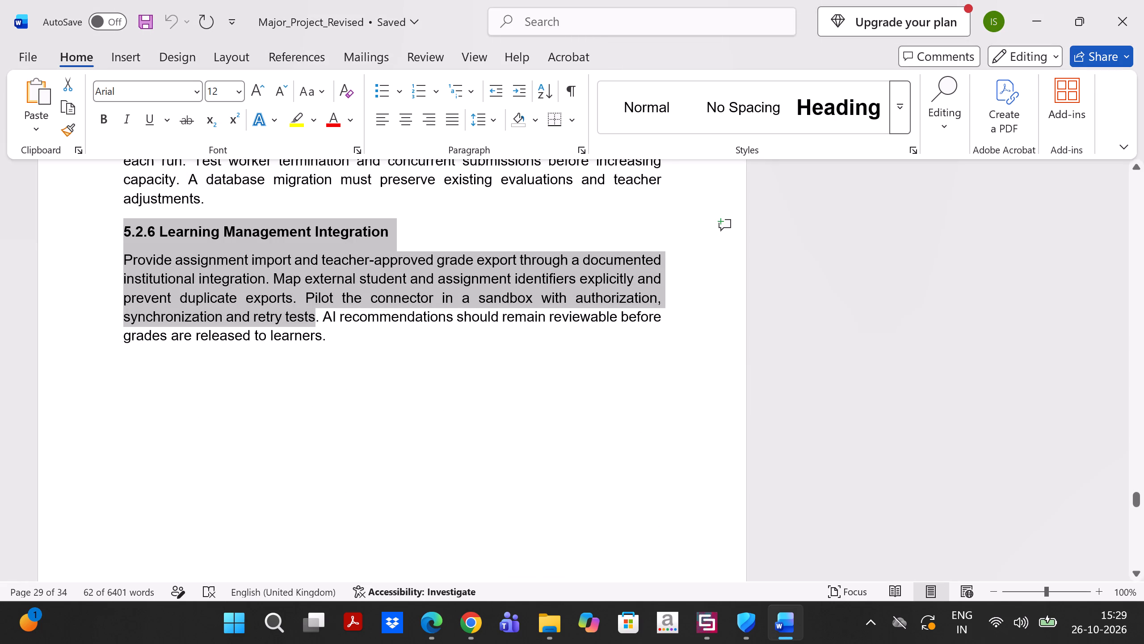
left_click_drag(306, 328, 319, 332)
left_click(145, 246)
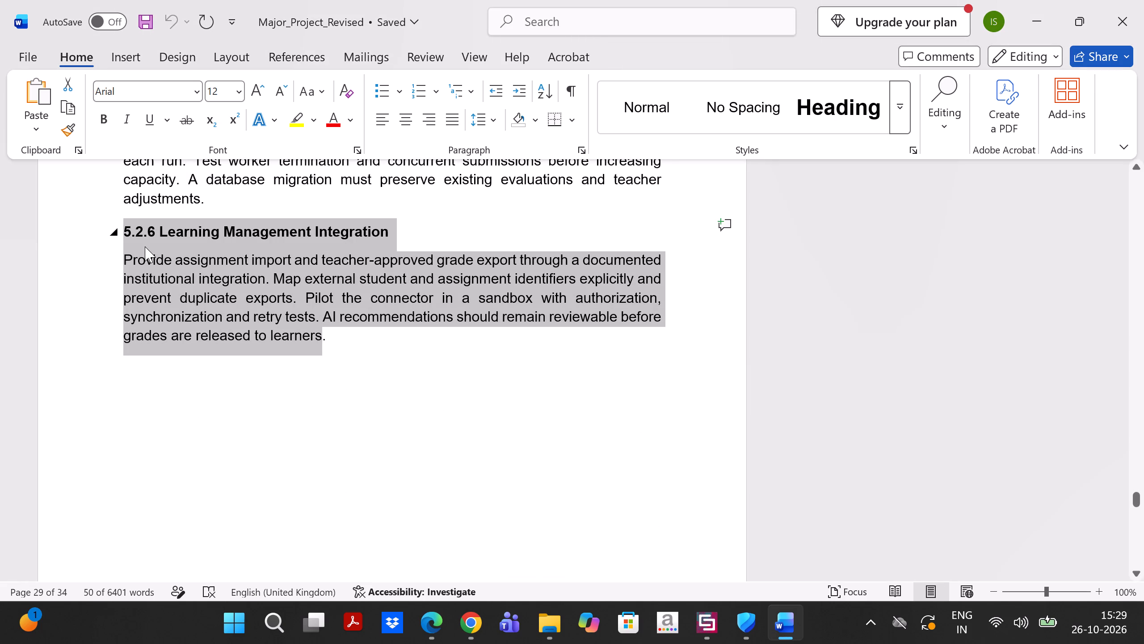
left_click_drag(124, 230, 336, 341)
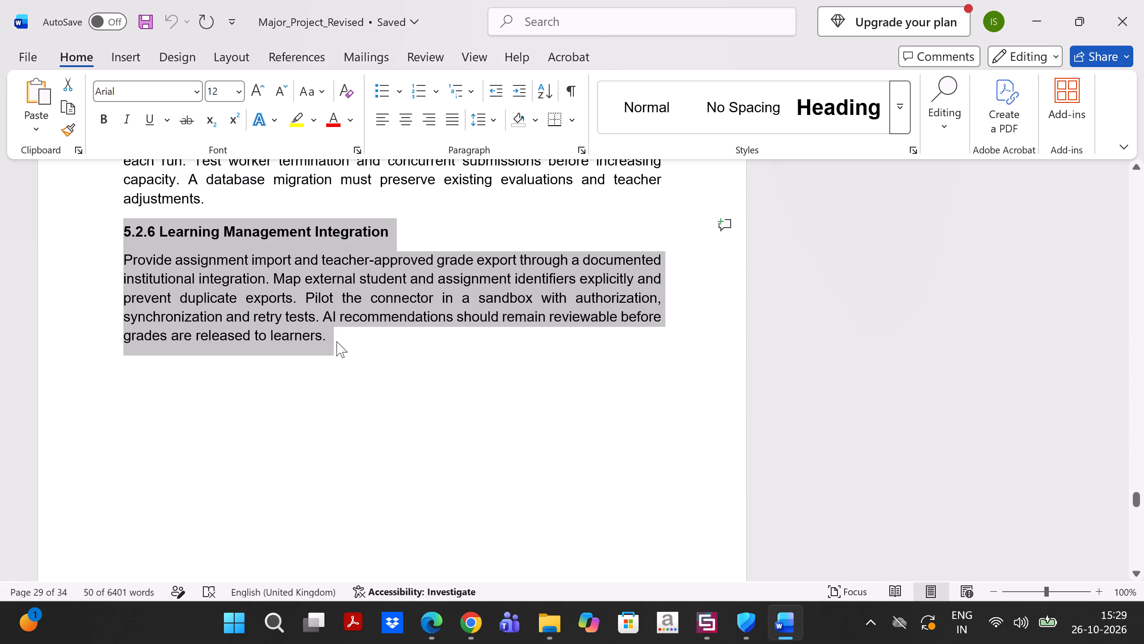
key("ctrl+c")
key("alt+Tab")
key("ctrl+v")
scroll(414, 399, "down", 1)
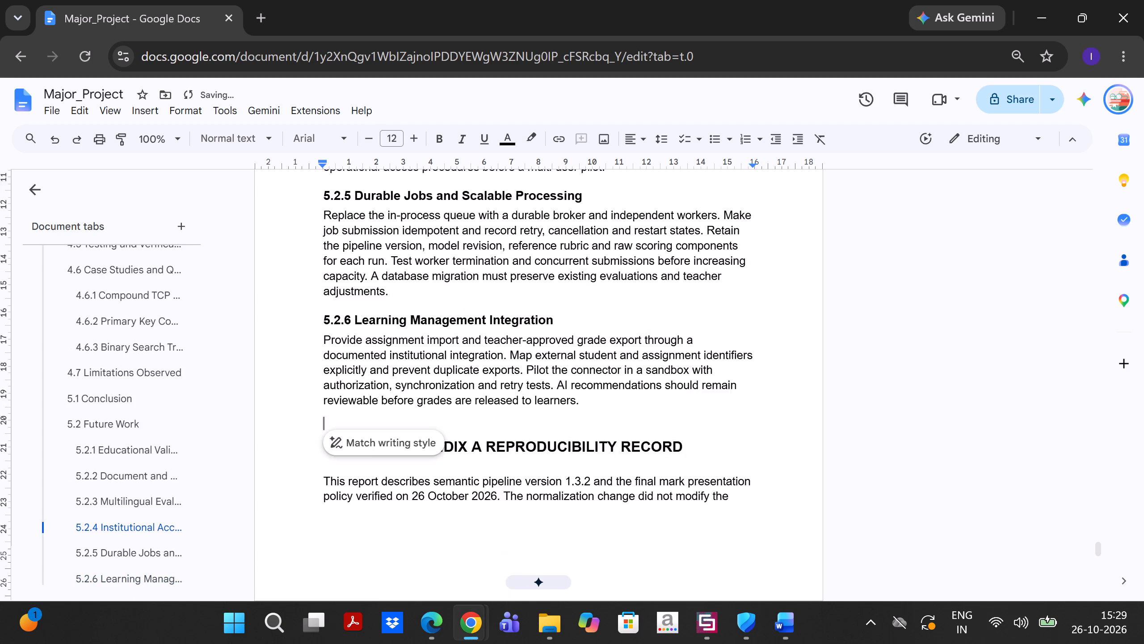
scroll(414, 399, "down", 1)
Copy the 5.3 Proposed Implementation Roadmap heading and its introductory paragraph from the Word report to below section 5.2.6 in Google Docs.
key("alt+Tab")
scroll(414, 399, "down", 5)
left_click(414, 399)
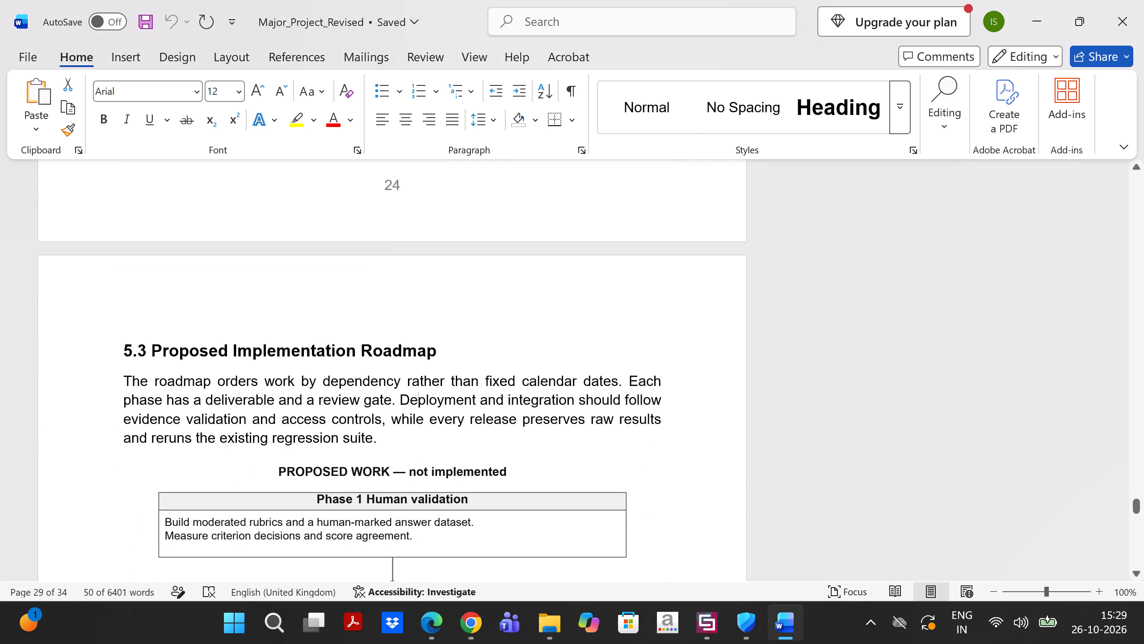
left_click_drag(127, 345, 390, 443)
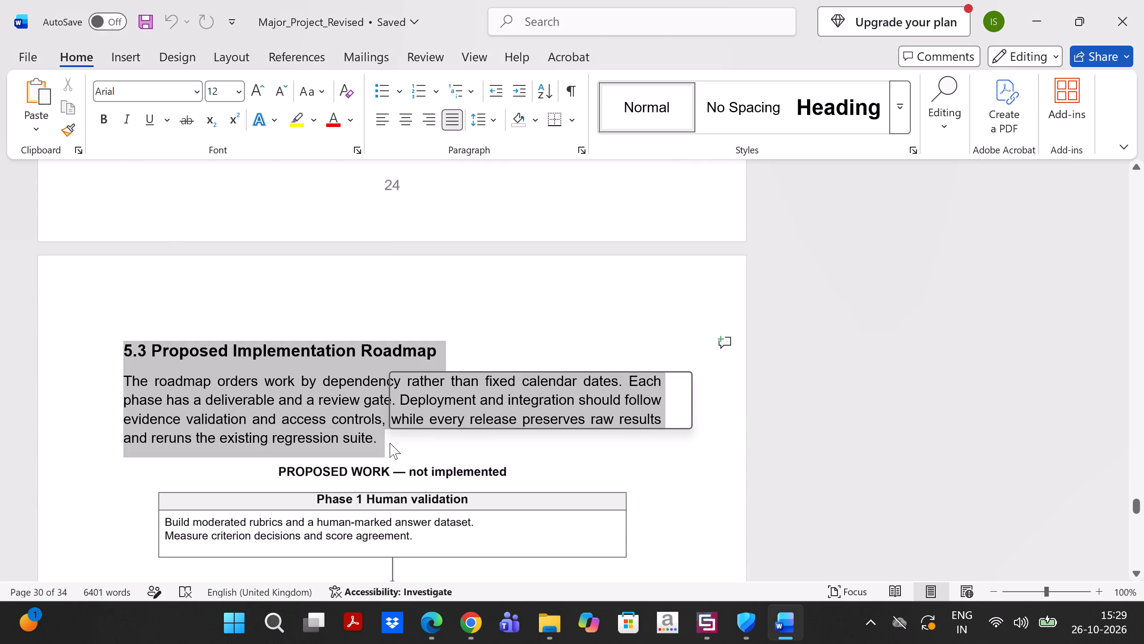
key("ctrl+c")
key("alt+Tab")
key("ctrl+v")
scroll(318, 413, "down", 1)
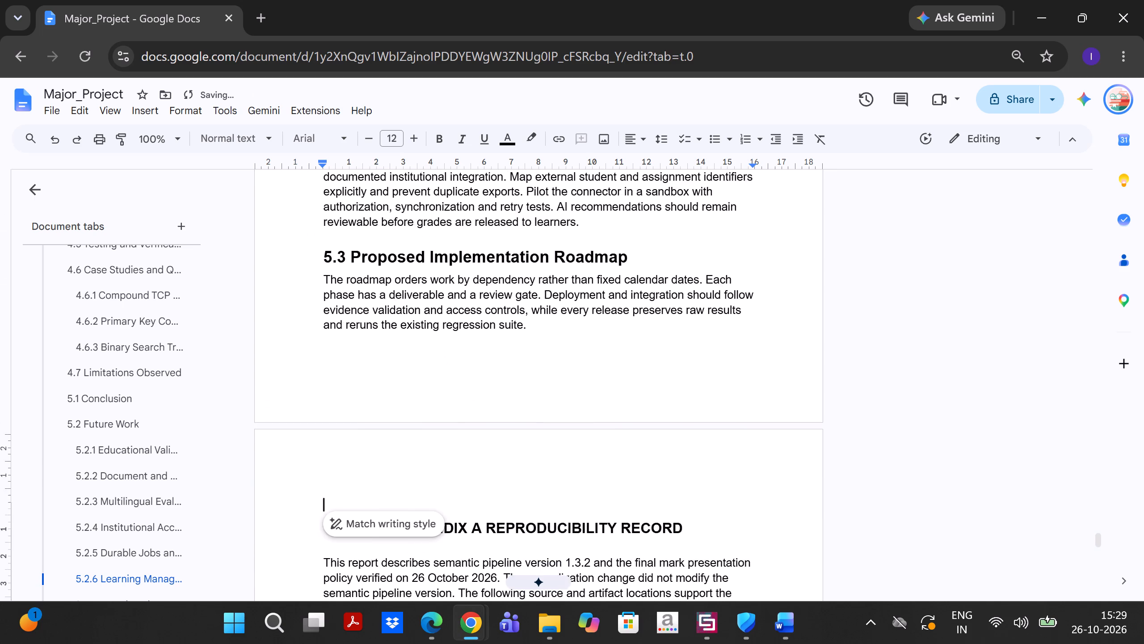
scroll(318, 413, "down", 1)
scroll(384, 411, "up", 2)
scroll(384, 411, "down", 3)
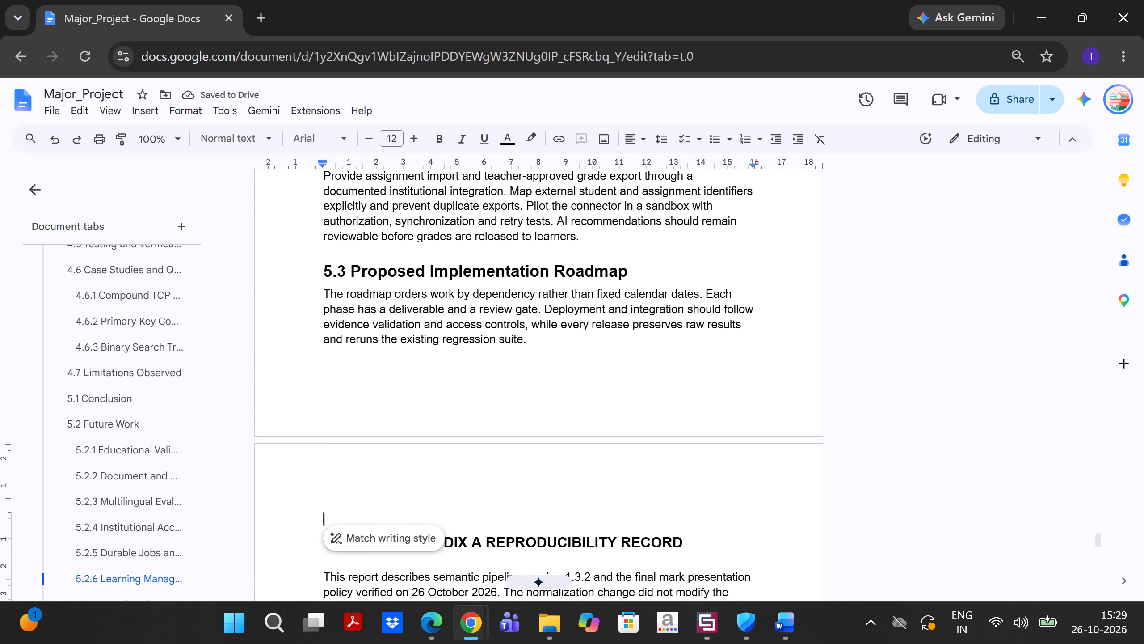
scroll(384, 411, "down", 1)
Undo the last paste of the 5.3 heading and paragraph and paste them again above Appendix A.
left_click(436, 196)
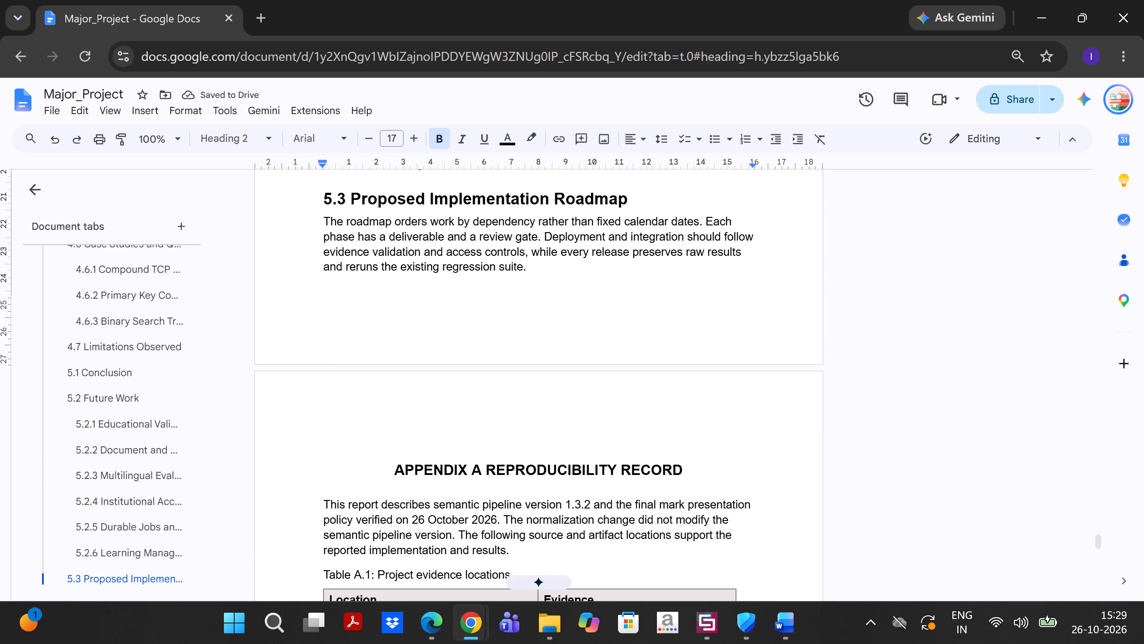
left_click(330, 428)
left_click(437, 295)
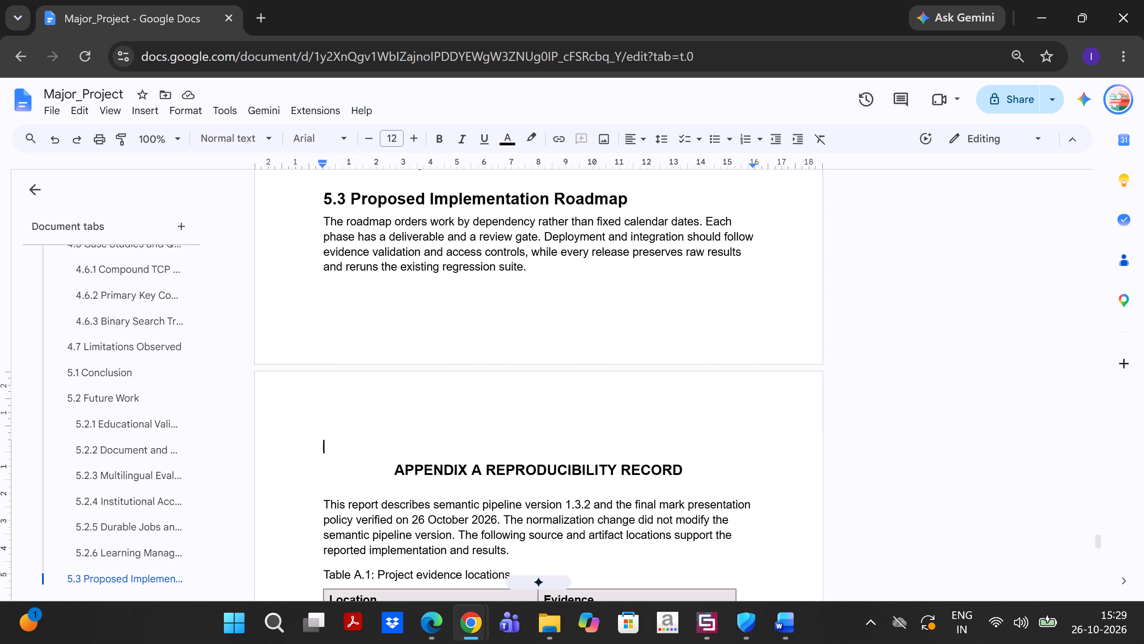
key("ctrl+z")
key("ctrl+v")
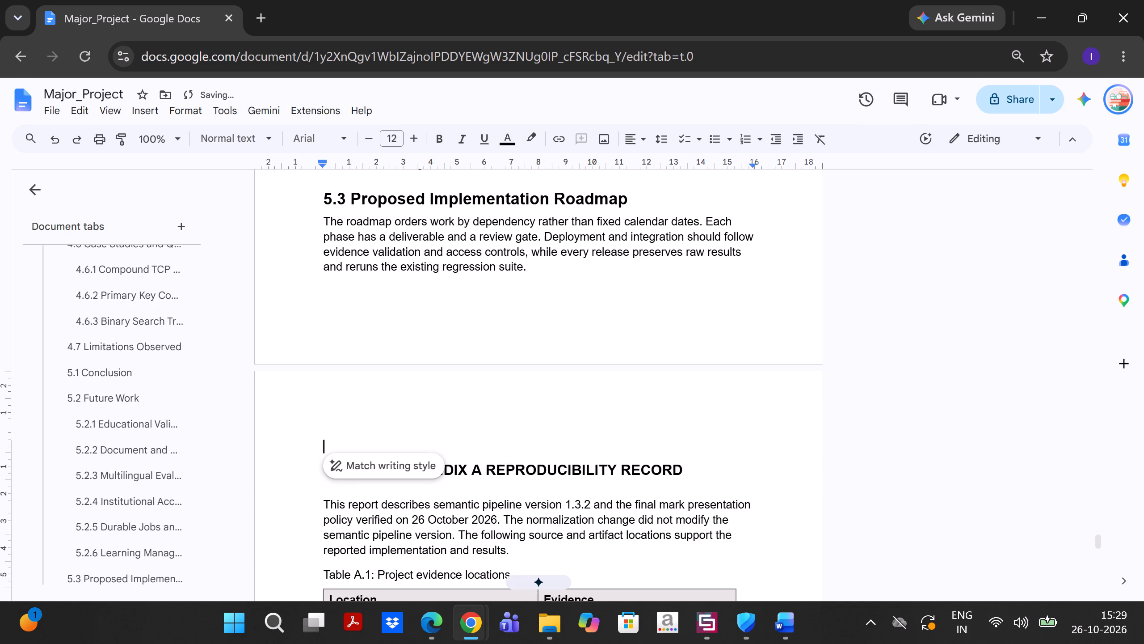
Copy the four-phase "PROPOSED WORK — not implemented" roadmap figure from the Word report to below the 5.3 paragraph in Google Docs.
key("alt+Tab")
scroll(402, 300, "down", 1)
left_click(284, 330)
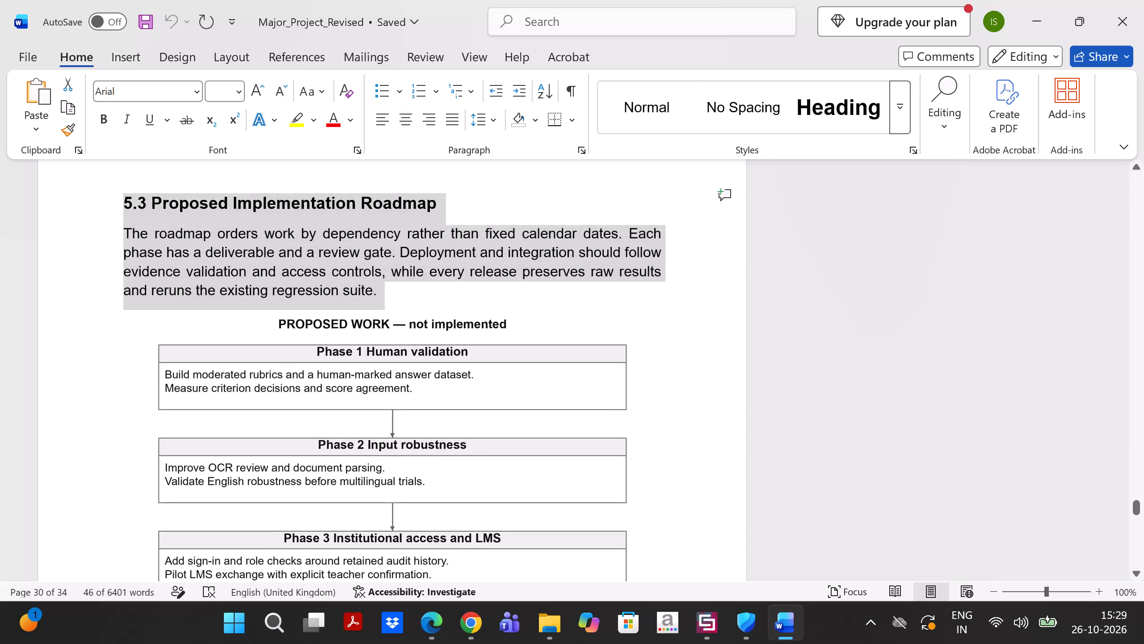
left_click(381, 381)
key("ctrl+c")
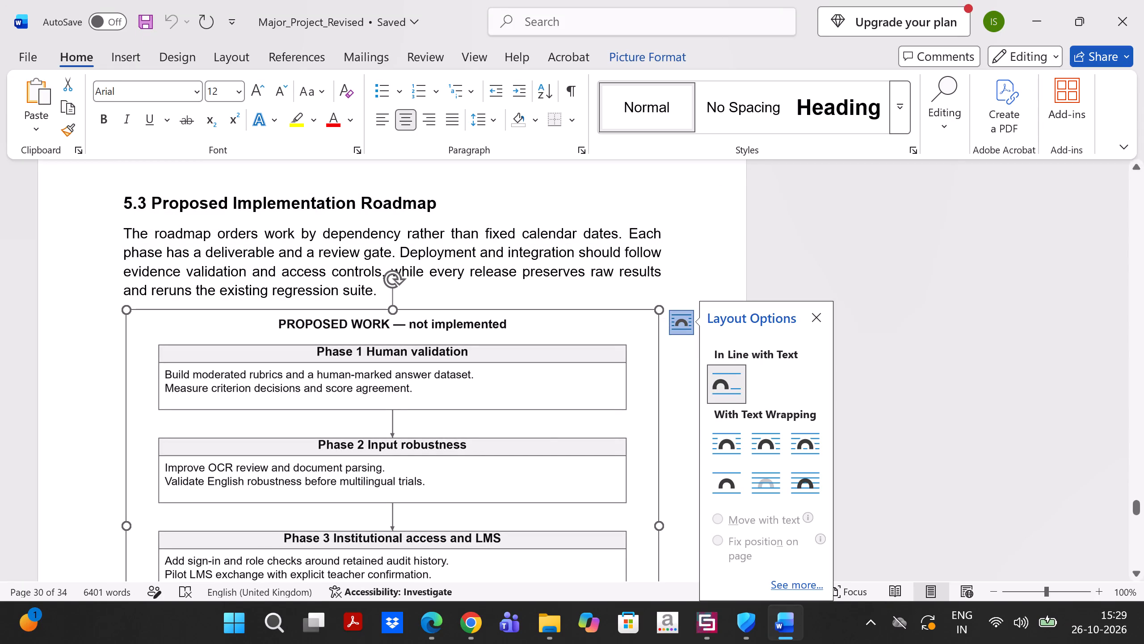
key("alt+Tab")
key("ctrl+v")
scroll(453, 386, "down", 1)
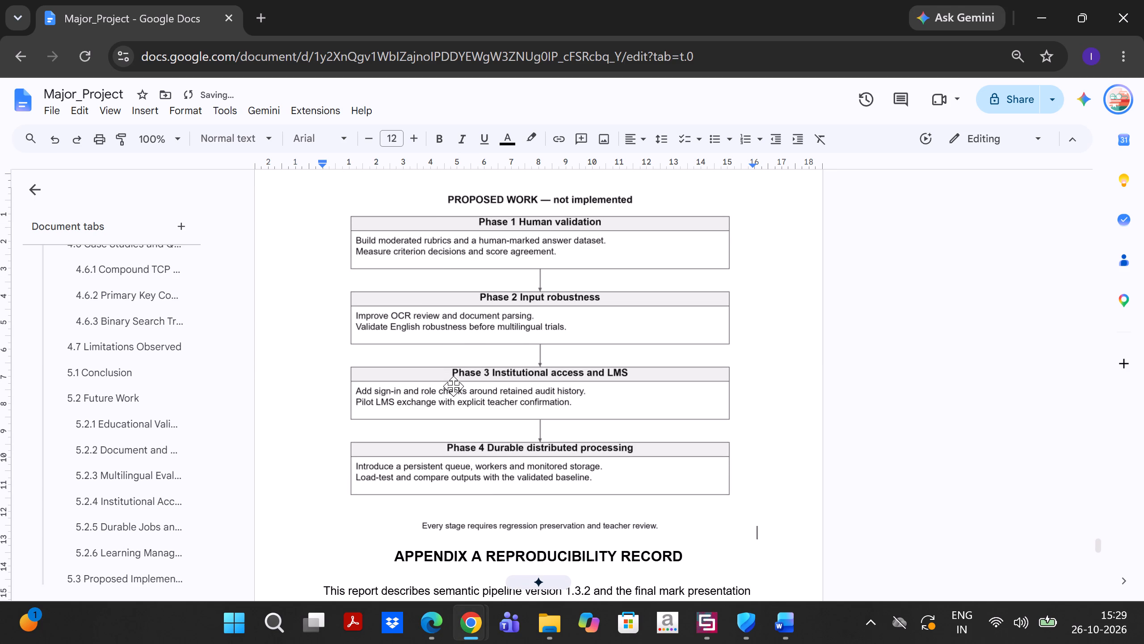
scroll(453, 386, "down", 1)
scroll(549, 384, "down", 1)
scroll(539, 452, "down", 1)
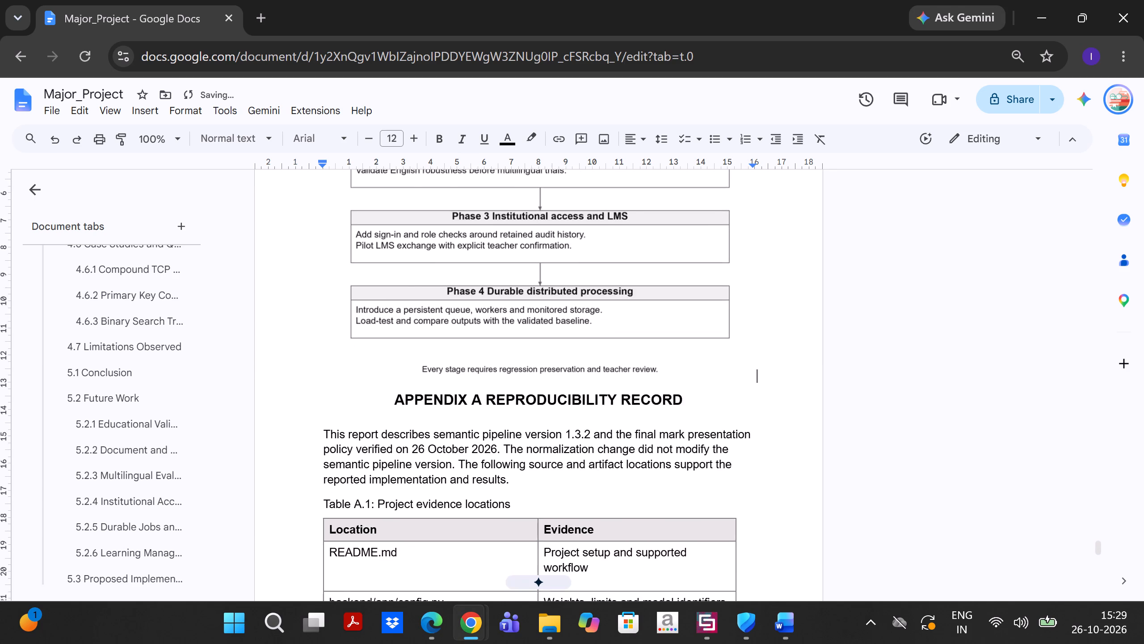
Copy the caption "Figure 8 Proposed phased implementation and validation gates" from the Word report onto a new line below the roadmap figure in Google Docs.
key("alt+Tab")
scroll(539, 452, "down", 3)
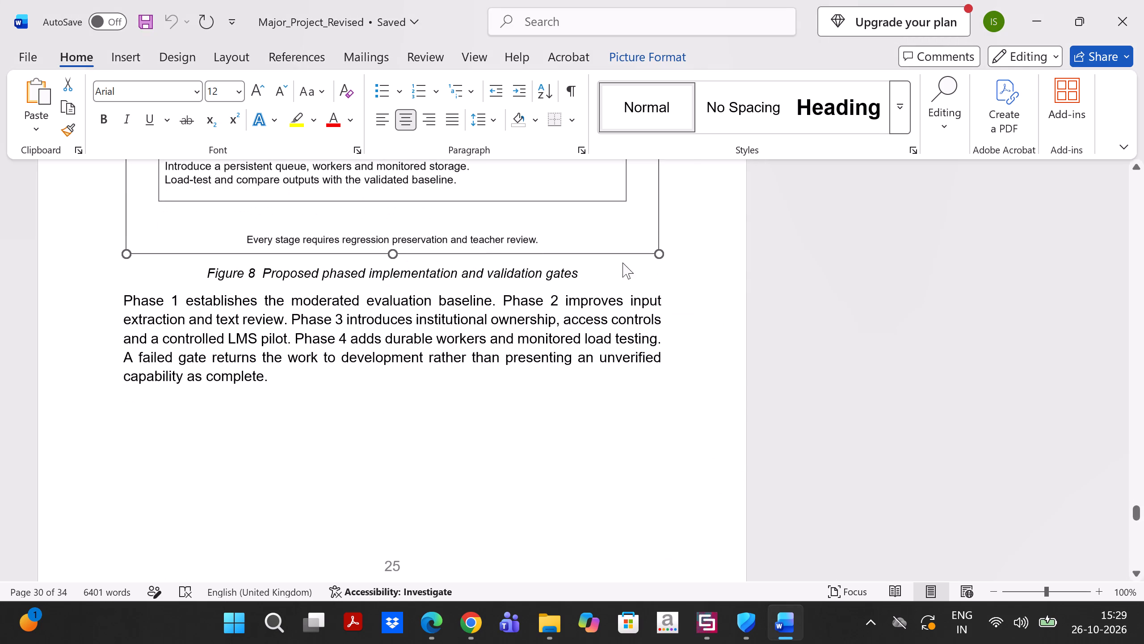
left_click_drag(588, 279, 210, 268)
key("ctrl+c")
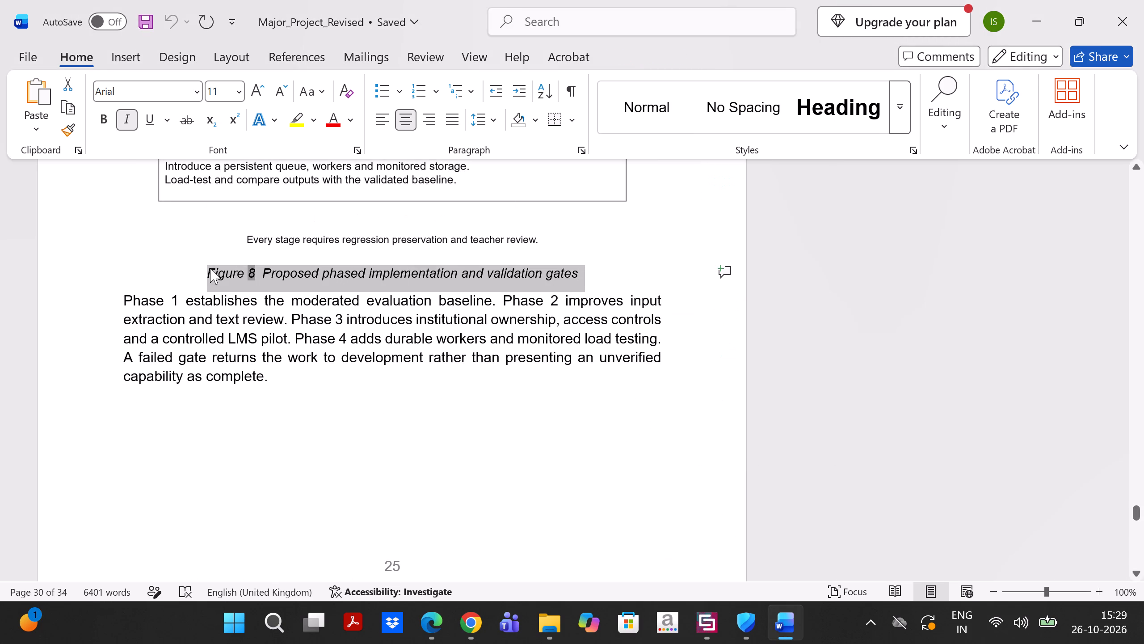
key("alt+Tab")
key("Return")
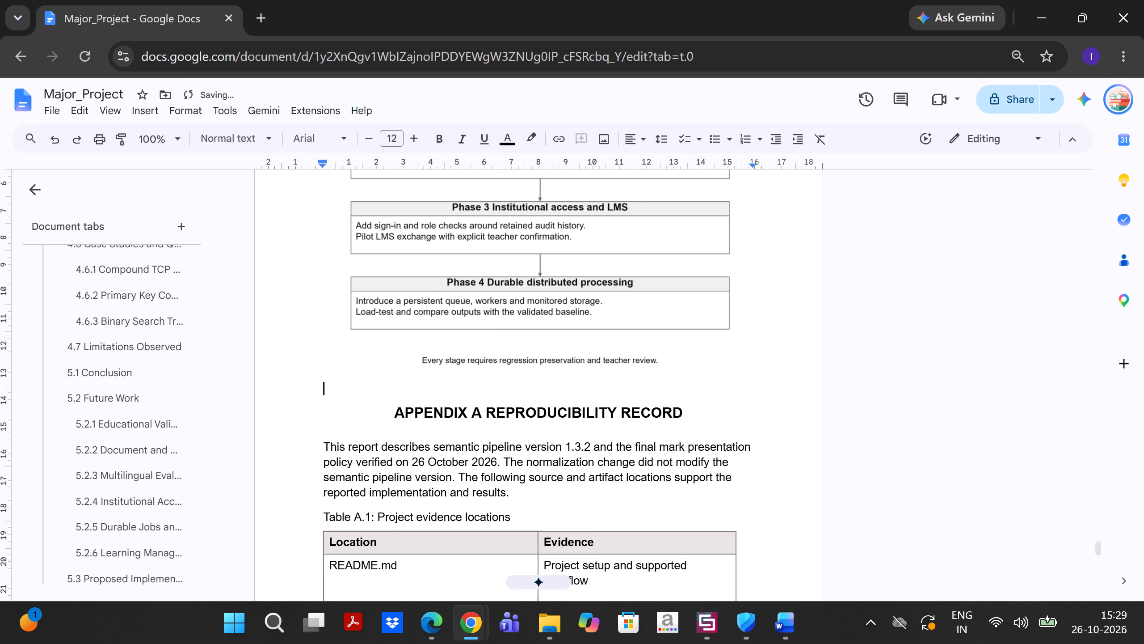
key("ctrl+v")
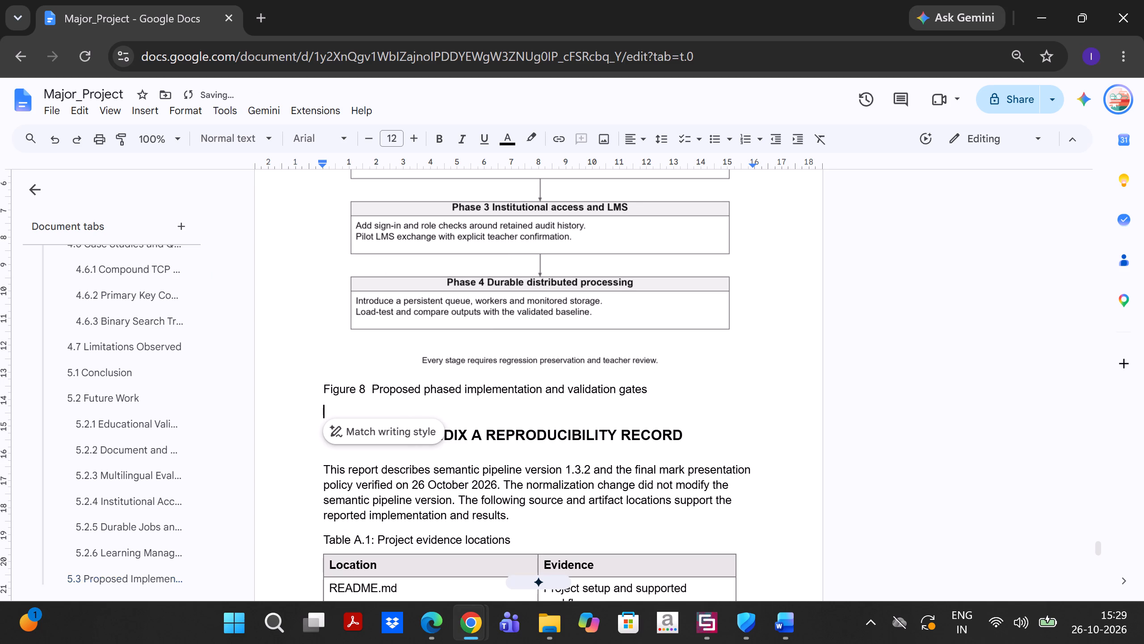
Centre the Figure 8 caption and set it in italics.
left_click_drag(652, 391, 324, 555)
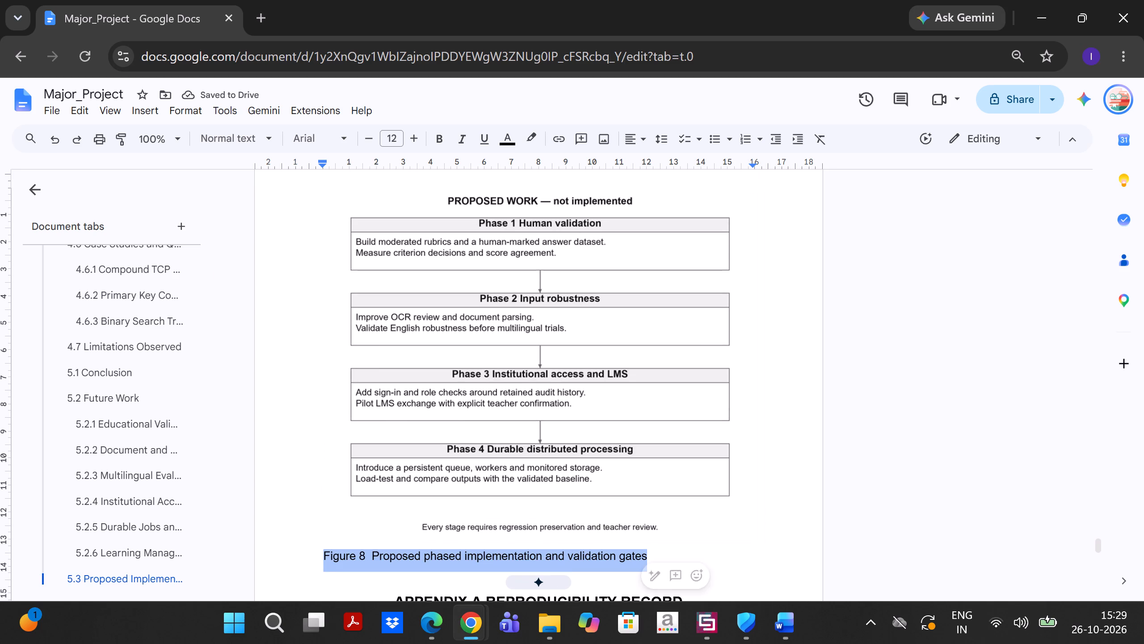
key("ctrl+shift+e")
key("ctrl+i")
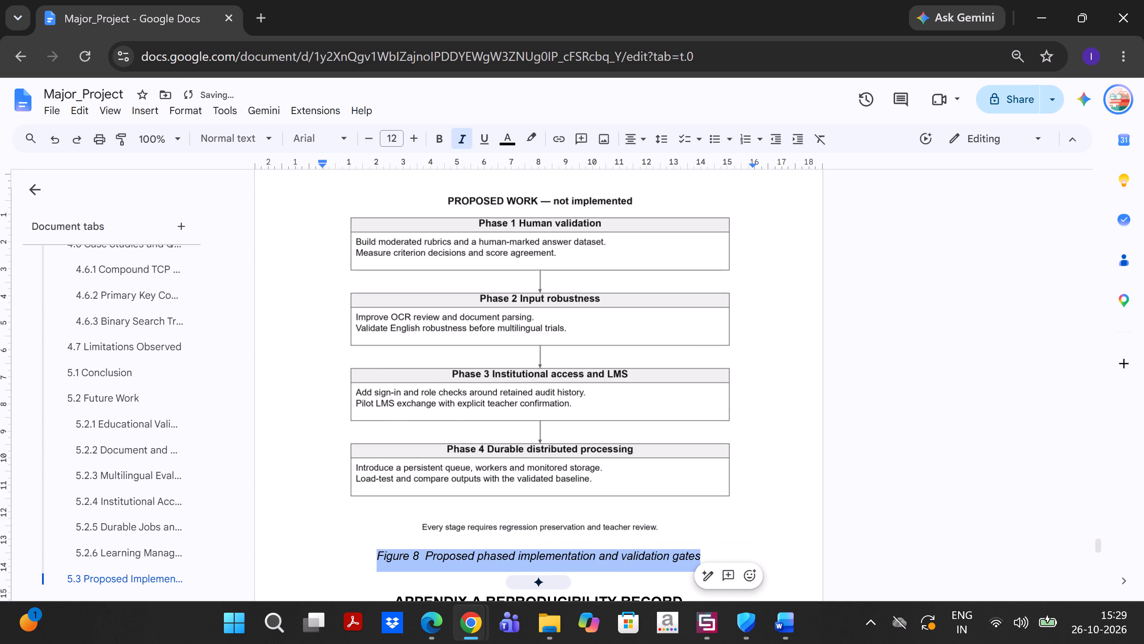
scroll(430, 566, "down", 1)
Copy the paragraph "Phase 1 establishes the moderated evaluation baseline…" from the Word report to below the Figure 8 caption in Google Docs, without italics.
key("alt+Tab")
scroll(450, 520, "down", 1)
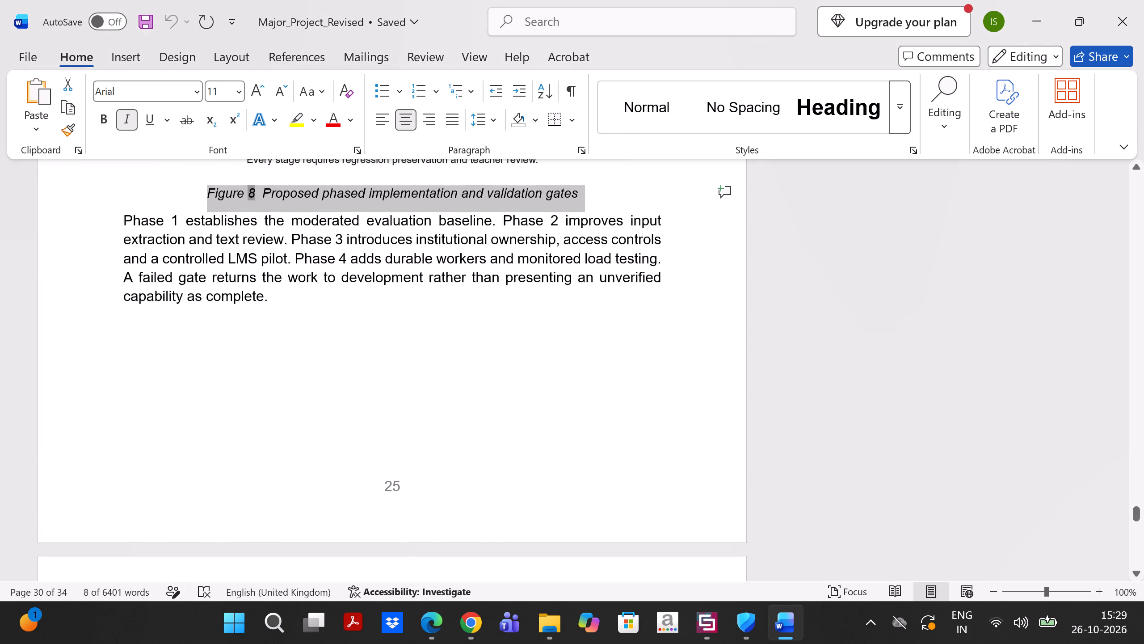
left_click_drag(267, 295, 126, 223)
key("ctrl+c")
key("alt+Tab")
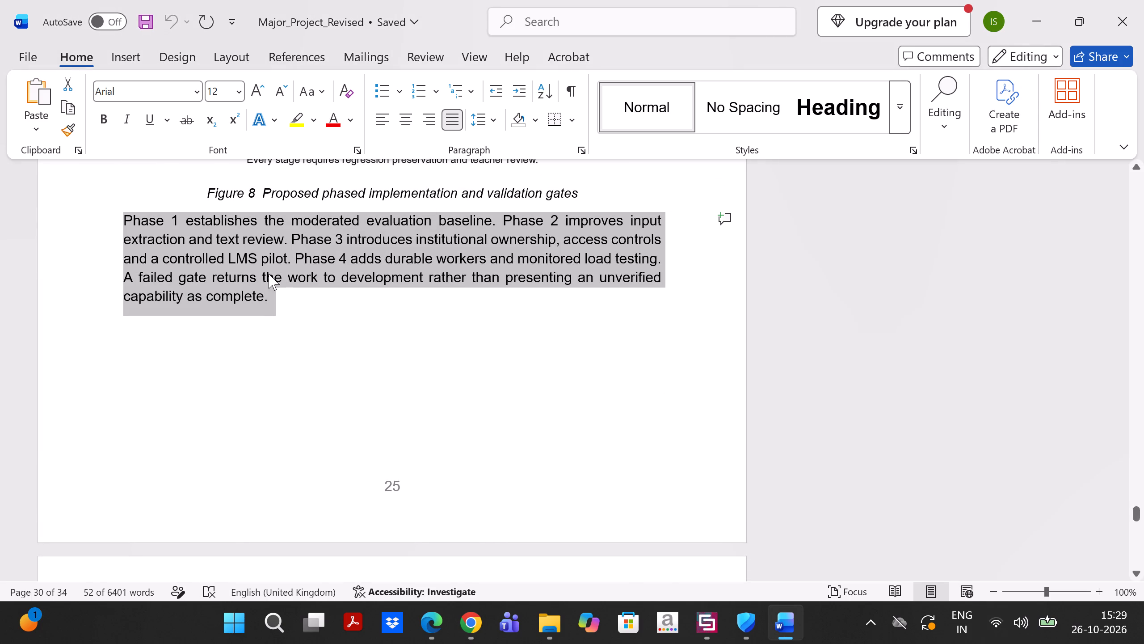
key("Right")
key("Return")
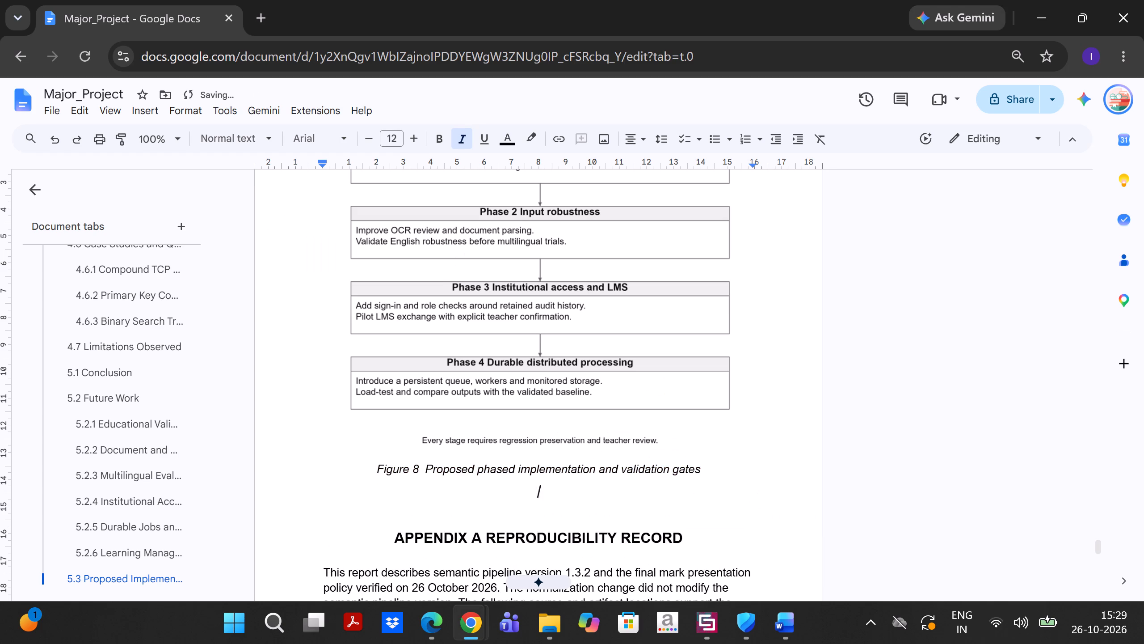
key("BackSpace")
key("ctrl+i")
key("ctrl+v")
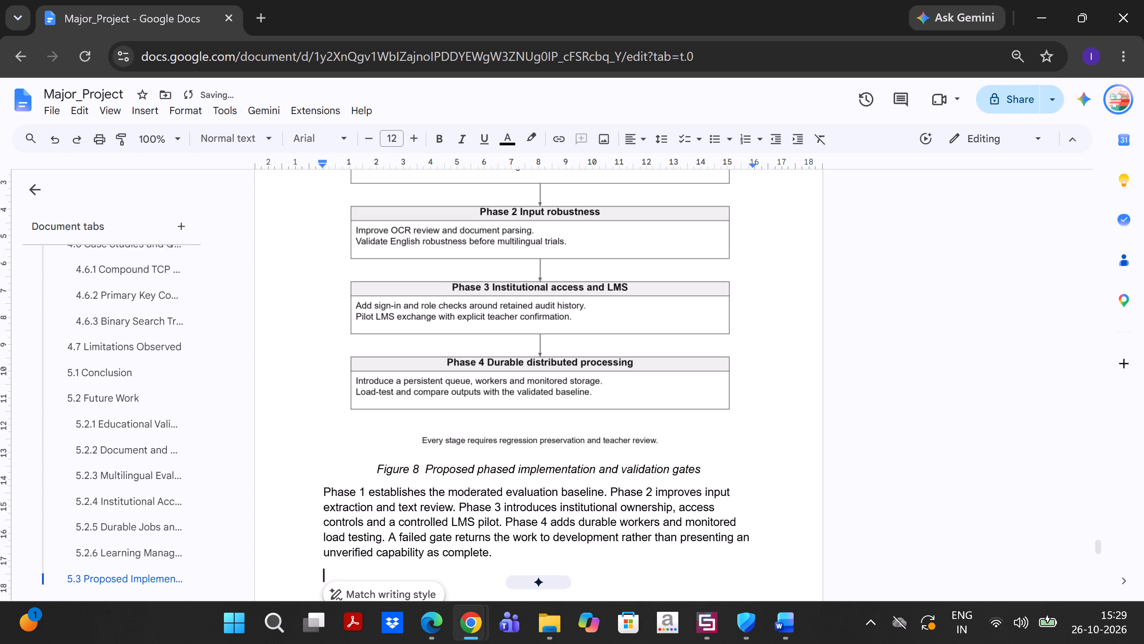
scroll(593, 448, "down", 2)
Copy the "5.4 Implementation Acceptance Criteria" heading and its paragraph from the Word report to below the Phase 1 paragraph in Google Docs.
key("alt+Tab")
scroll(593, 448, "down", 3)
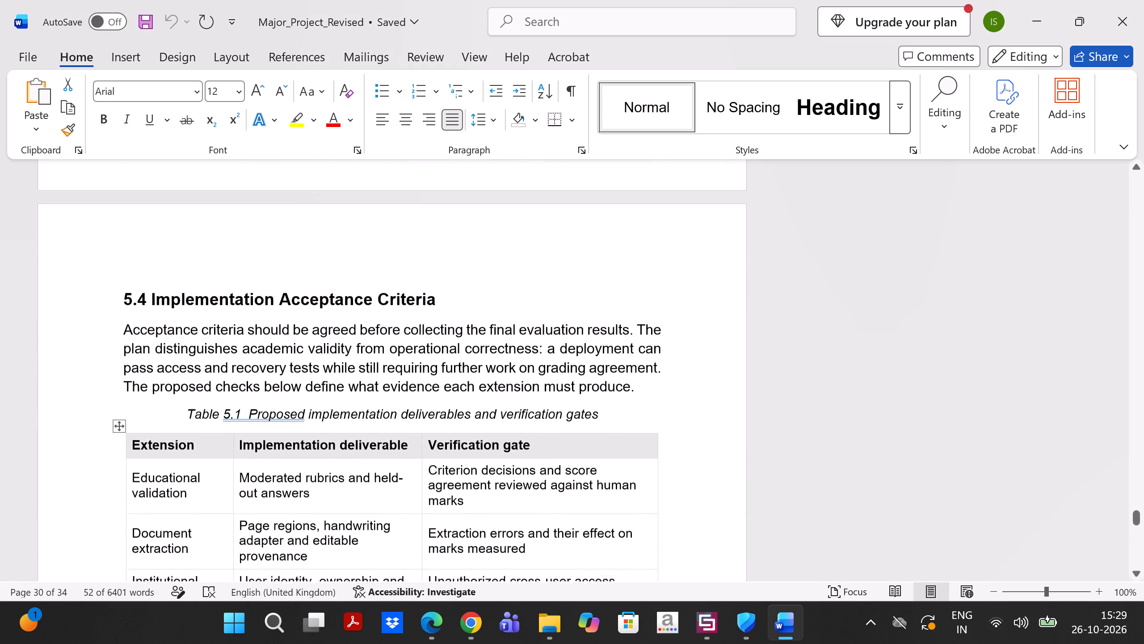
scroll(593, 448, "down", 1)
left_click(405, 374)
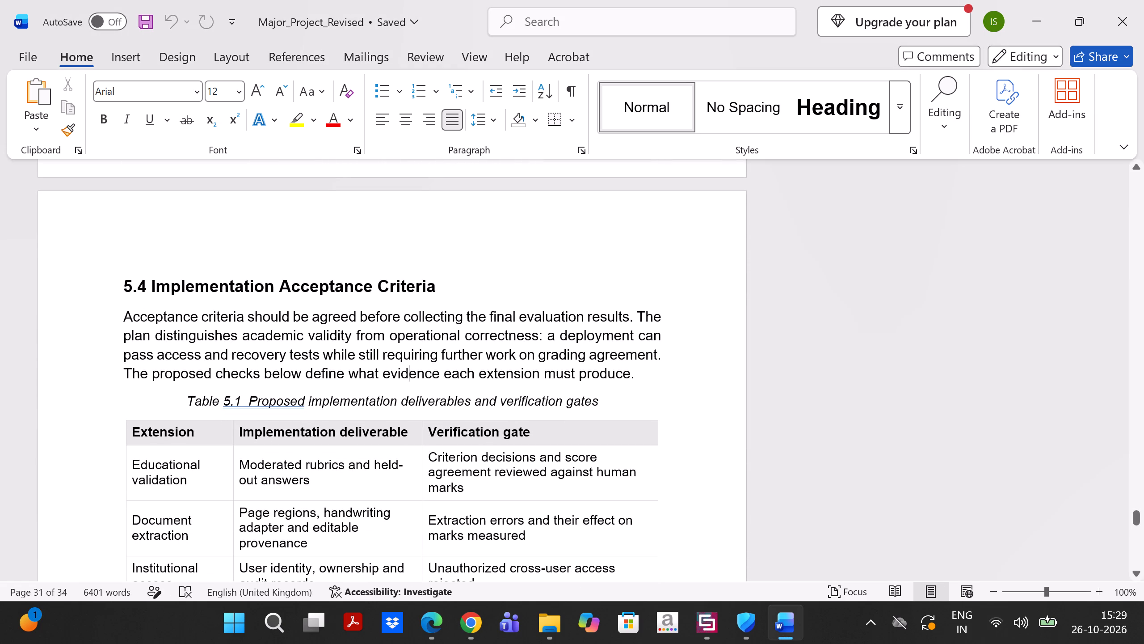
left_click_drag(634, 369, 118, 283)
key("ctrl+c")
key("alt+Tab")
key("ctrl+v")
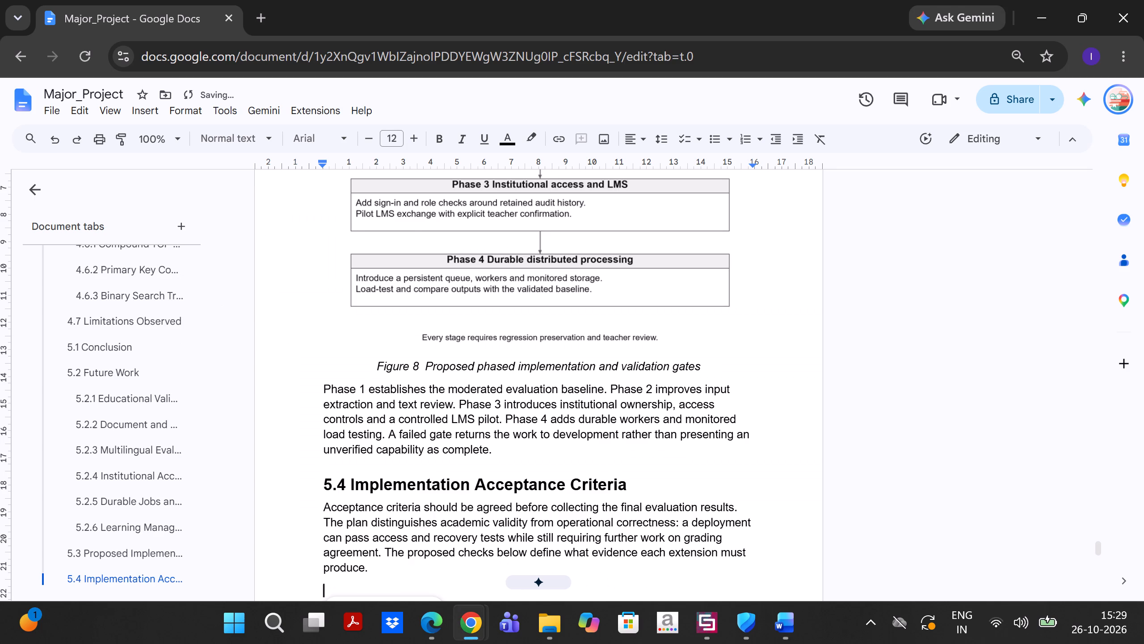
Copy the caption "Table 5.1 Proposed implementation deliverables and verification gates" from the Word report to below the 5.4 paragraph in Google Docs.
scroll(307, 372, "down", 2)
key("alt+Tab")
scroll(307, 372, "down", 1)
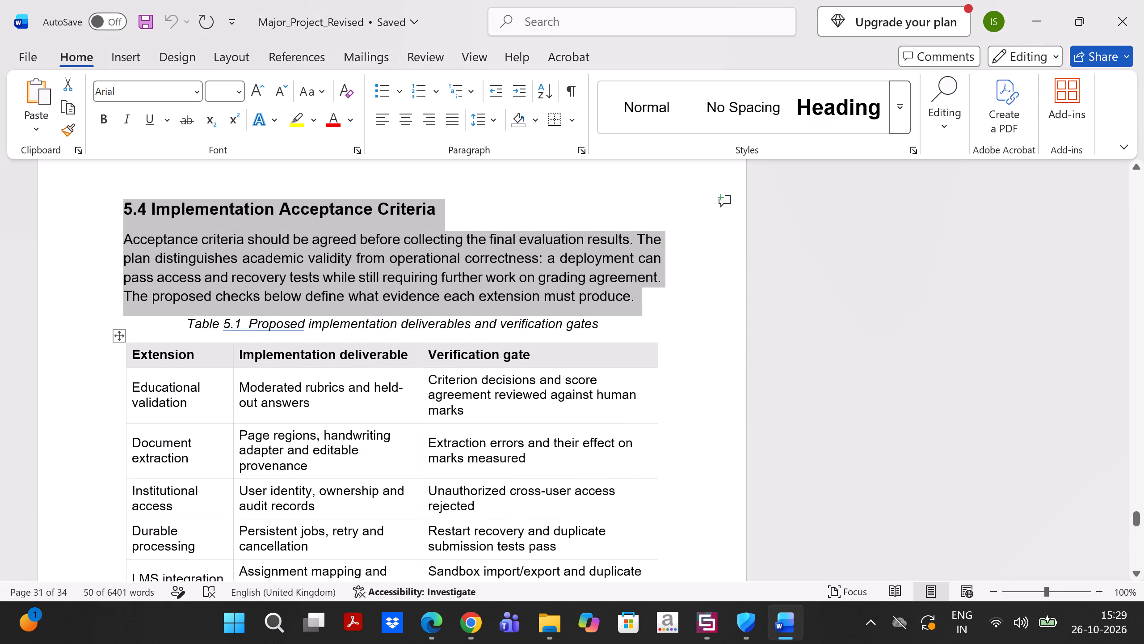
left_click_drag(179, 323, 588, 326)
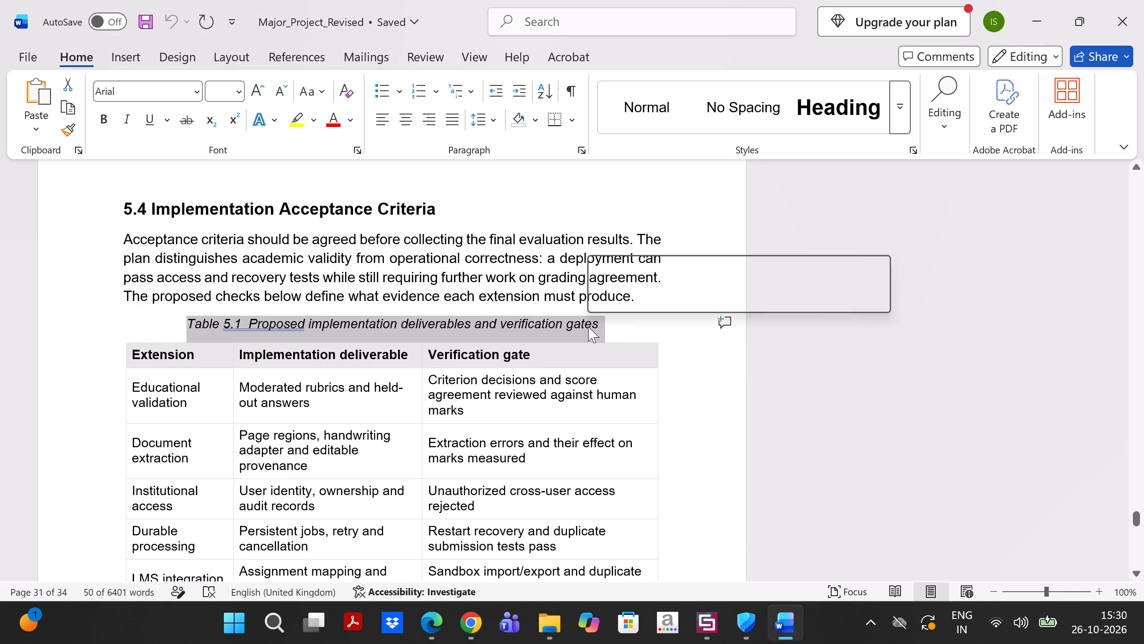
key("ctrl+c")
key("alt+Tab")
key("ctrl+v")
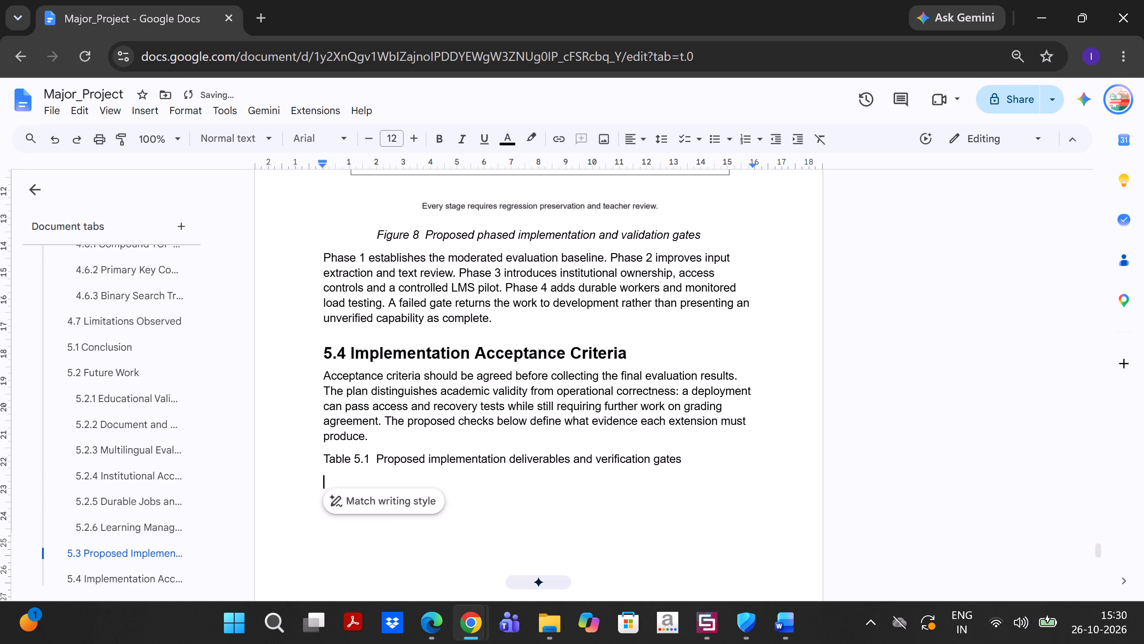
Set the Table 5.1 caption in italics and centre it.
left_click_drag(685, 457, 320, 458)
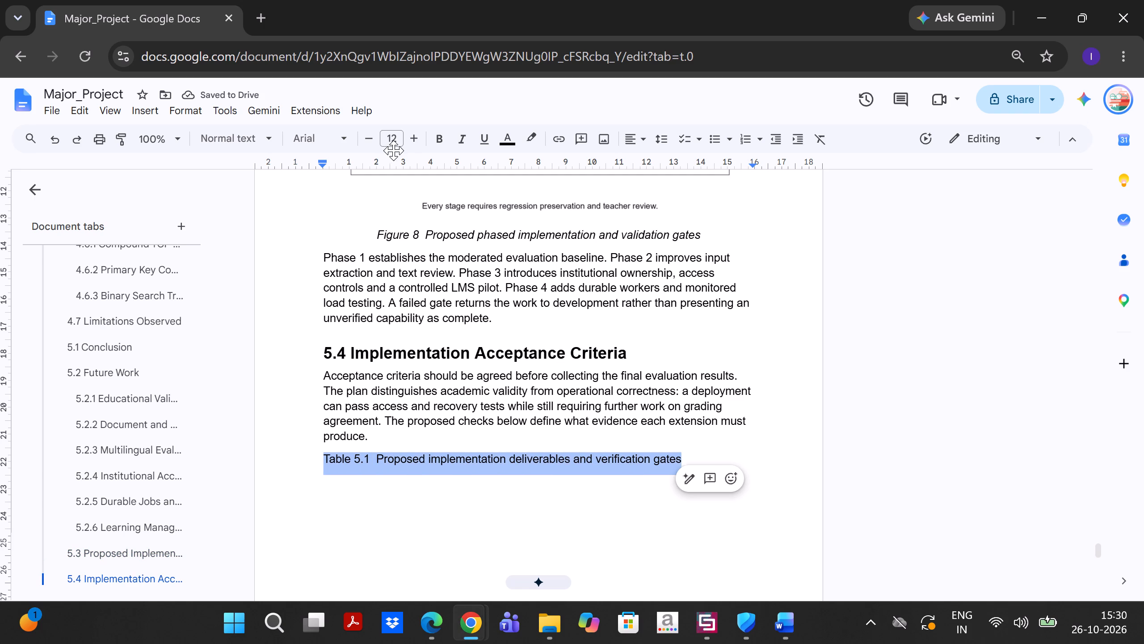
key("ctrl+i")
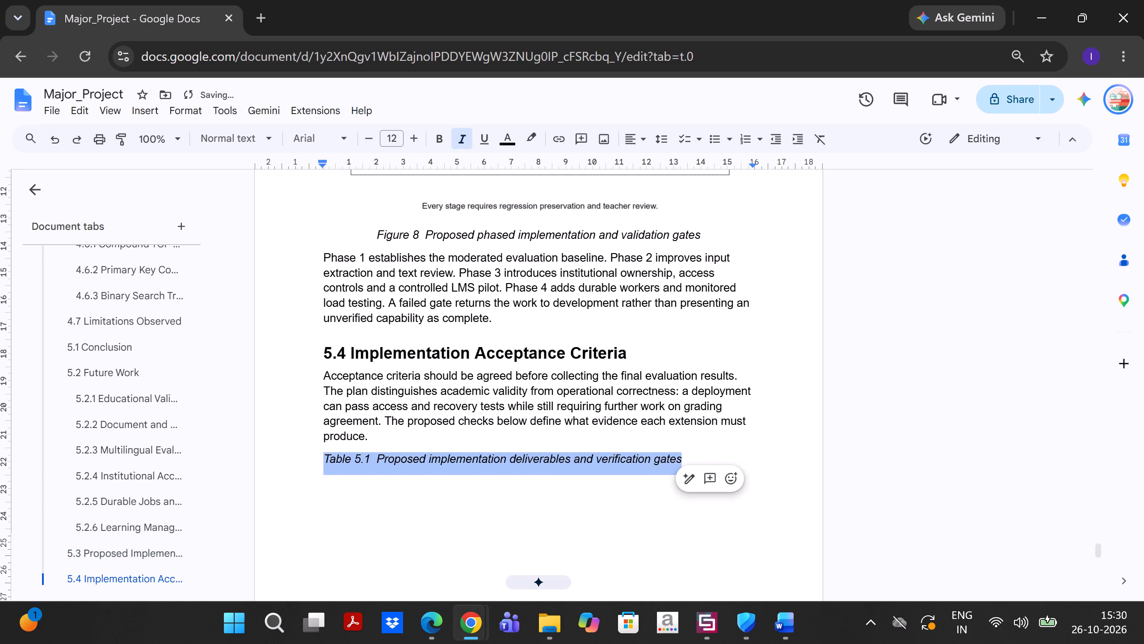
key("ctrl+shift+e")
Copy the full Extension / Implementation deliverable / Verification gate table from the Word report to below the Table 5.1 caption in Google Docs.
key("alt+Tab")
scroll(538, 325, "down", 1)
left_click(441, 333)
left_click(365, 322)
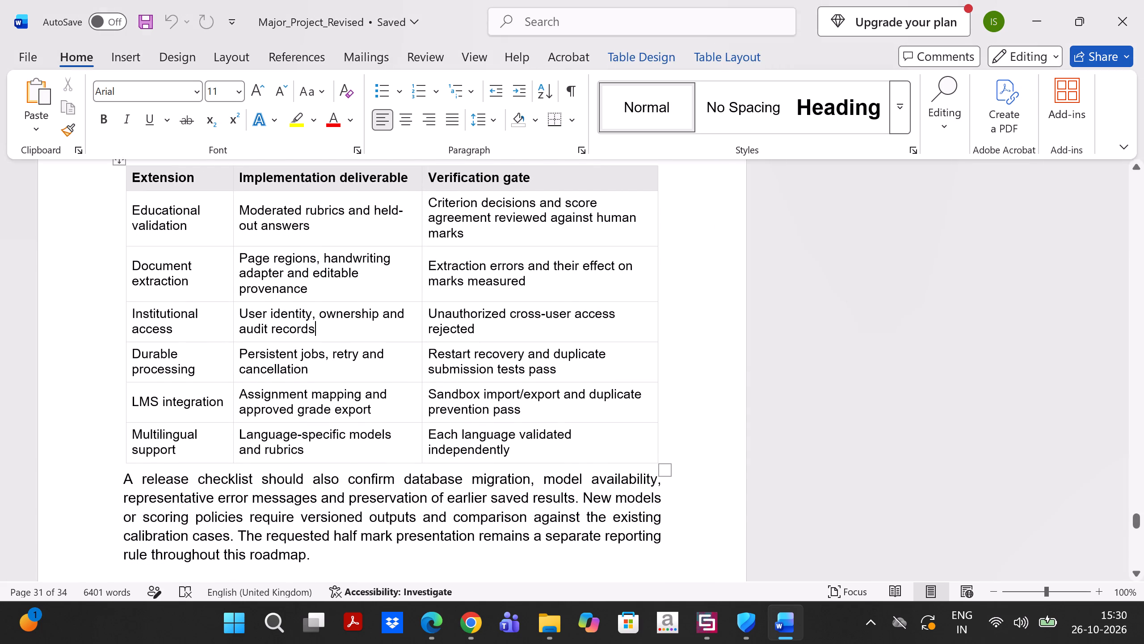
scroll(365, 322, "up", 1)
left_click_drag(121, 240, 508, 439)
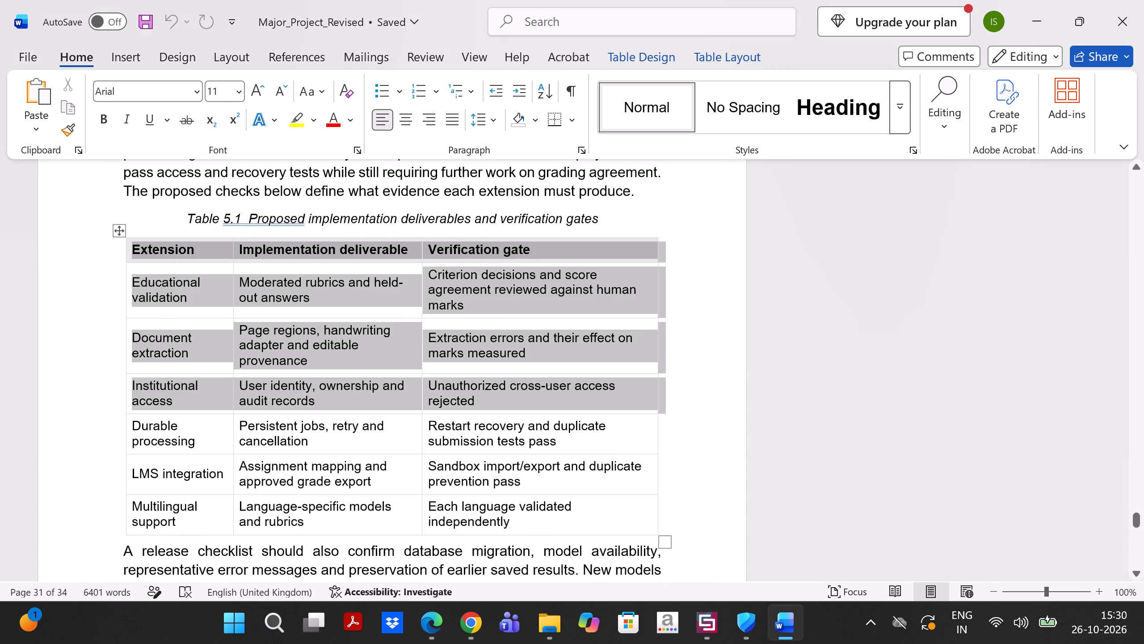
left_click_drag(508, 439, 634, 502)
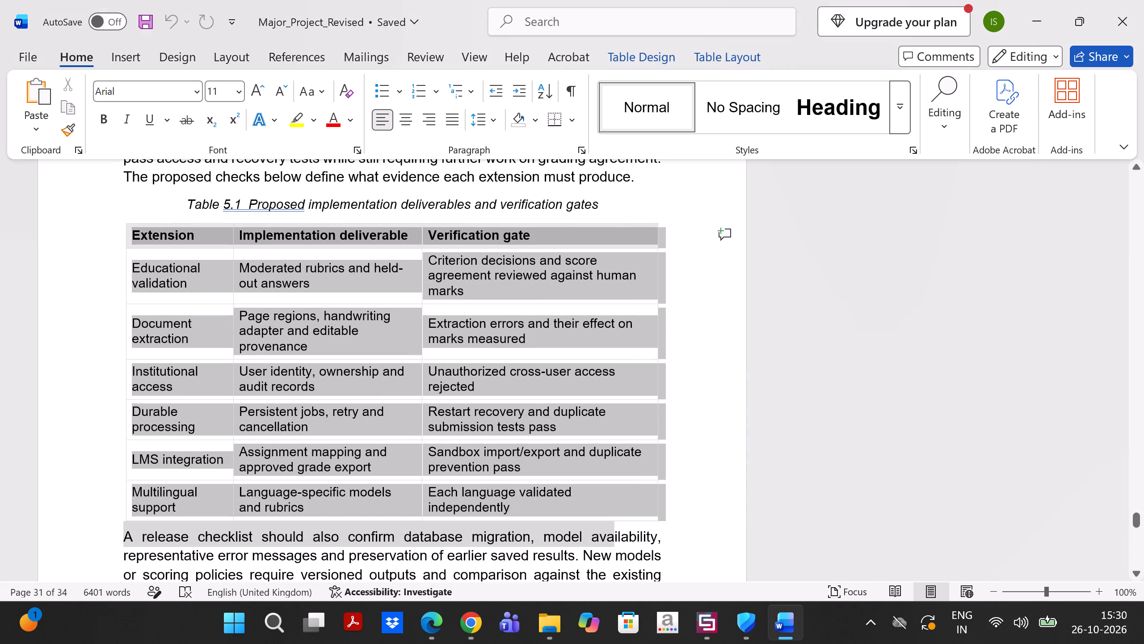
left_click_drag(634, 502, 702, 503)
key("ctrl+c")
key("alt+Tab")
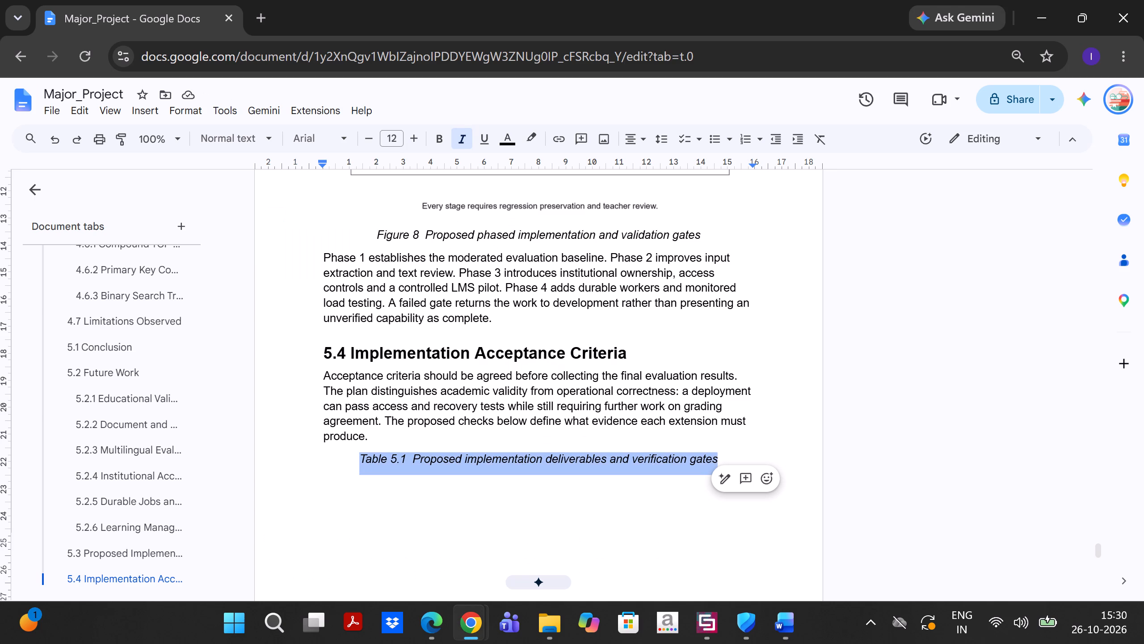
scroll(536, 481, "down", 1)
key("Right")
key("Return")
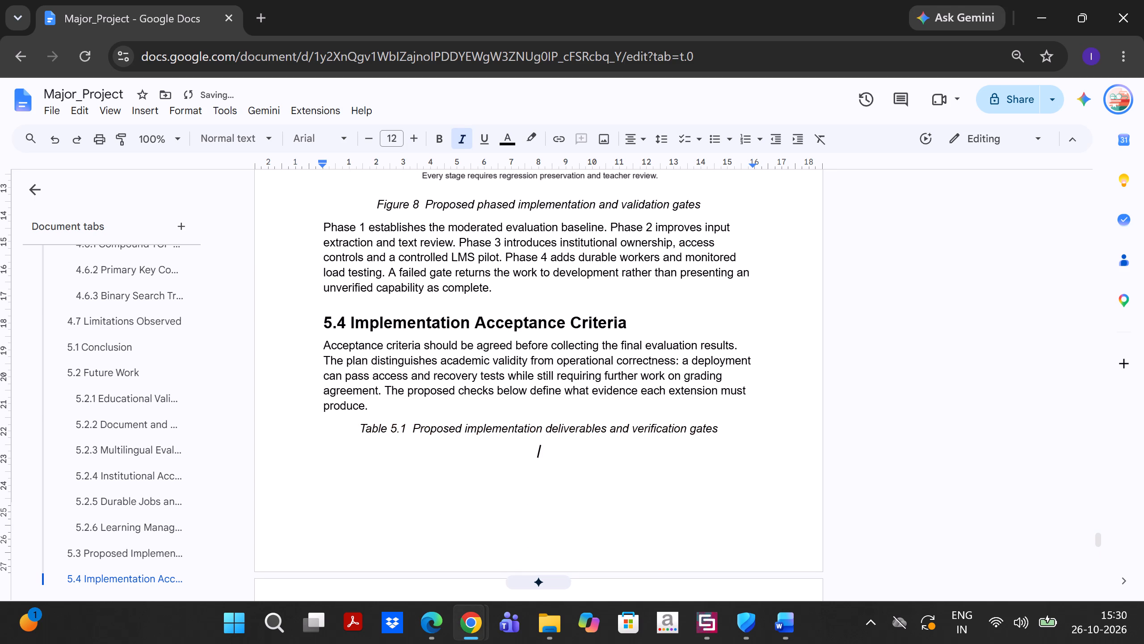
key("BackSpace")
key("ctrl+i")
key("ctrl+v")
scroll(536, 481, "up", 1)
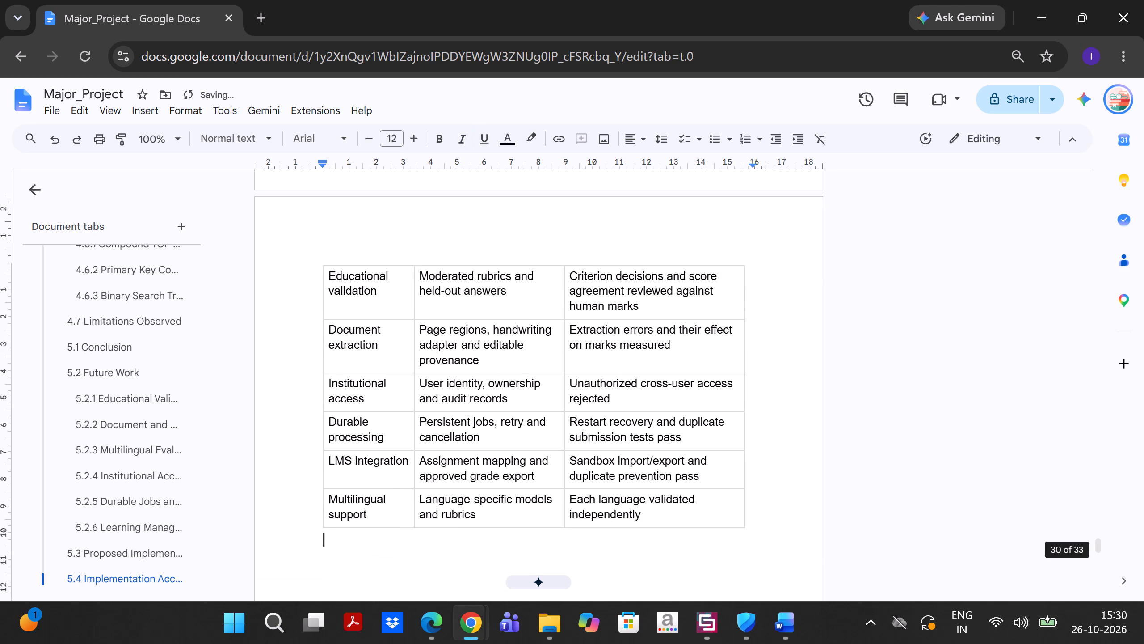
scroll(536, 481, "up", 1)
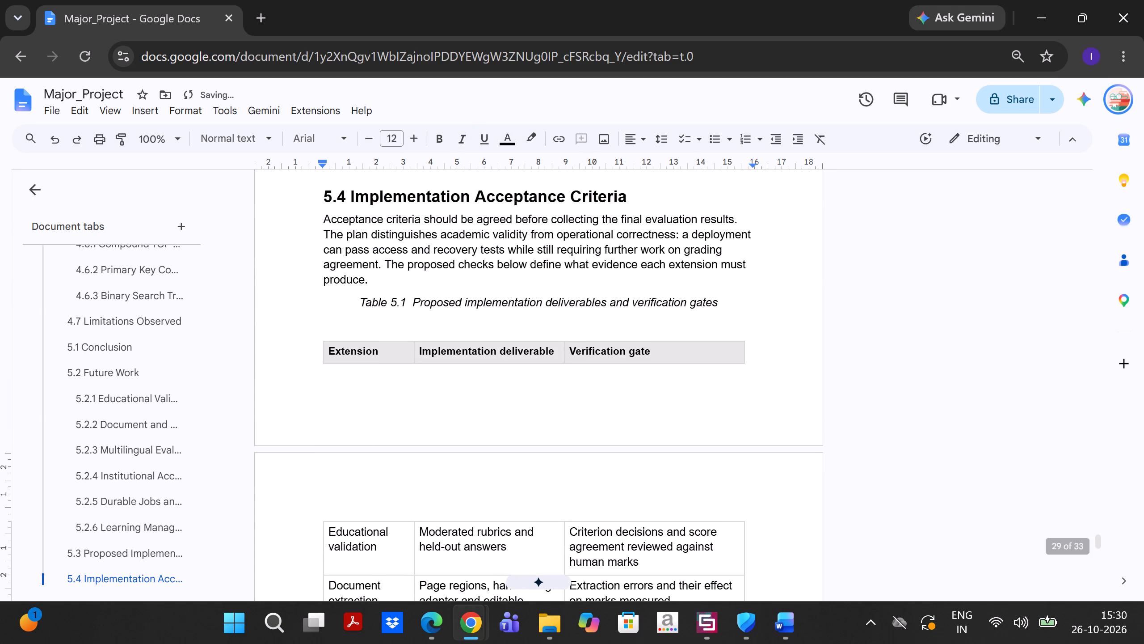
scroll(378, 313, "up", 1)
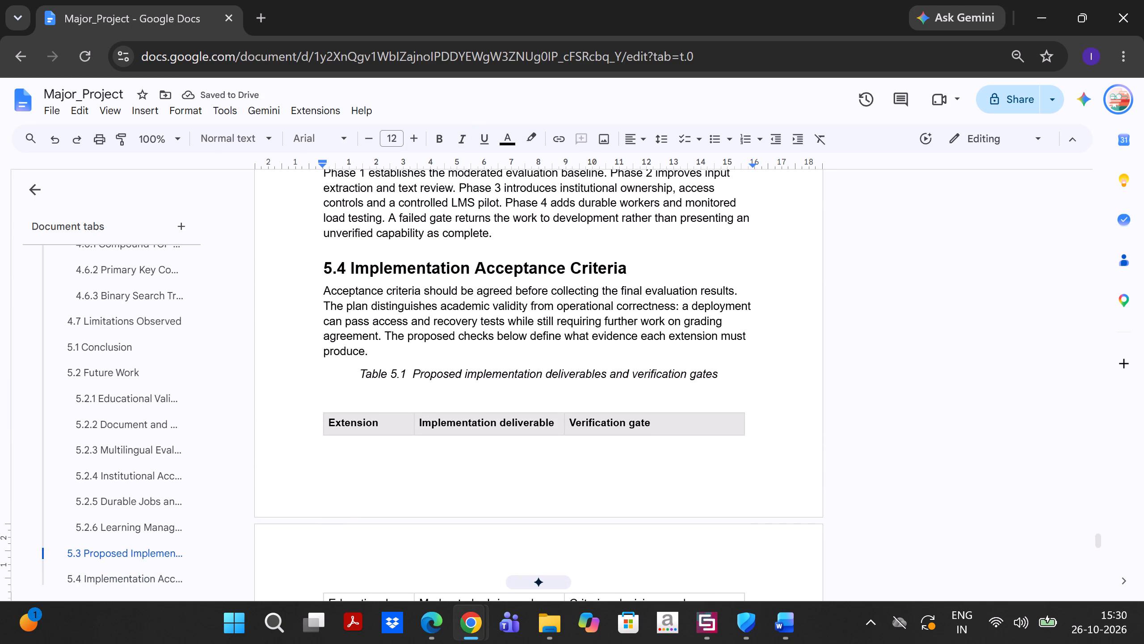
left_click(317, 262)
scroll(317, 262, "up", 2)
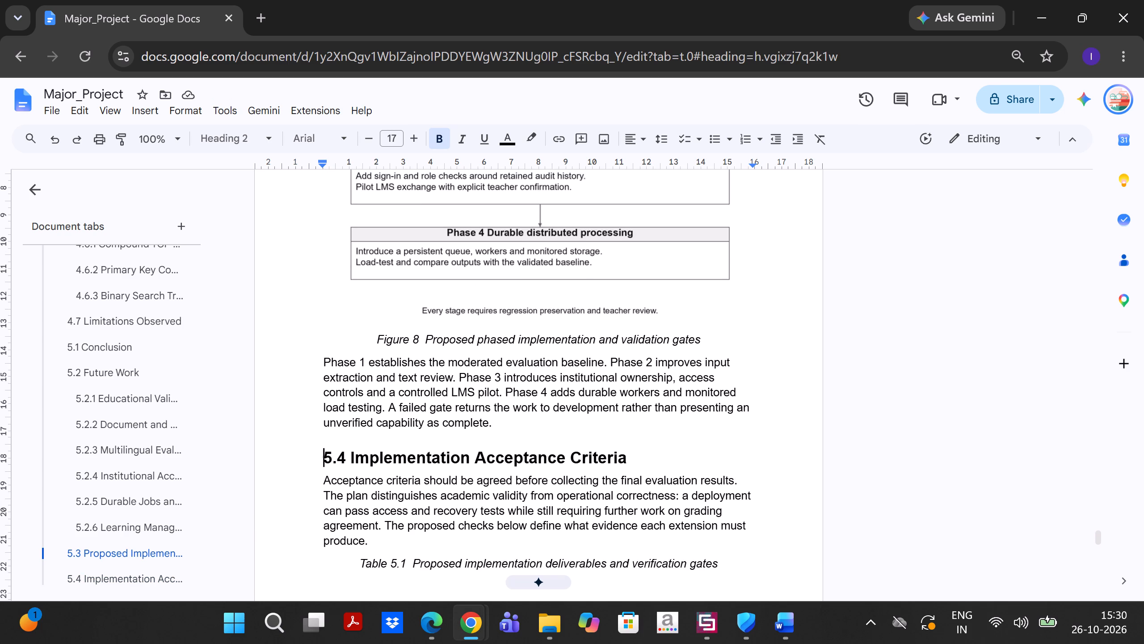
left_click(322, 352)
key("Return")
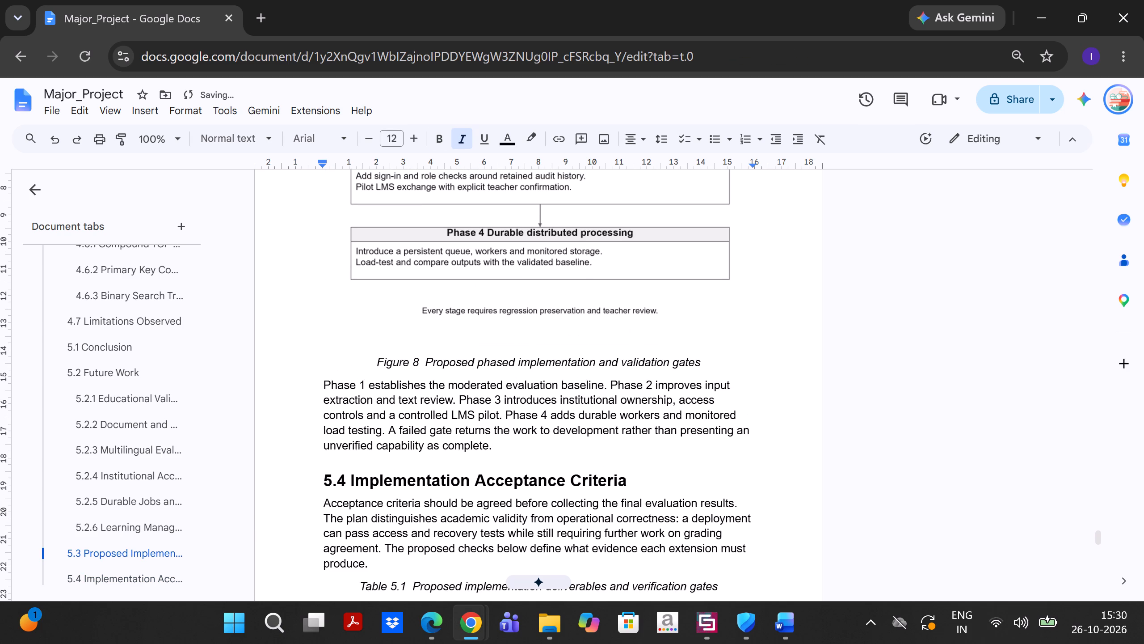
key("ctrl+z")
Insert a blank line between the Figure 8 caption and the paragraph starting "Phase 1 establishes".
key("Down")
key("ctrl+Left")
key("ctrl+Left")
key("ctrl+Left")
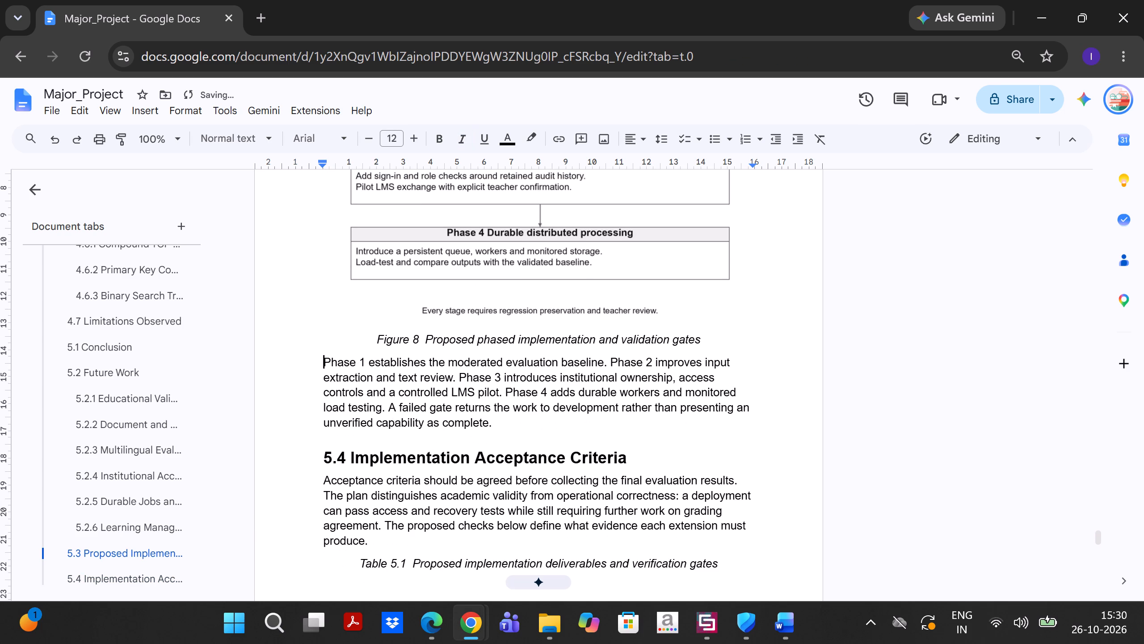
key("Return")
Add two blank lines above the "5.2.2 Document and Handwriting Support" heading to push it towards the next page.
scroll(322, 352, "down", 1)
scroll(322, 352, "up", 5)
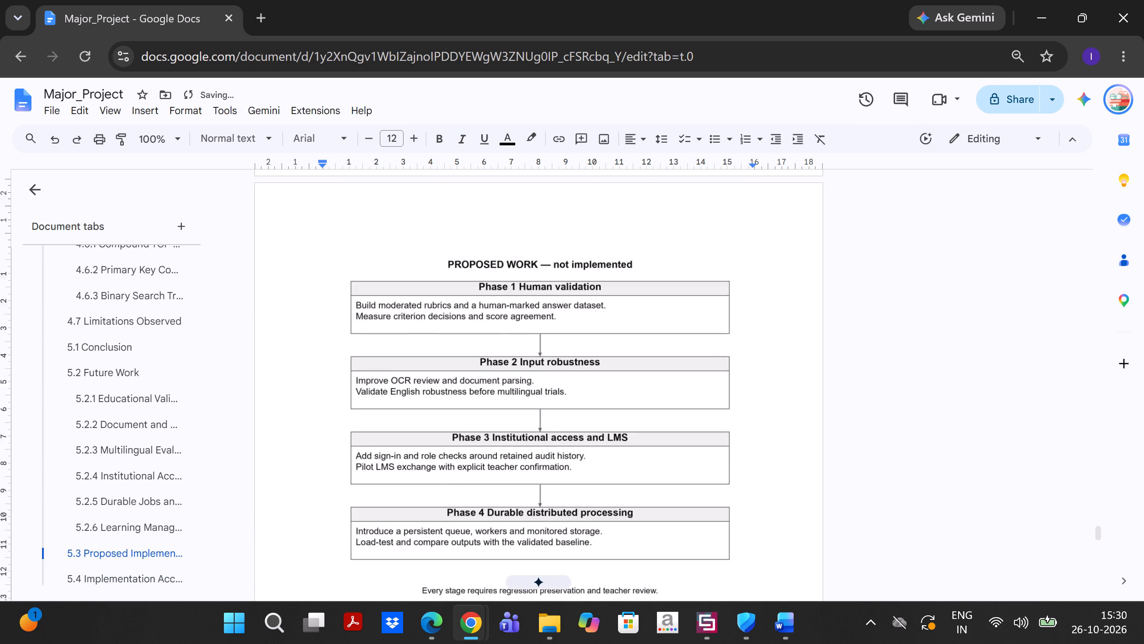
scroll(322, 352, "up", 1)
scroll(360, 323, "up", 2)
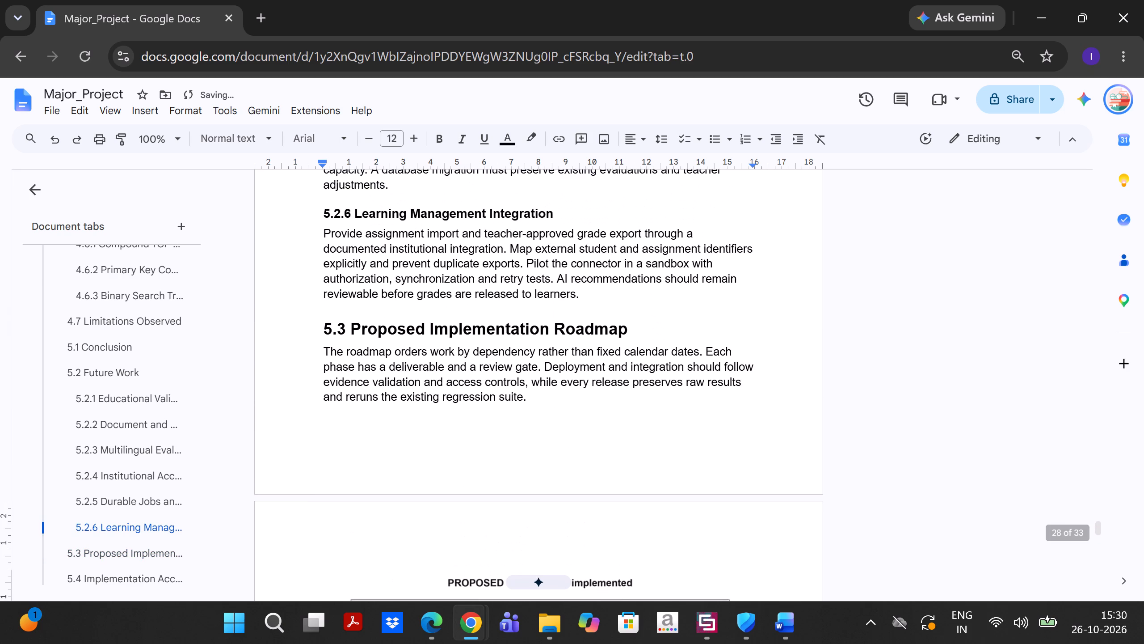
scroll(359, 362, "up", 5)
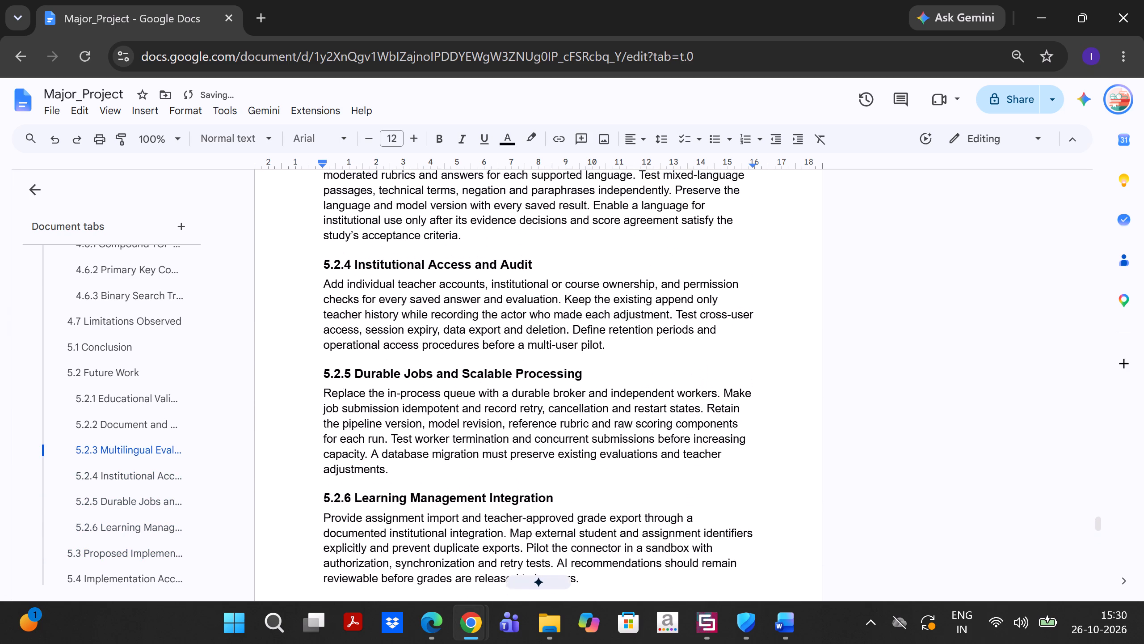
scroll(359, 362, "up", 4)
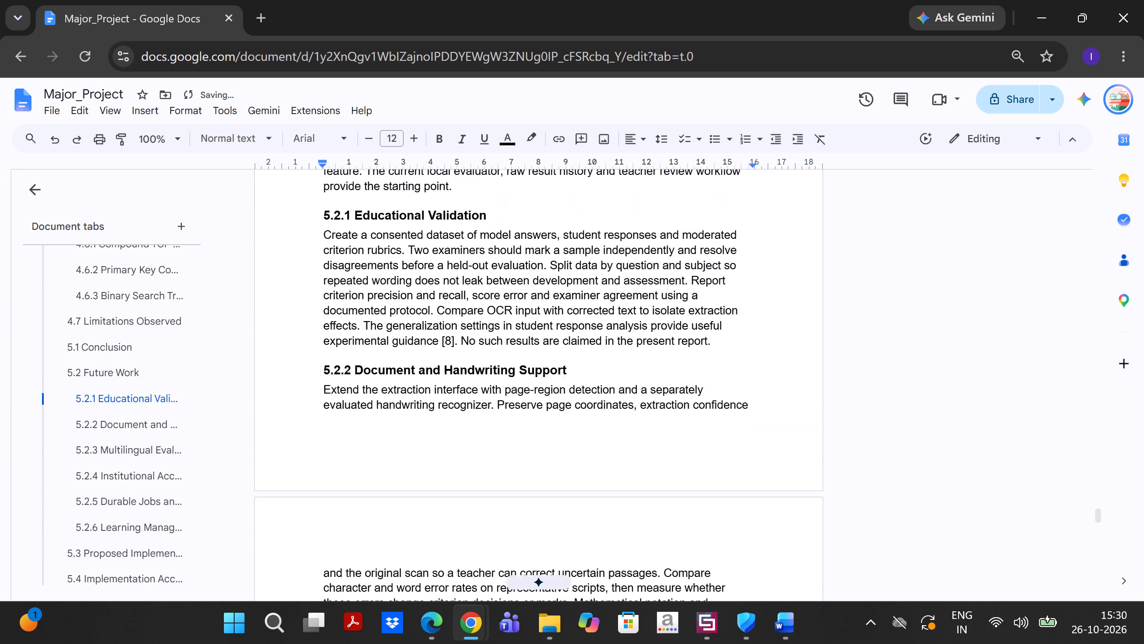
scroll(359, 362, "up", 1)
left_click(322, 398)
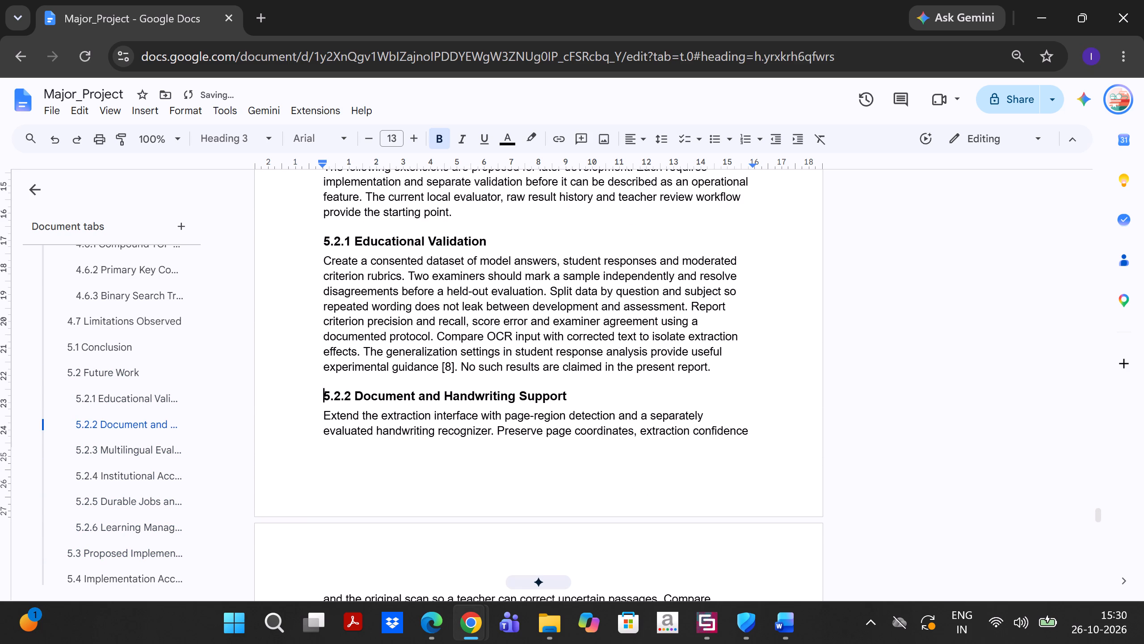
key("Return")
key("Return")
Add a blank line above the "5.3 Proposed Implementation Roadmap" heading so the section starts on the next page.
scroll(322, 398, "down", 7)
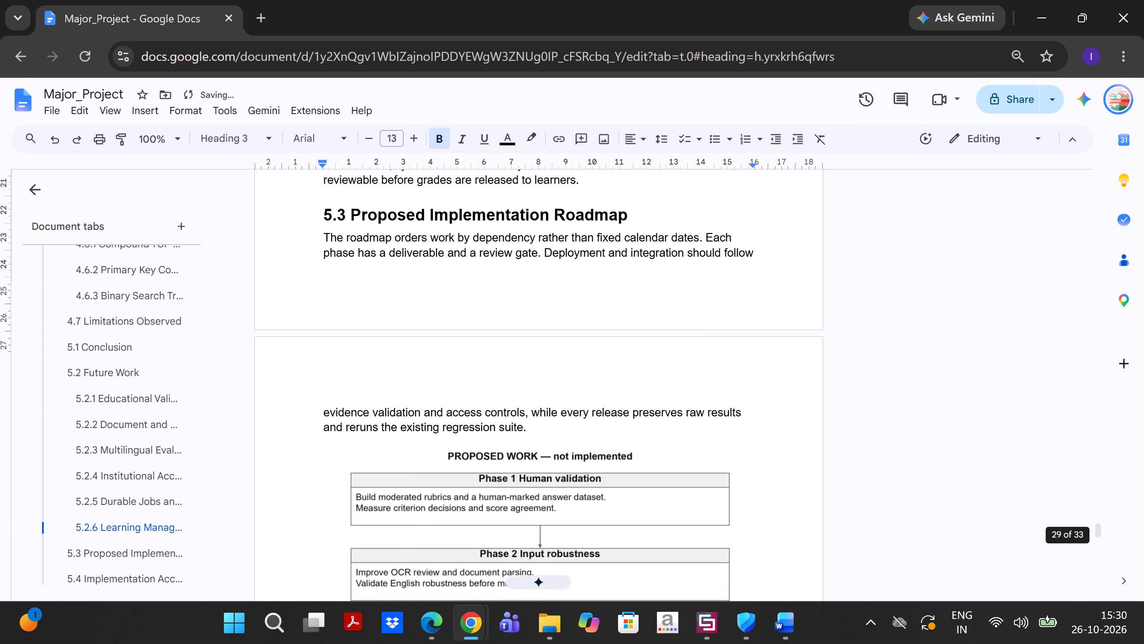
scroll(322, 398, "down", 1)
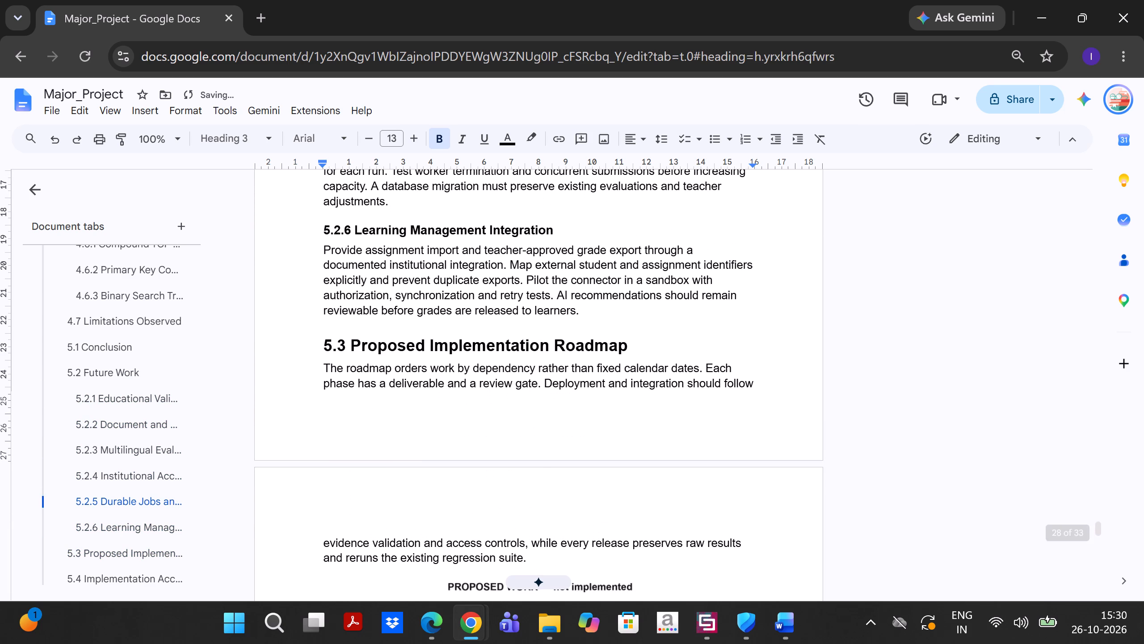
left_click(328, 345)
key("Return")
Add two blank lines above the "5.4 Implementation Acceptance Criteria" heading so the section starts on the next page.
scroll(328, 345, "down", 3)
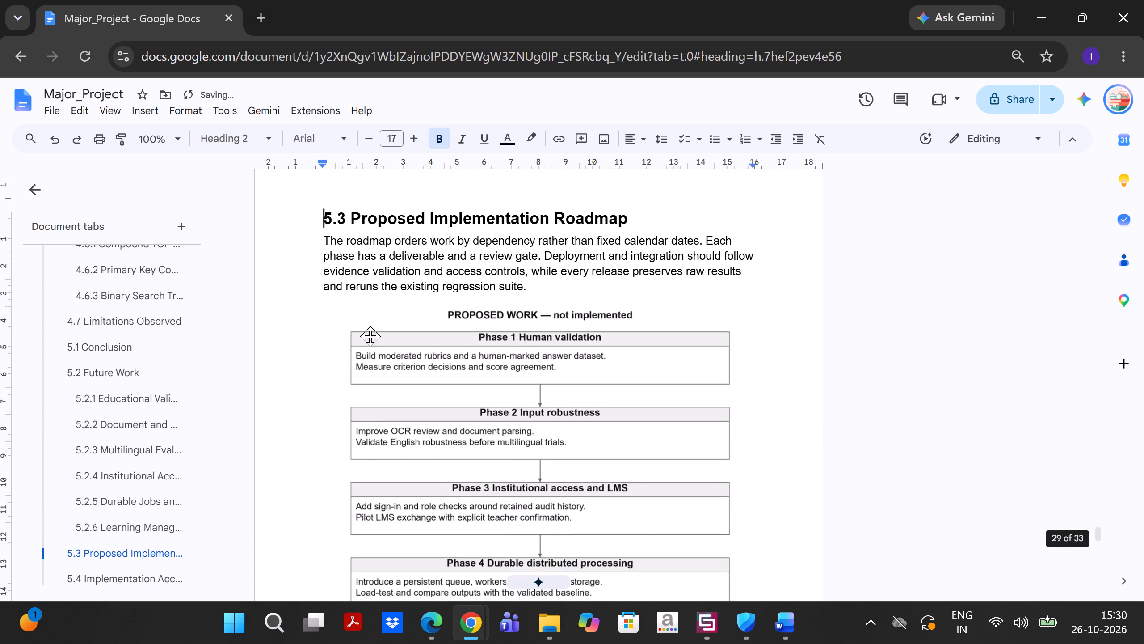
scroll(426, 357, "down", 4)
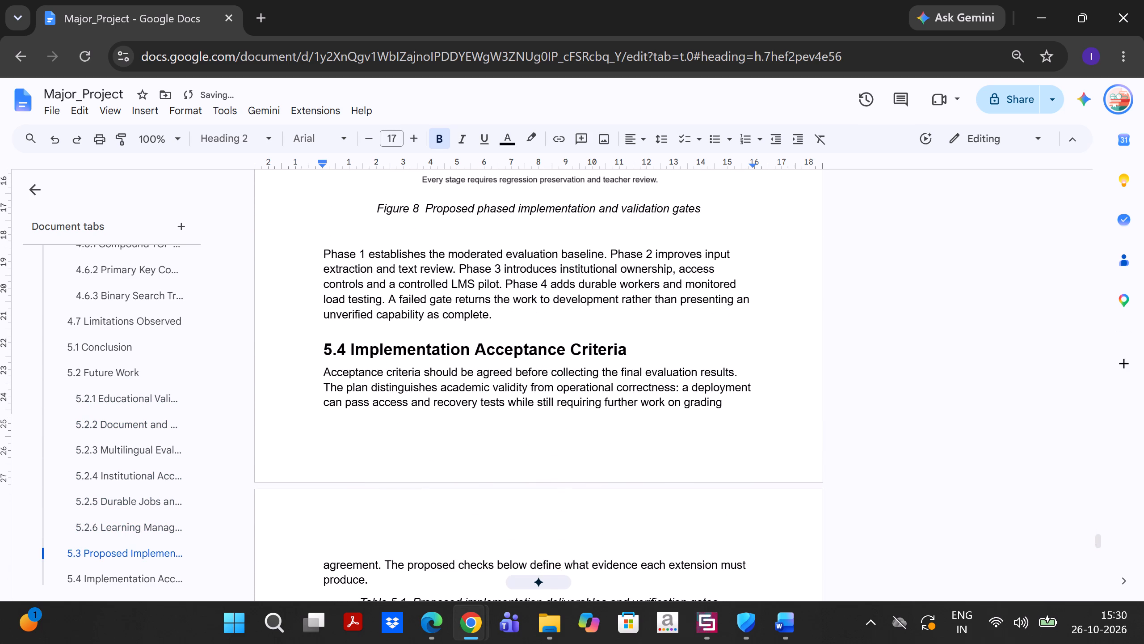
left_click(320, 348)
key("Return")
key("Return")
Remove the blank line between the Table 5.1 caption and its table.
scroll(320, 348, "down", 3)
scroll(397, 379, "down", 1)
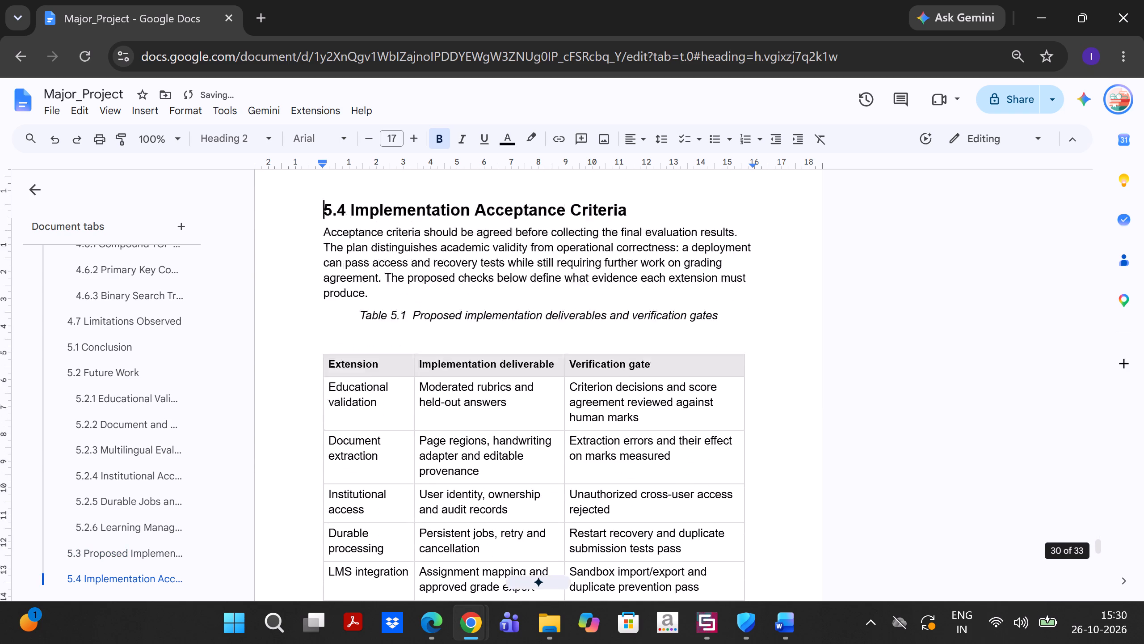
scroll(397, 379, "down", 1)
left_click(380, 281)
key("BackSpace")
Copy the paragraph "A release checklist should also confirm database migration…" from the Word report to directly below Table 5.1 in Google Docs.
scroll(380, 281, "down", 2)
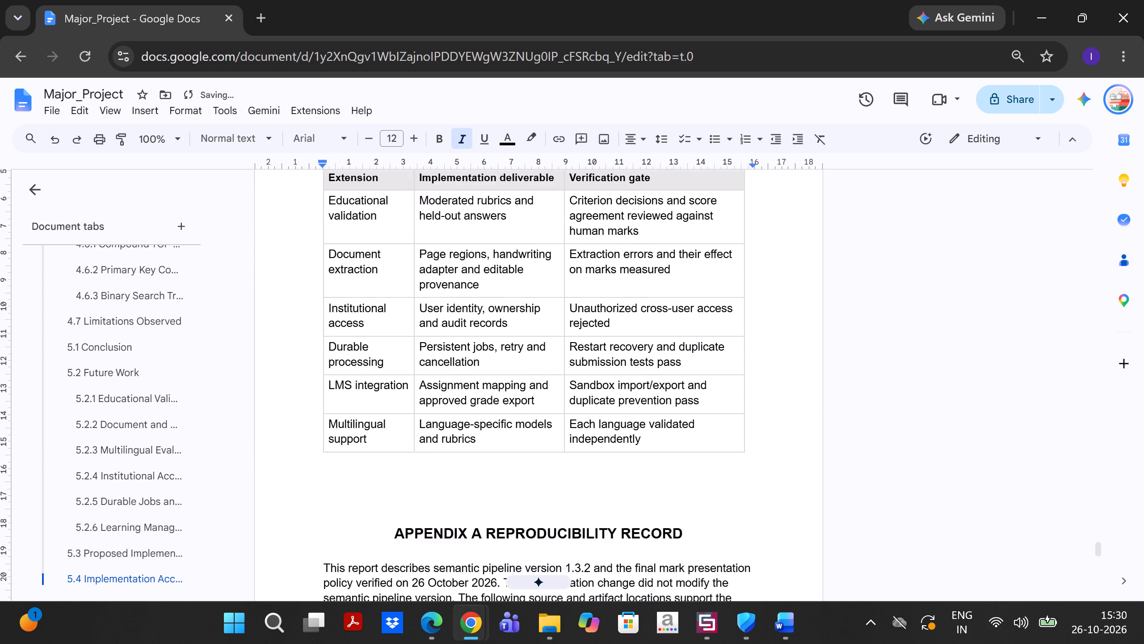
scroll(446, 382, "down", 1)
left_click(484, 339)
key("alt+Tab")
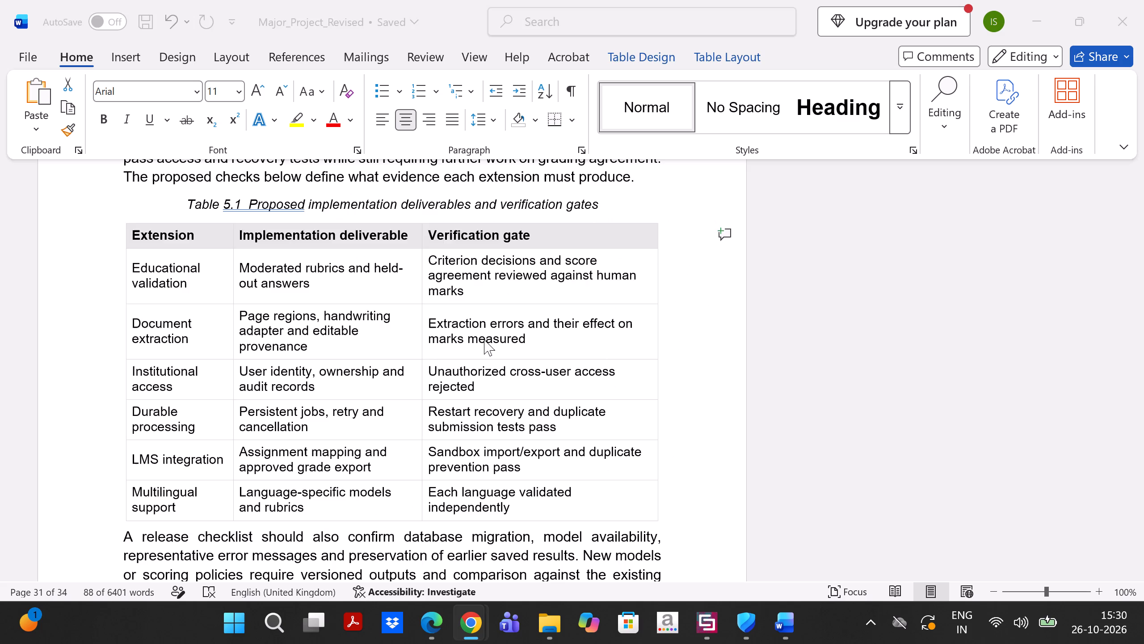
scroll(500, 399, "down", 1)
left_click(353, 436)
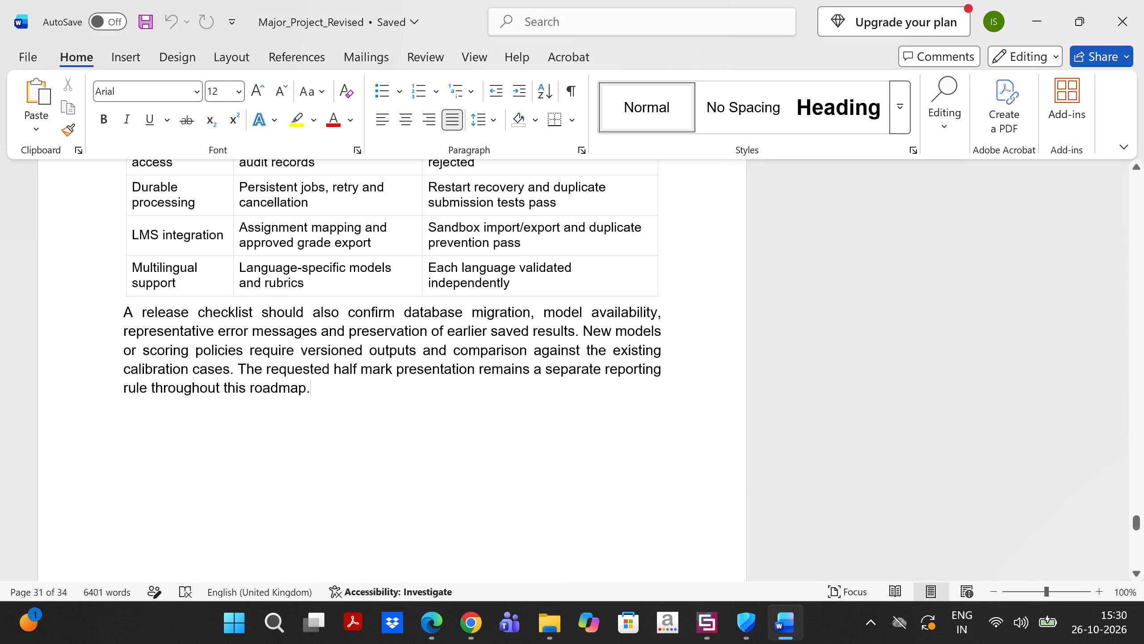
left_click_drag(319, 397, 122, 329)
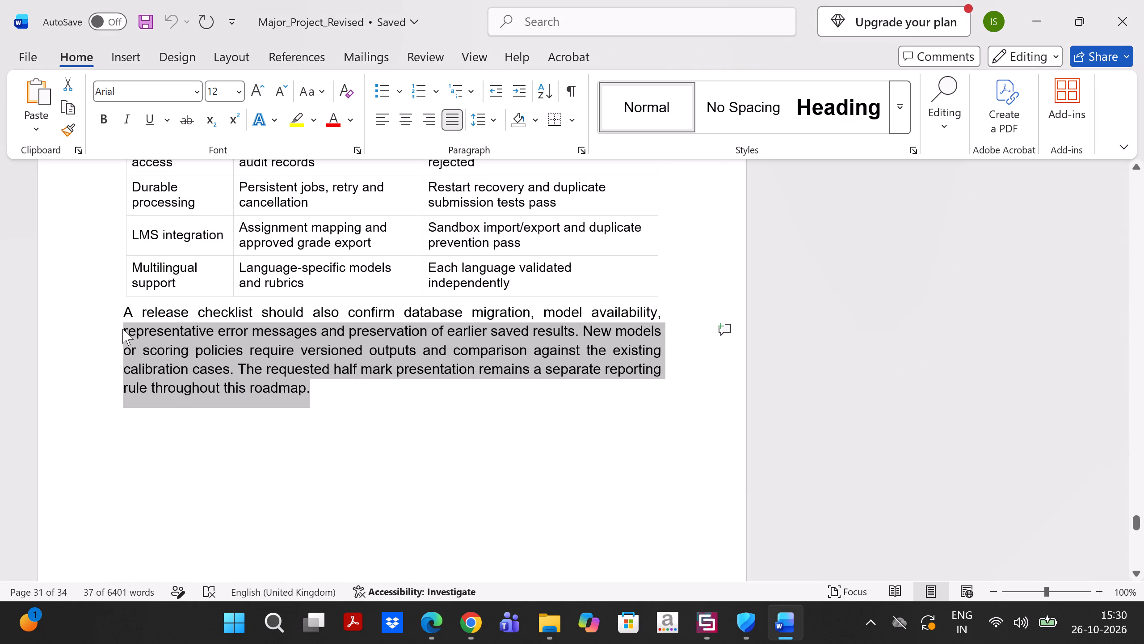
key("shift+Up")
key("ctrl+c")
key("alt+Tab")
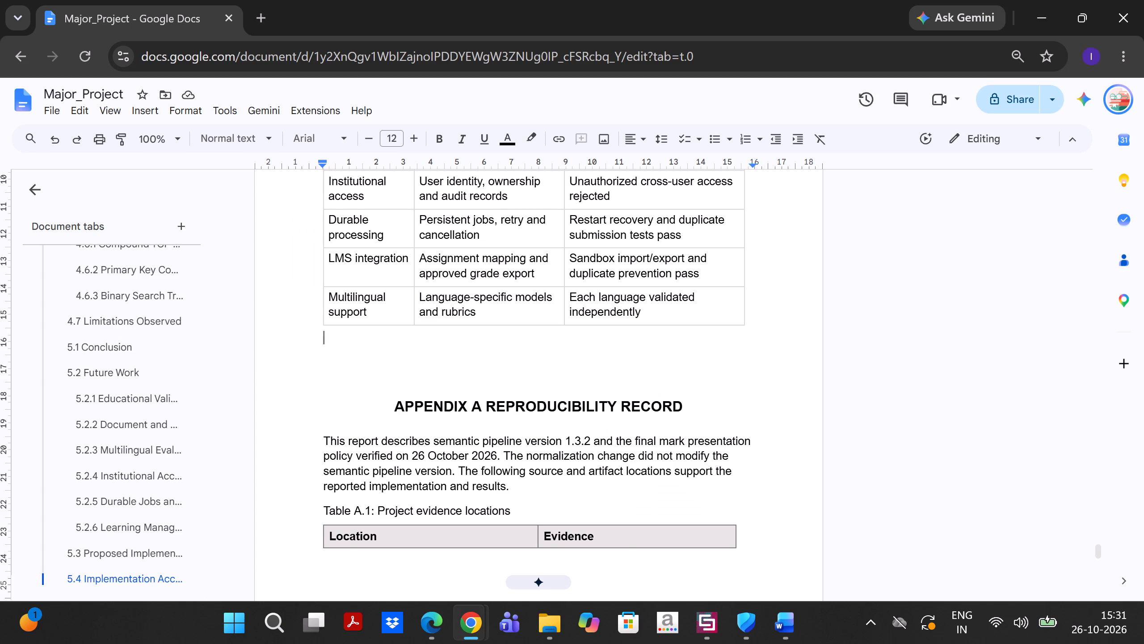
key("ctrl+v")
scroll(374, 394, "down", 1)
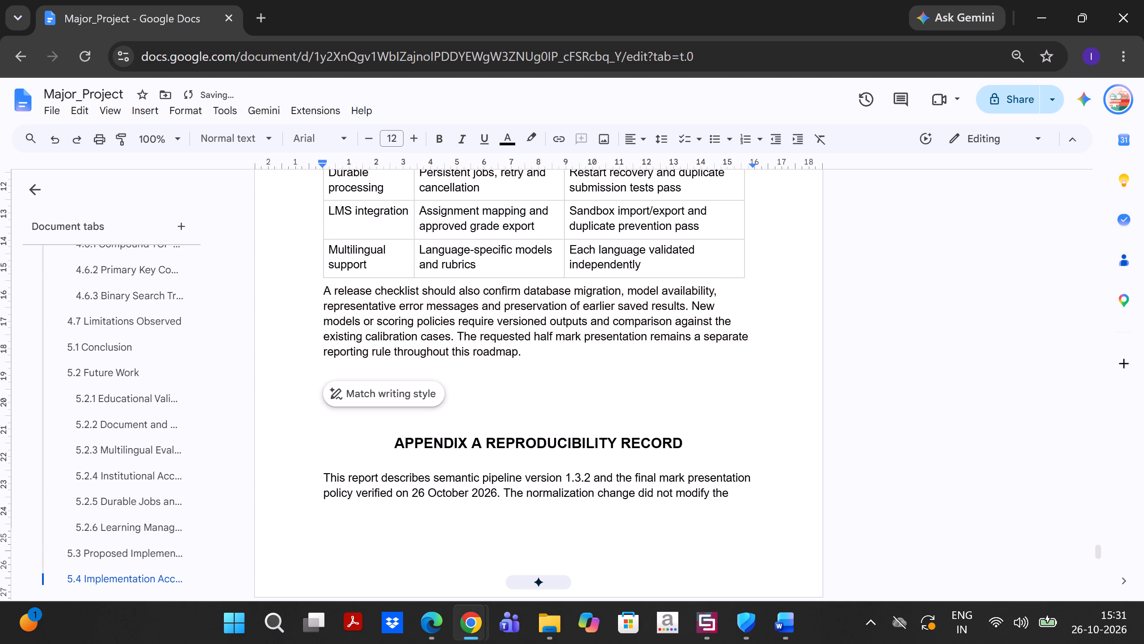
Add four blank lines above the "APPENDIX A REPRODUCIBILITY RECORD" heading so the appendix starts on the next page.
key("Return")
key("Return")
key("Return")
key("Return")
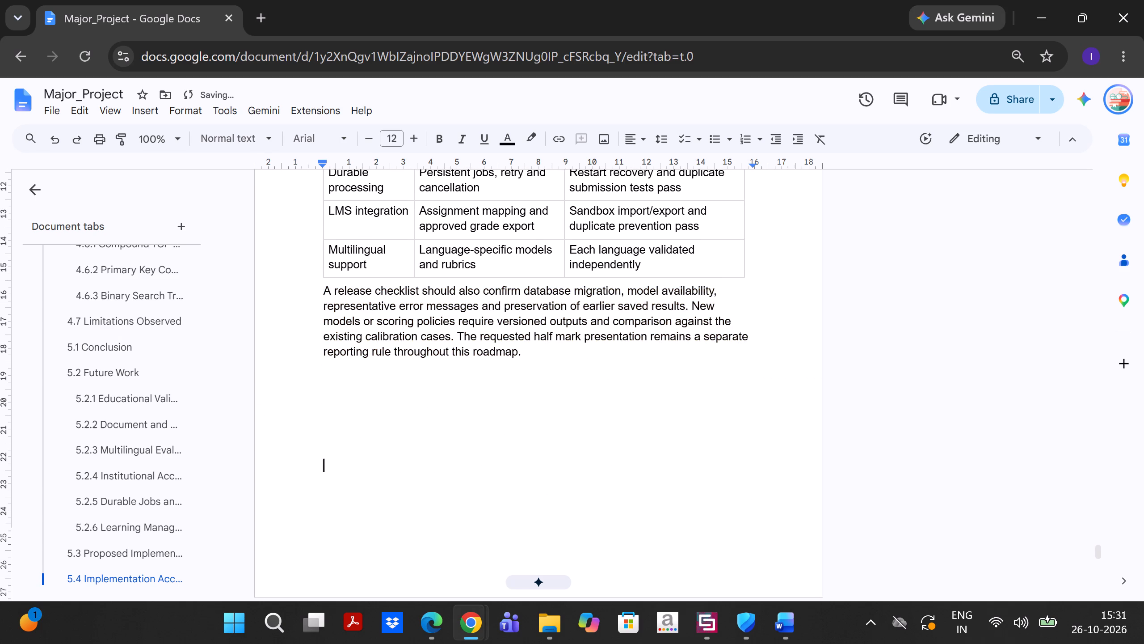
scroll(496, 406, "down", 3)
Compare the Appendix A heading with the Word report and the chapter 5 title, and set its font size to 18.
key("alt+Tab")
scroll(487, 462, "down", 2)
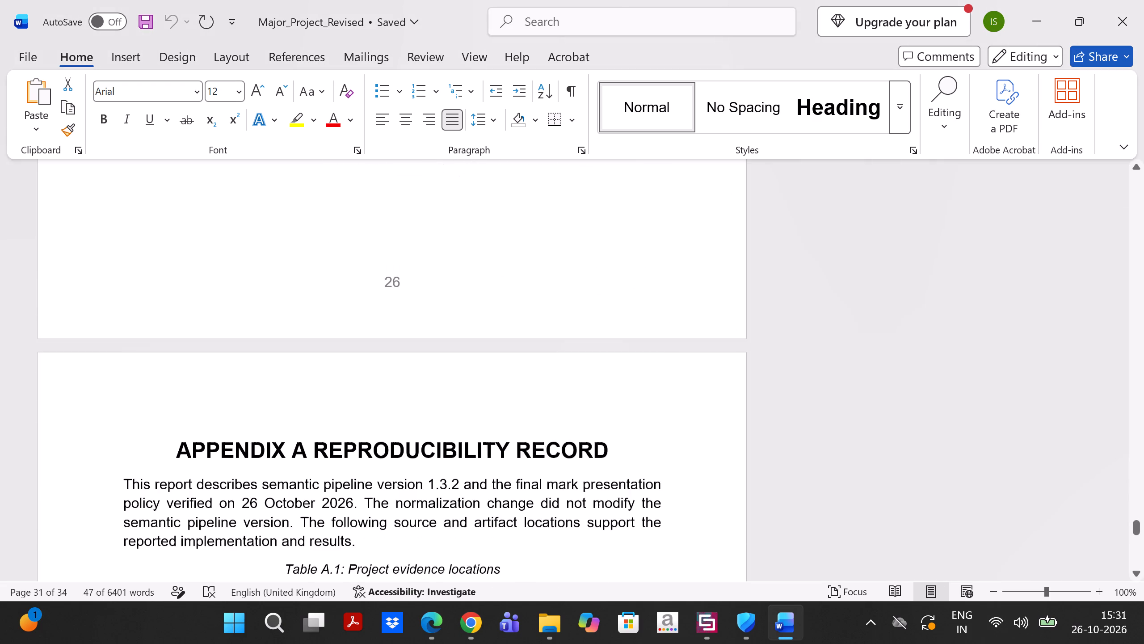
scroll(487, 462, "down", 1)
key("alt+Tab")
scroll(539, 462, "down", 1)
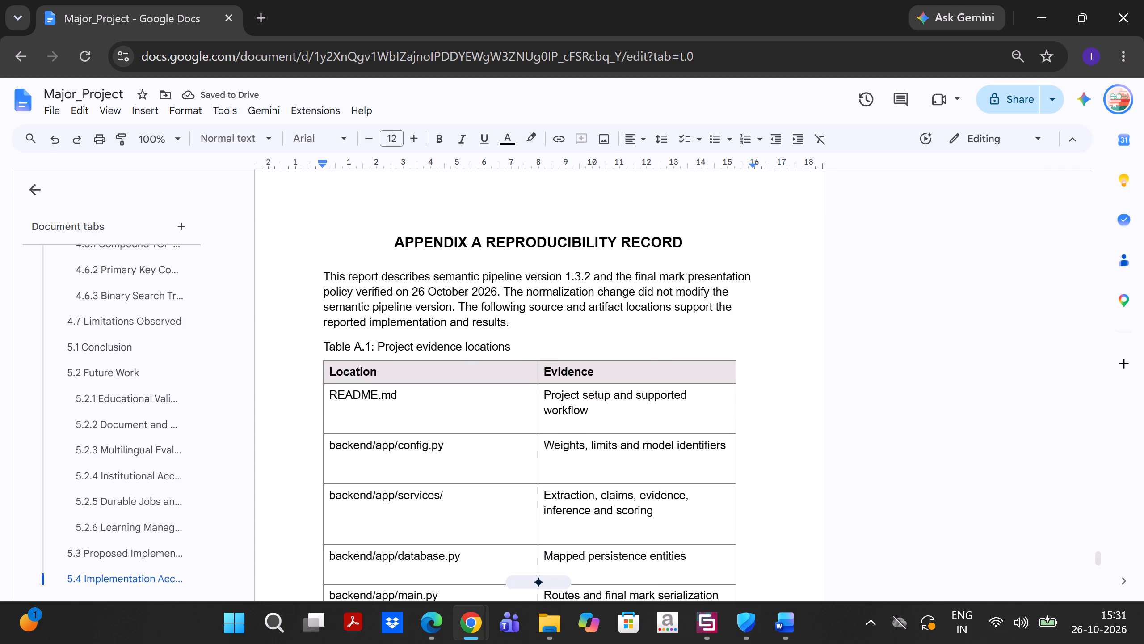
left_click(530, 250)
scroll(530, 250, "up", 6)
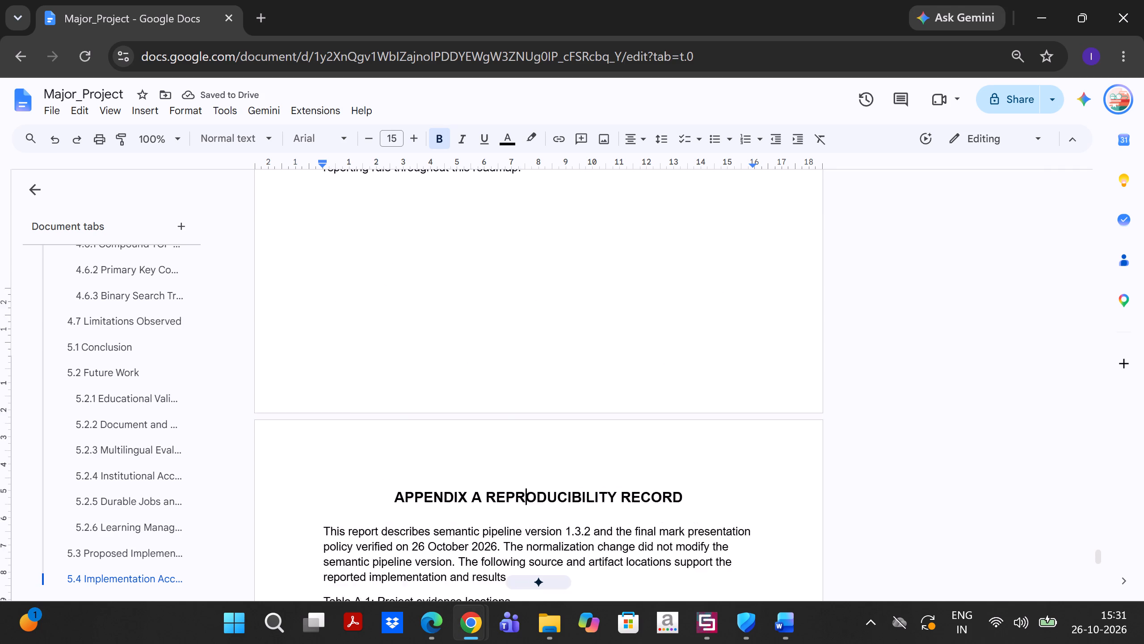
scroll(530, 250, "up", 10)
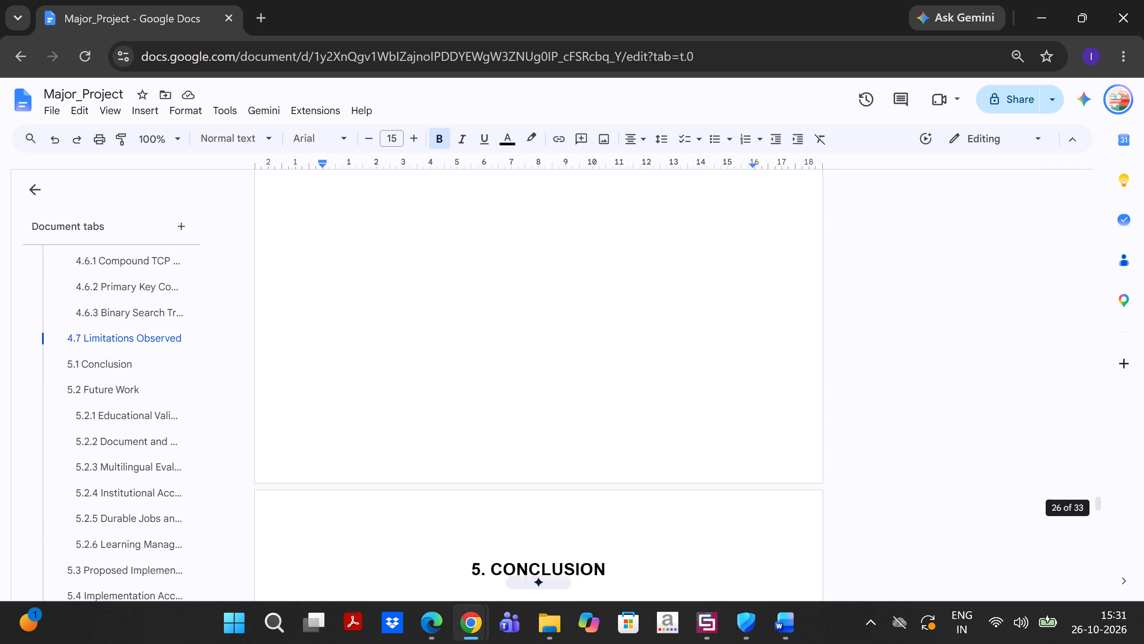
scroll(530, 250, "down", 2)
left_click(529, 532)
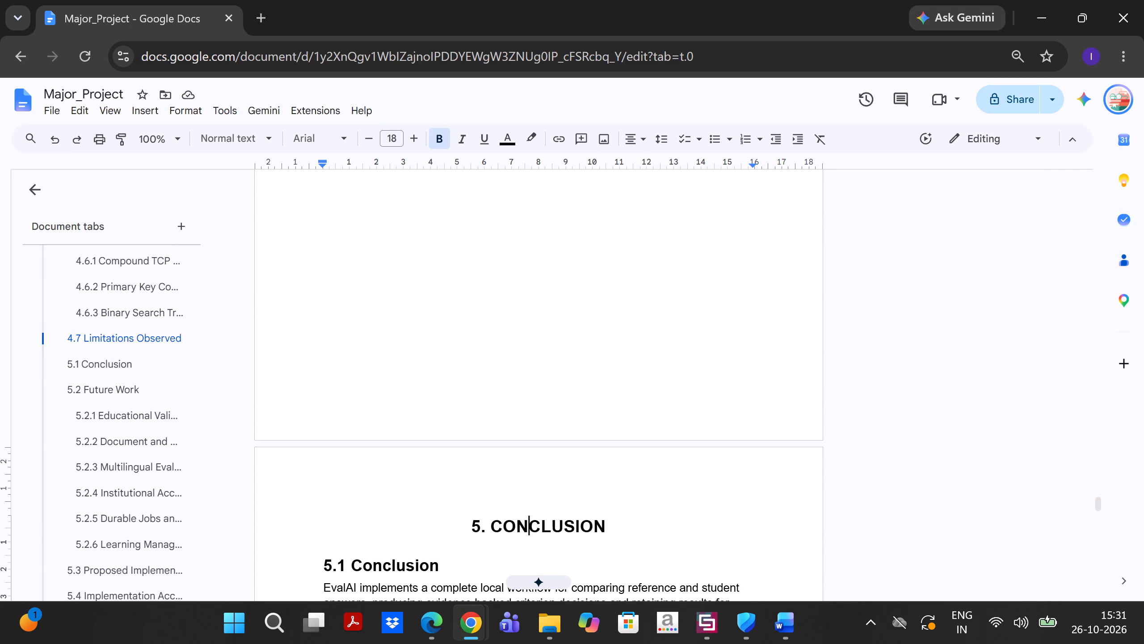
scroll(529, 532, "down", 18)
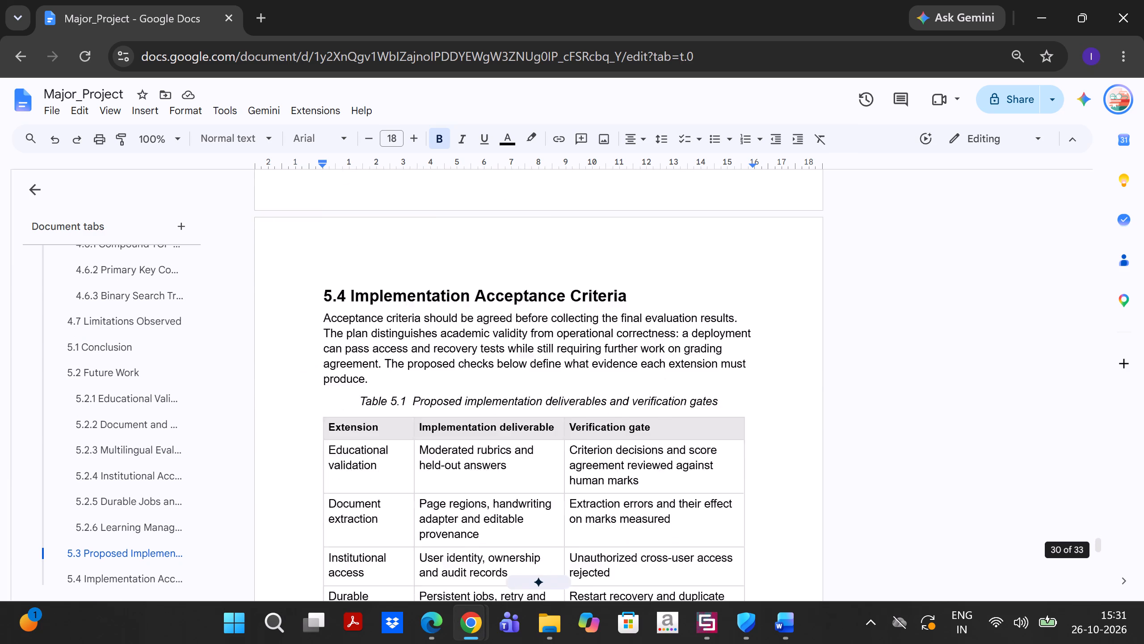
scroll(529, 532, "down", 2)
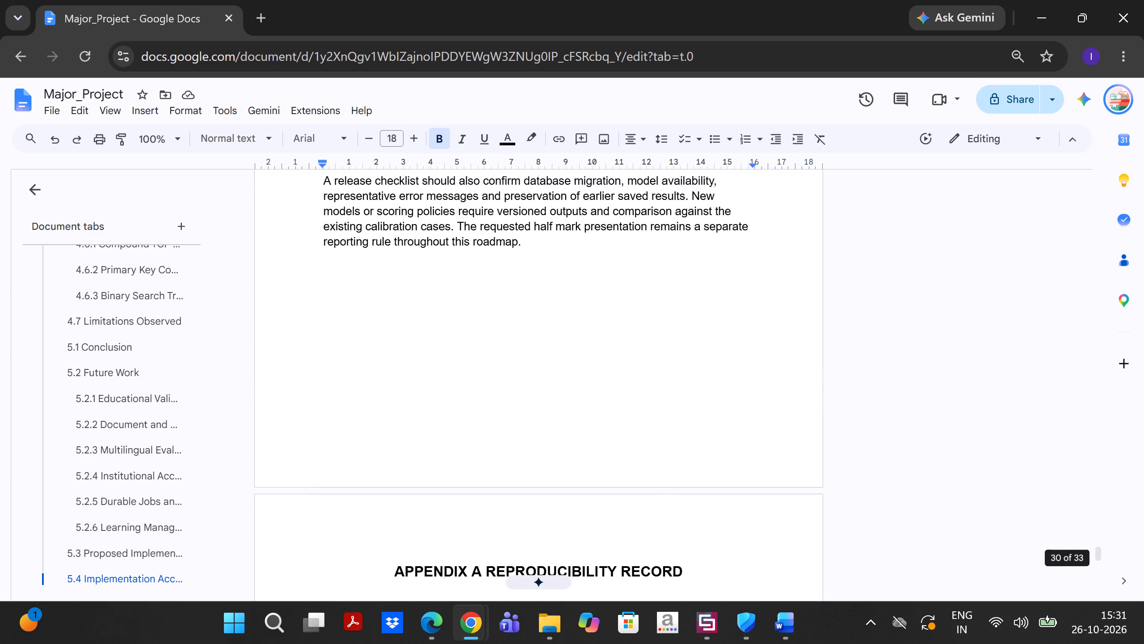
scroll(529, 532, "down", 1)
left_click(513, 530)
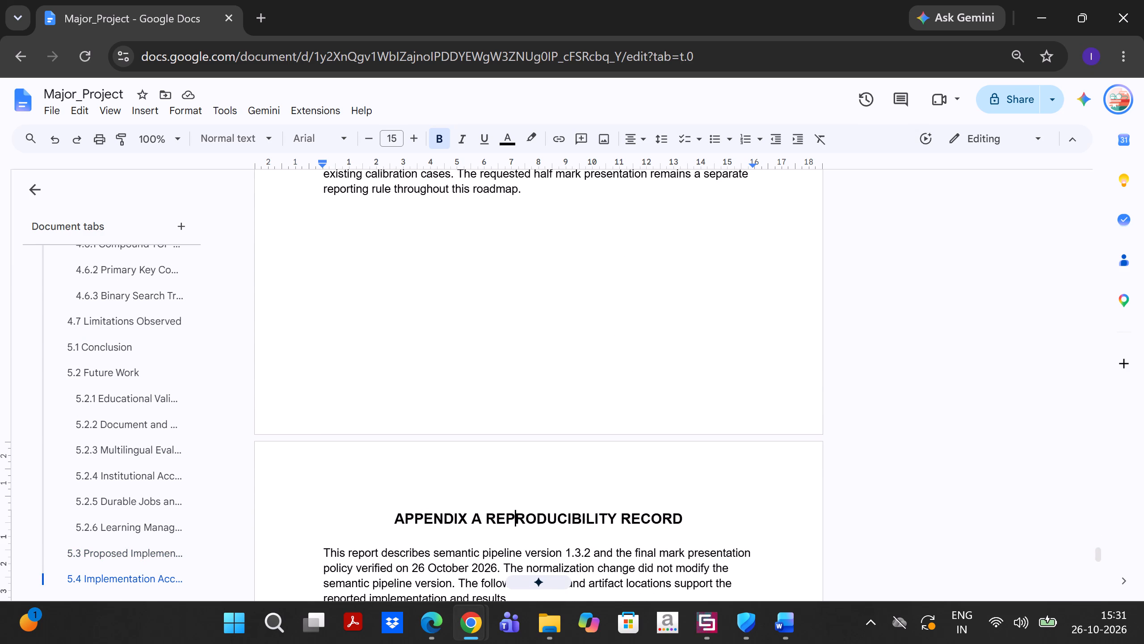
left_click_drag(688, 522, 392, 520)
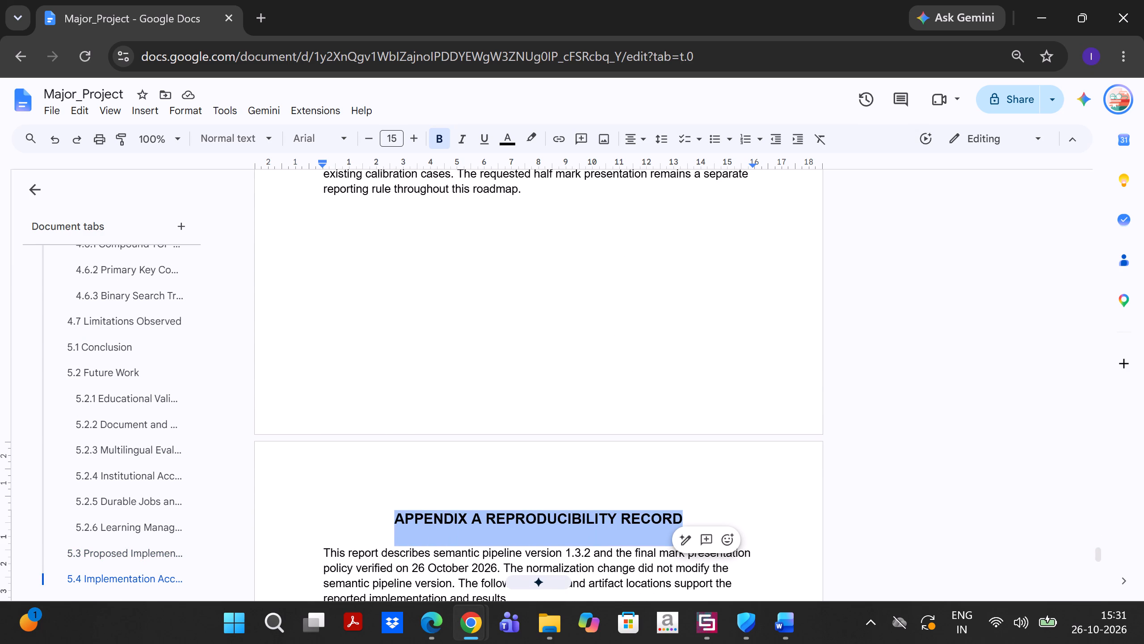
left_click(395, 136)
type("18")
key("Return")
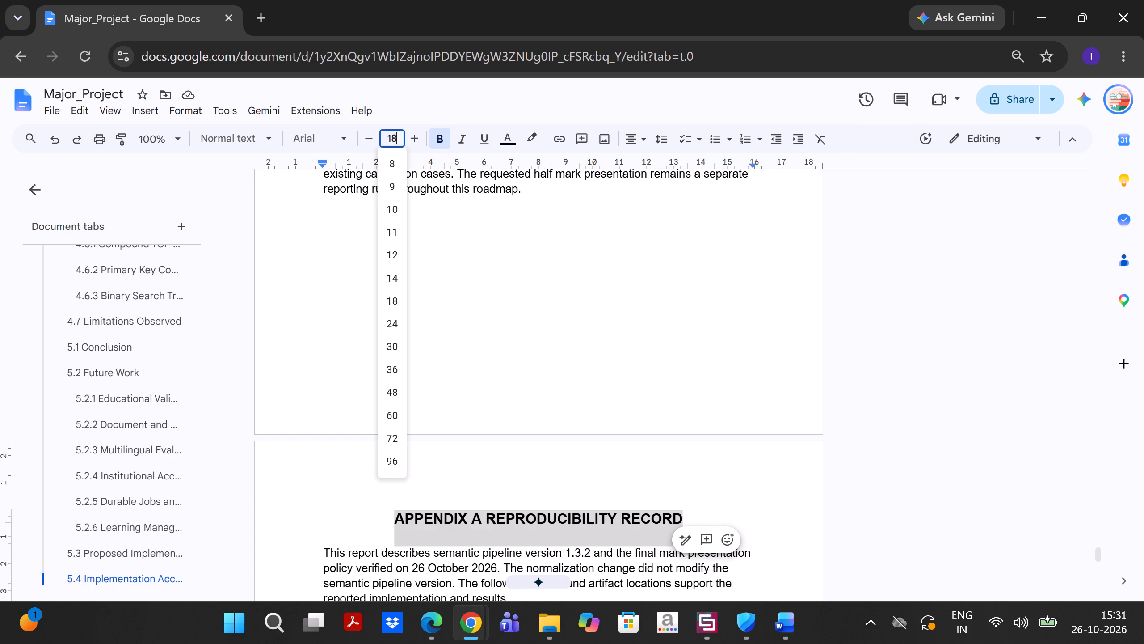
left_click(457, 241)
Review section 5.4 and Appendix A in Google Docs, and the appendix and References pages in the Word report.
scroll(457, 241, "up", 6)
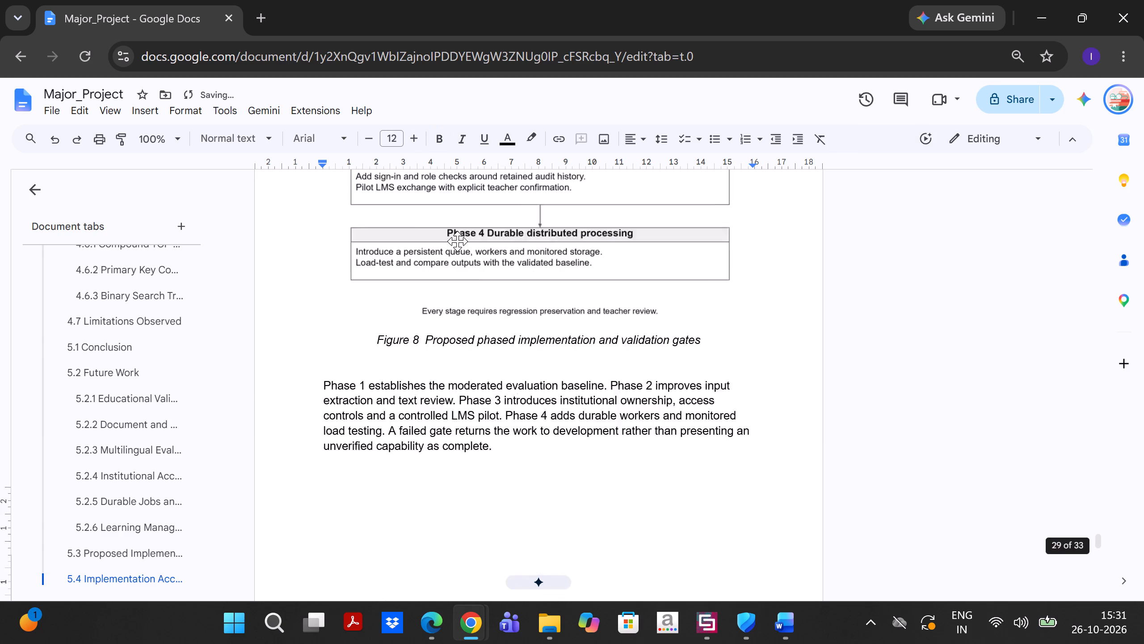
scroll(457, 241, "up", 2)
scroll(428, 314, "down", 7)
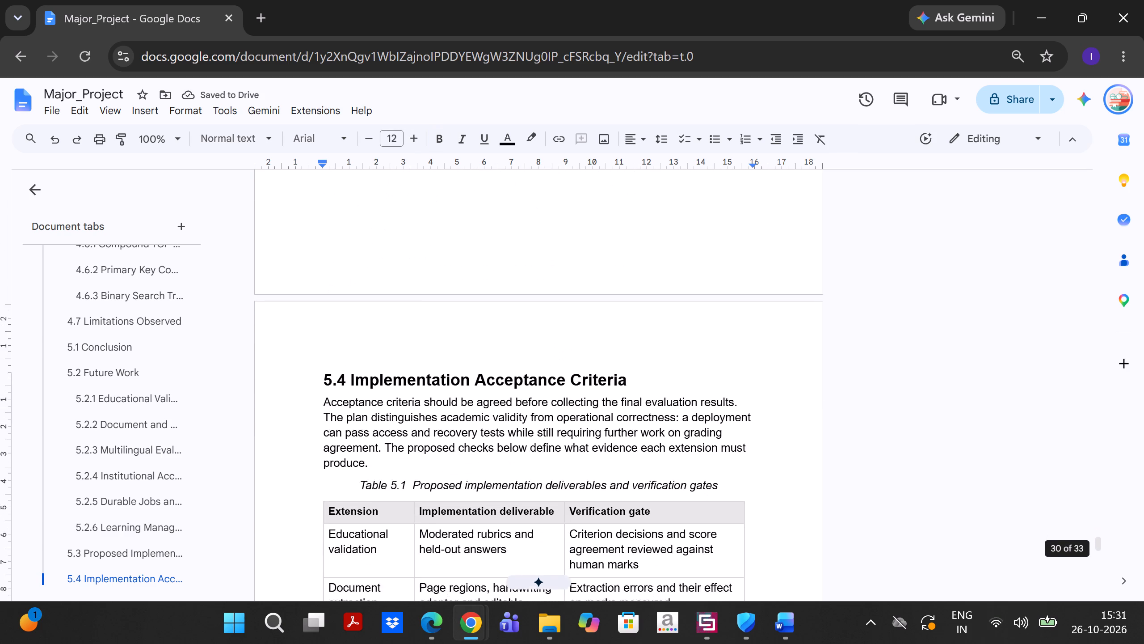
scroll(428, 314, "down", 5)
scroll(428, 314, "up", 2)
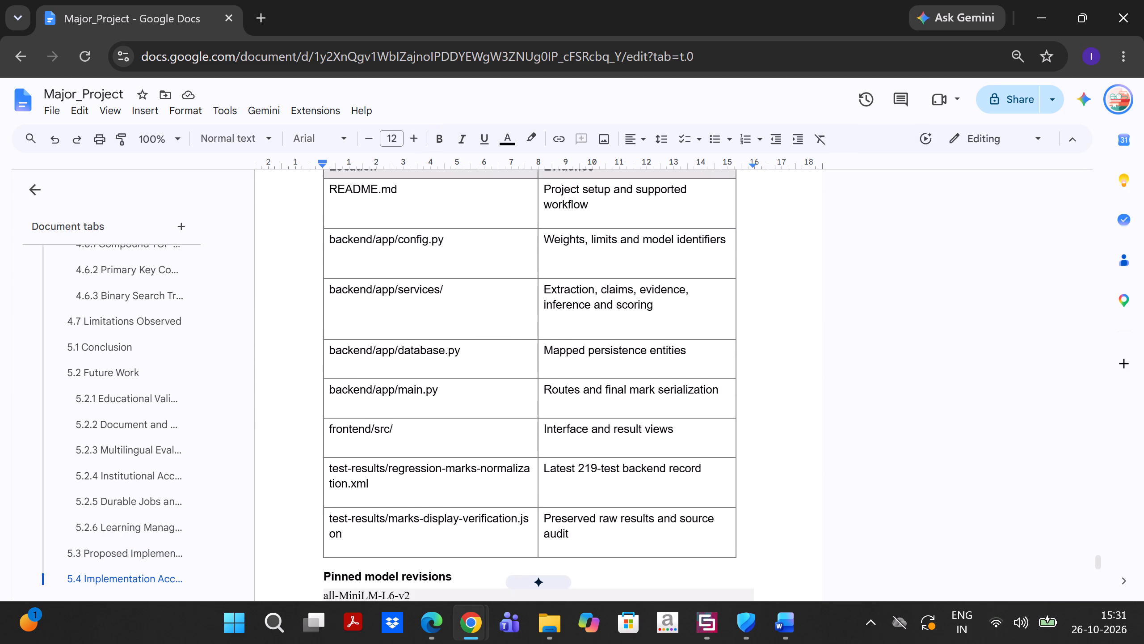
scroll(428, 314, "up", 4)
key("alt+Tab")
scroll(422, 412, "down", 1)
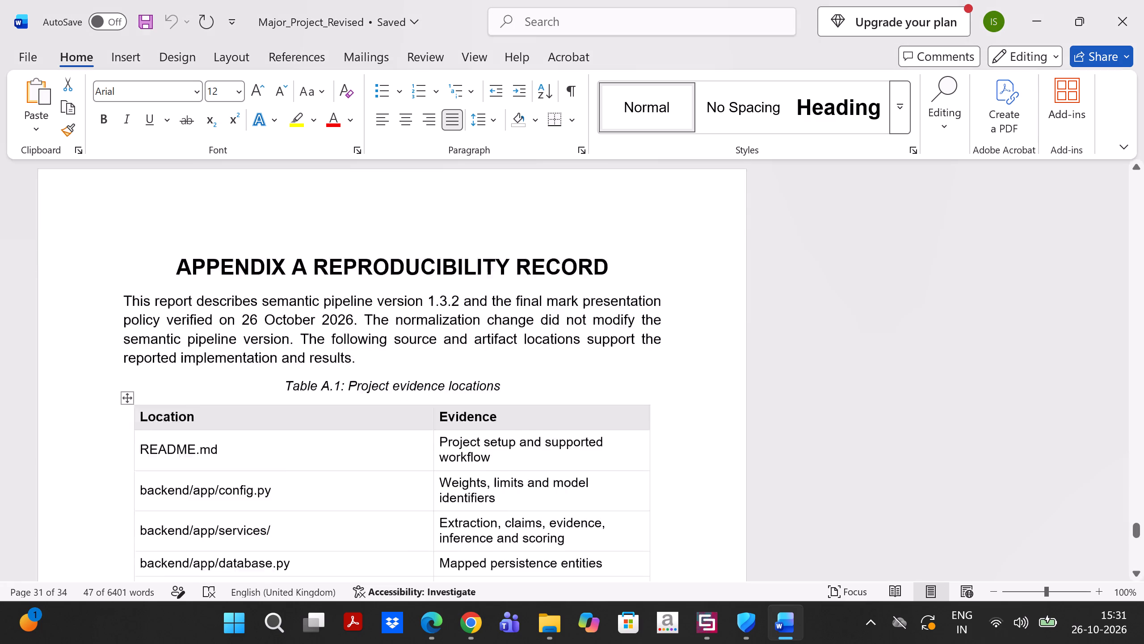
scroll(422, 412, "down", 6)
scroll(422, 412, "up", 4)
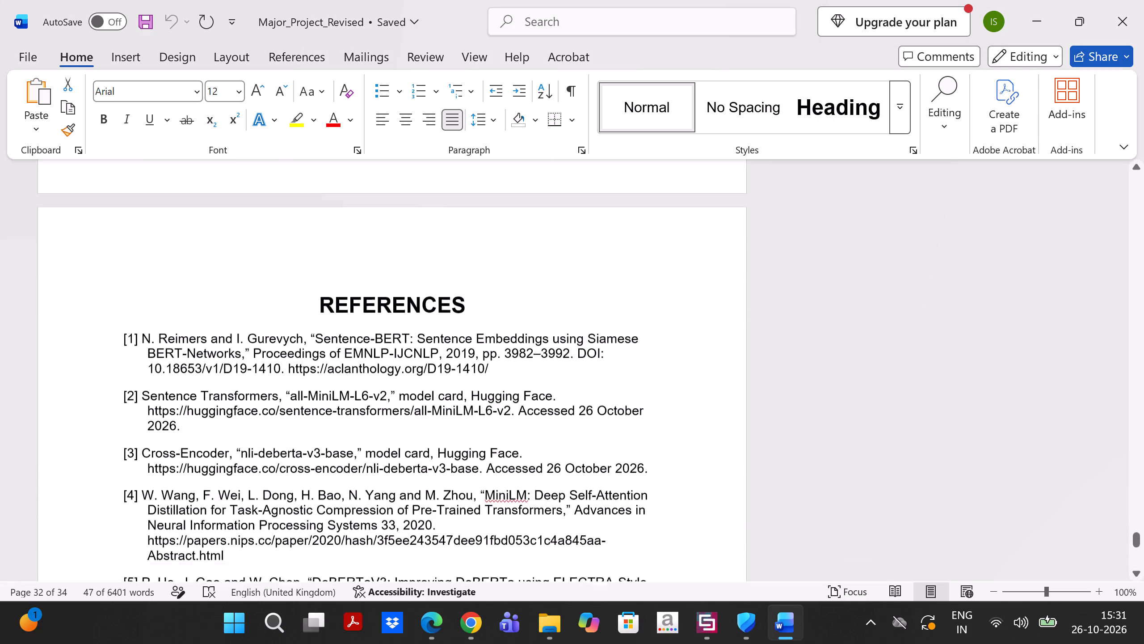
scroll(422, 412, "down", 5)
scroll(422, 412, "up", 6)
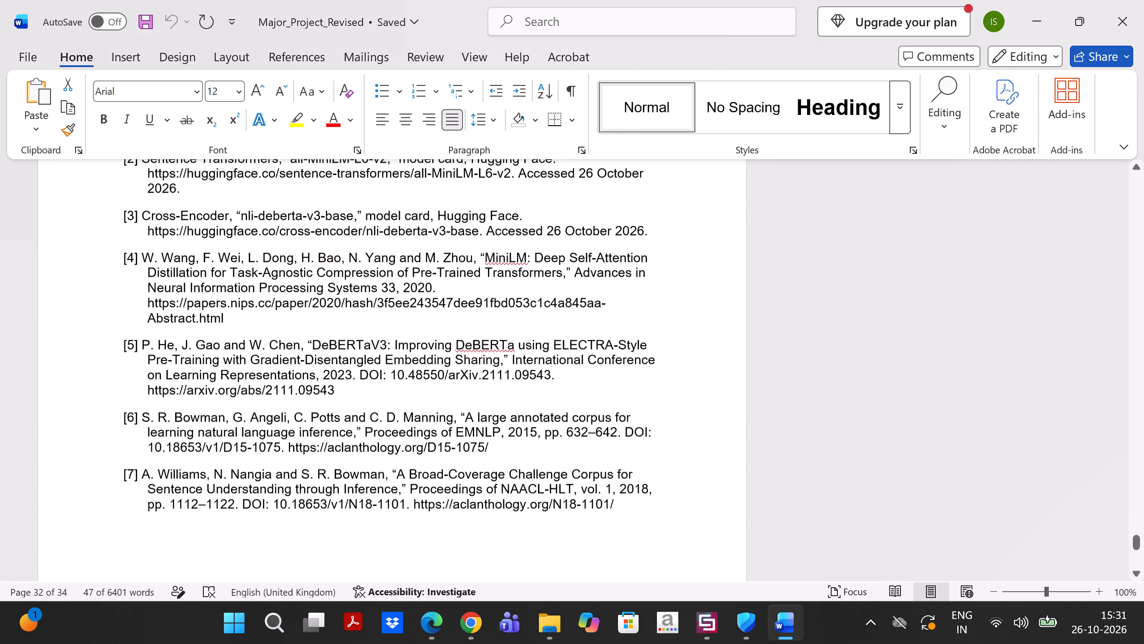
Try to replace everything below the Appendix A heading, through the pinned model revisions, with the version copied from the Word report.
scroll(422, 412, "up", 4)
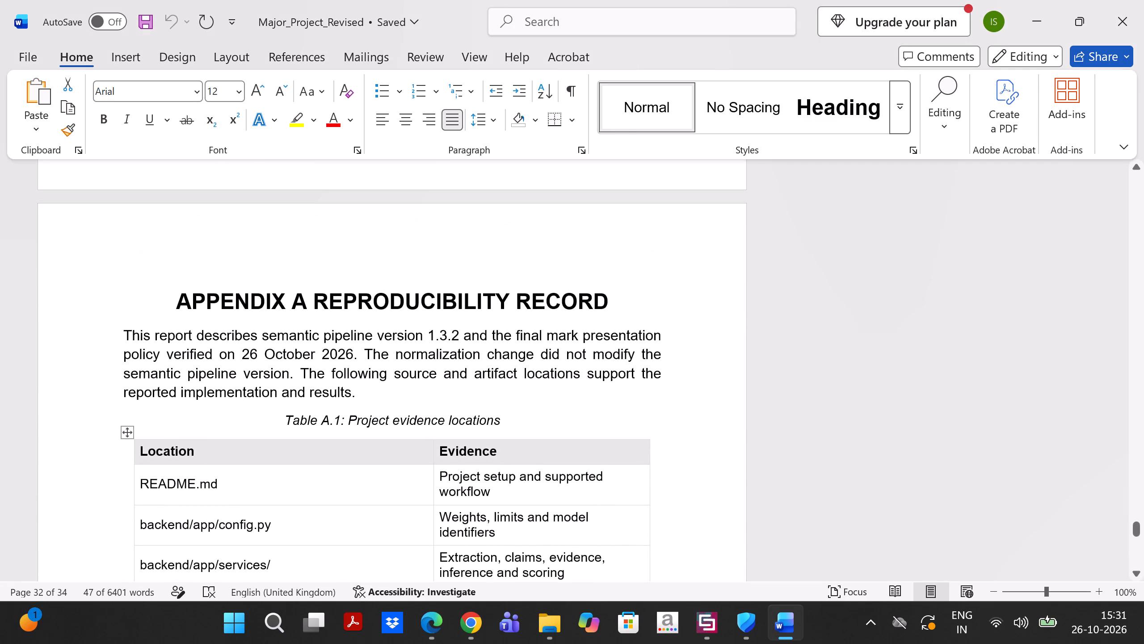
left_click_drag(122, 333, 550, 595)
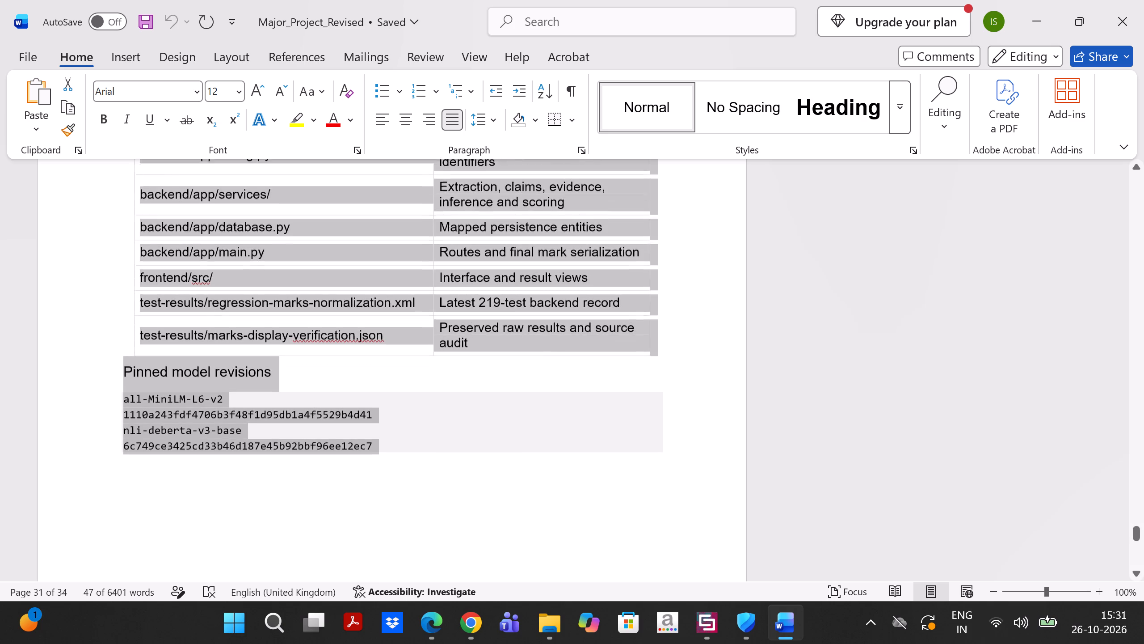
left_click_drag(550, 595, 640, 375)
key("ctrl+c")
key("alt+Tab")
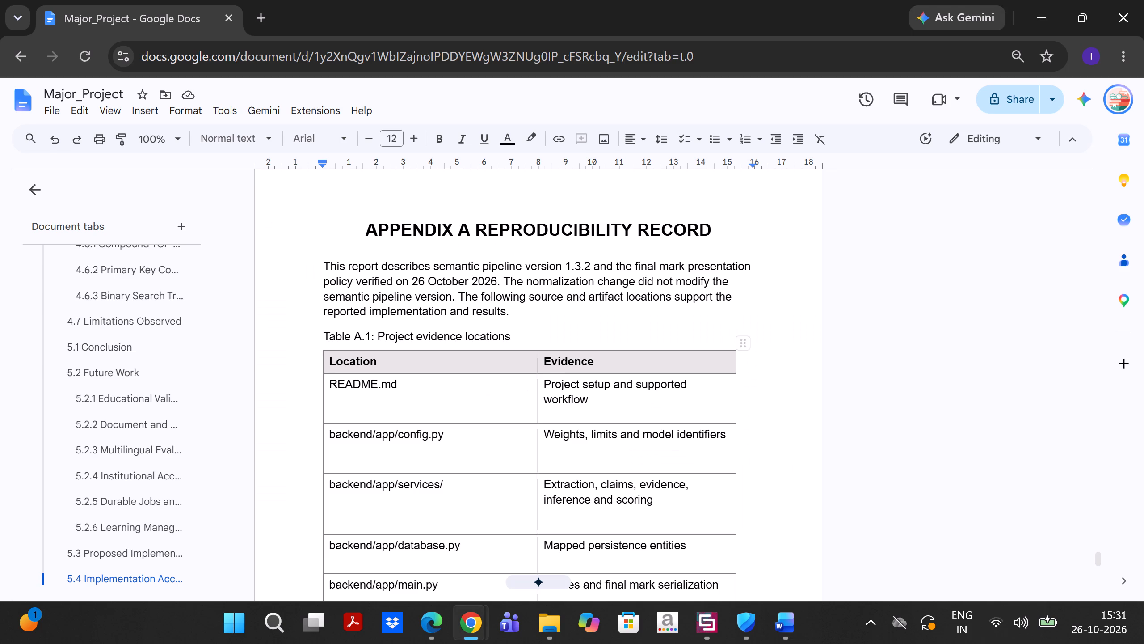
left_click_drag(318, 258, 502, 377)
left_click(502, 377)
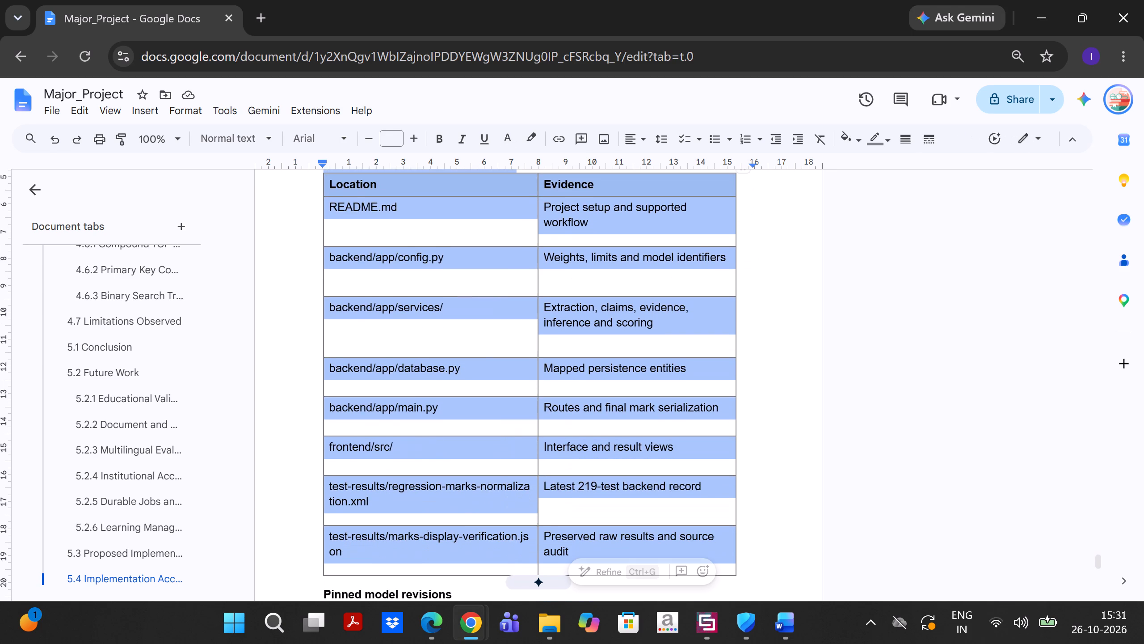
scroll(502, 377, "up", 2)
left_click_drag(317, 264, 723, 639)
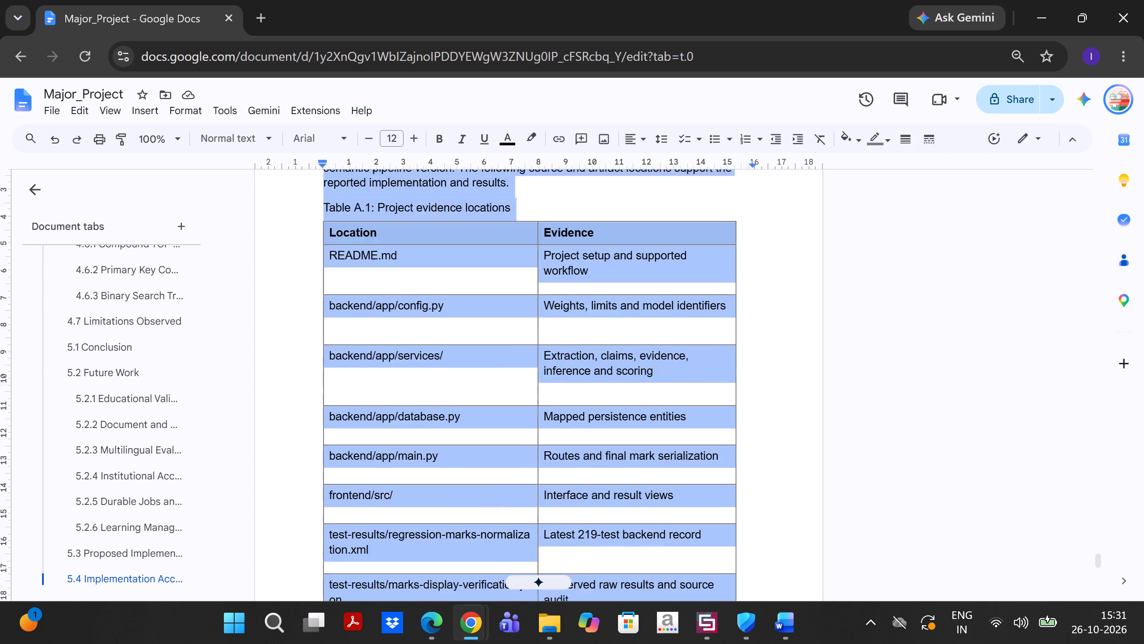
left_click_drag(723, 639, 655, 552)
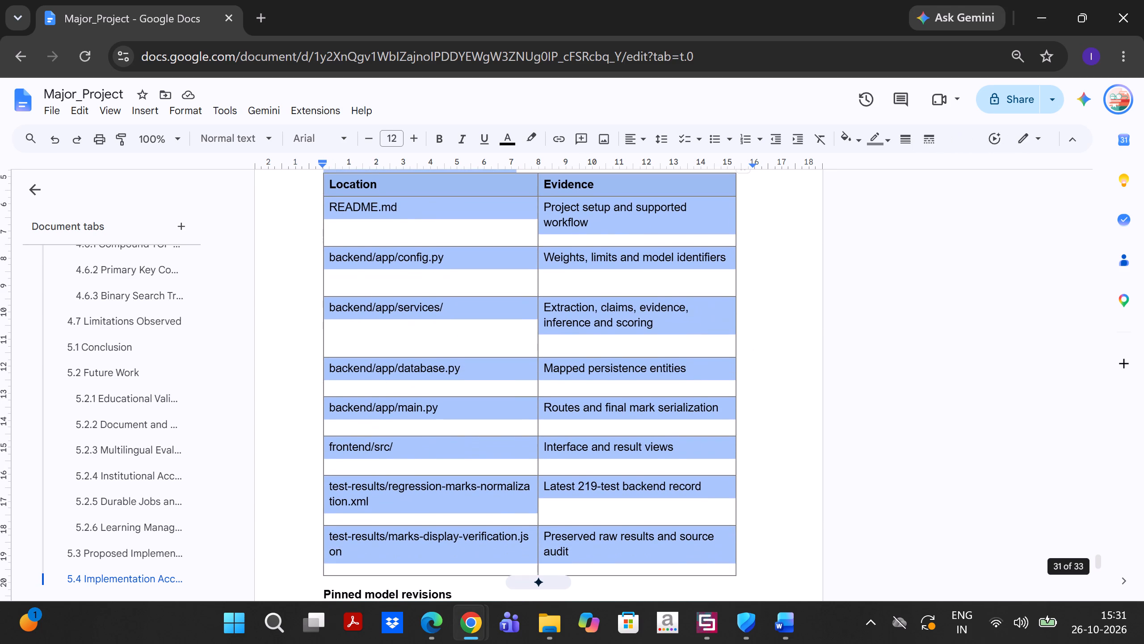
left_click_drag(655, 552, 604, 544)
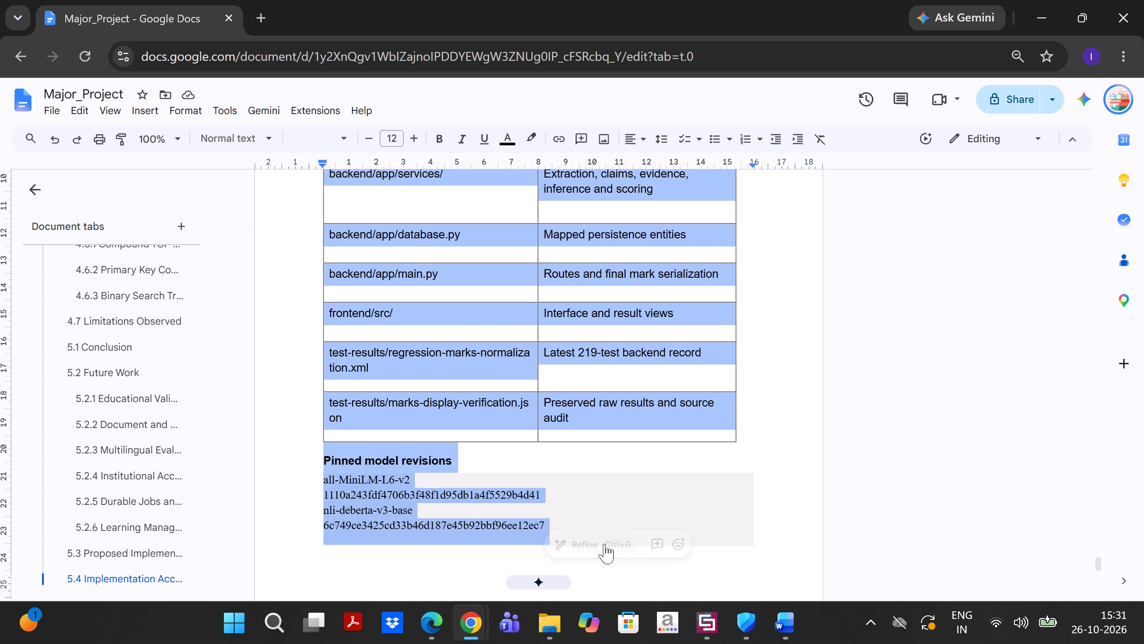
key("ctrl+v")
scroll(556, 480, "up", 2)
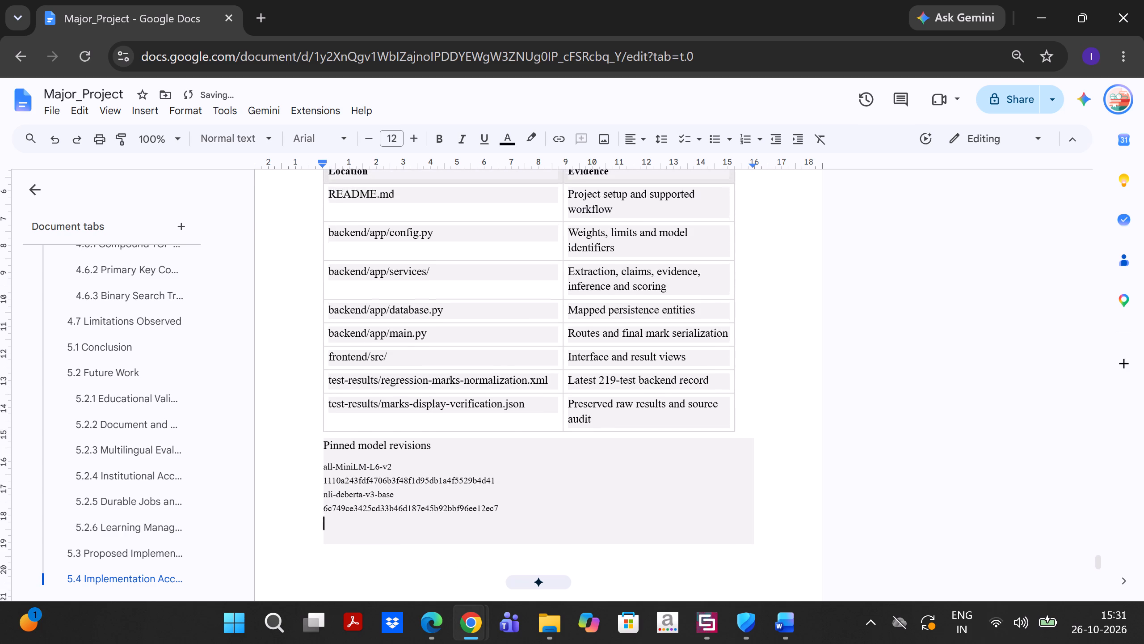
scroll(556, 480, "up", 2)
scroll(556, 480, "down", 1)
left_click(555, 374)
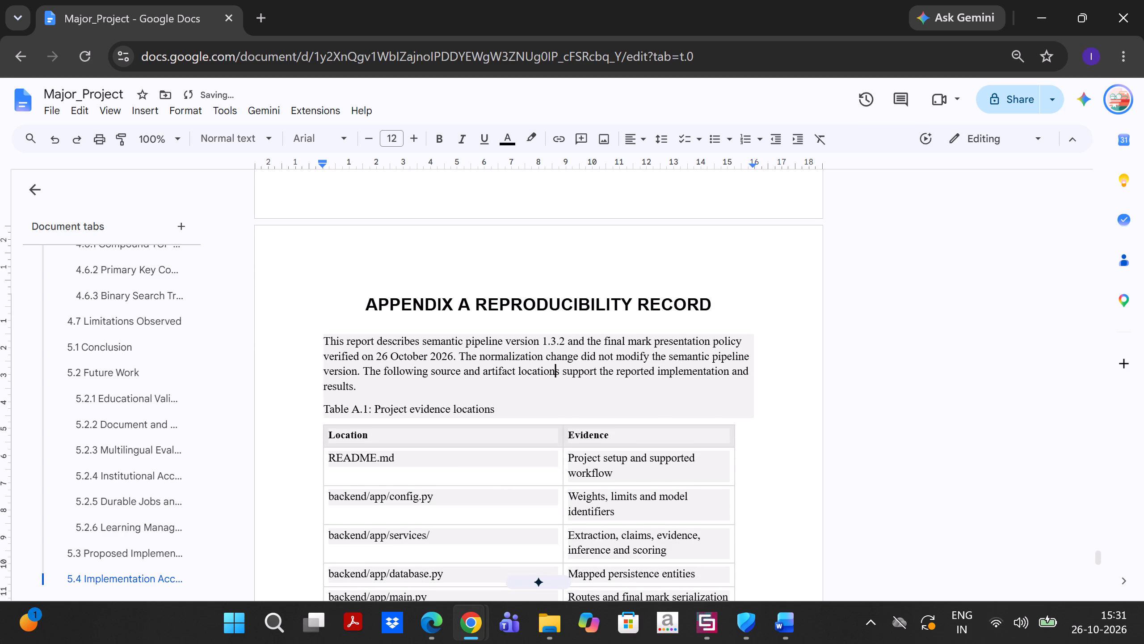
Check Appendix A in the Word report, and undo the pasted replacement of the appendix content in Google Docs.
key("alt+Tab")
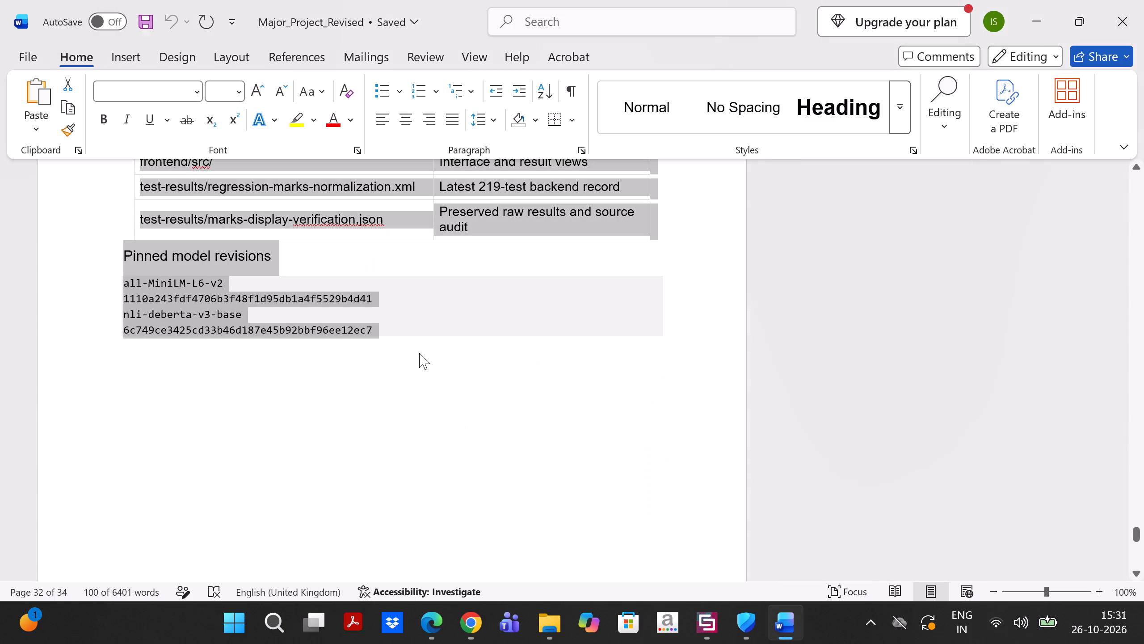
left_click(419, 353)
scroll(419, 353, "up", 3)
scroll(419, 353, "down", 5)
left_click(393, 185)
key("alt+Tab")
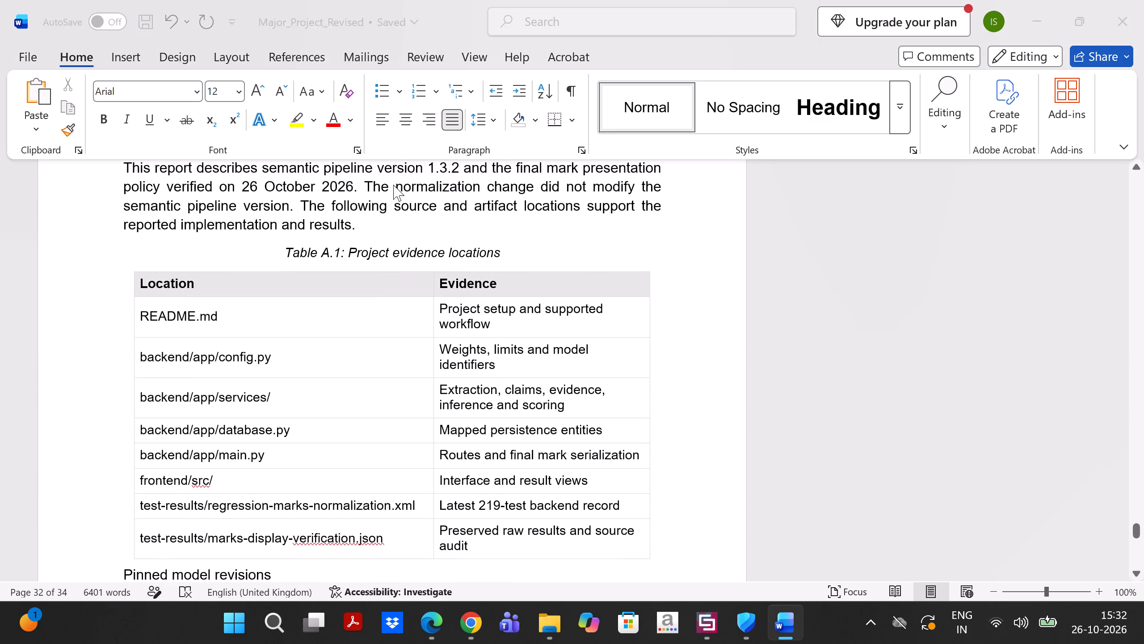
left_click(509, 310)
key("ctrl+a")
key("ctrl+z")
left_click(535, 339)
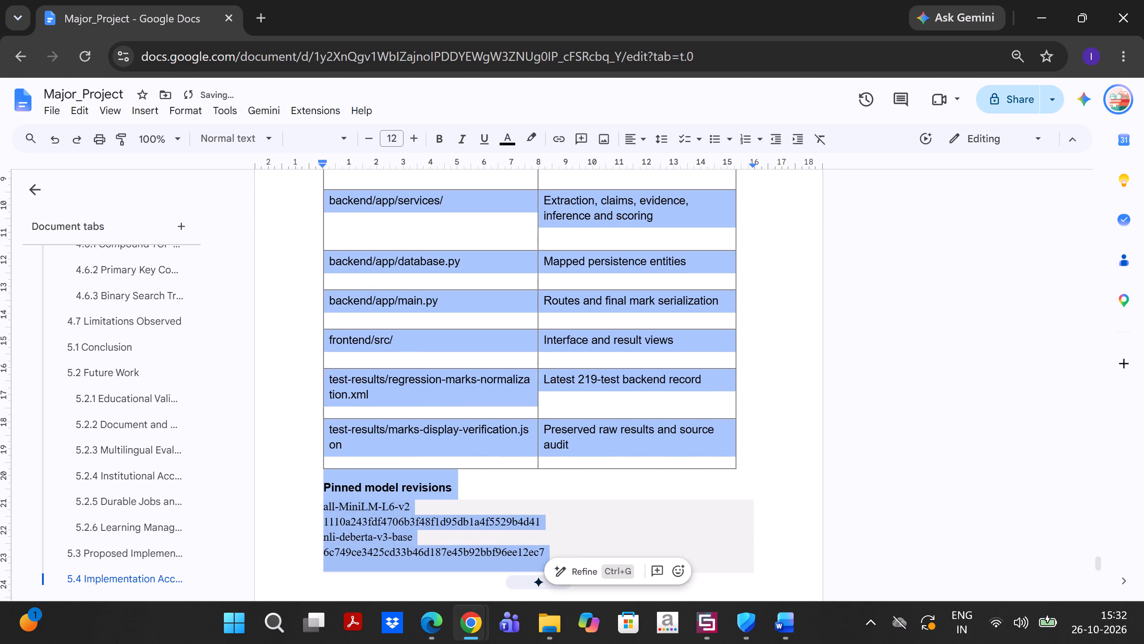
Match the "Table A.1: Project evidence locations" caption in Google Docs to the Word report by making it italic.
scroll(535, 339, "up", 3)
key("alt+Tab")
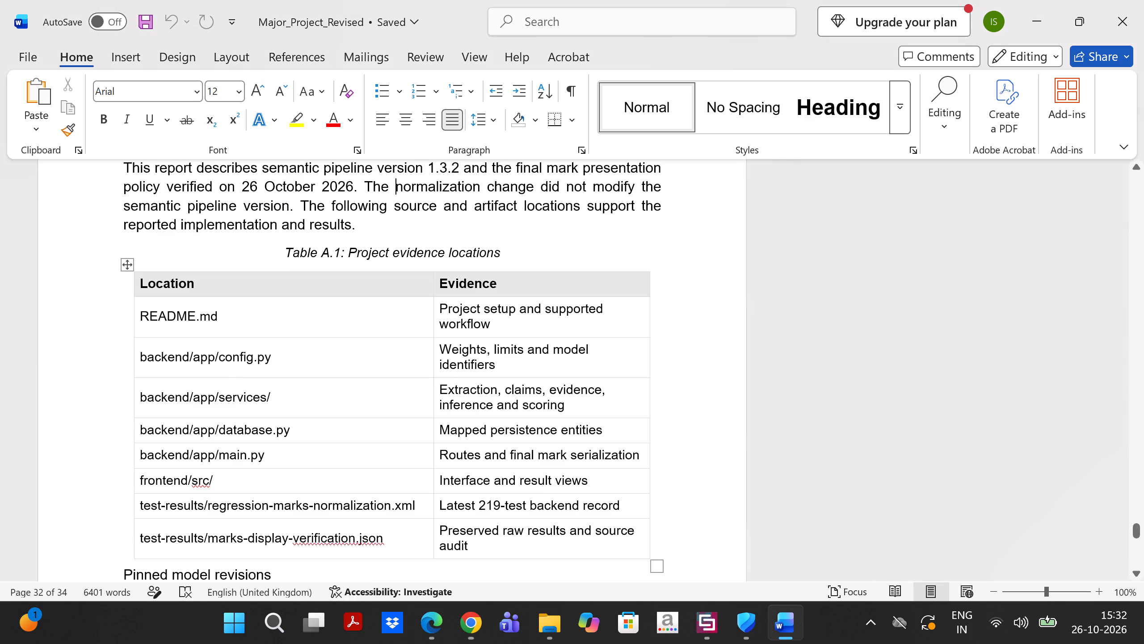
scroll(479, 431, "up", 1)
key("alt+Tab")
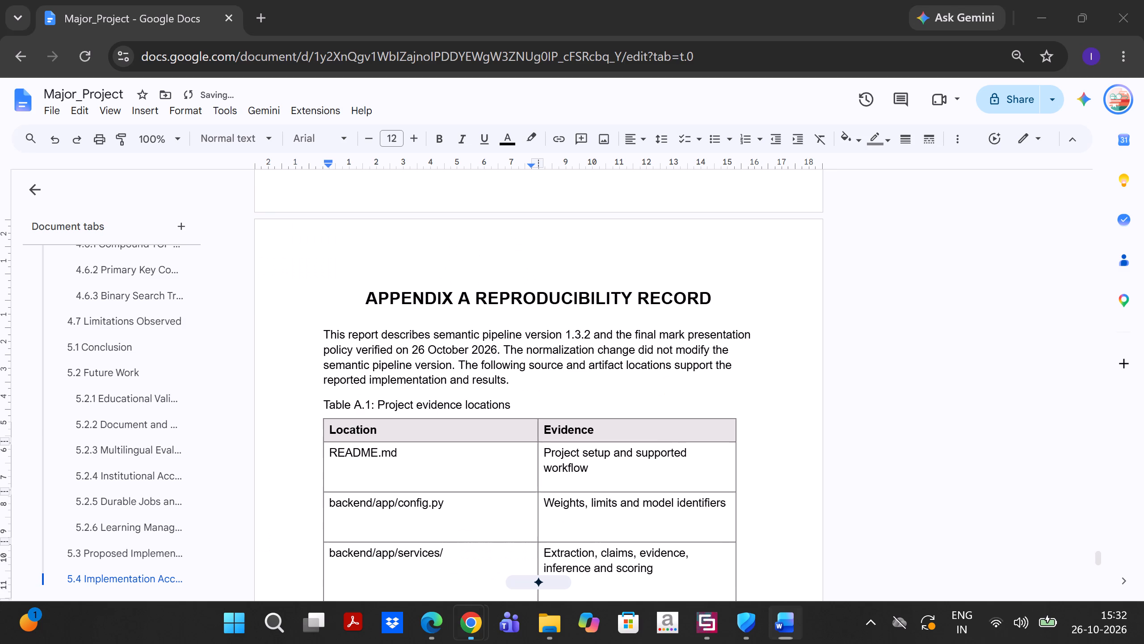
left_click(497, 350)
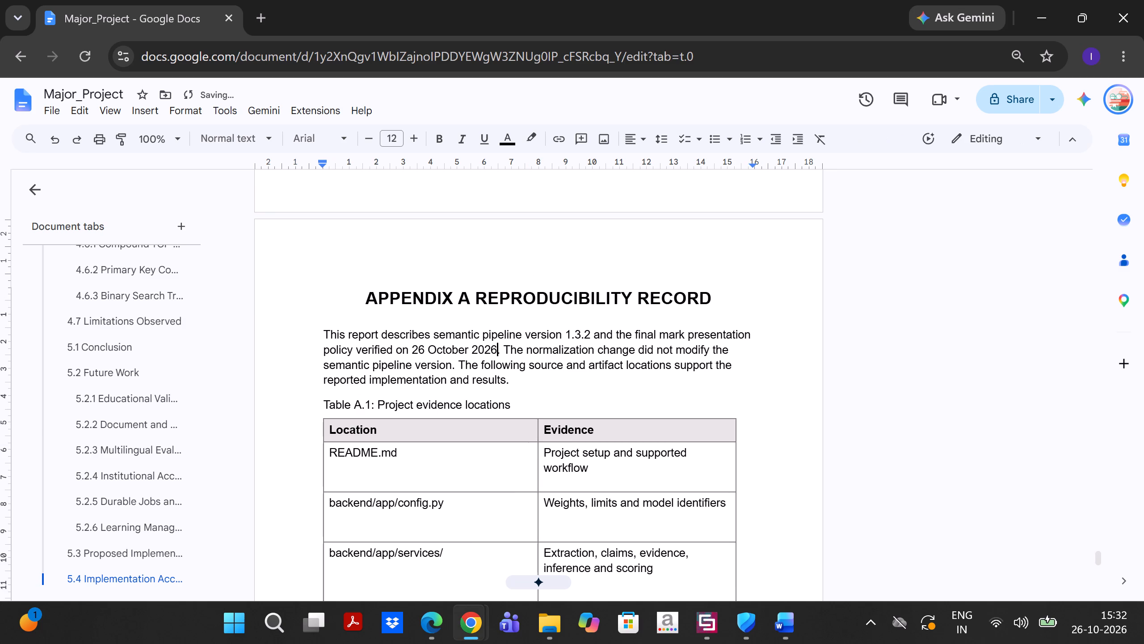
key("alt+Tab")
scroll(510, 380, "down", 1)
key("alt+Tab")
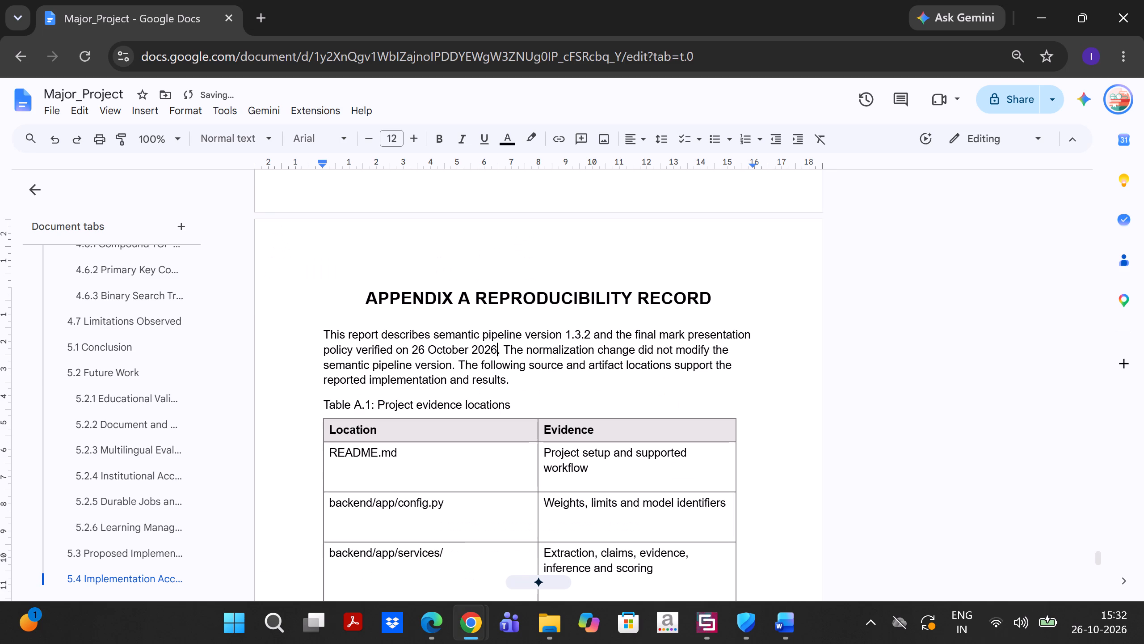
left_click_drag(324, 404, 522, 413)
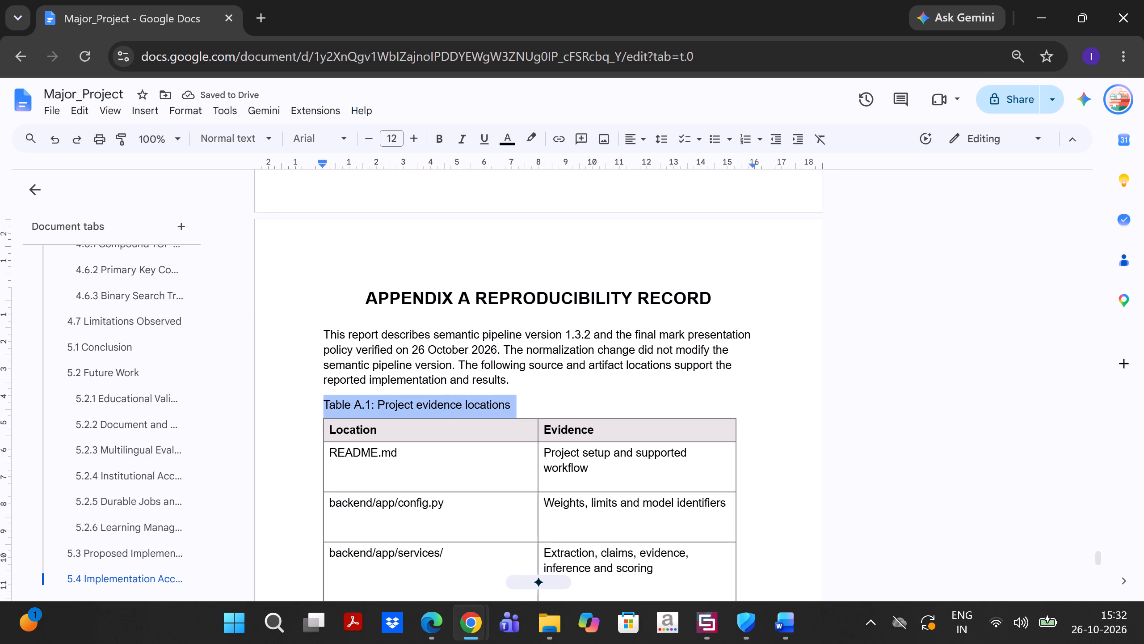
left_click_drag(522, 413, 525, 413)
key("ctrl+i")
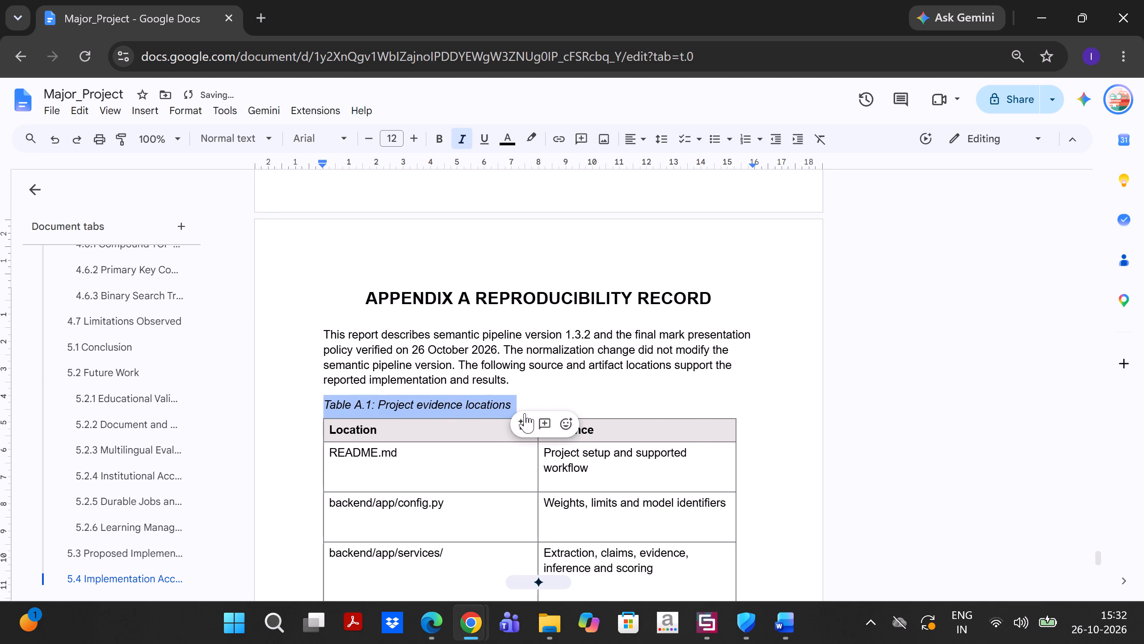
Centre the Table A.1 caption in Google Docs and compare the appendix table with the Word report.
key("ctrl+shift+e")
key("alt+Tab")
scroll(510, 428, "down", 1)
key("alt+Tab")
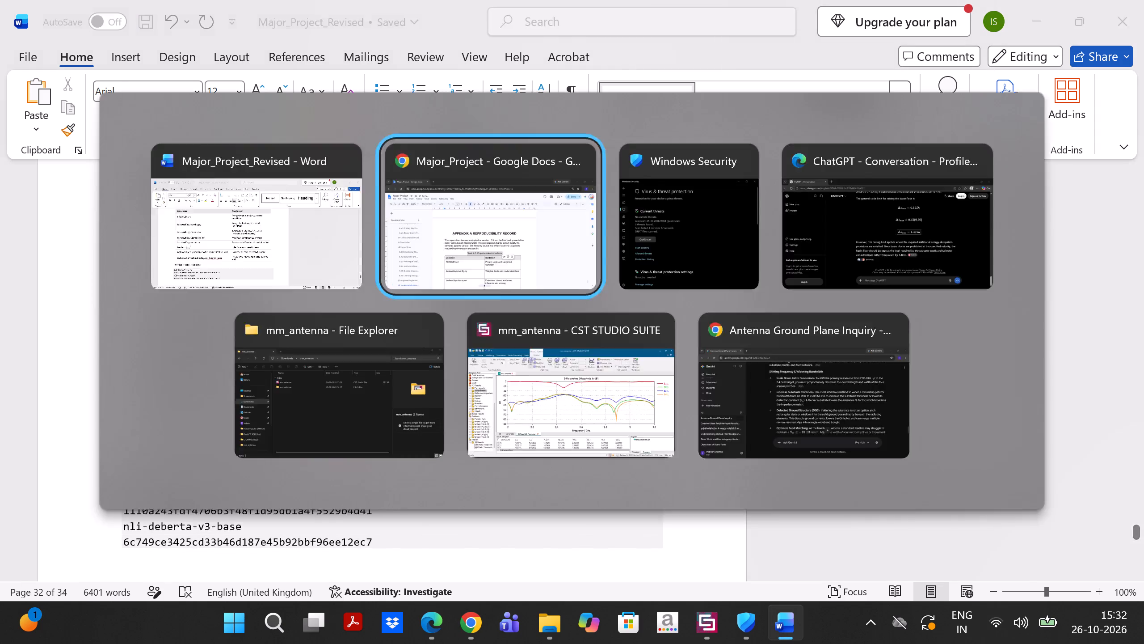
scroll(540, 458, "down", 3)
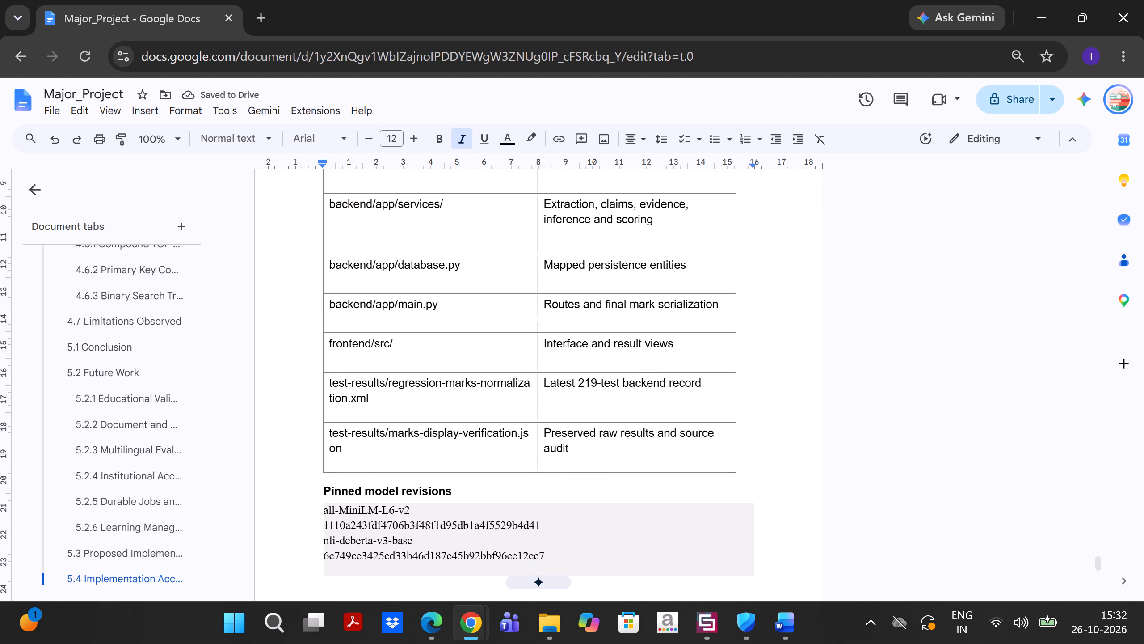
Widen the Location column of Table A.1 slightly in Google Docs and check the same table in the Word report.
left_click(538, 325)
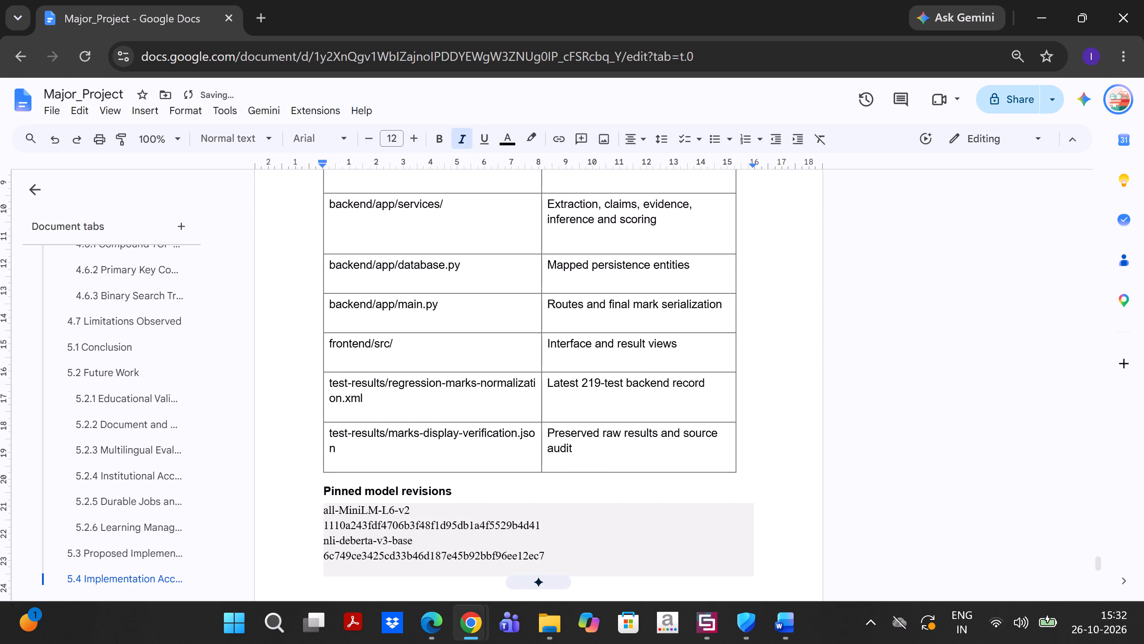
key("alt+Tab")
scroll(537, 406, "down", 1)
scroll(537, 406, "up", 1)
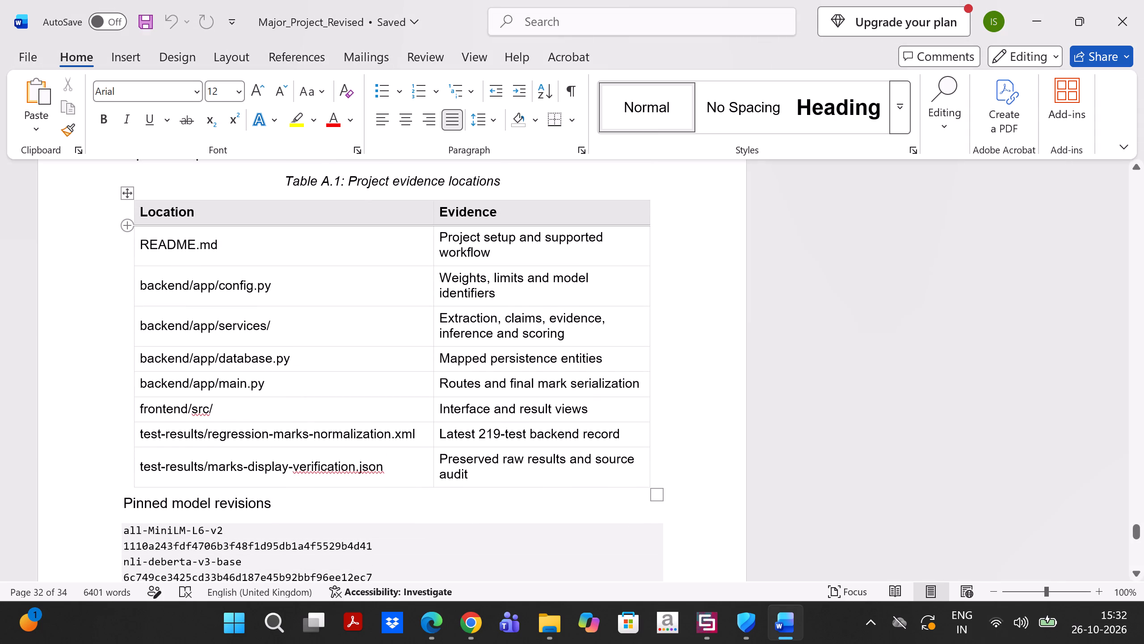
Copy the project evidence table from the Word report and delete the existing table below the Table A.1 caption in Google Docs.
left_click_drag(131, 210, 650, 479)
key("ctrl+c")
key("alt+Tab")
scroll(481, 382, "up", 1)
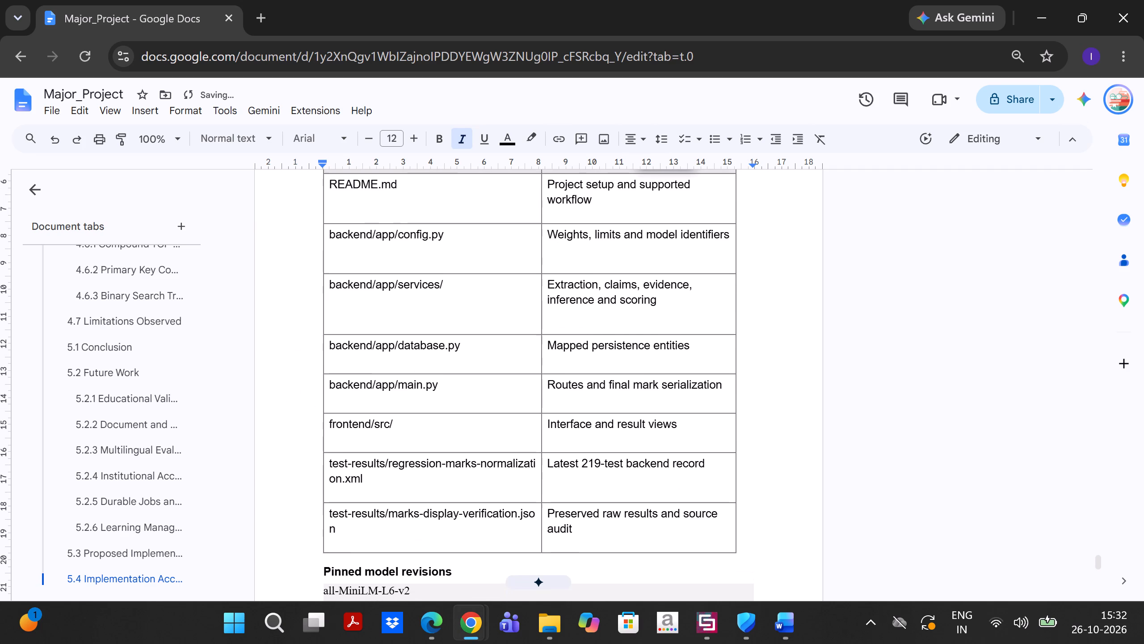
scroll(400, 352, "up", 1)
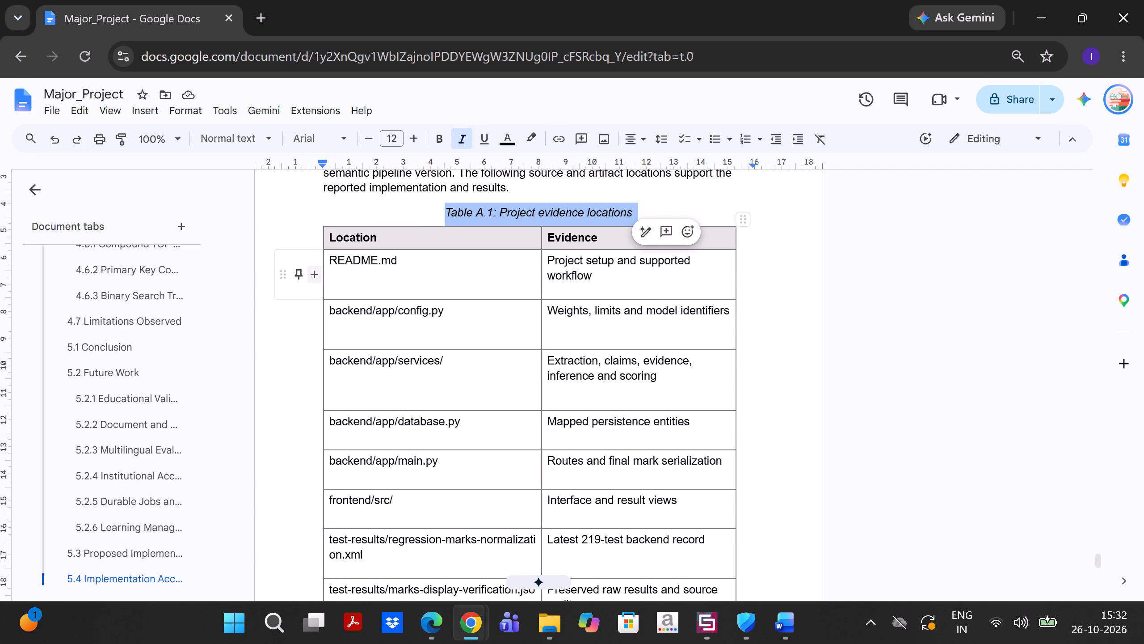
left_click_drag(325, 238, 329, 246)
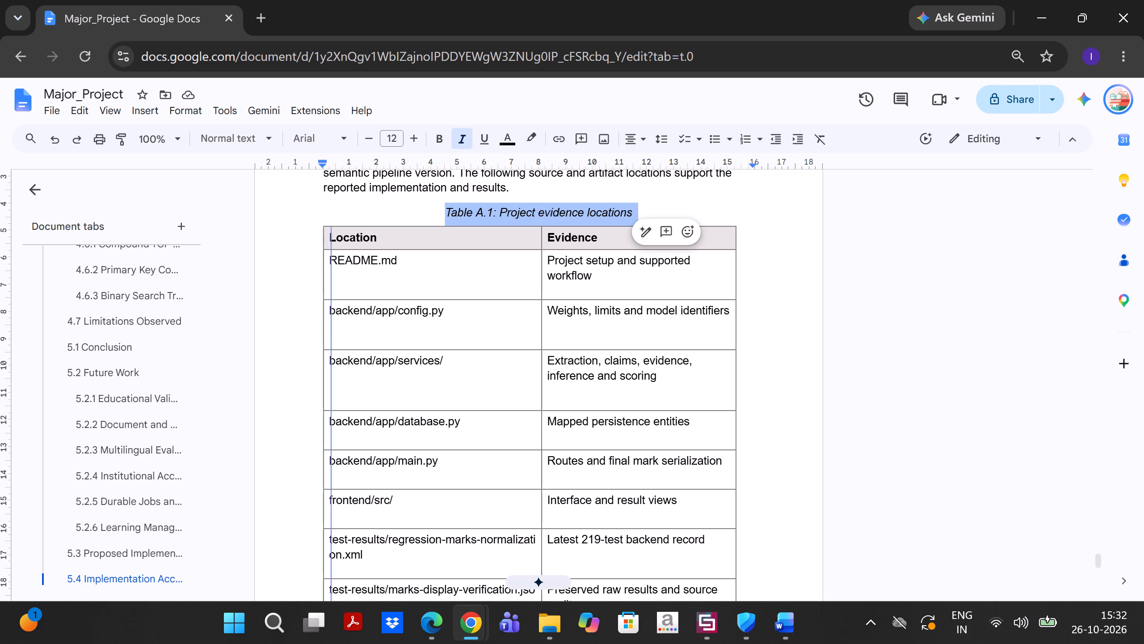
left_click_drag(329, 246, 320, 246)
left_click(306, 253)
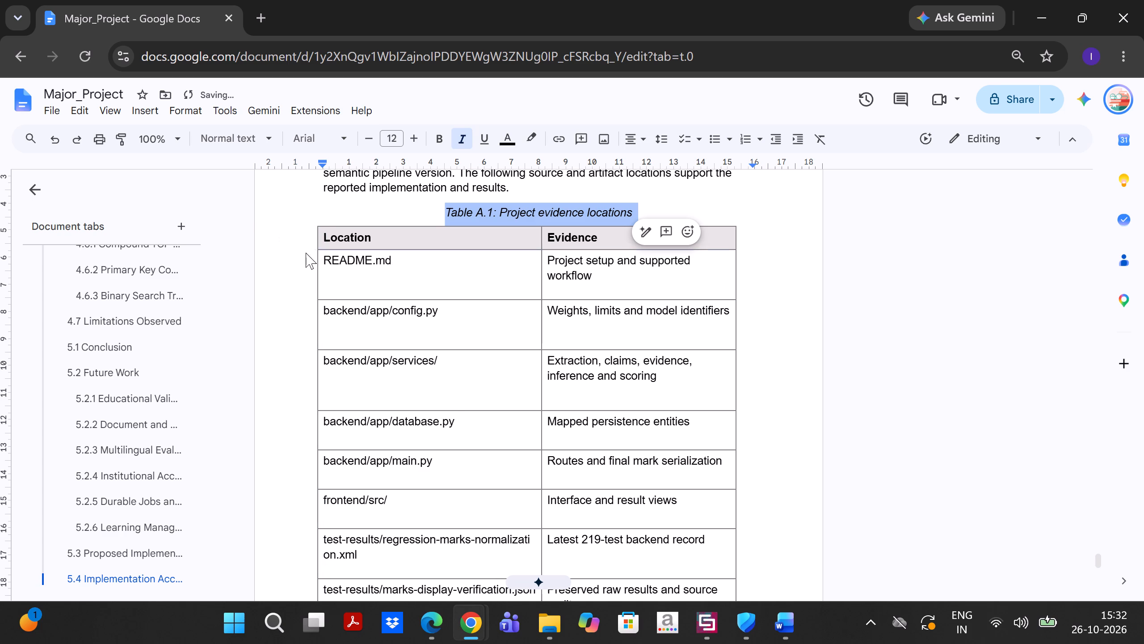
left_click_drag(747, 240, 509, 524)
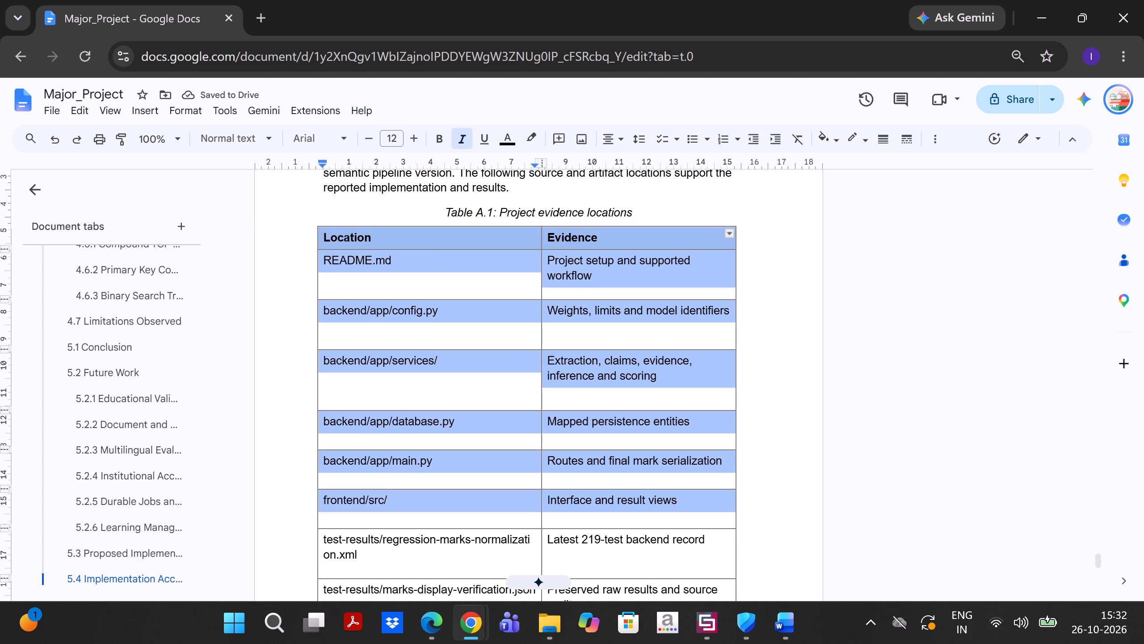
left_click_drag(509, 524, 559, 208)
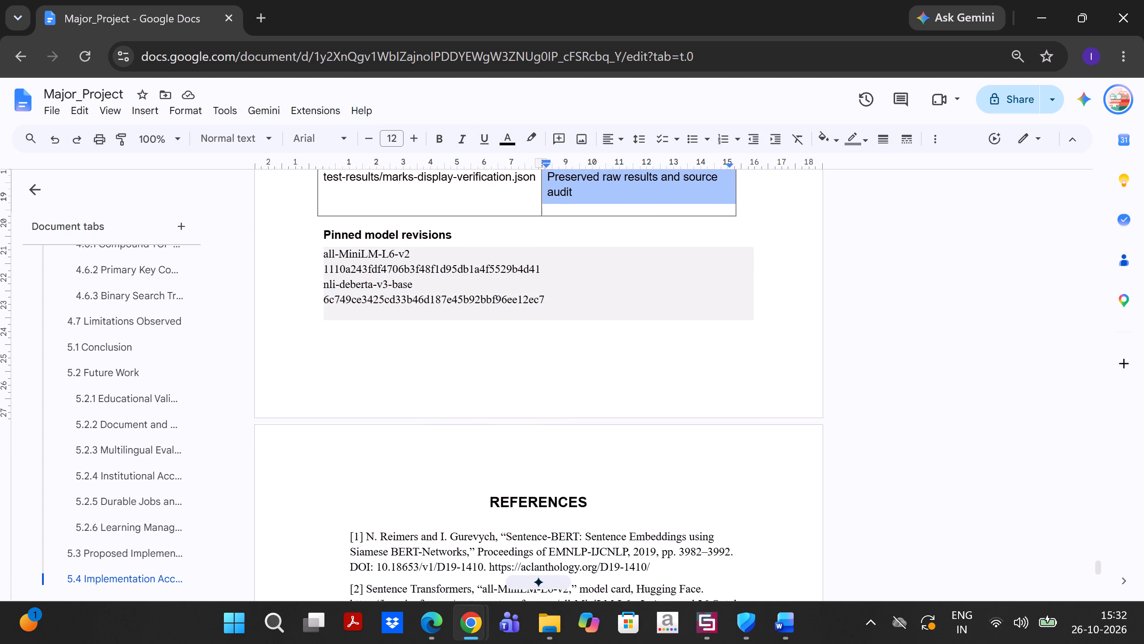
key("BackSpace")
scroll(559, 208, "up", 2)
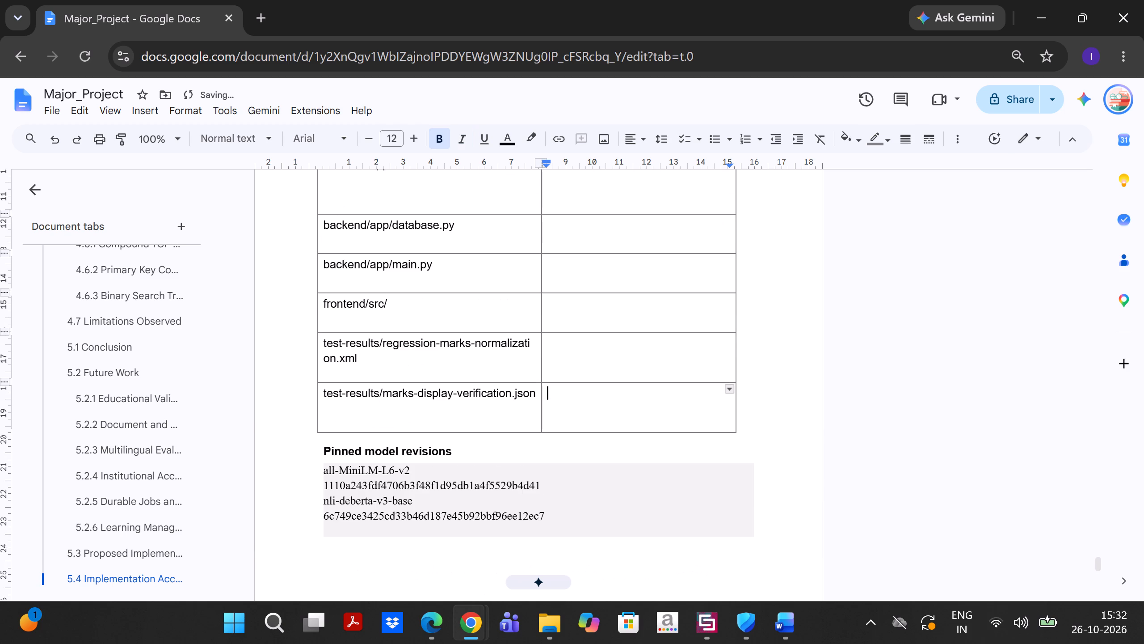
left_click_drag(740, 417, 333, 283)
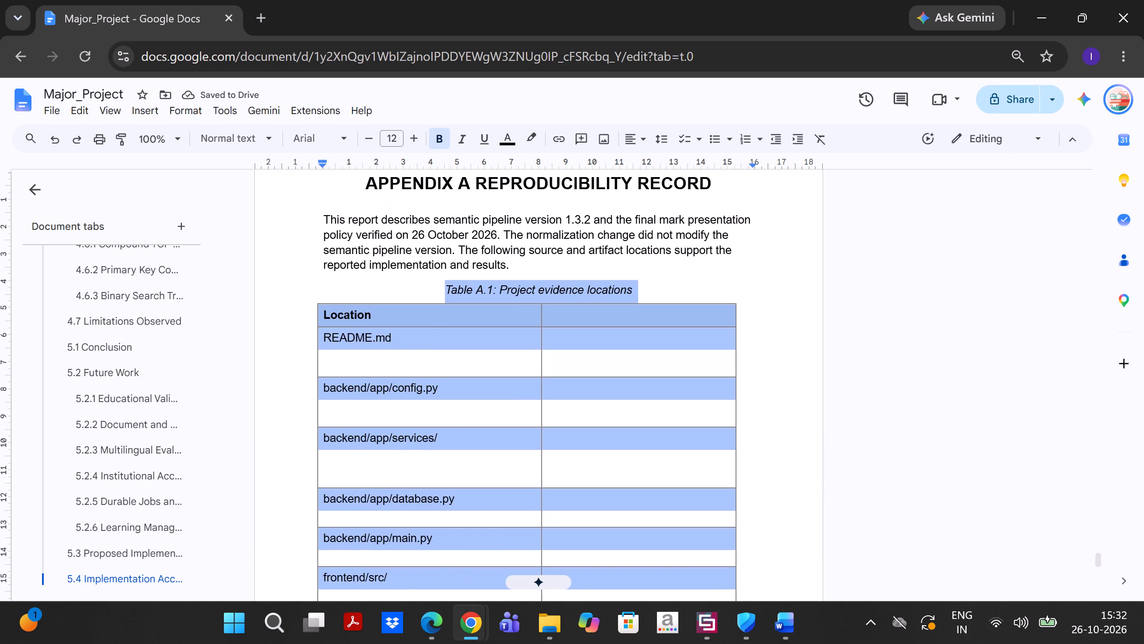
left_click_drag(333, 283, 309, 325)
key("BackSpace")
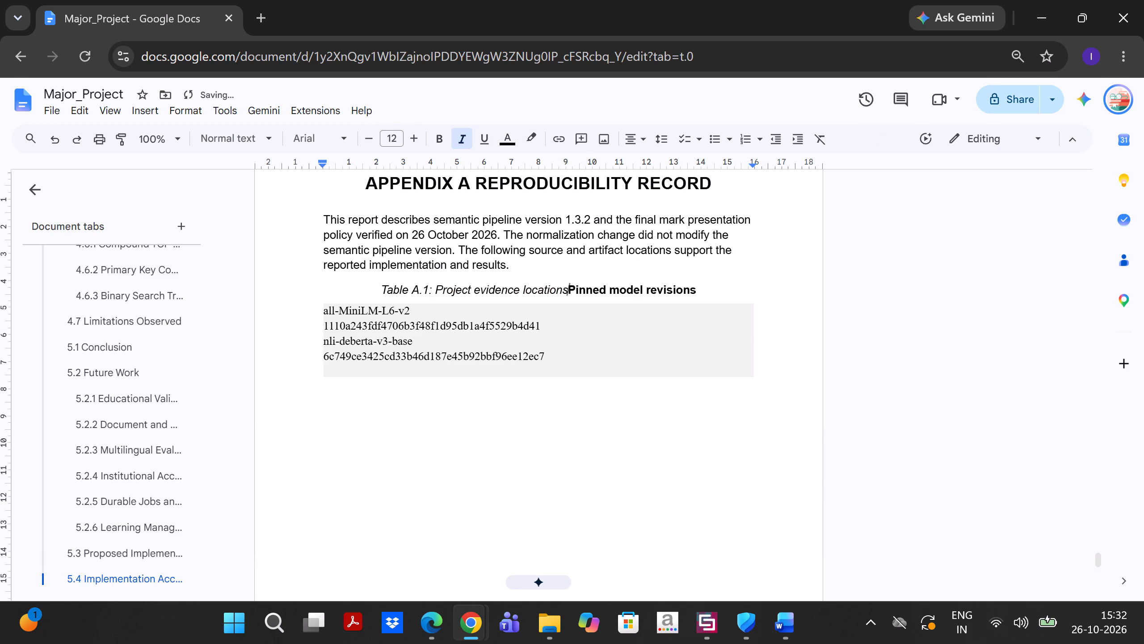
Paste the Word version of the project evidence table on a new non-italic line below the Table A.1 caption.
key("Return")
left_click(640, 289)
key("Return")
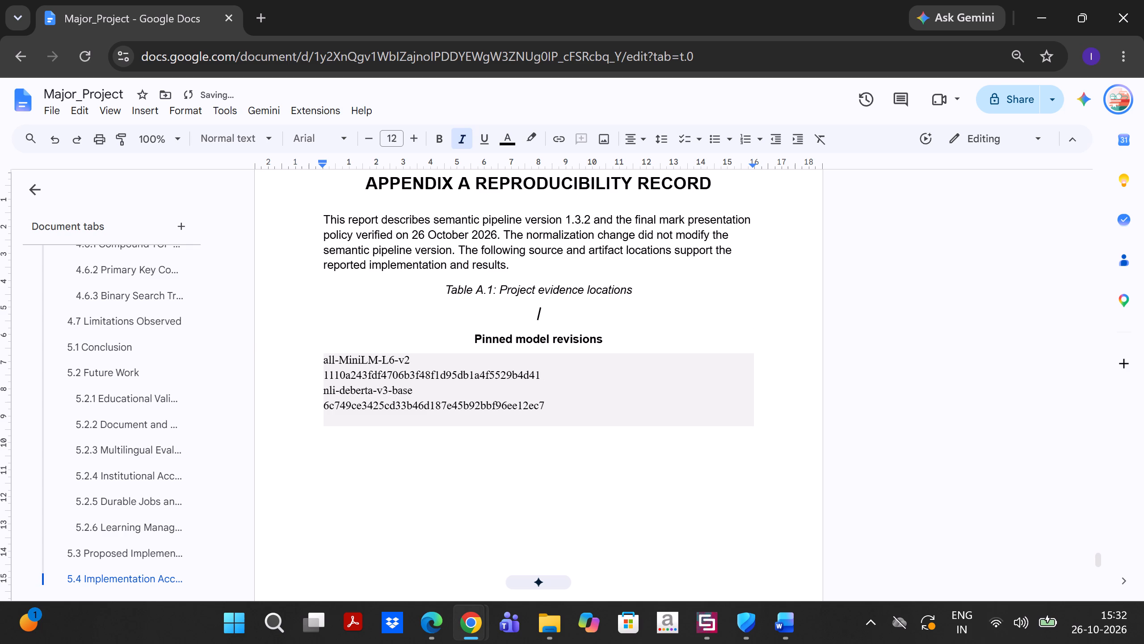
key("BackSpace")
key("ctrl+i")
key("alt+Tab")
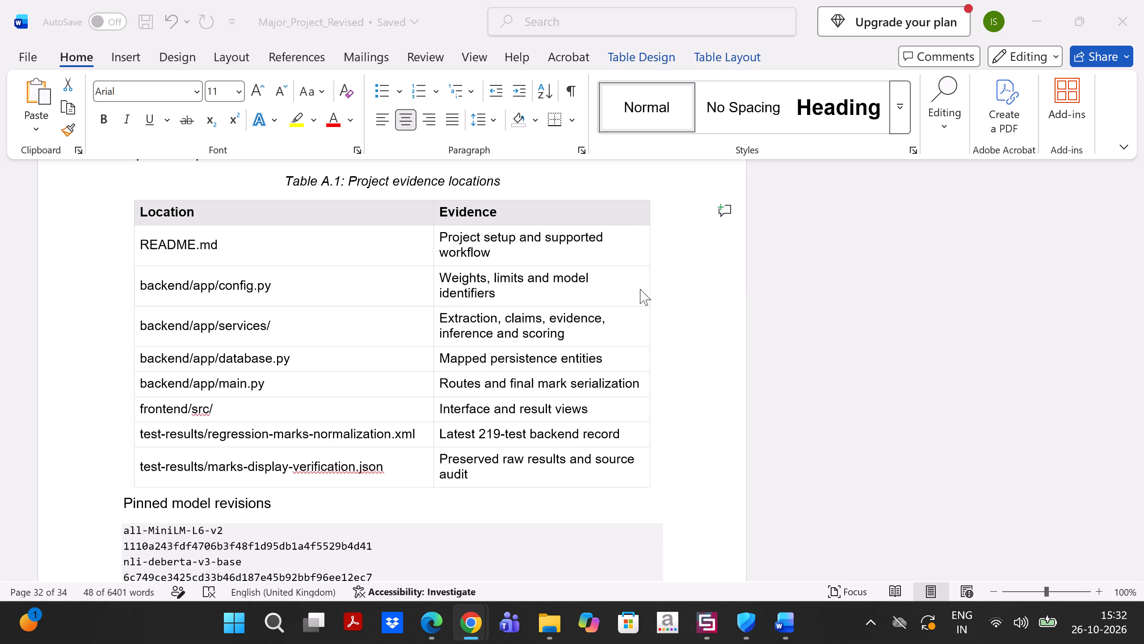
key("ctrl+c")
key("alt+Tab")
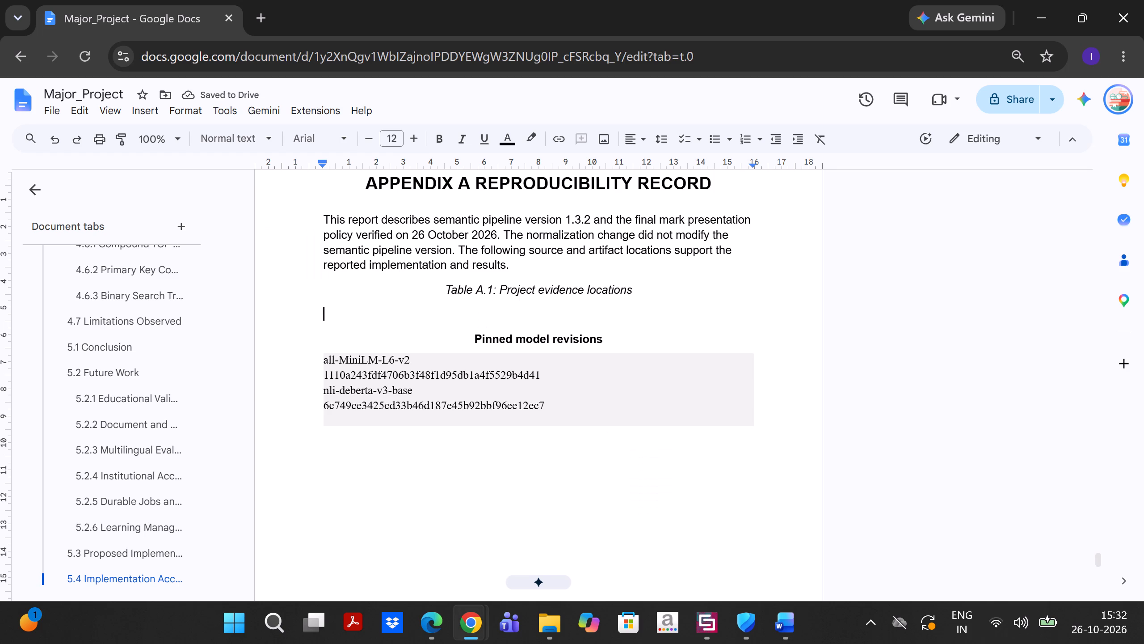
key("ctrl+v")
scroll(627, 408, "down", 1)
scroll(626, 433, "up", 1)
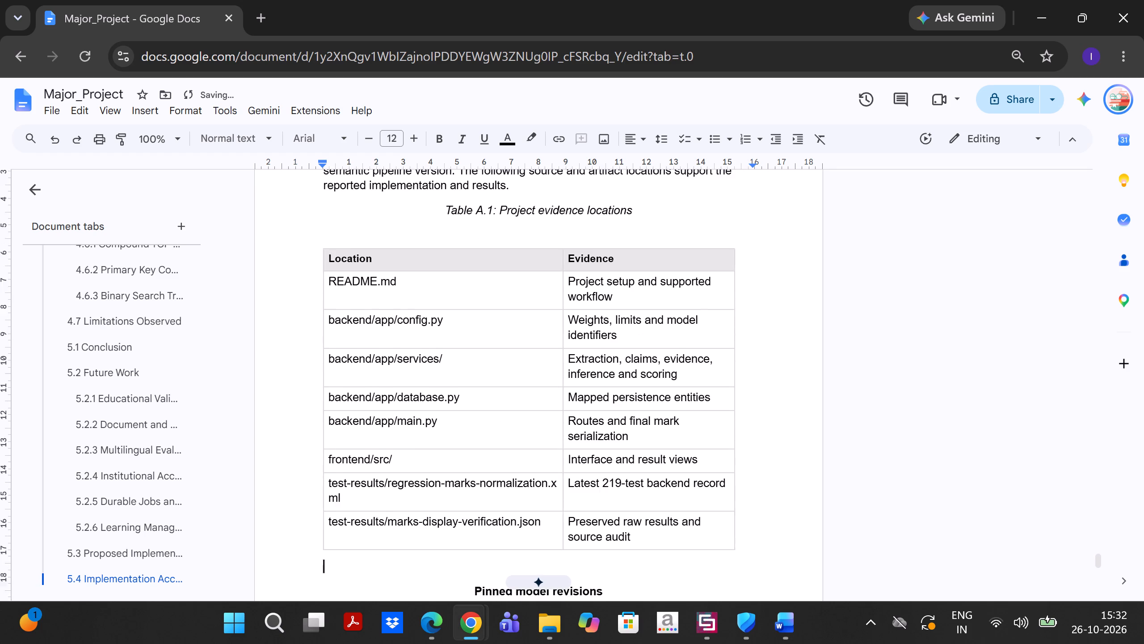
scroll(626, 433, "up", 1)
key("alt+Tab")
key("alt+Tab")
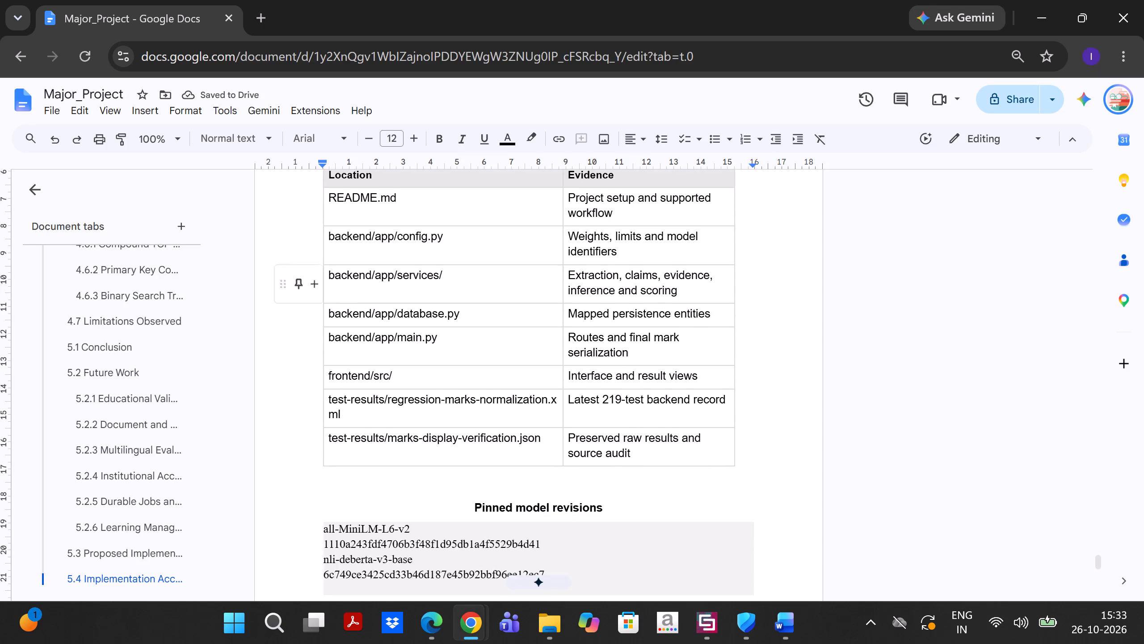
Remove the blank line between the Table A.1 caption and the pasted table, and compare with the Word report.
scroll(525, 366, "up", 1)
scroll(467, 205, "up", 1)
left_click(409, 264)
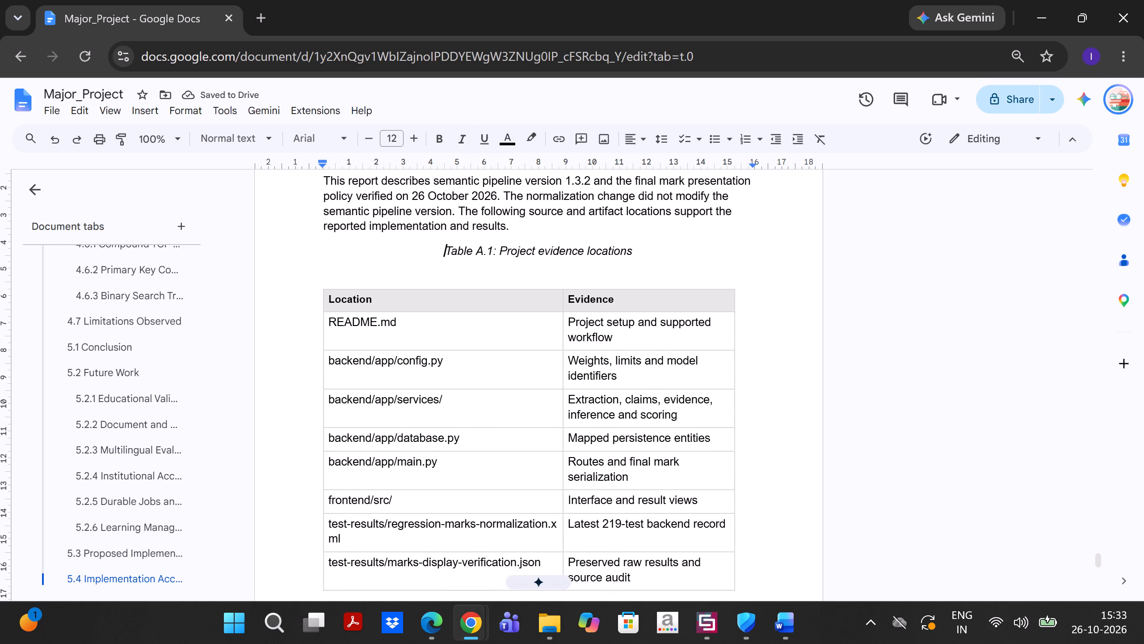
key("Down")
key("BackSpace")
key("alt+Tab")
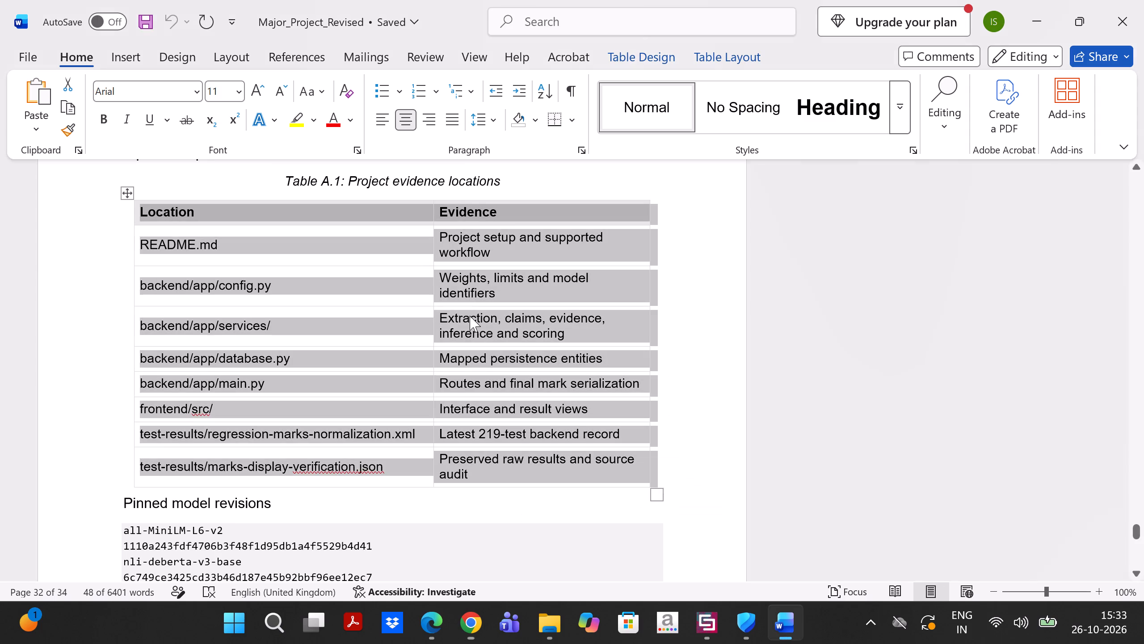
key("alt+Tab")
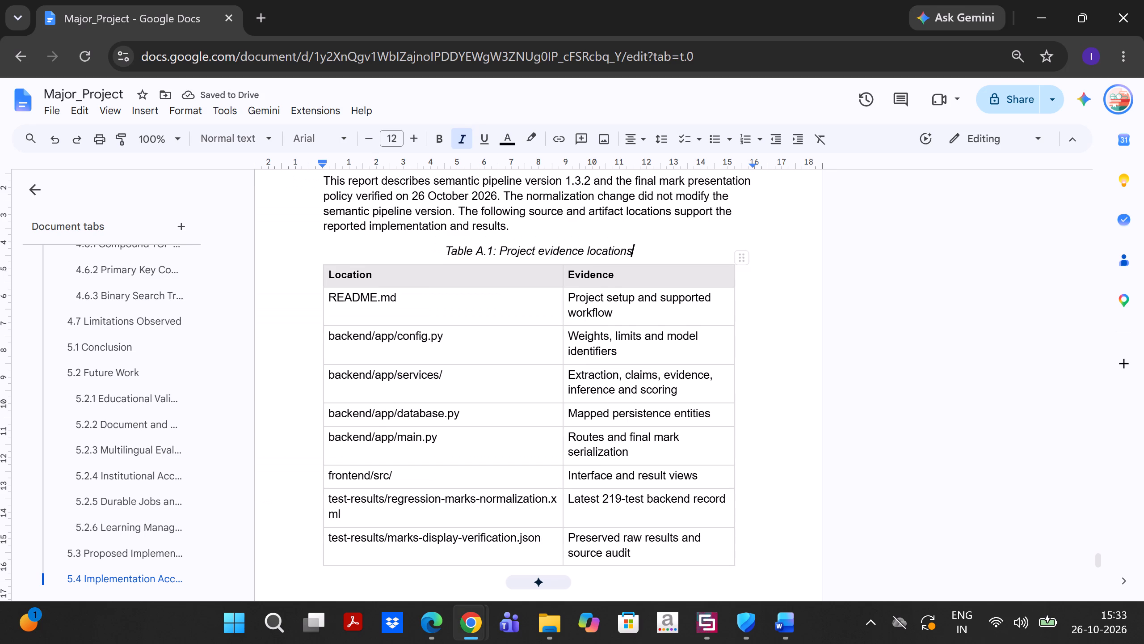
Left-align the "Pinned model revisions" heading and remove the blank line above it, checking against the Word report.
scroll(539, 467, "down", 1)
left_click(468, 486)
key("BackSpace")
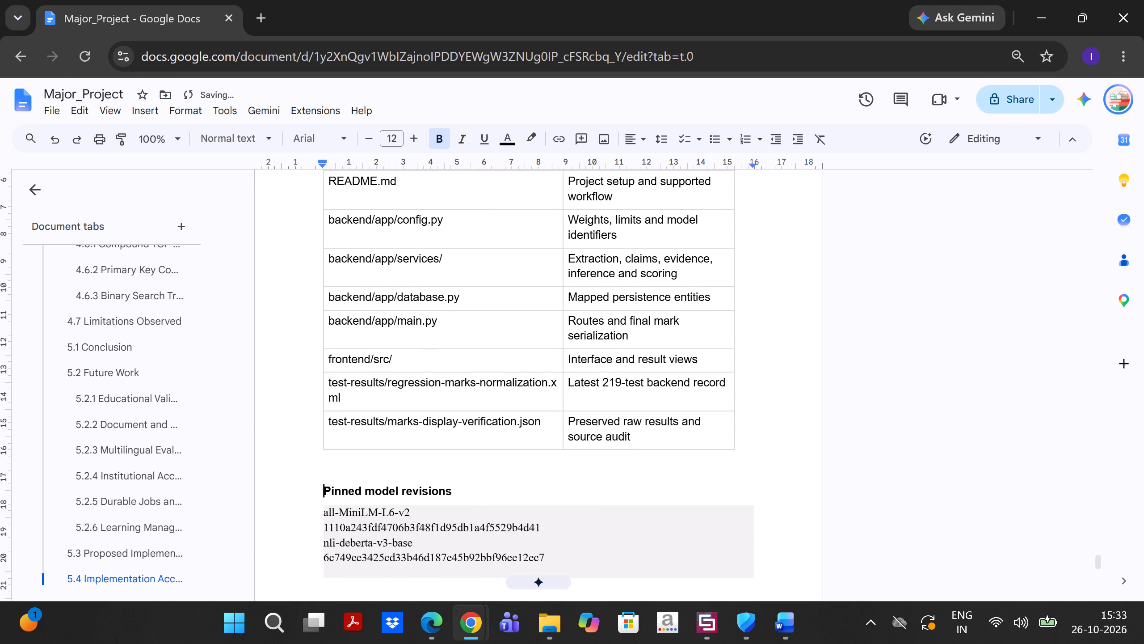
key("BackSpace")
key("alt+Tab")
scroll(468, 486, "down", 1)
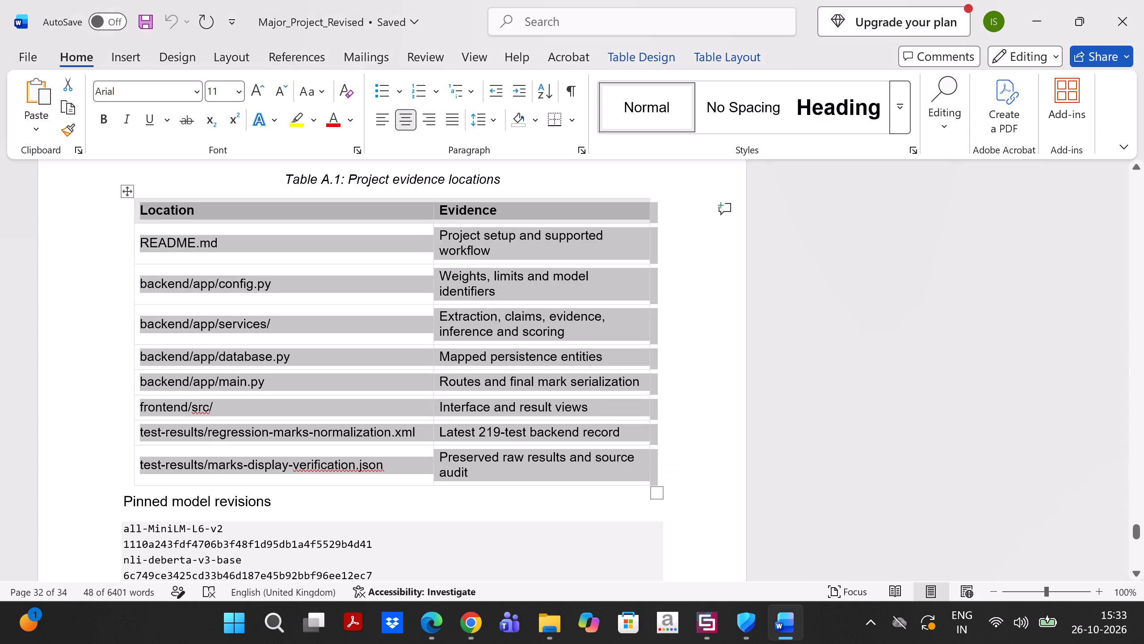
scroll(468, 486, "down", 1)
Set the four model revision lines under "Pinned model revisions" in Google Docs to Times New Roman, size 13.
key("alt+Tab")
scroll(409, 462, "down", 1)
scroll(409, 462, "right", 1)
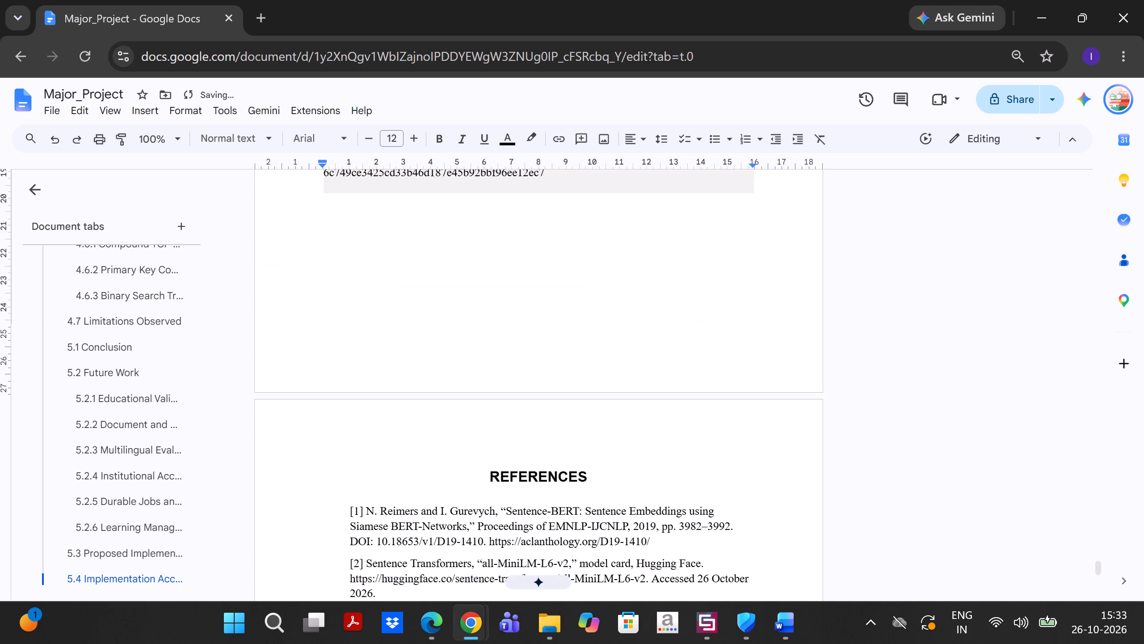
scroll(409, 462, "right", 1)
left_click_drag(556, 339, 322, 312)
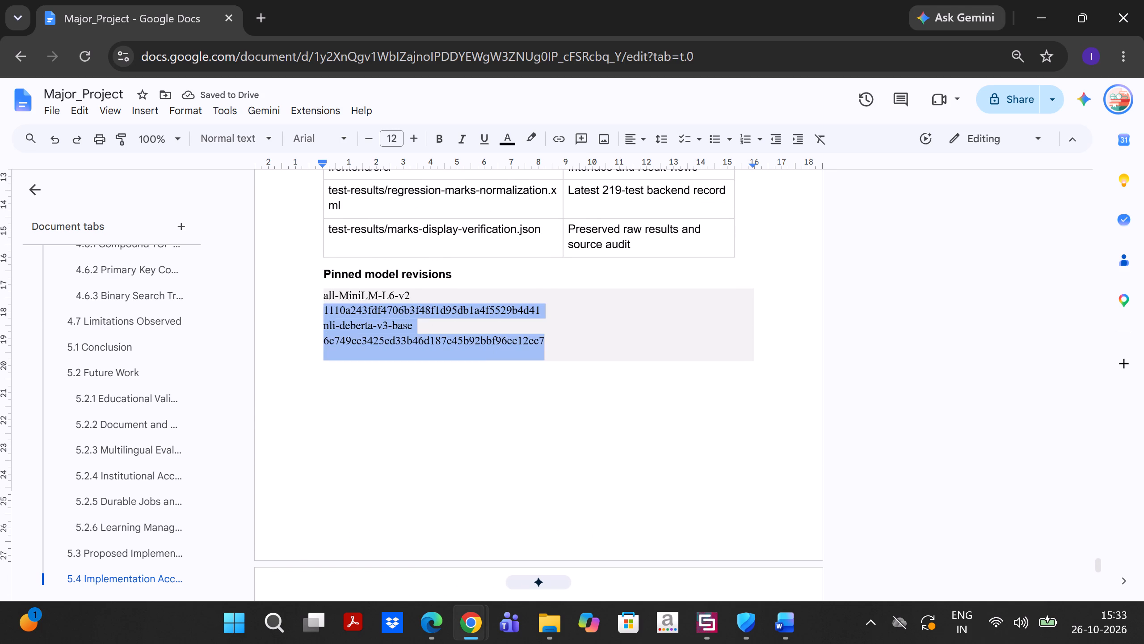
left_click_drag(322, 312, 314, 299)
left_click(341, 145)
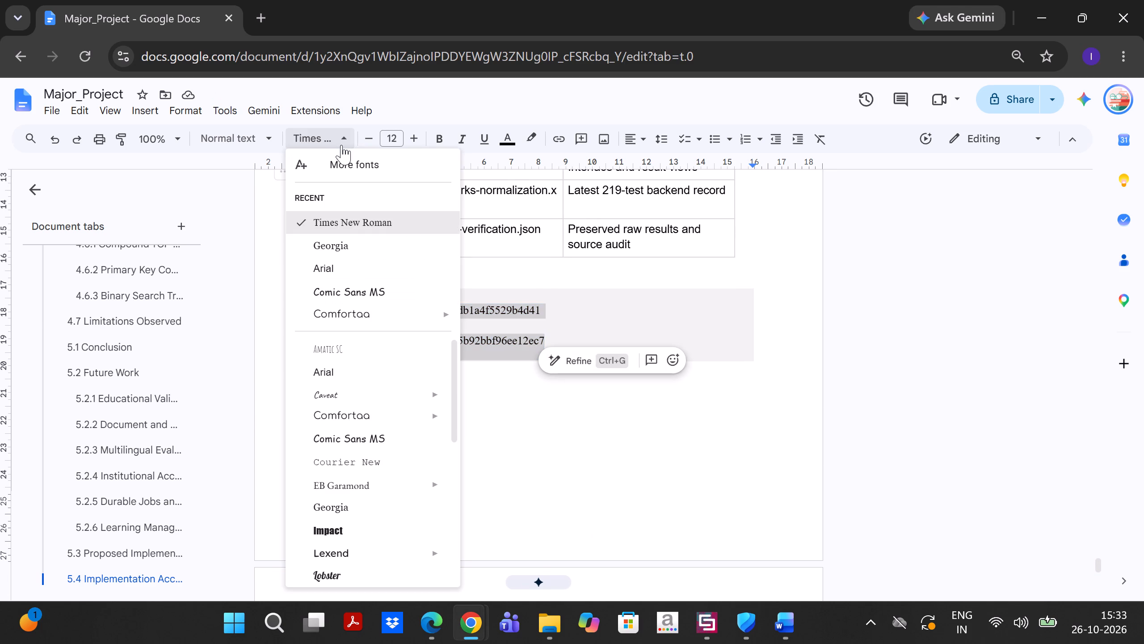
scroll(362, 498, "down", 5)
left_click(352, 528)
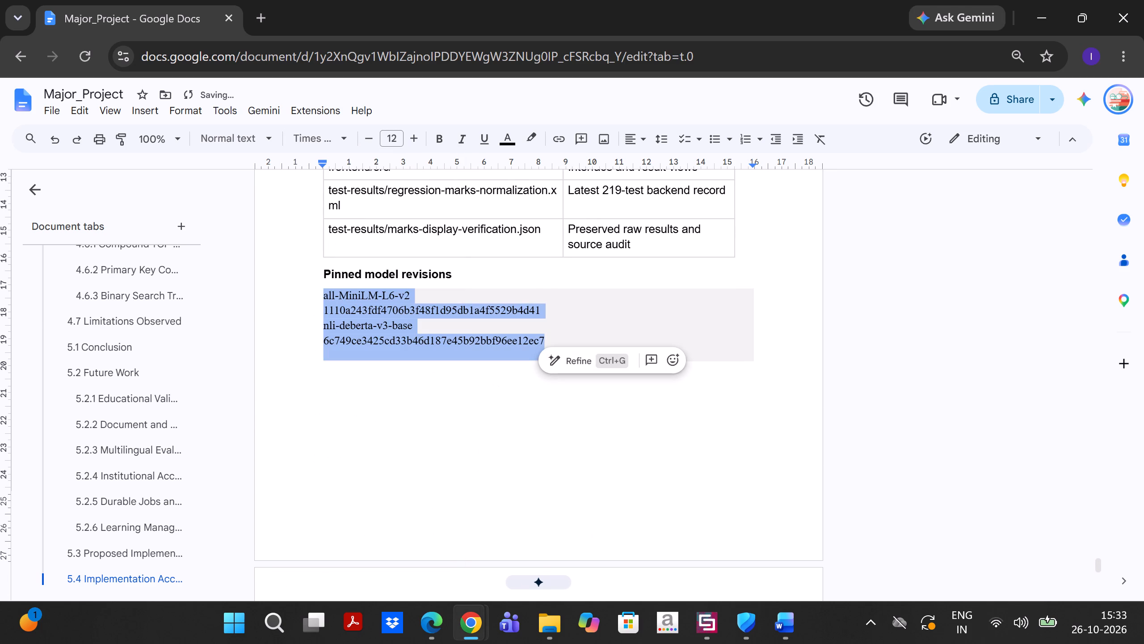
left_click(398, 142)
type("13")
key("Return")
left_click(436, 362)
Match the "Pinned model revisions" heading to the Word report by setting it to size 13 and removing its bold.
key("alt+Tab")
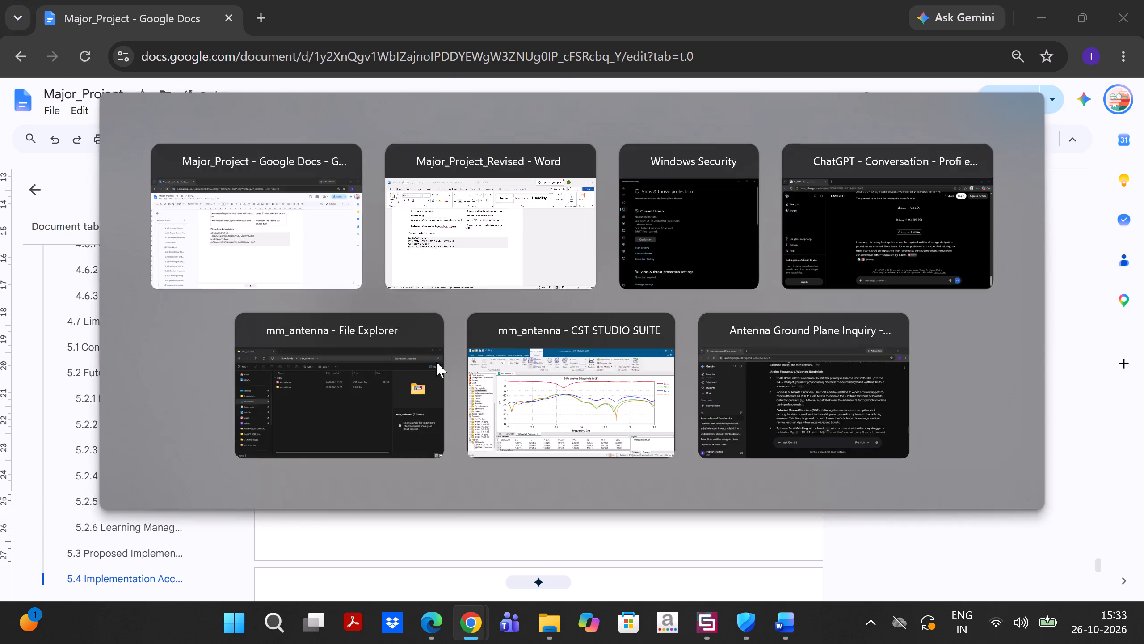
key("alt+Tab")
left_click_drag(459, 271, 327, 271)
left_click(389, 138)
key("1")
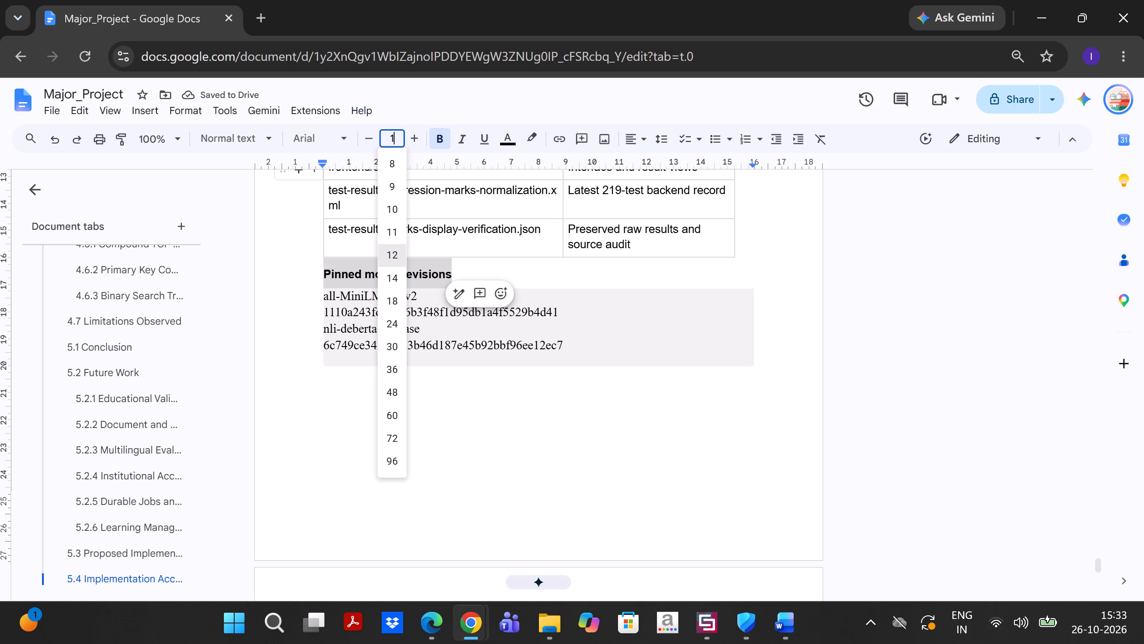
key("3")
key("Return")
key("ctrl+b")
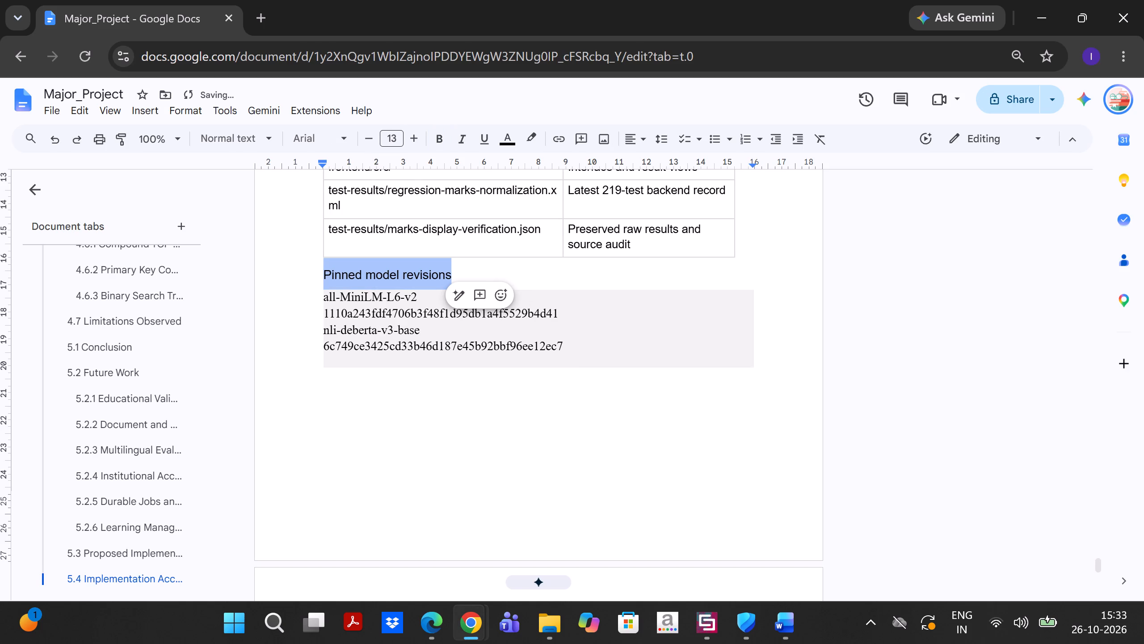
left_click(487, 462)
Match the REFERENCES heading in Google Docs to the Word report by setting it to size 18.
key("alt+Tab")
scroll(487, 462, "down", 2)
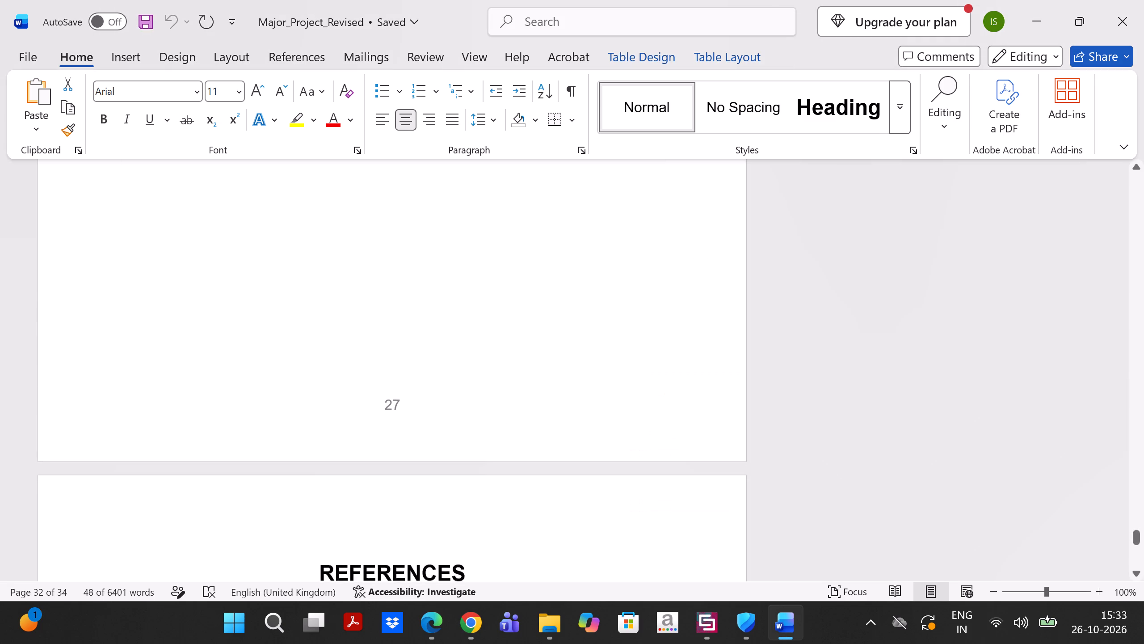
scroll(487, 462, "down", 1)
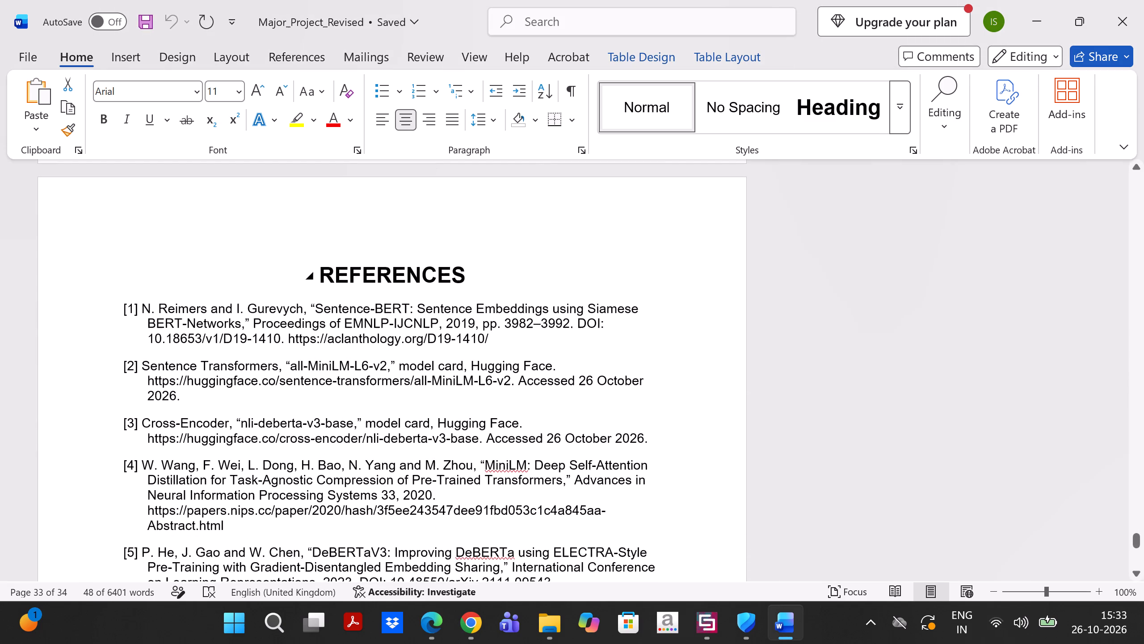
left_click(319, 278)
key("alt+Tab")
scroll(481, 410, "down", 2)
left_click(524, 379)
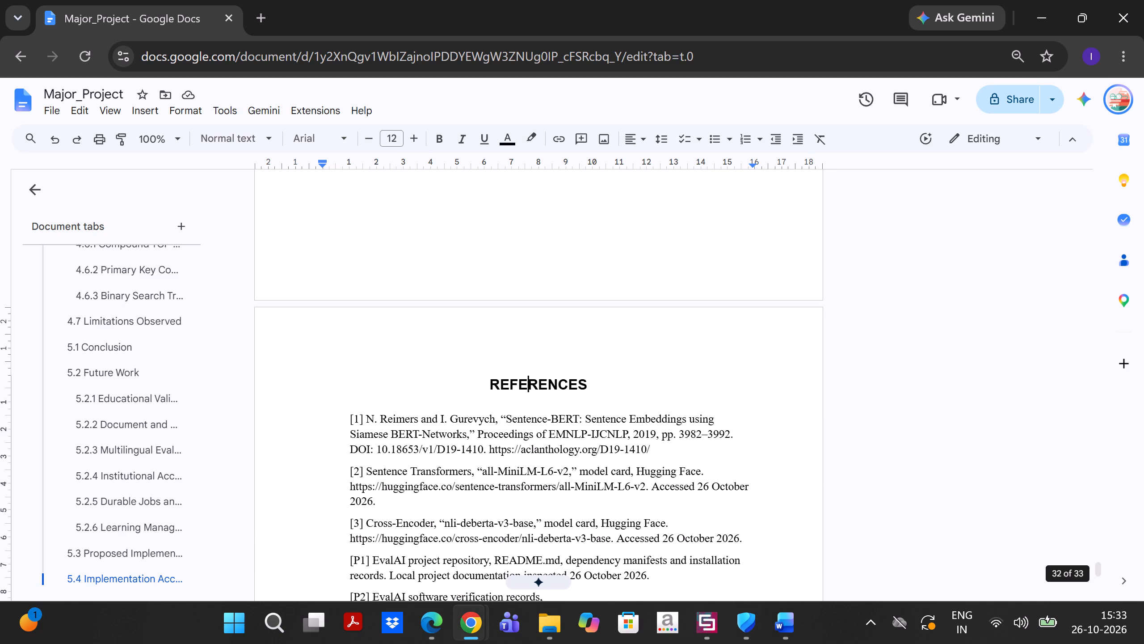
double_click(524, 379)
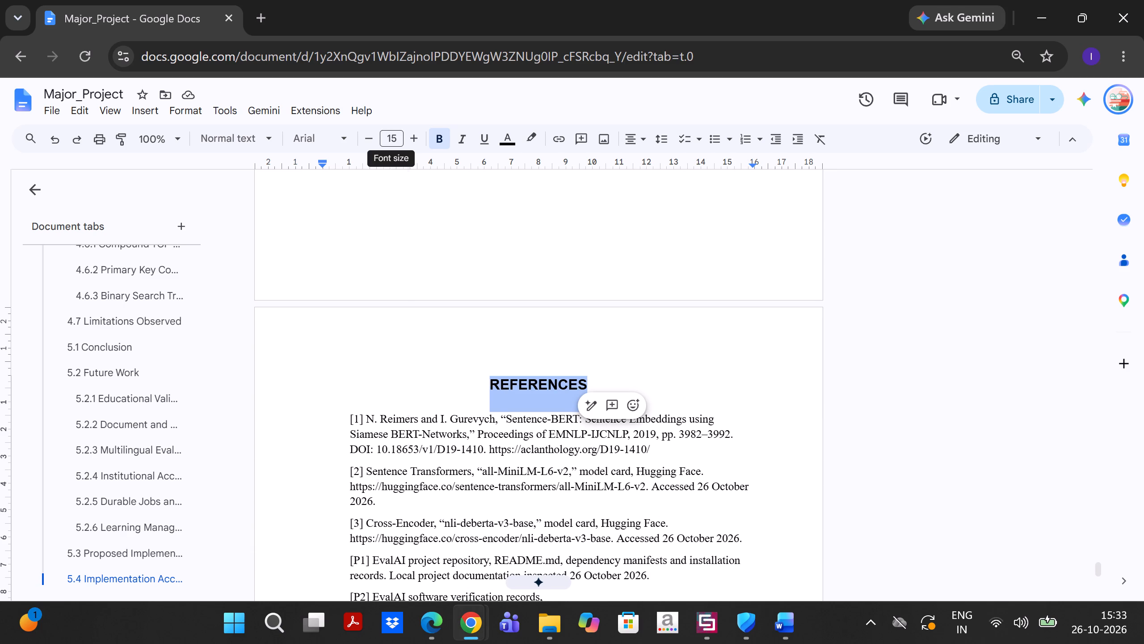
left_click(391, 136)
key("1")
key("BackSpace")
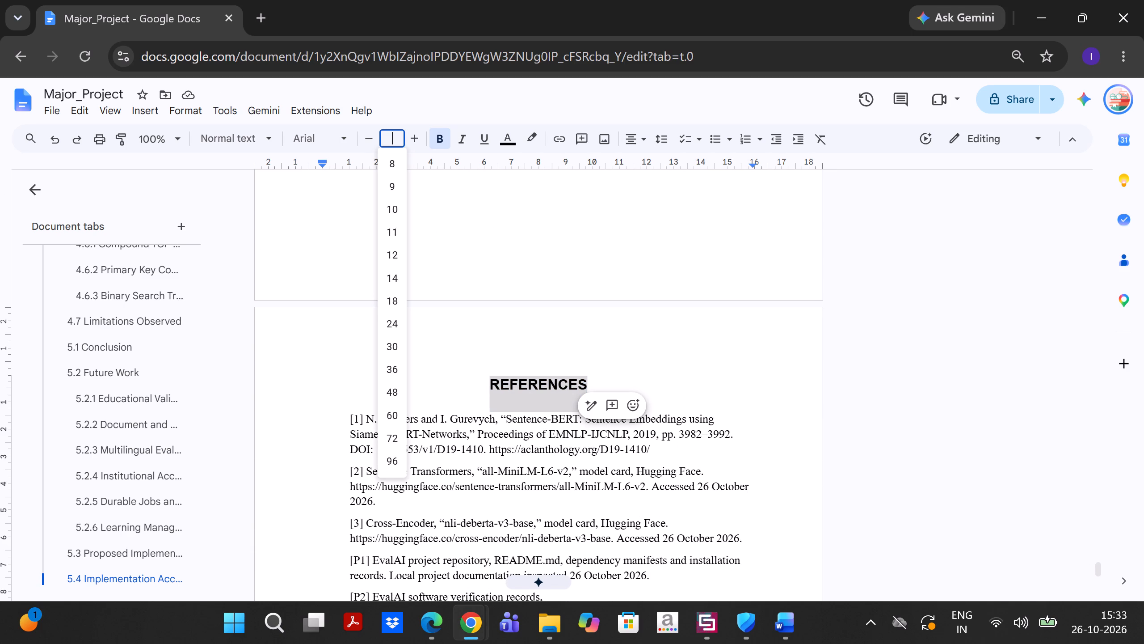
type("18")
key("Return")
Copy the full reference list, from [1] through [P3], from the Word report.
key("alt+Tab")
scroll(450, 305, "down", 1)
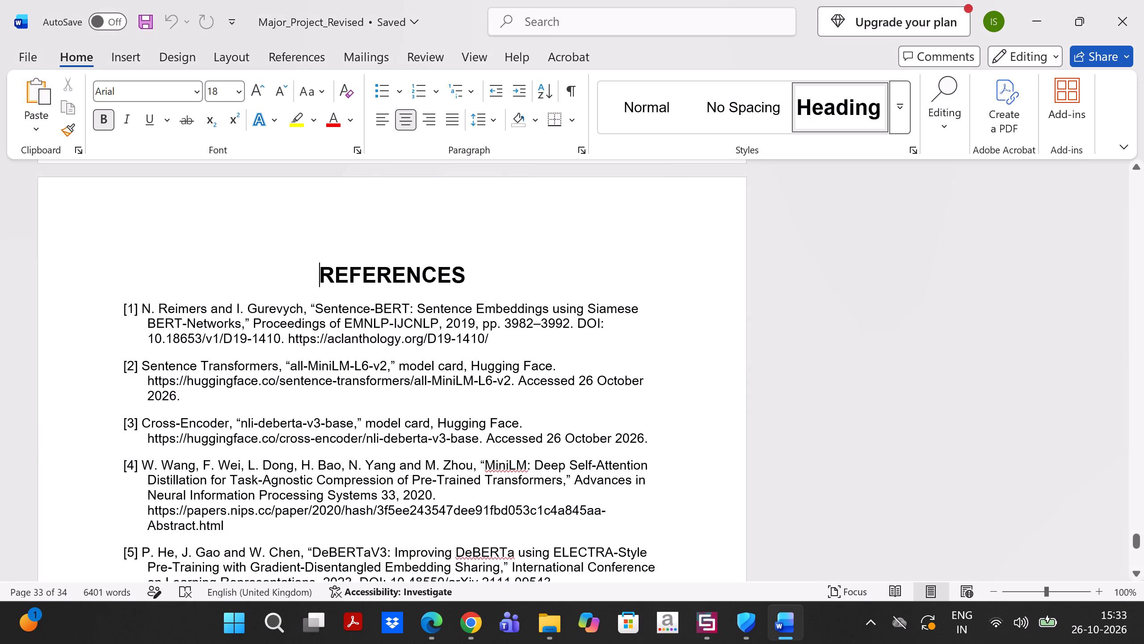
scroll(450, 305, "down", 1)
scroll(261, 251, "up", 2)
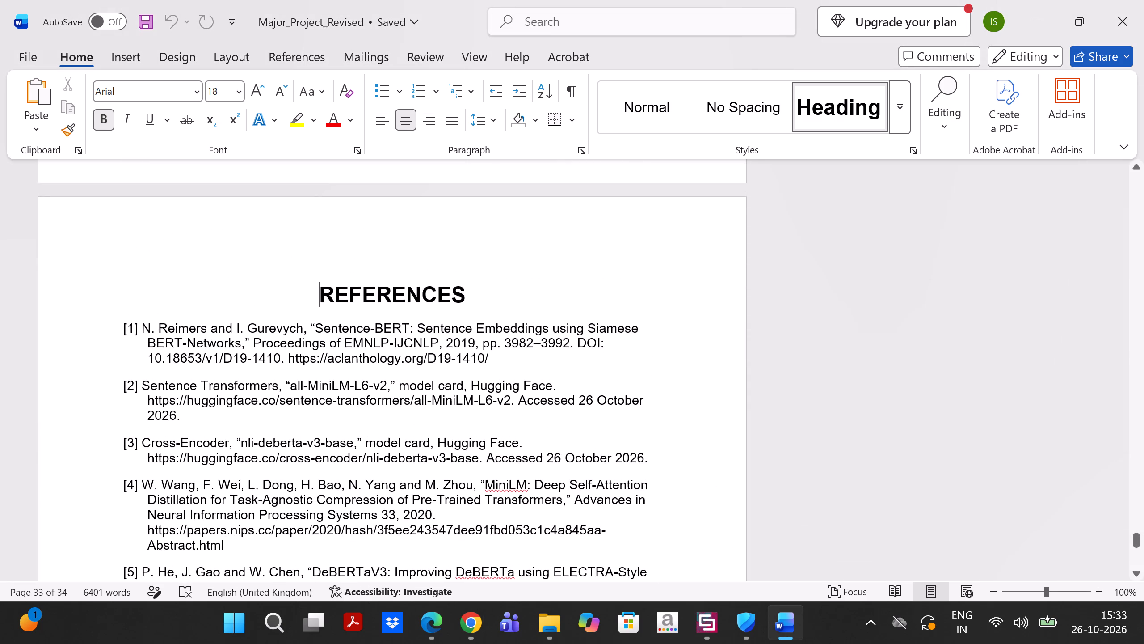
left_click_drag(122, 326, 526, 244)
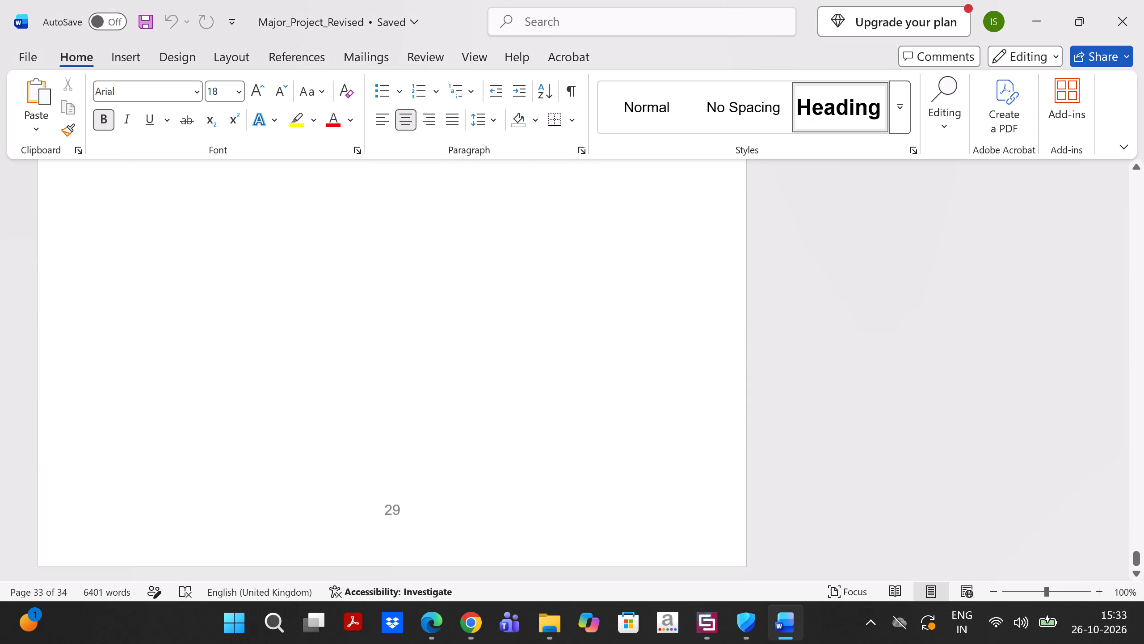
left_click_drag(526, 244, 578, 565)
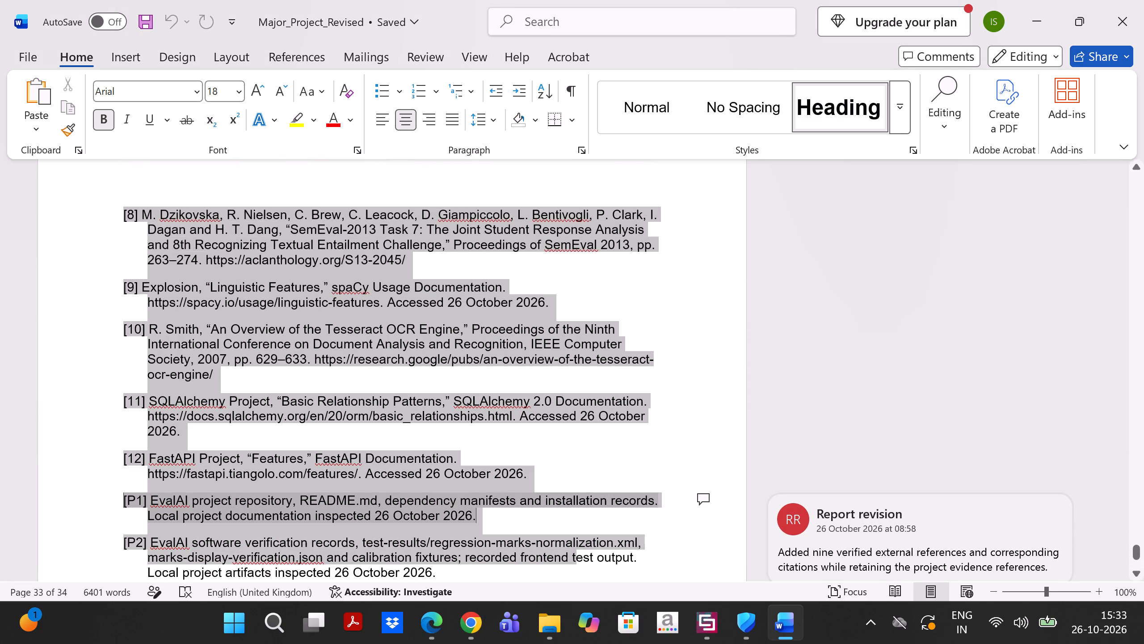
left_click_drag(578, 565, 569, 156)
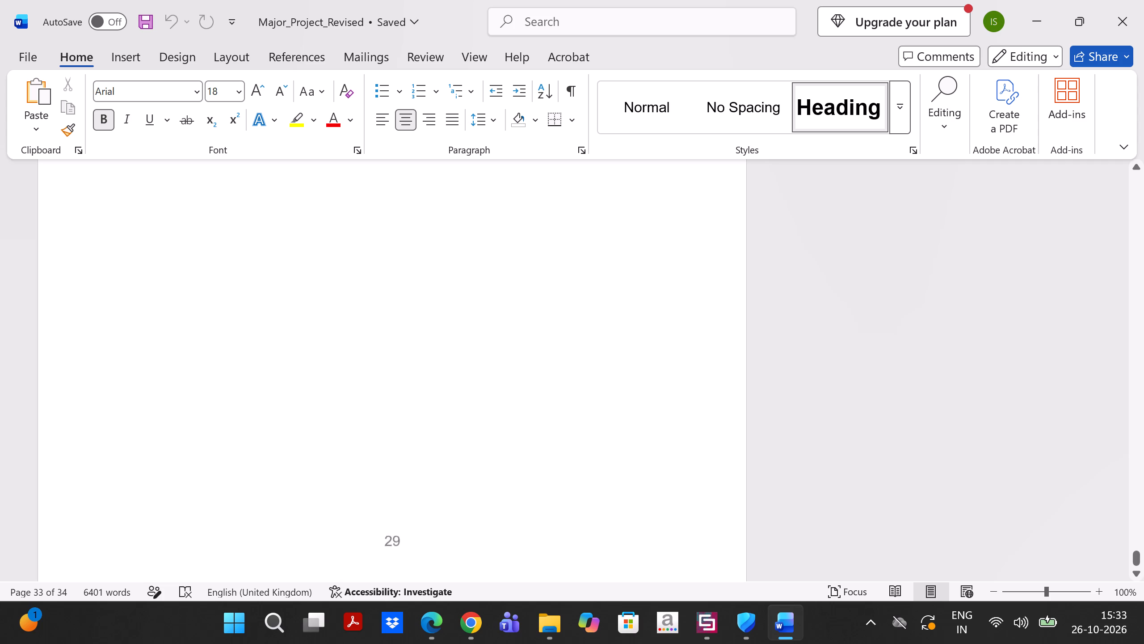
left_click_drag(569, 156, 624, 181)
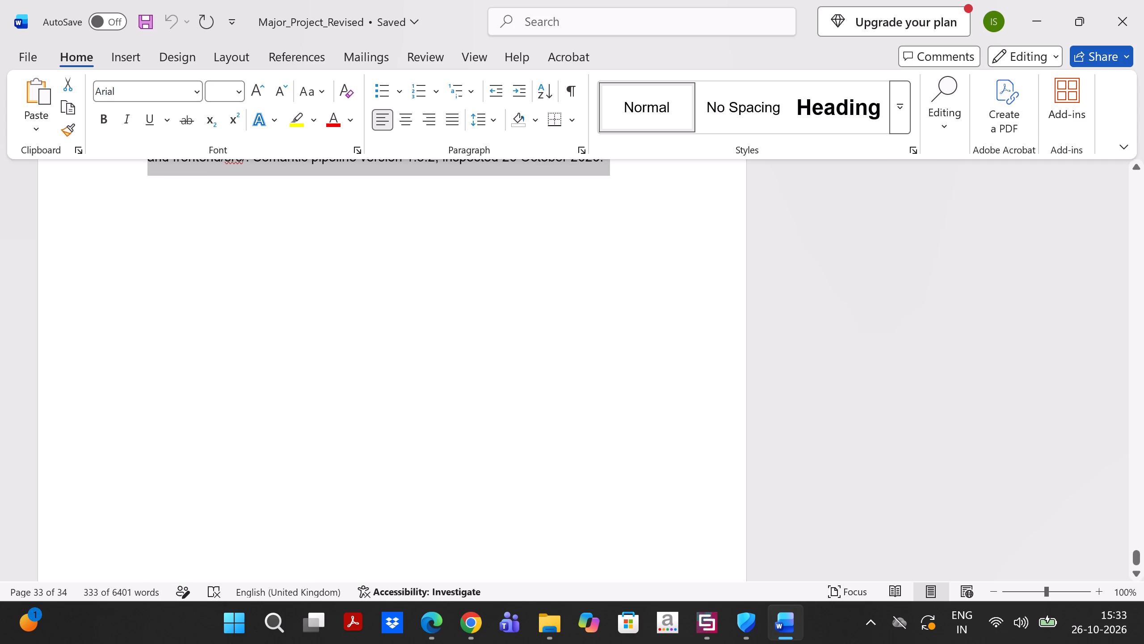
key("ctrl+c")
scroll(624, 181, "up", 1)
Paste the copied reference list over the old entries from [1] into [P2] under REFERENCES in Google Docs.
key("alt+Tab")
scroll(534, 338, "down", 1)
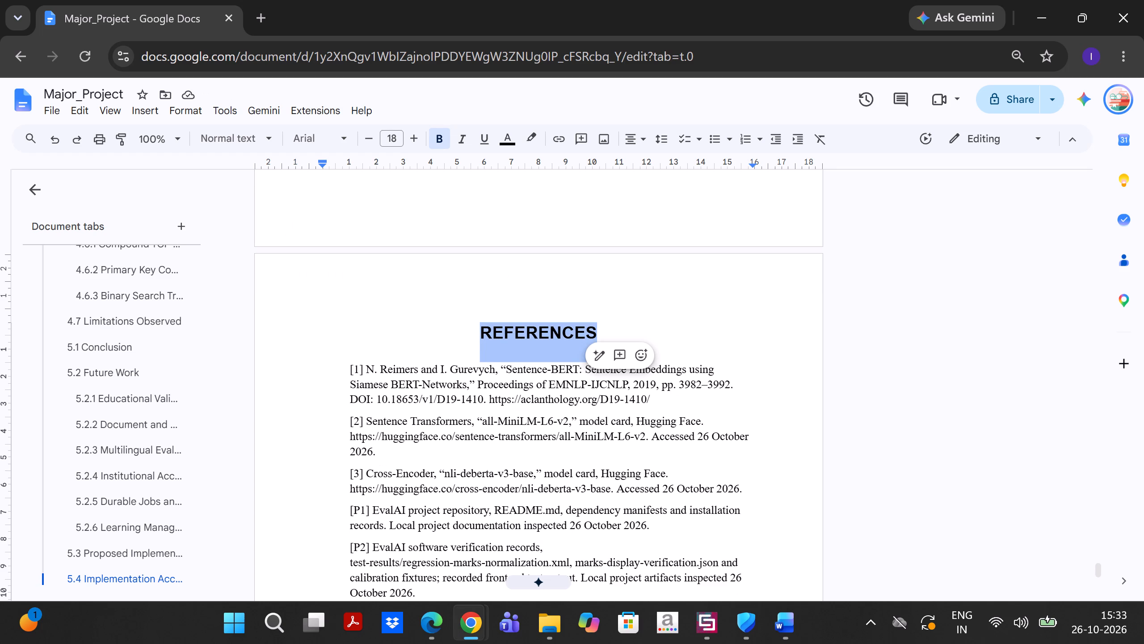
left_click_drag(351, 371, 558, 643)
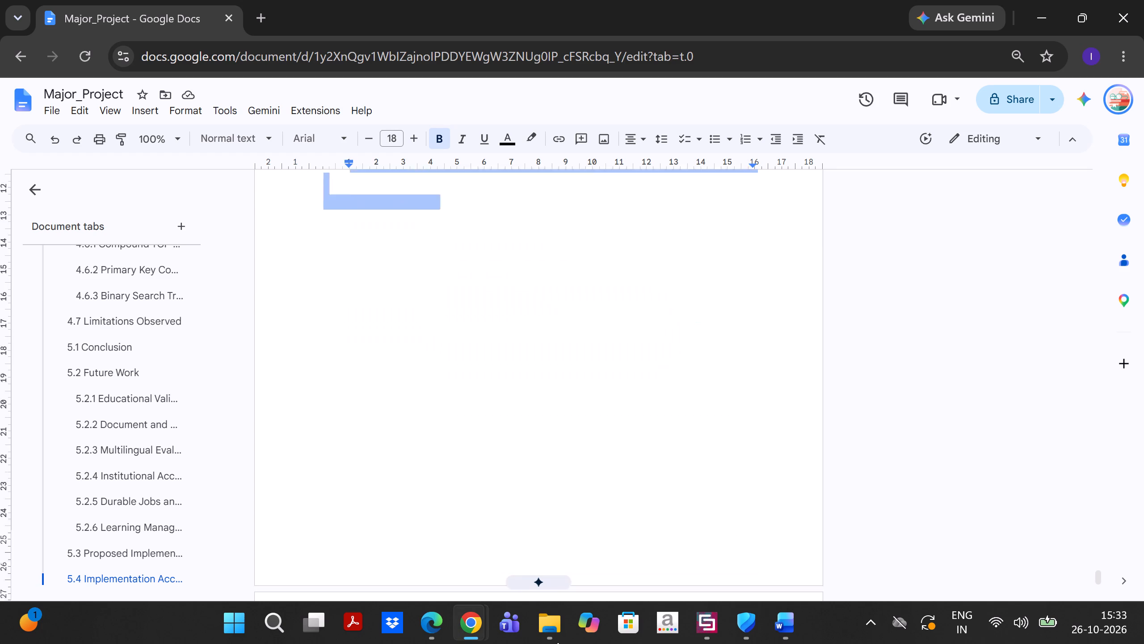
left_click_drag(558, 643, 832, 187)
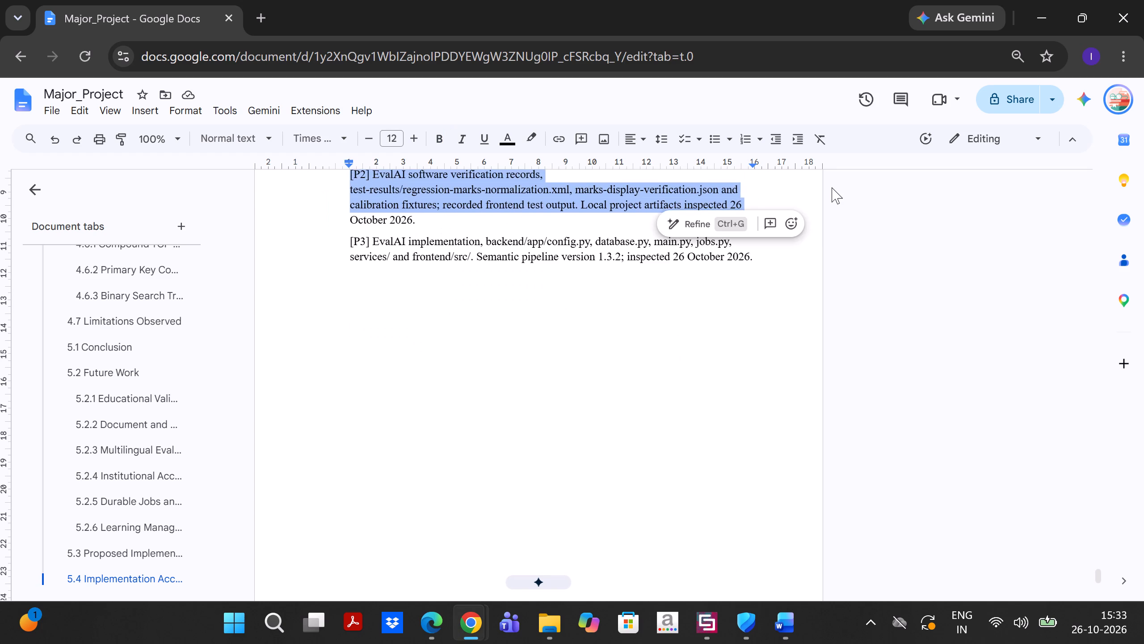
key("ctrl+v")
Delete the leftover "October 2026." line and the old [P3] entry below the pasted references.
scroll(678, 248, "down", 1)
scroll(592, 308, "down", 1)
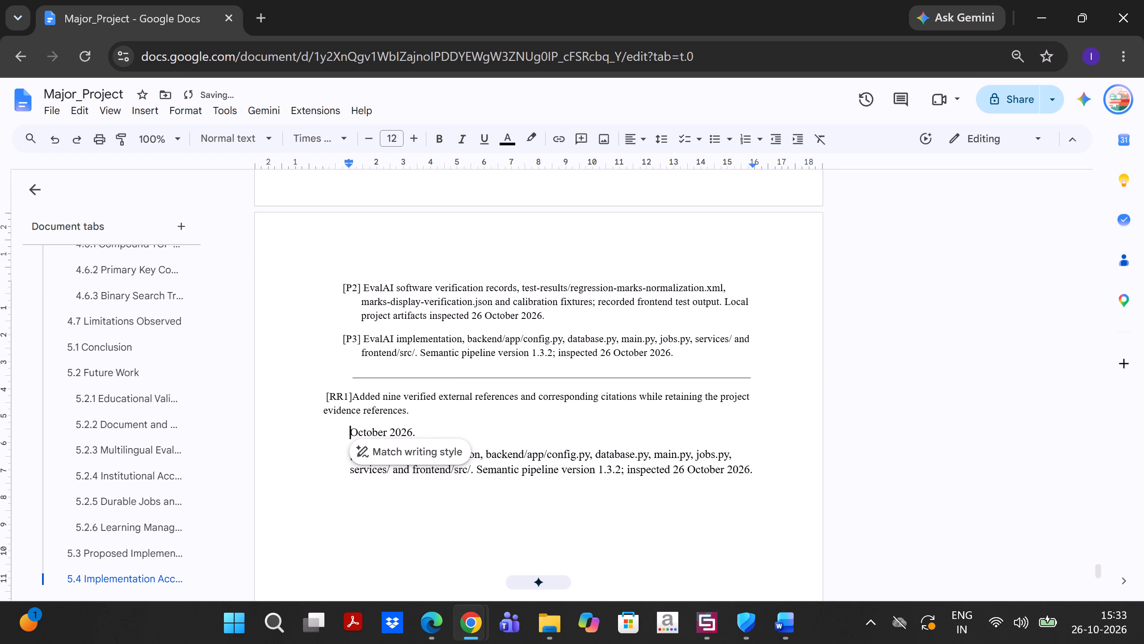
scroll(592, 308, "down", 1)
left_click_drag(769, 476, 361, 428)
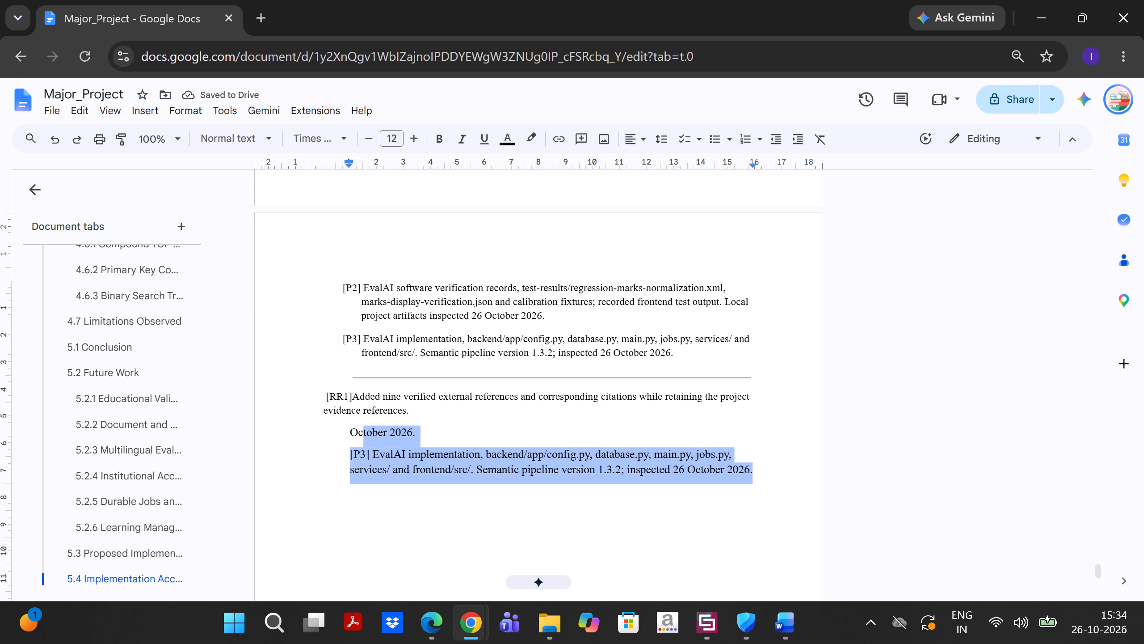
left_click_drag(361, 428, 340, 430)
key("BackSpace")
Check the end of the Word reference list and delete the pasted [RR1] comment note below [P3] in Google Docs.
key("alt+Tab")
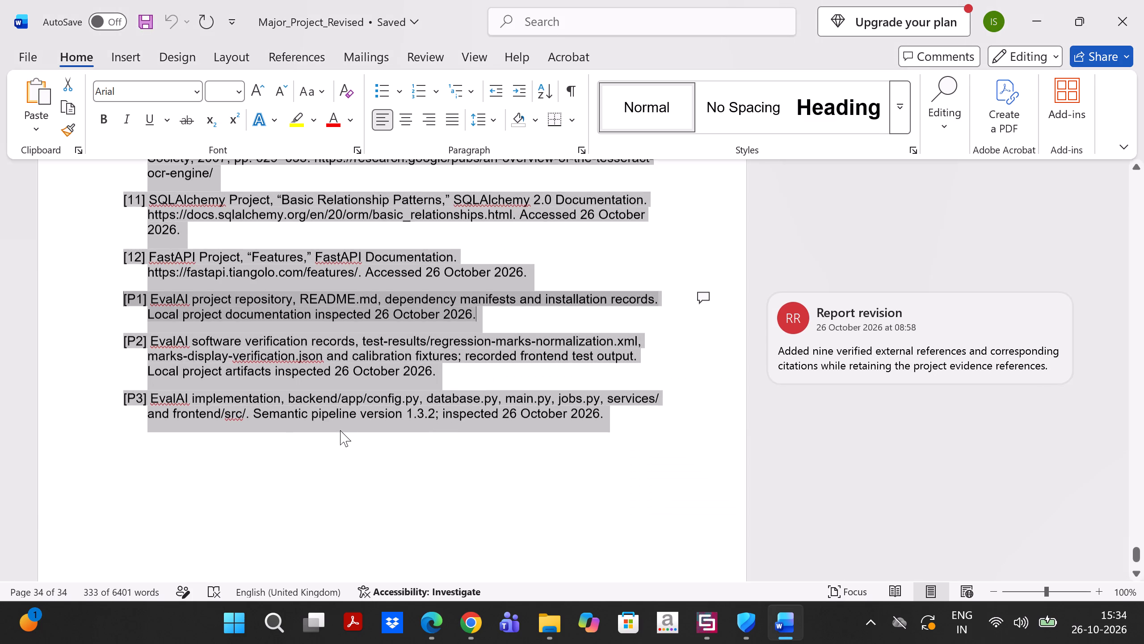
scroll(340, 430, "down", 4)
scroll(340, 430, "up", 1)
left_click(286, 487)
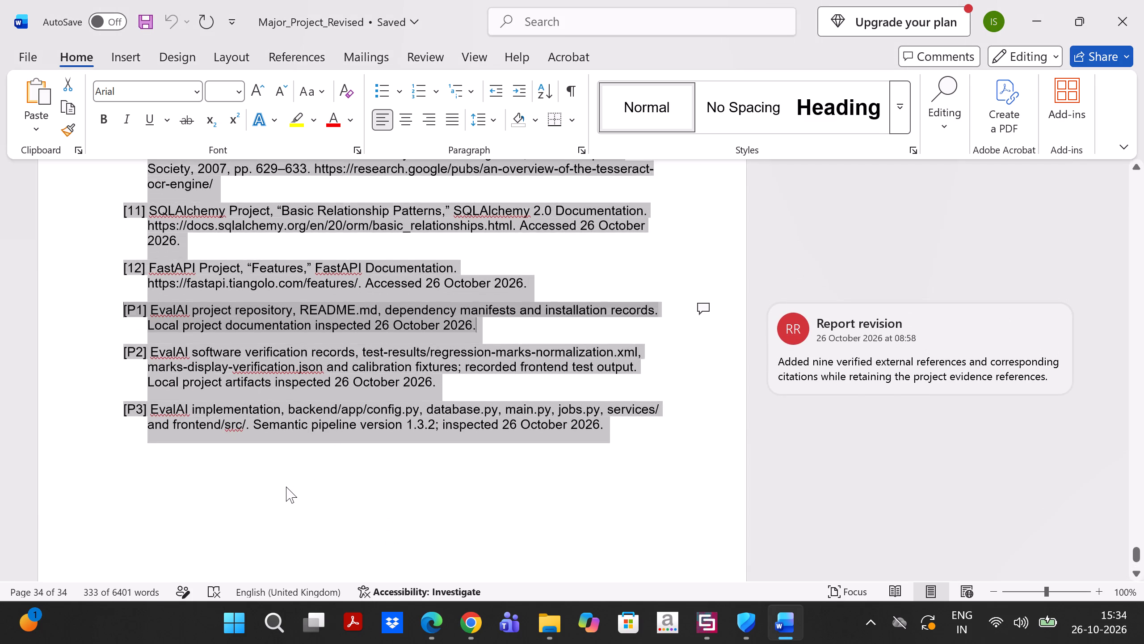
key("alt+Tab")
scroll(402, 375, "up", 1)
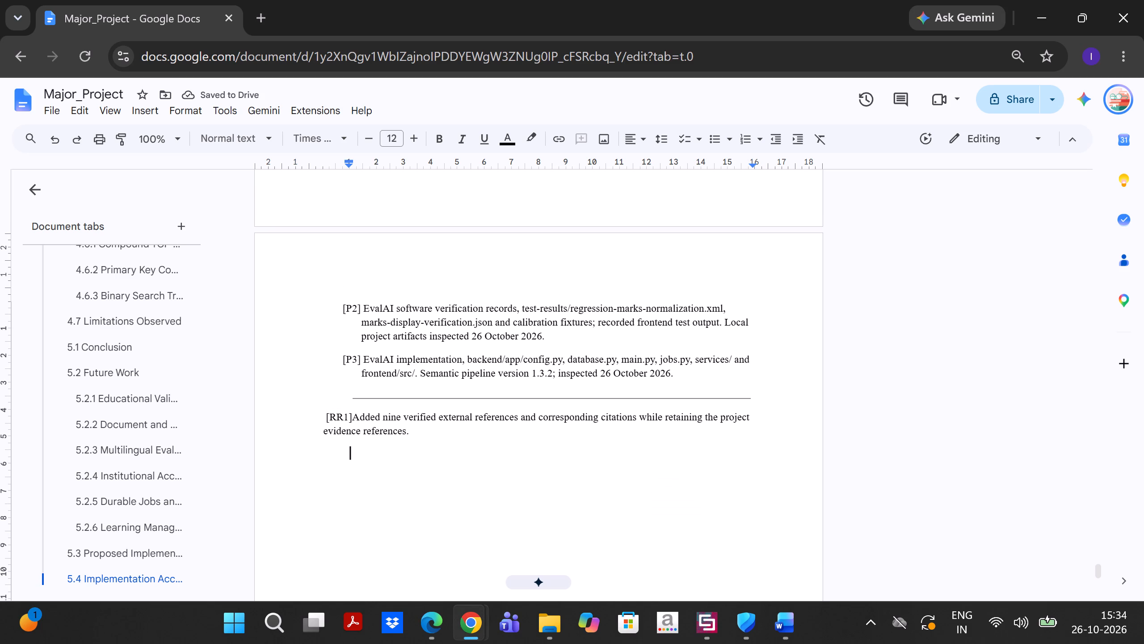
left_click_drag(417, 441, 311, 400)
key("BackSpace")
Set all reference entries from [1] through [P3] to Times New Roman, size 12.
scroll(311, 400, "up", 1)
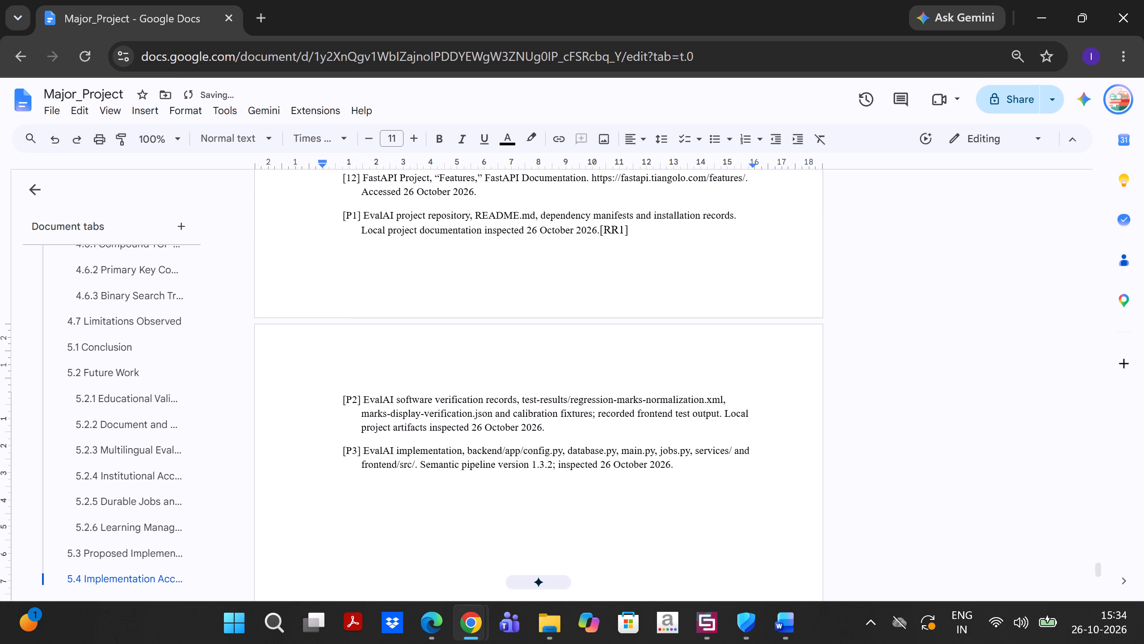
scroll(505, 343, "up", 4)
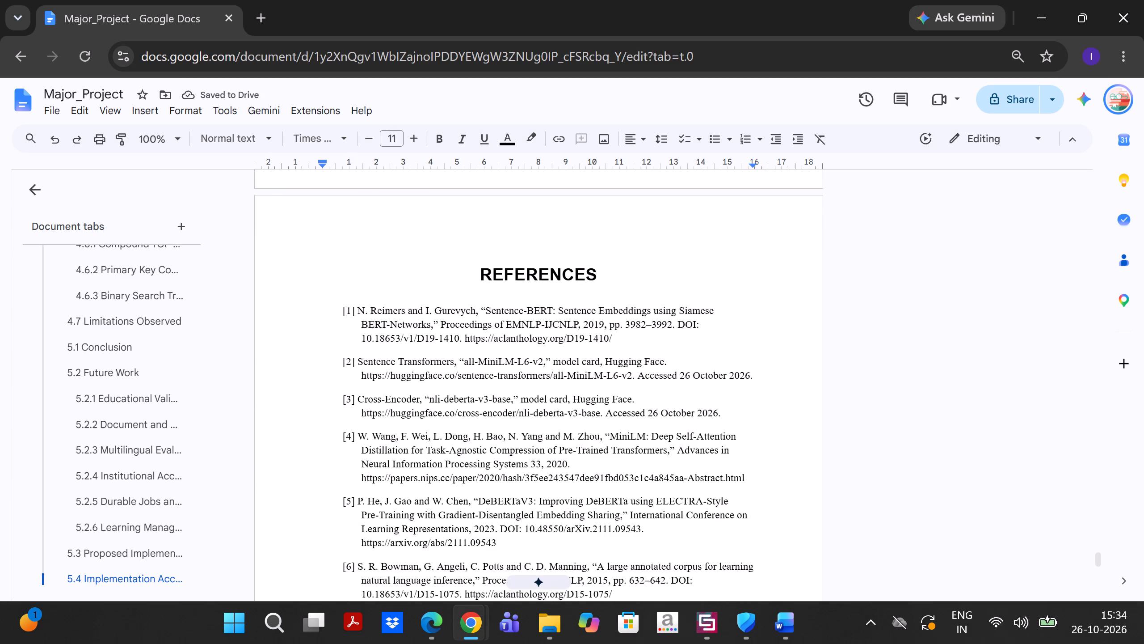
left_click(470, 348)
left_click_drag(337, 310, 610, 542)
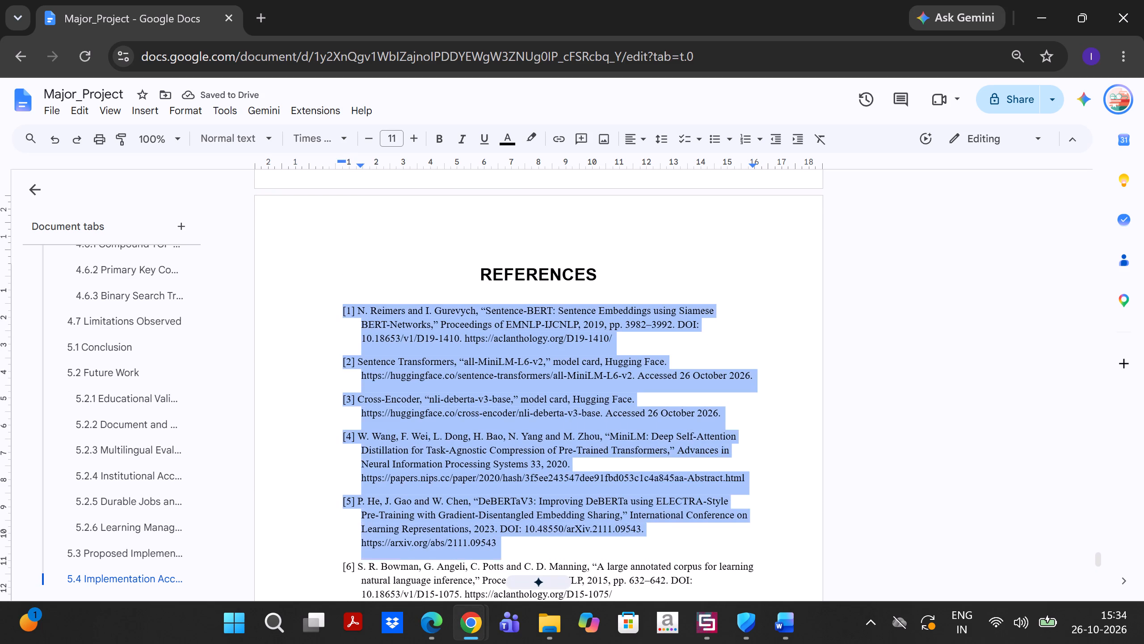
left_click_drag(610, 542, 658, 146)
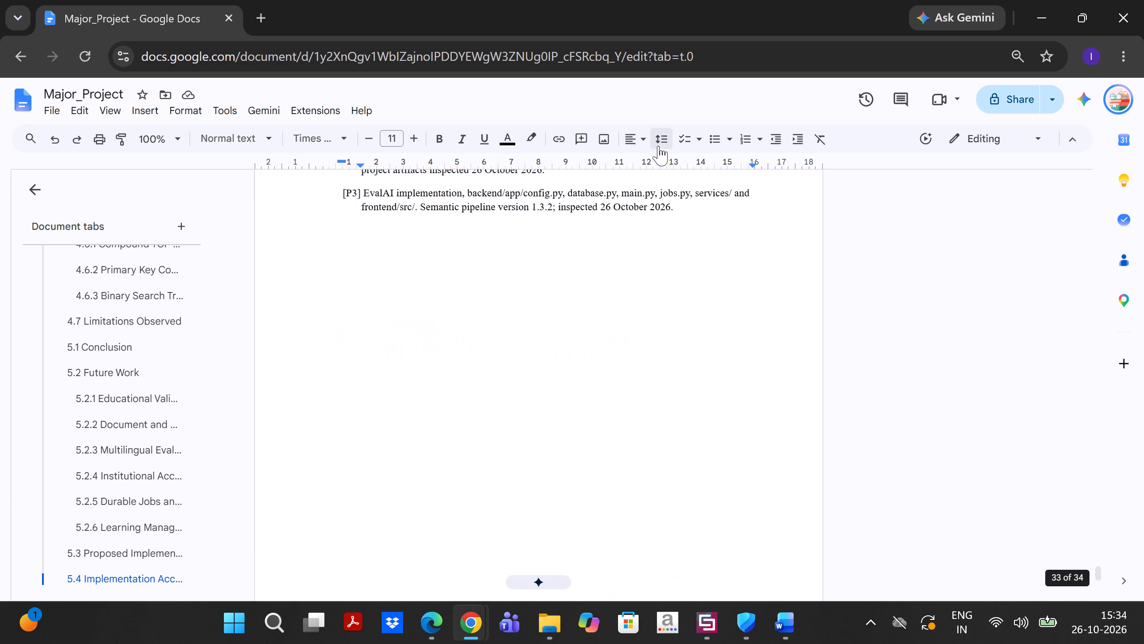
left_click_drag(658, 146, 713, 454)
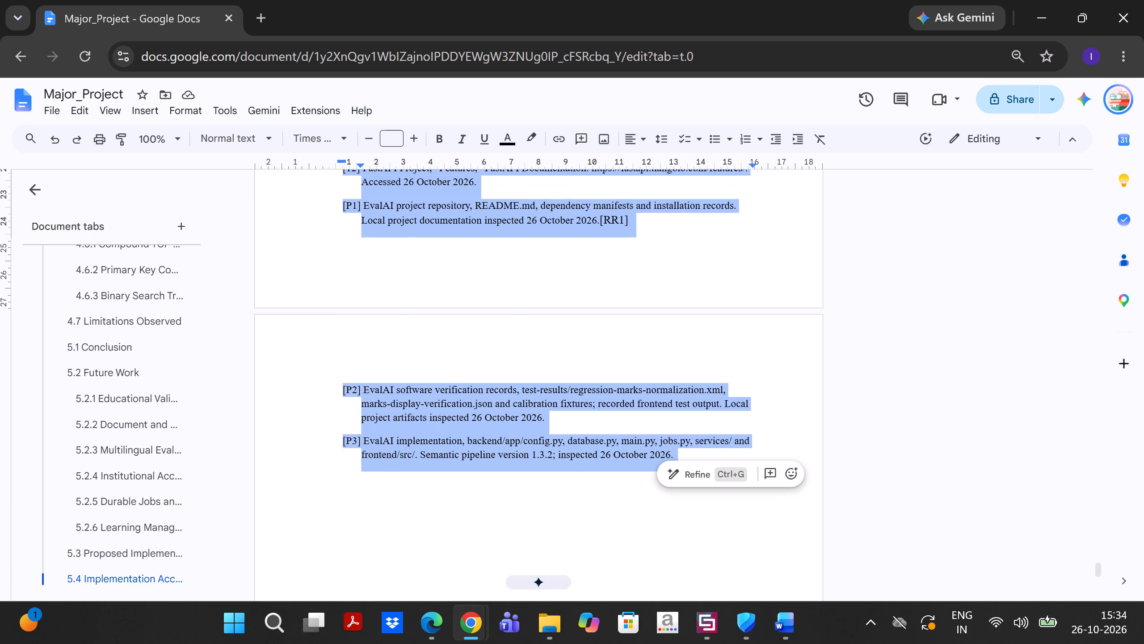
left_click(395, 138)
key("1")
key("2")
key("Return")
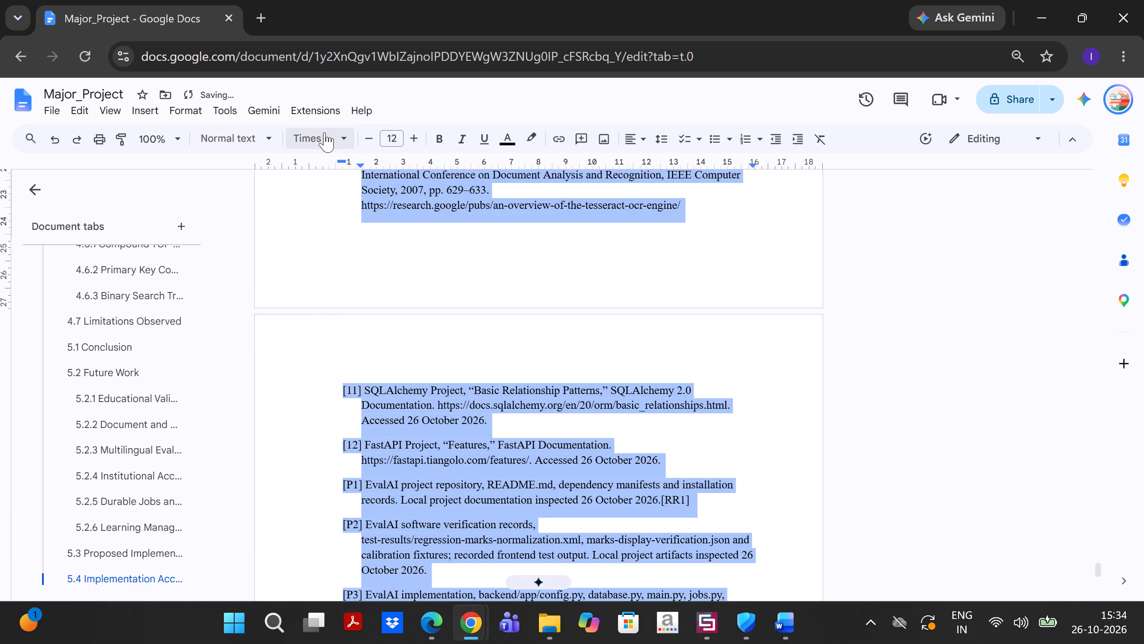
left_click(324, 132)
scroll(349, 376, "down", 6)
left_click(347, 514)
Check the font and size of the reference entries, working back from the last page to entry [1].
left_click(521, 452)
scroll(521, 452, "down", 1)
left_click(494, 394)
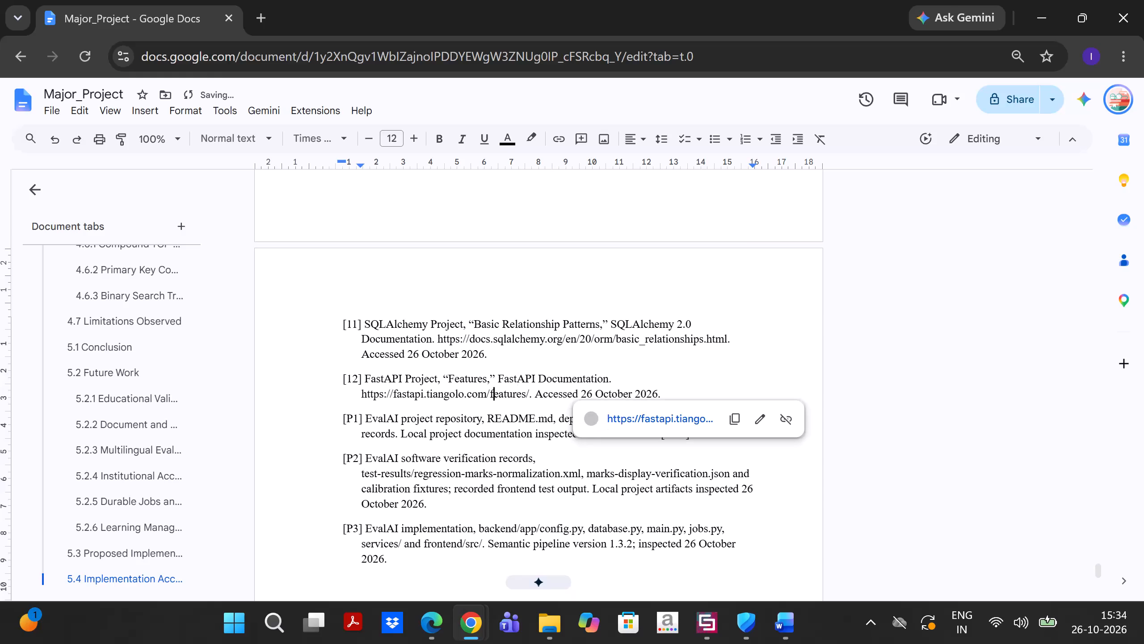
left_click(532, 391)
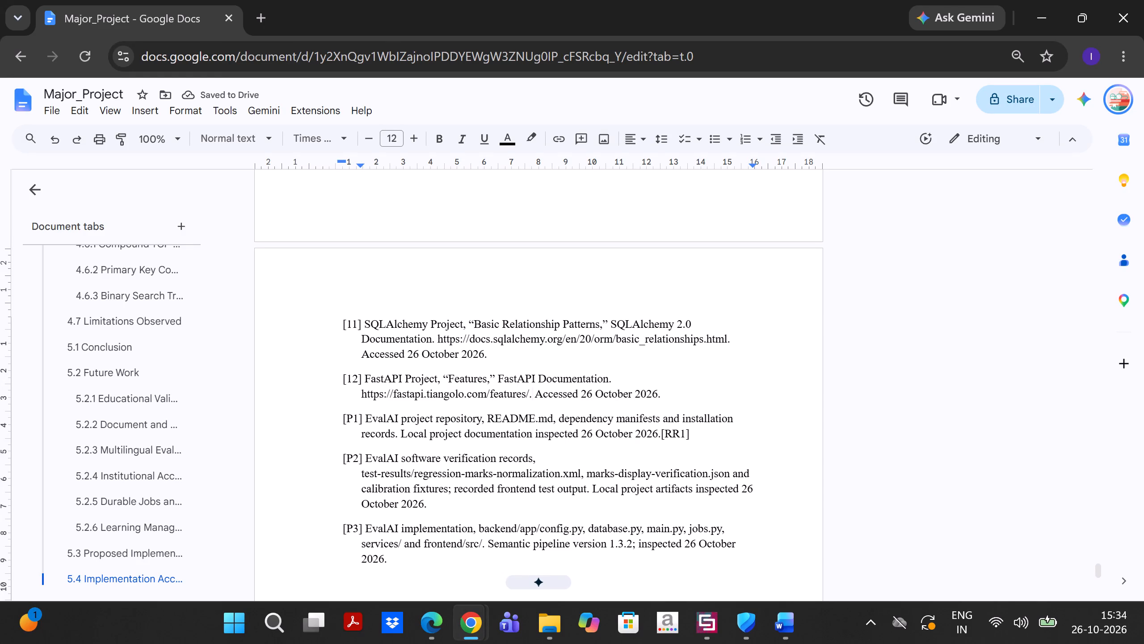
left_click(606, 416)
left_click(571, 427)
left_click(477, 475)
scroll(477, 475, "up", 1)
scroll(448, 402, "up", 1)
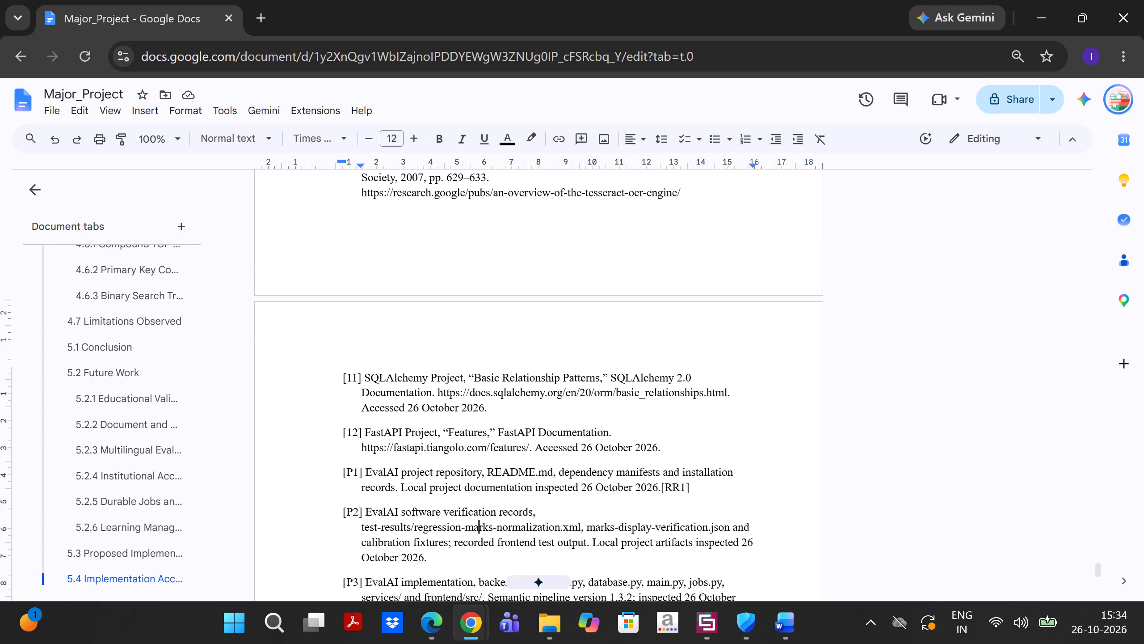
scroll(448, 402, "up", 2)
left_click(464, 383)
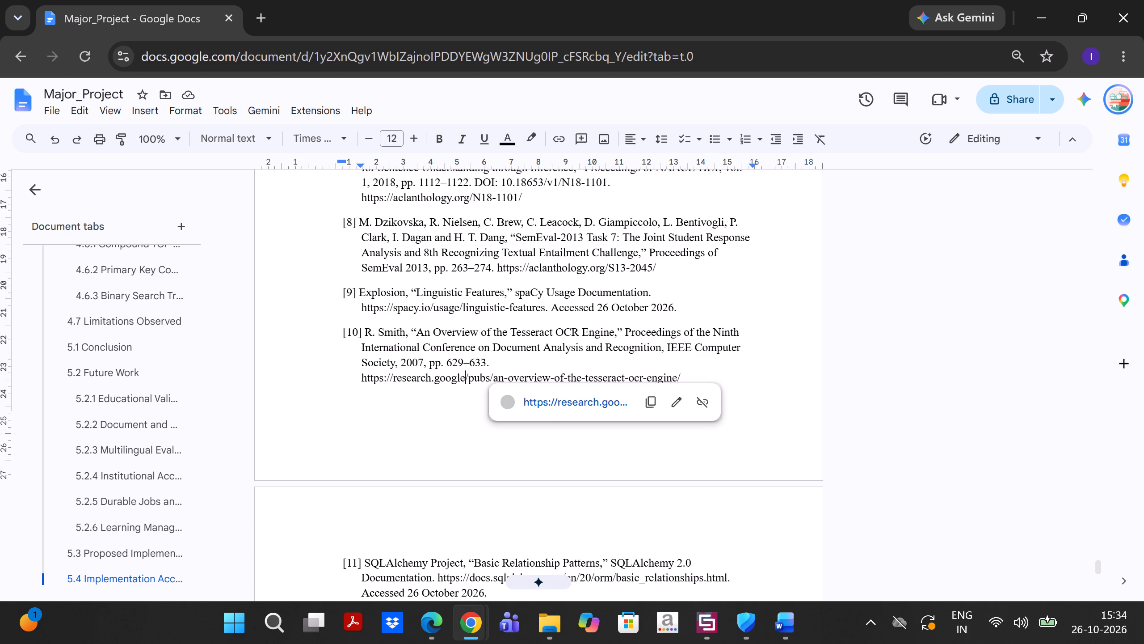
scroll(472, 409, "up", 3)
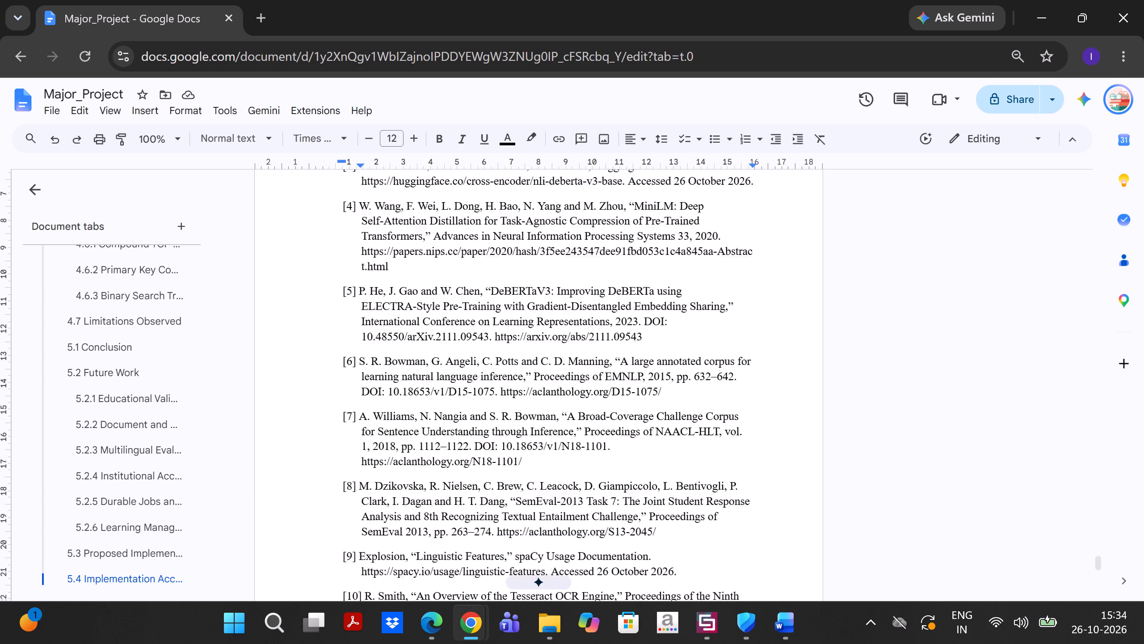
scroll(467, 444, "up", 1)
left_click(578, 280)
Review the end of the Google Docs report and compare its final reference entries with the Word report.
scroll(578, 280, "down", 1)
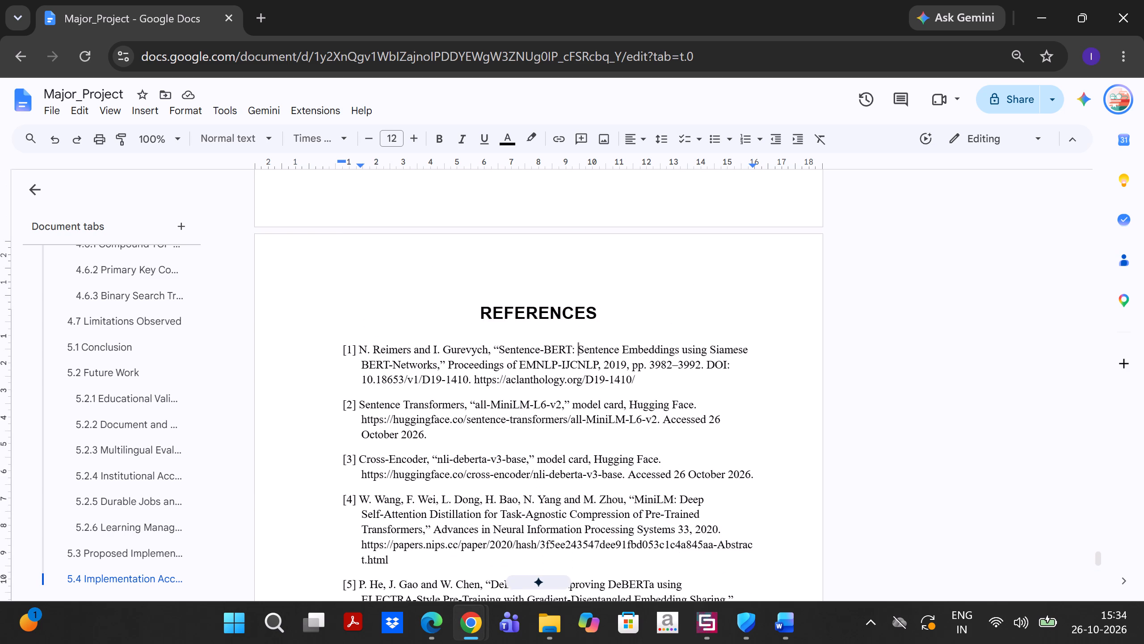
scroll(578, 280, "down", 5)
scroll(578, 280, "up", 3)
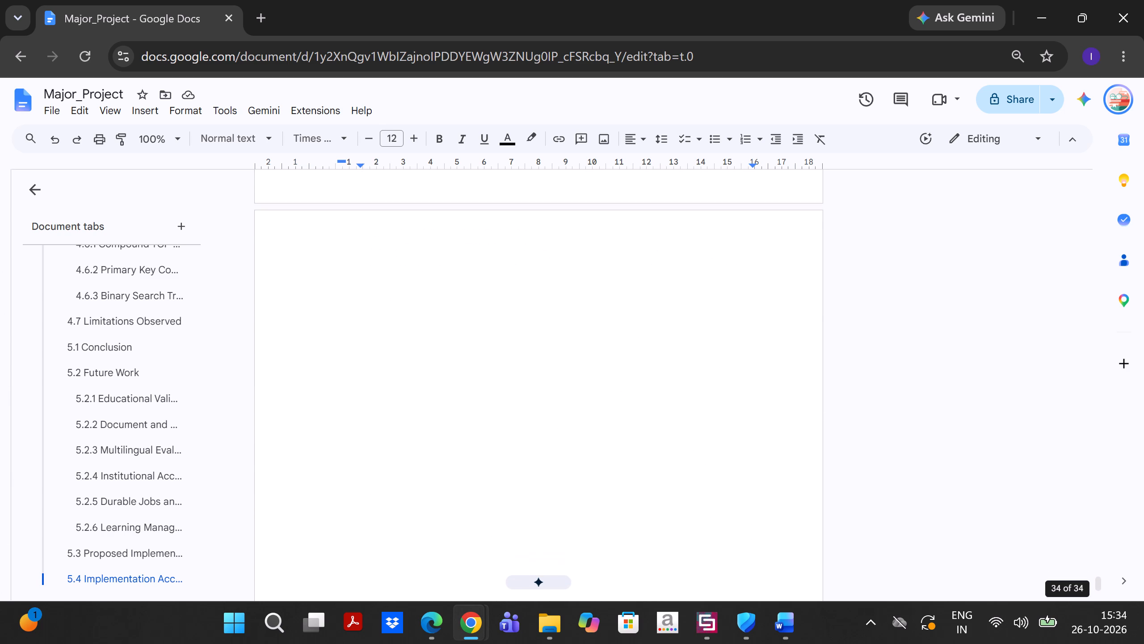
scroll(578, 280, "up", 2)
key("alt+Tab")
scroll(556, 394, "down", 3)
scroll(556, 394, "up", 1)
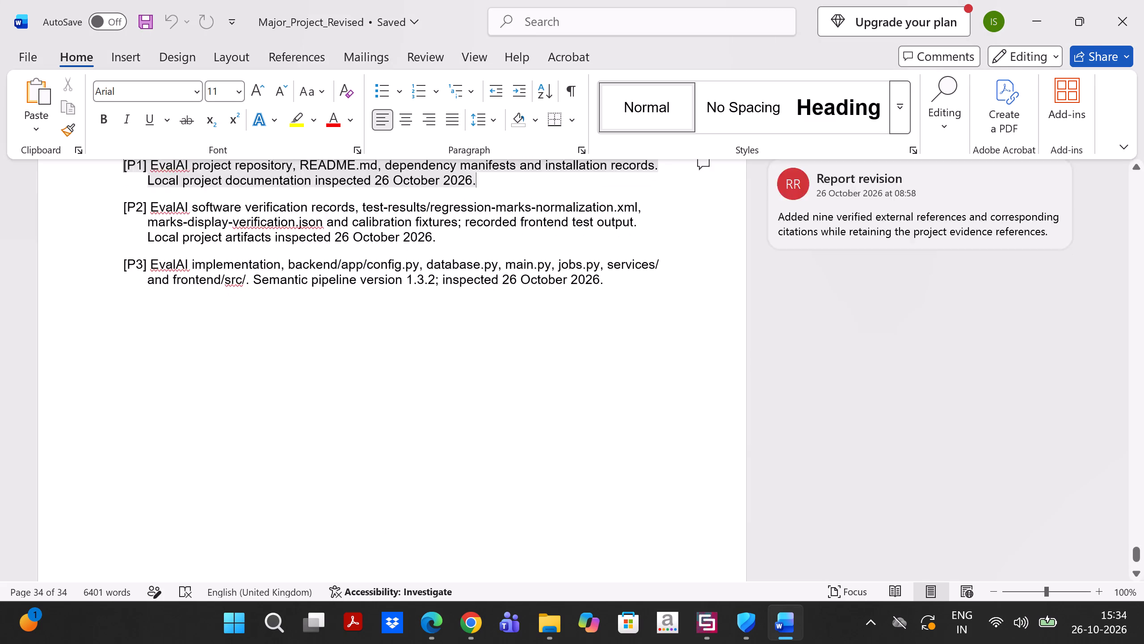
Return to the Google Docs report and delete the extra blank page after the References list.
scroll(556, 394, "up", 1)
key("alt+Tab")
scroll(556, 394, "down", 10)
scroll(556, 394, "up", 3)
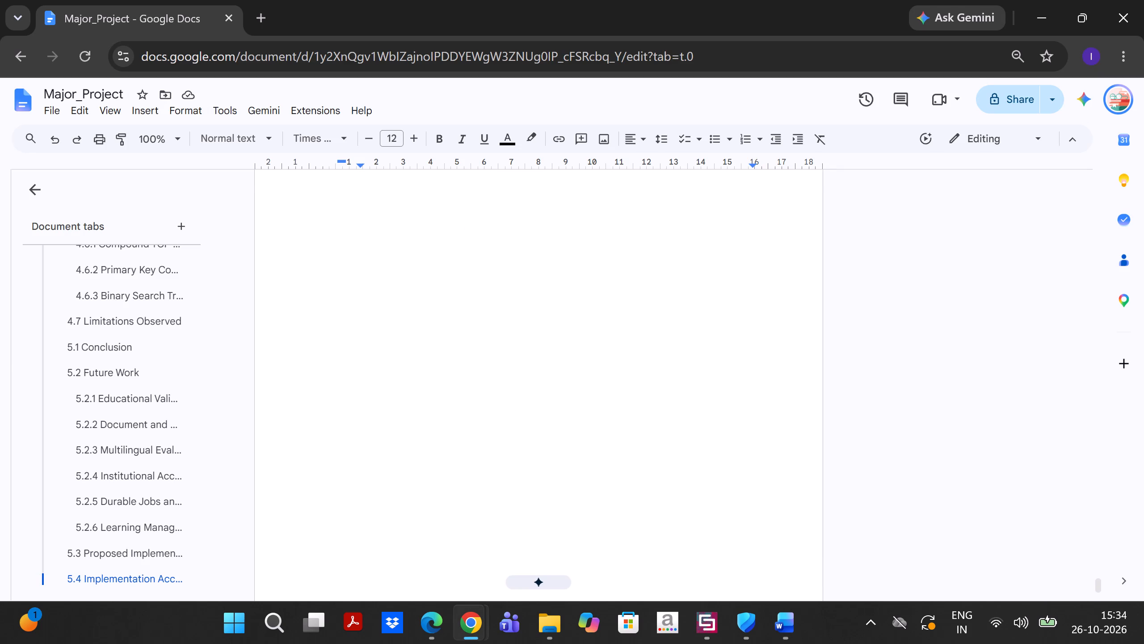
scroll(556, 394, "up", 3)
scroll(556, 394, "down", 9)
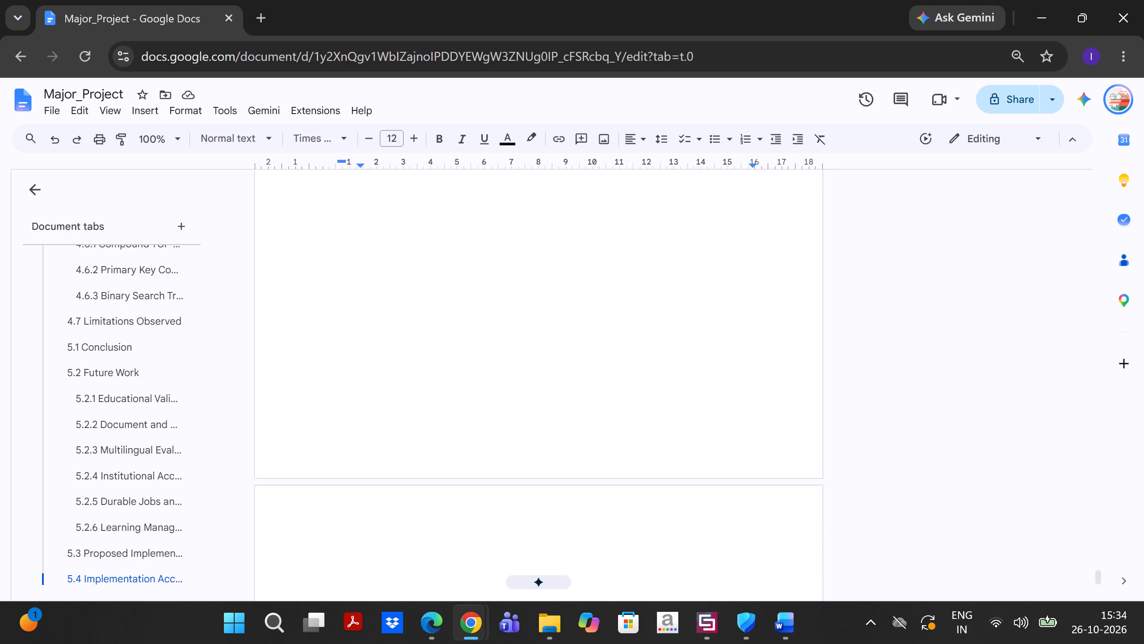
scroll(556, 394, "down", 1)
left_click(496, 389)
scroll(496, 389, "up", 1)
key("BackSpace")
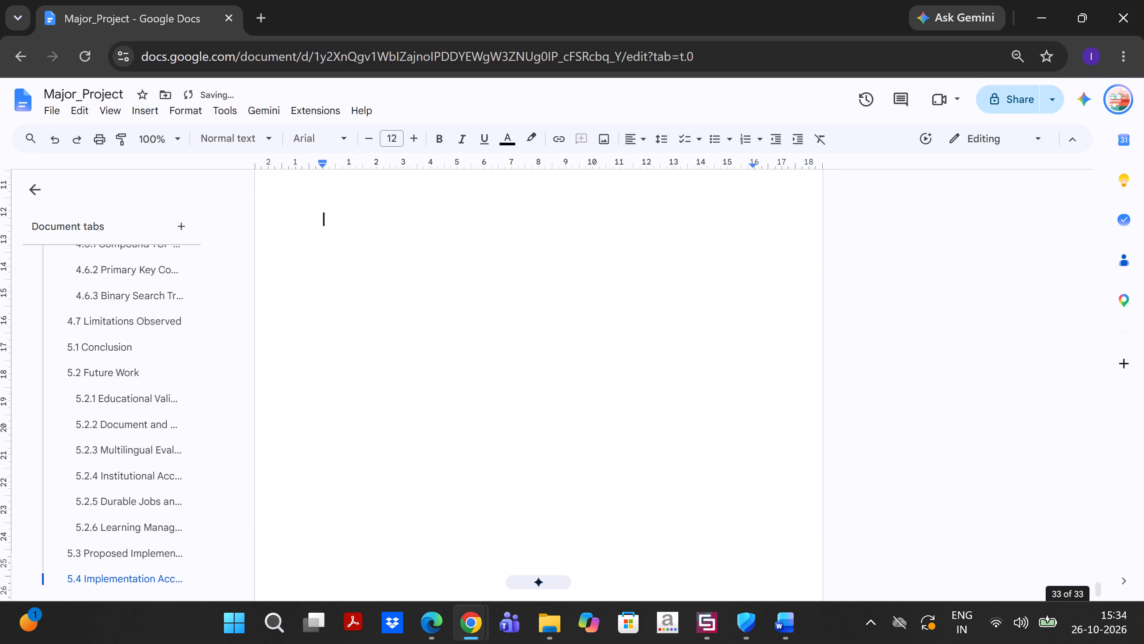
scroll(496, 389, "down", 6)
scroll(496, 389, "up", 3)
Check the style, font and size of the Appendix A Reproducibility Record and 5. Conclusion headings.
scroll(496, 389, "up", 2)
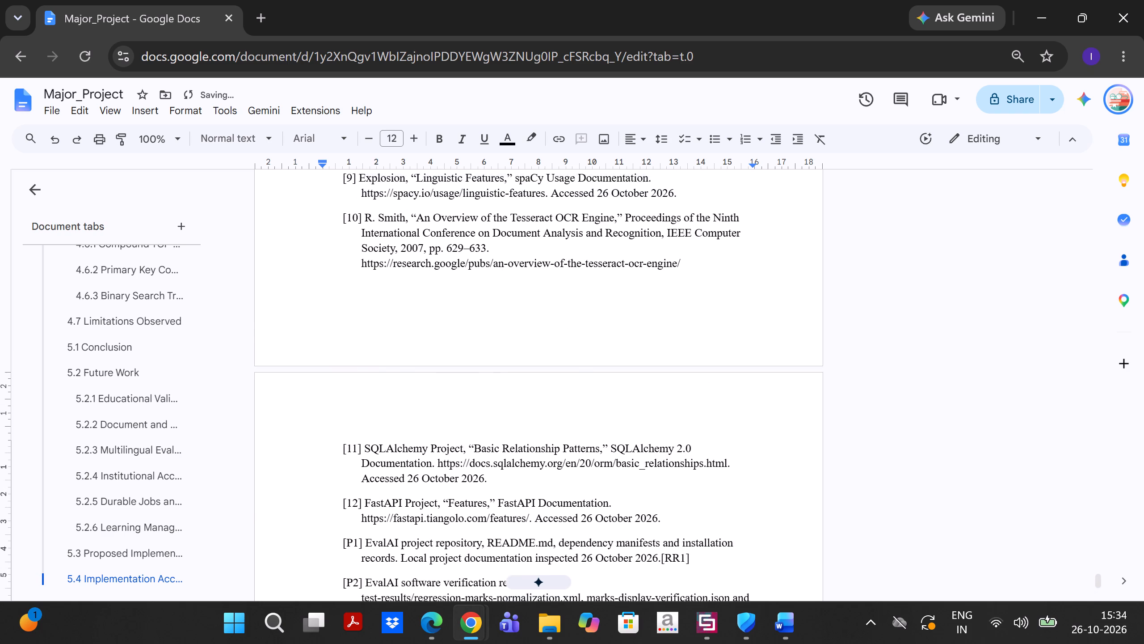
scroll(496, 389, "up", 3)
scroll(496, 389, "down", 3)
scroll(496, 389, "up", 4)
scroll(496, 389, "down", 1)
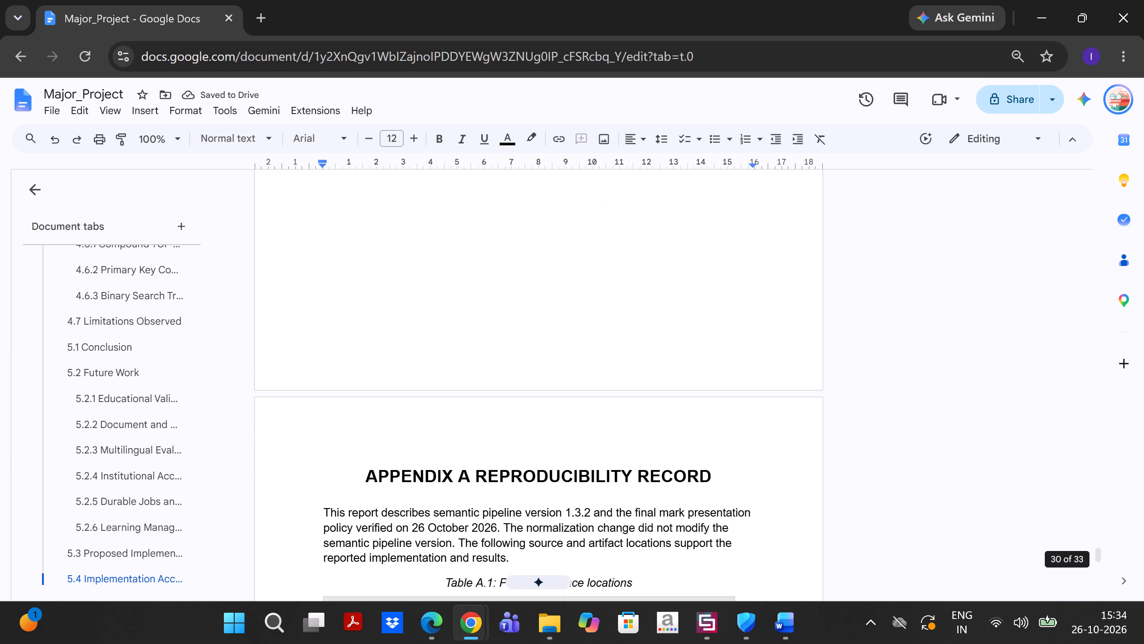
left_click(438, 468)
scroll(438, 468, "up", 6)
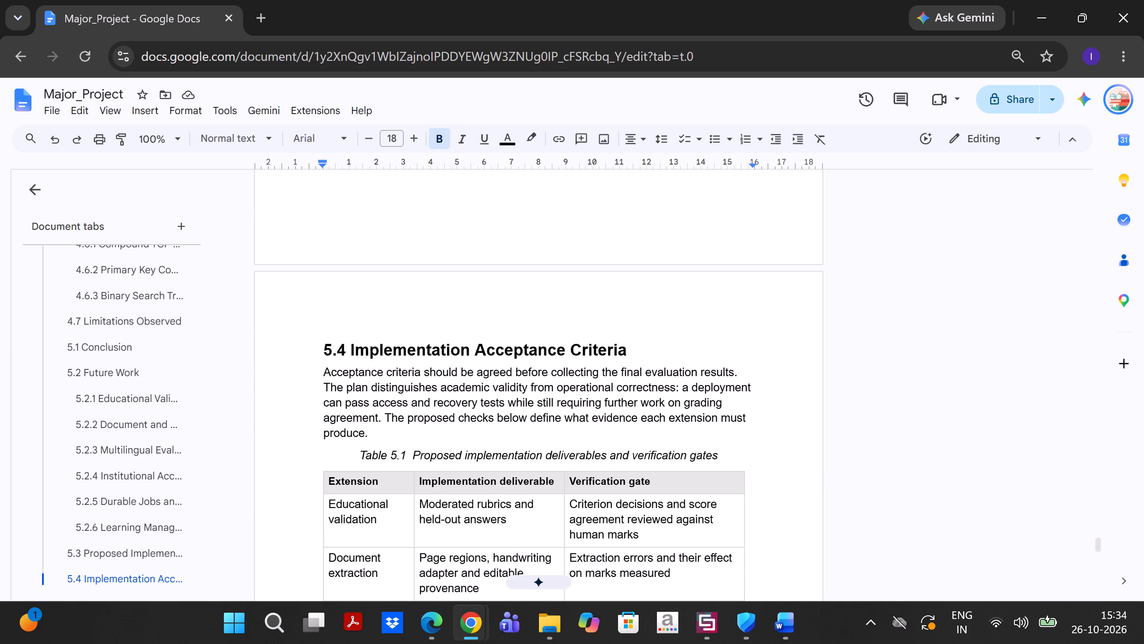
scroll(438, 468, "up", 20)
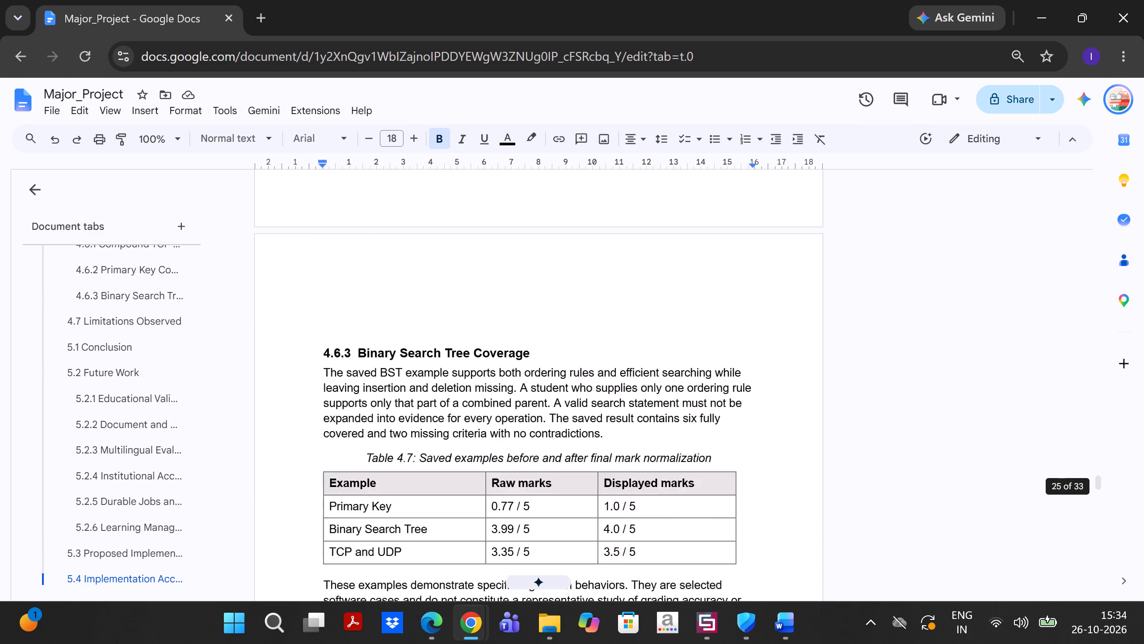
scroll(94, 571, "up", 1)
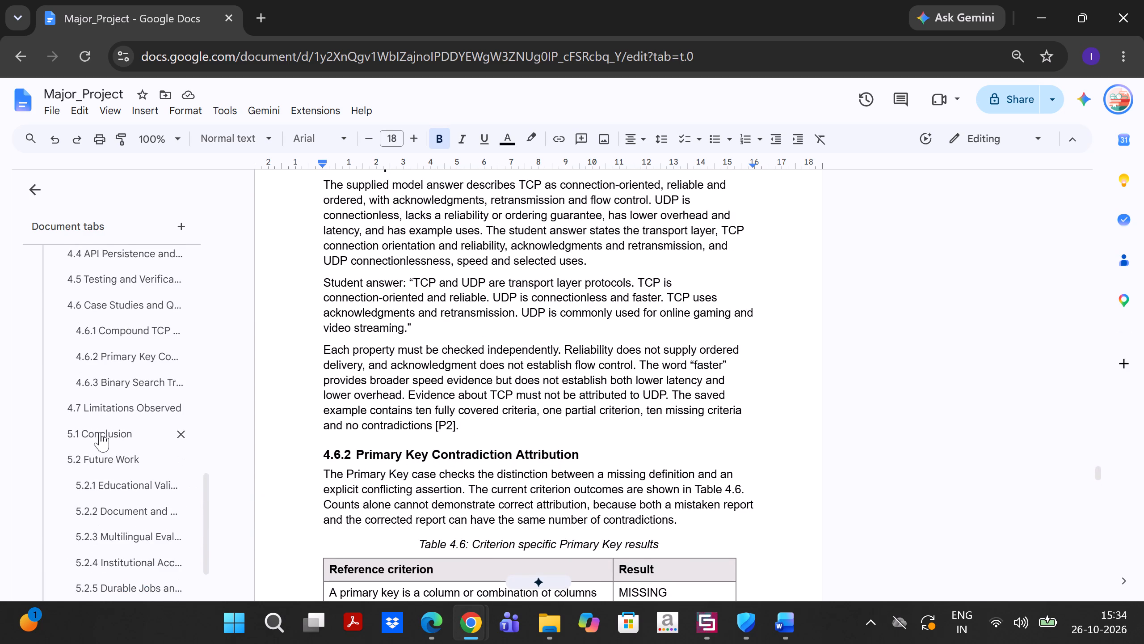
left_click(98, 427)
left_click(517, 182)
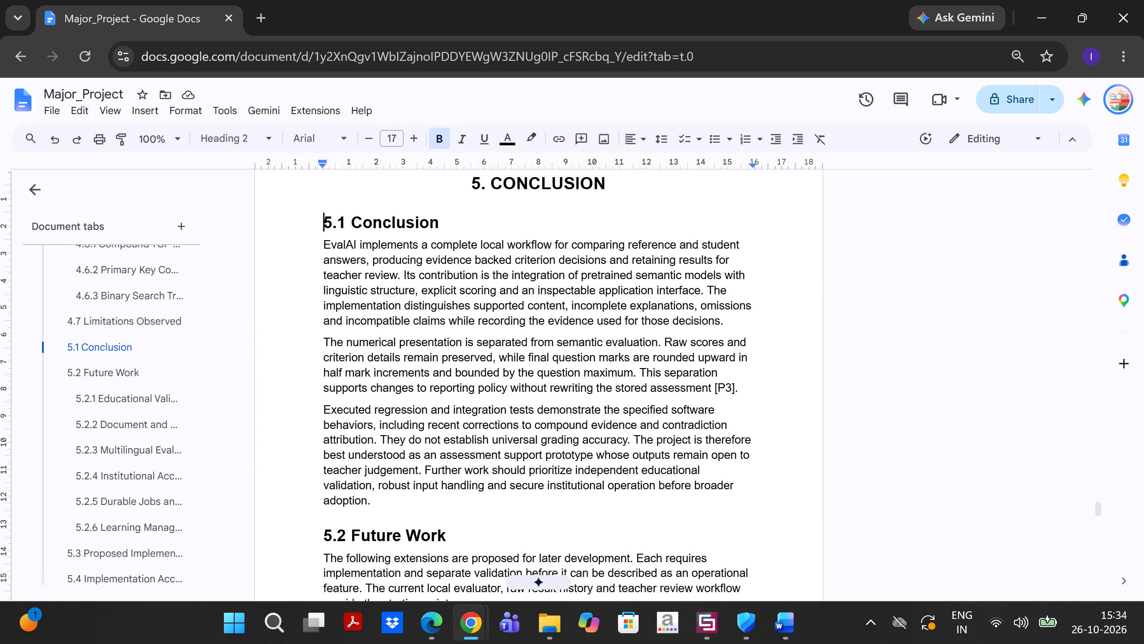
Check the style, font and size of the 4. Implementation and Testing and 2. Literature Review headings, finishing at the title page.
scroll(98, 437, "up", 3)
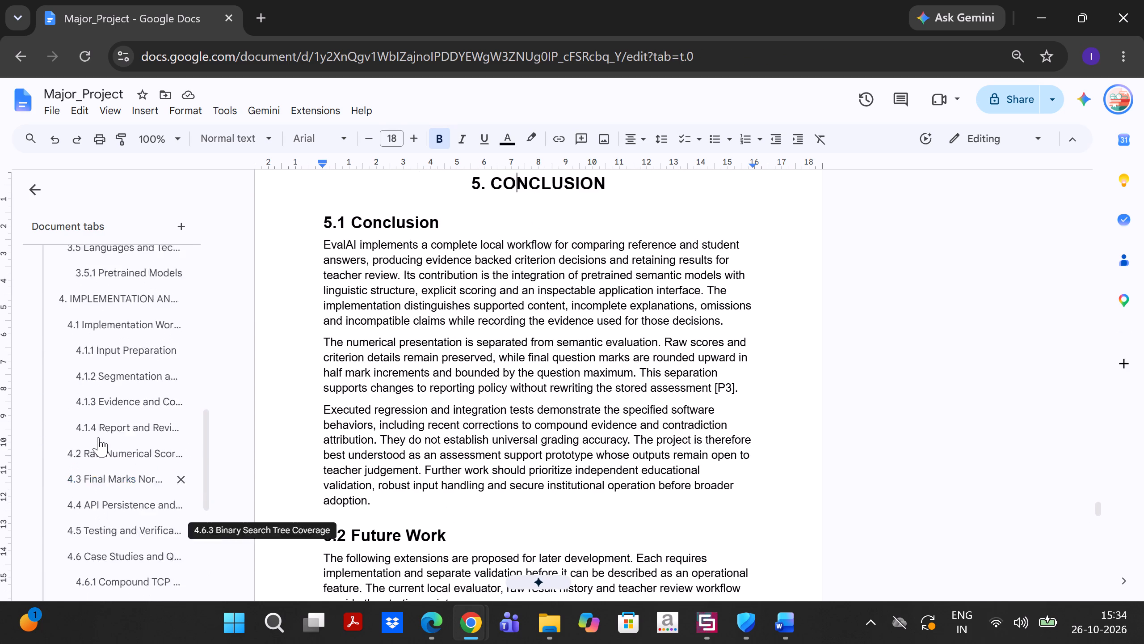
scroll(98, 437, "up", 1)
left_click(105, 401)
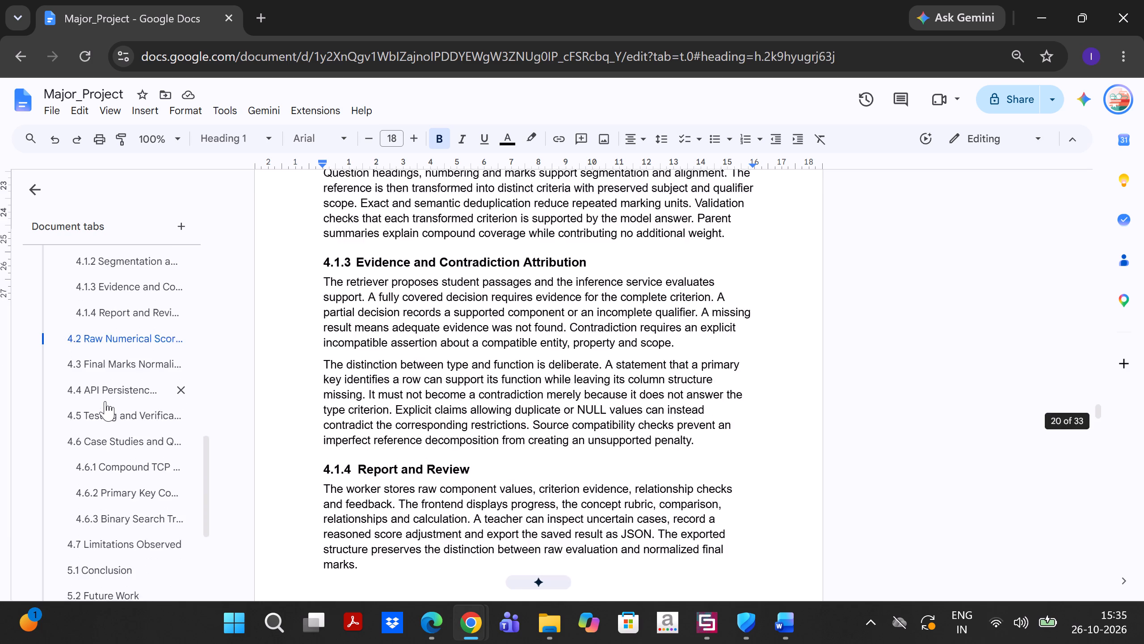
left_click(435, 227)
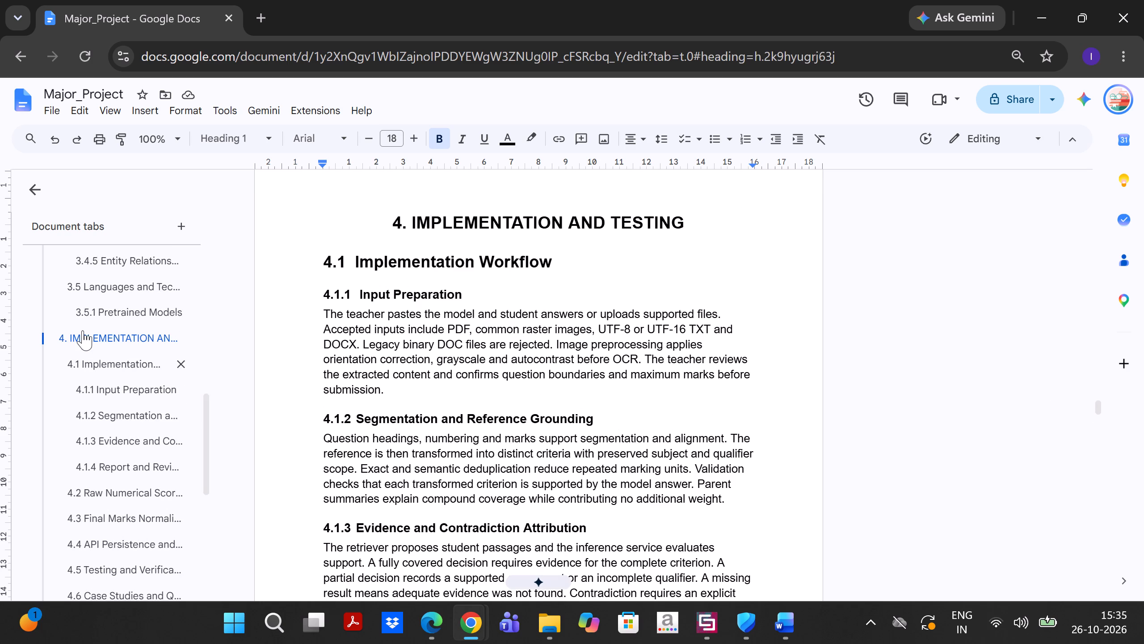
scroll(83, 330, "up", 4)
scroll(115, 372, "up", 2)
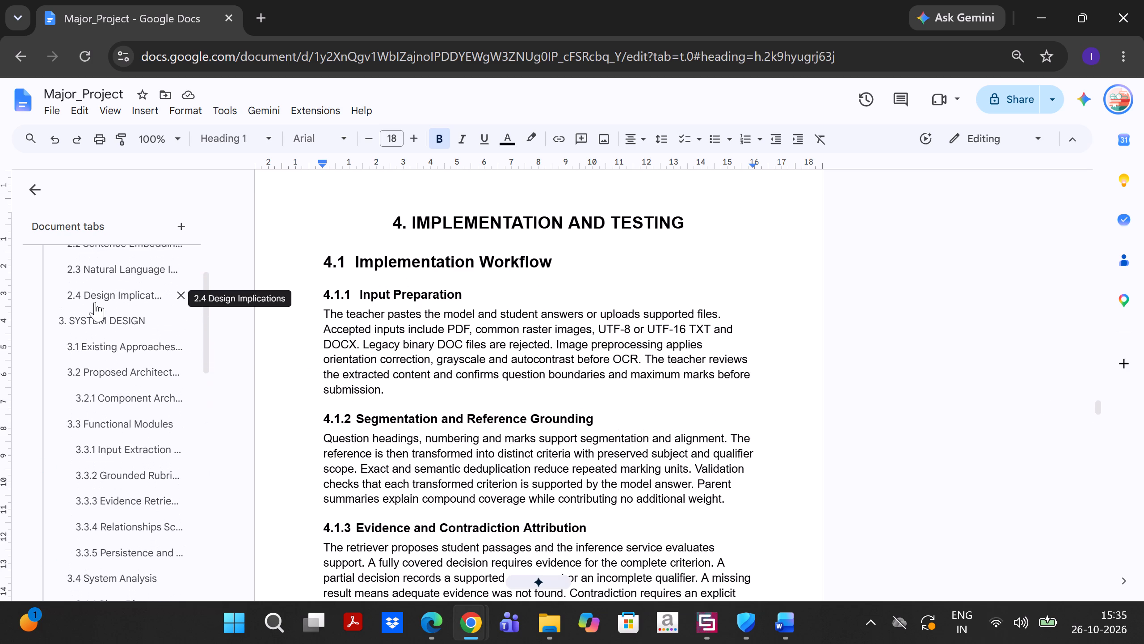
left_click(97, 313)
scroll(442, 318, "up", 8)
left_click(501, 441)
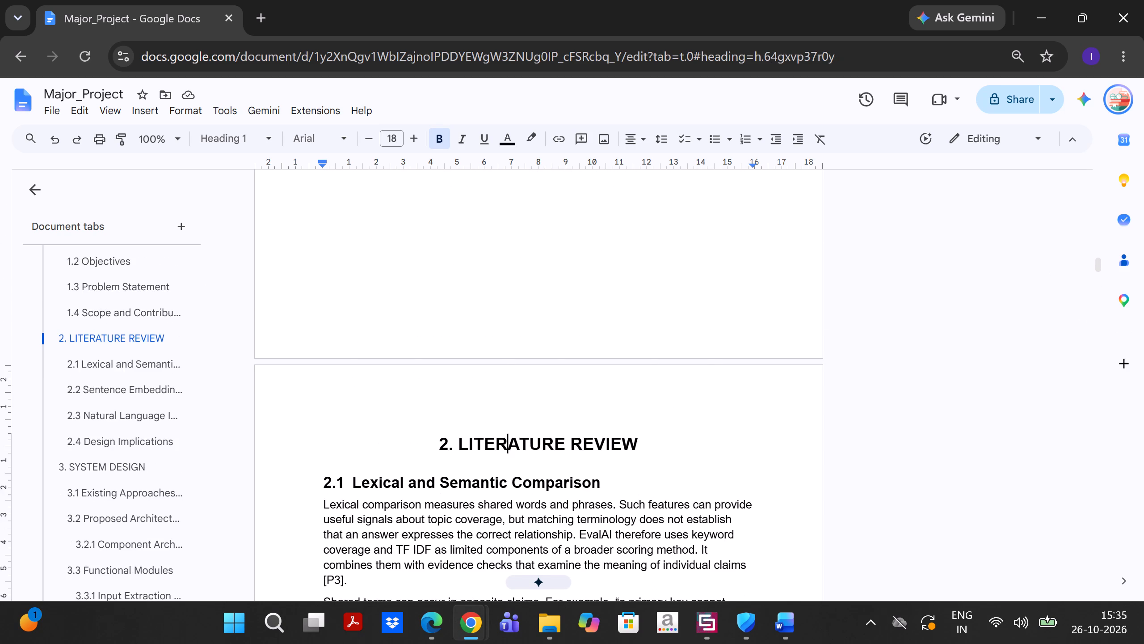
scroll(501, 441, "up", 17)
scroll(501, 441, "up", 7)
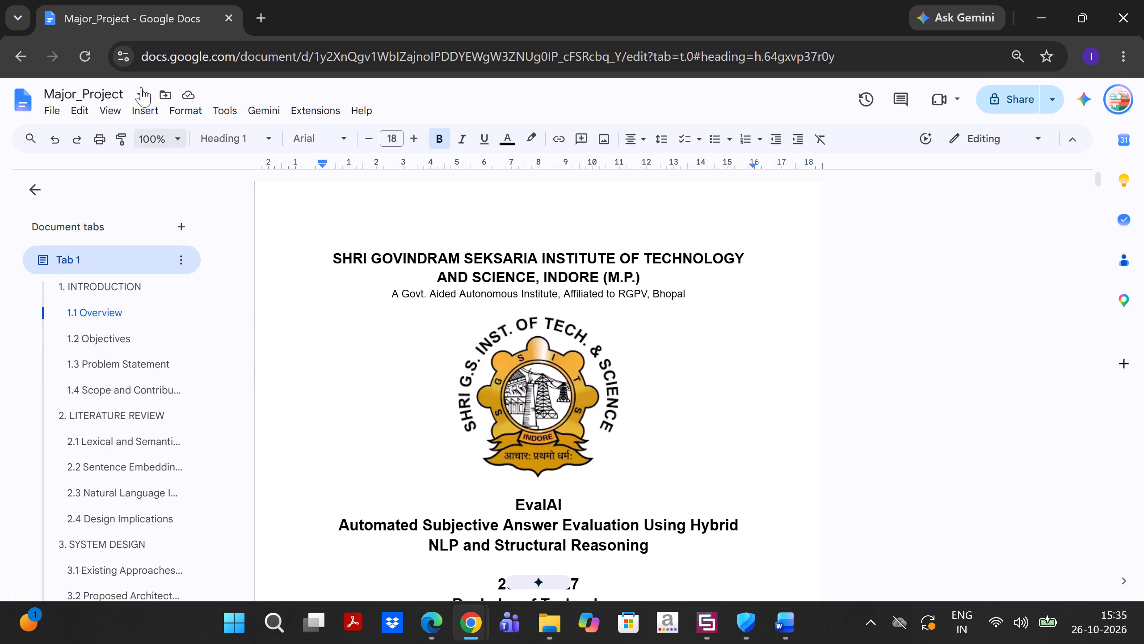
scroll(314, 330, "down", 1)
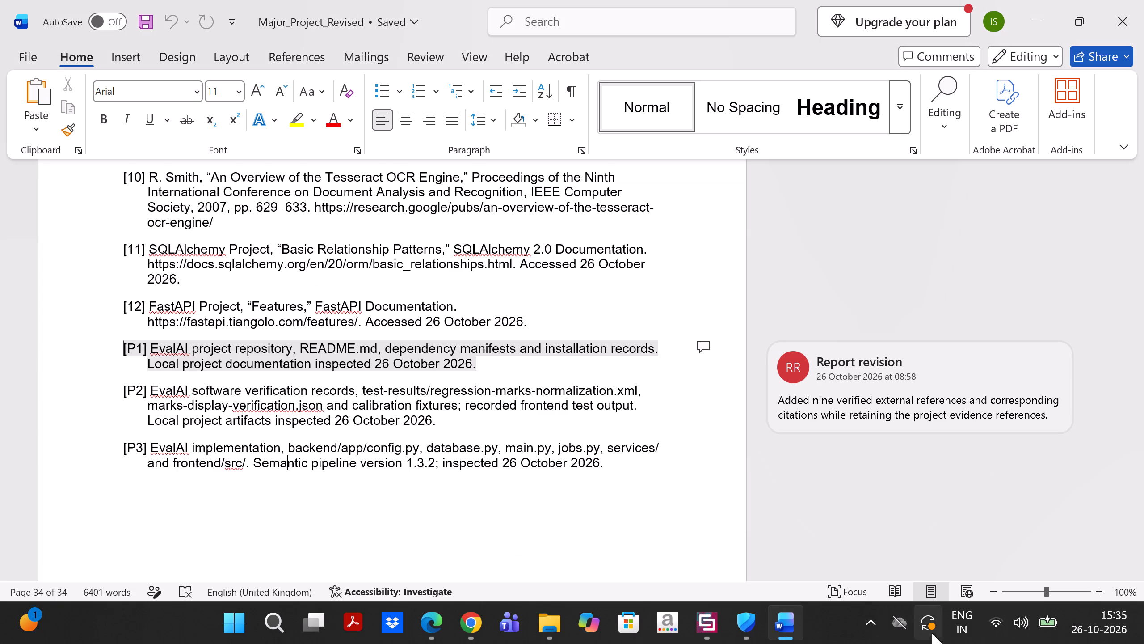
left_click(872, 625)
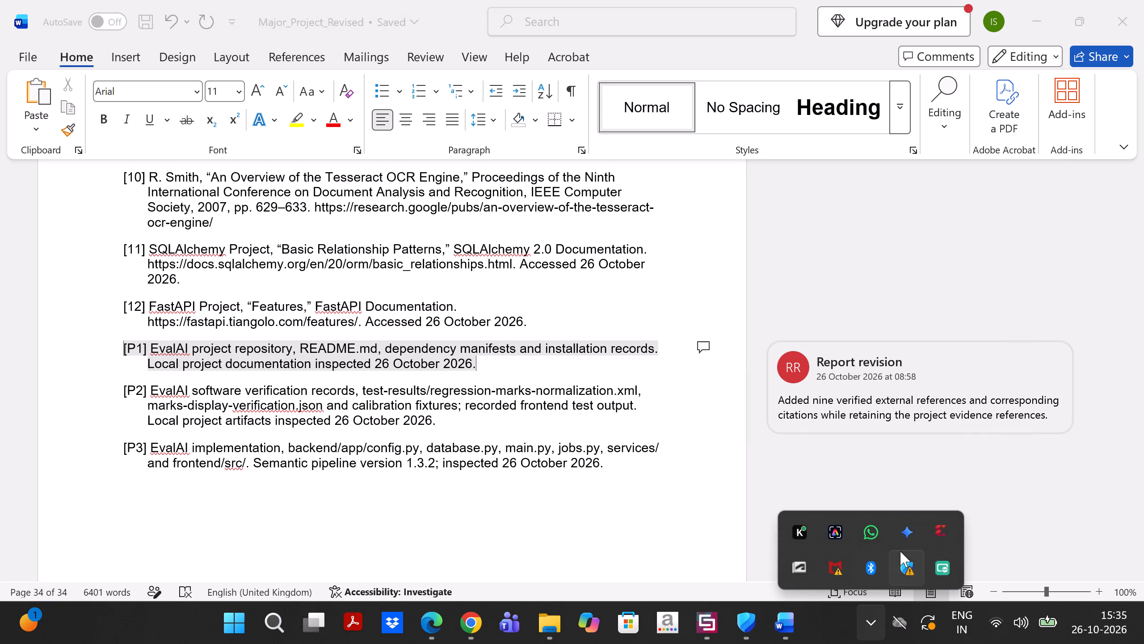